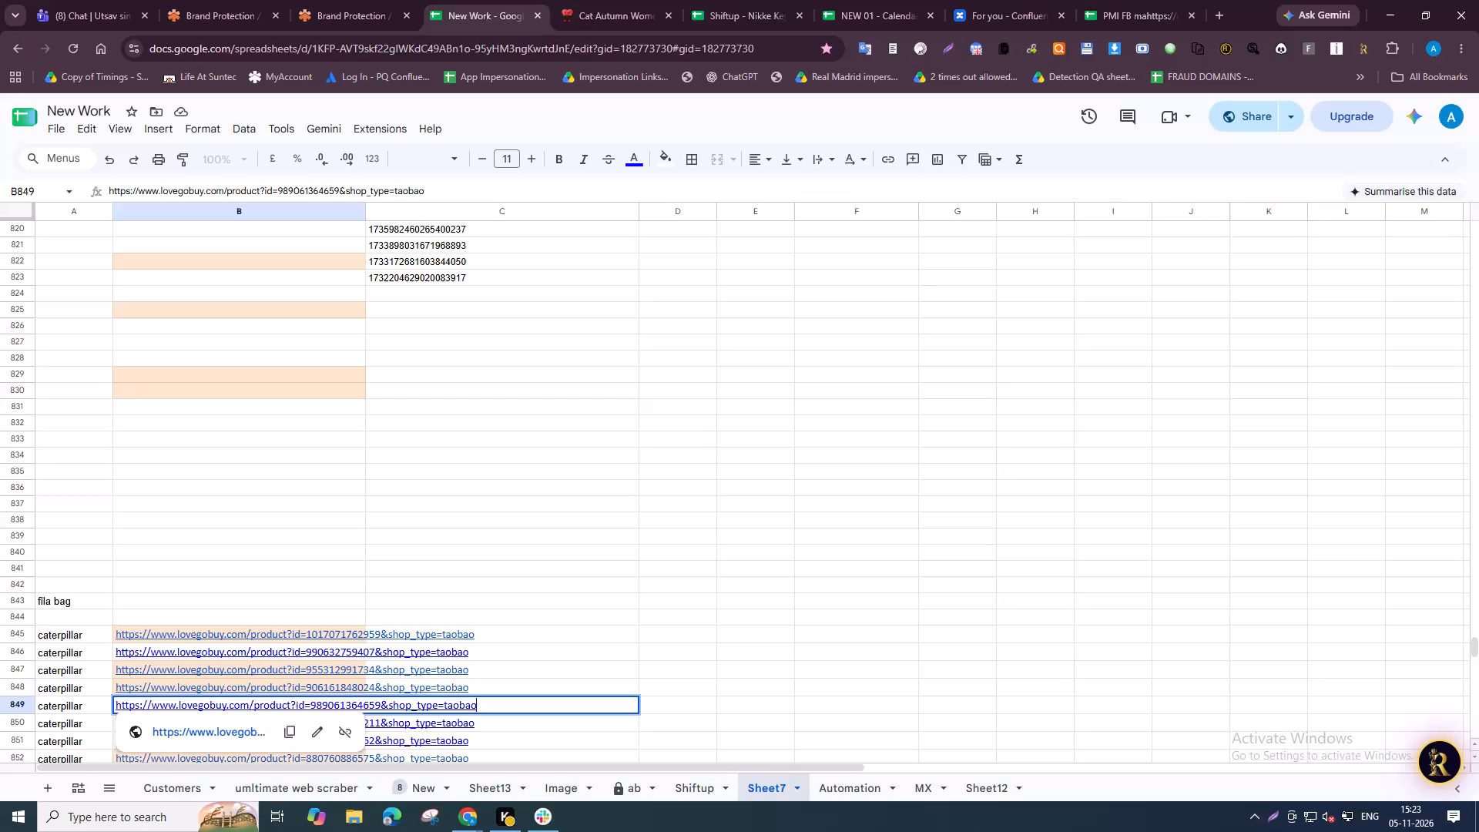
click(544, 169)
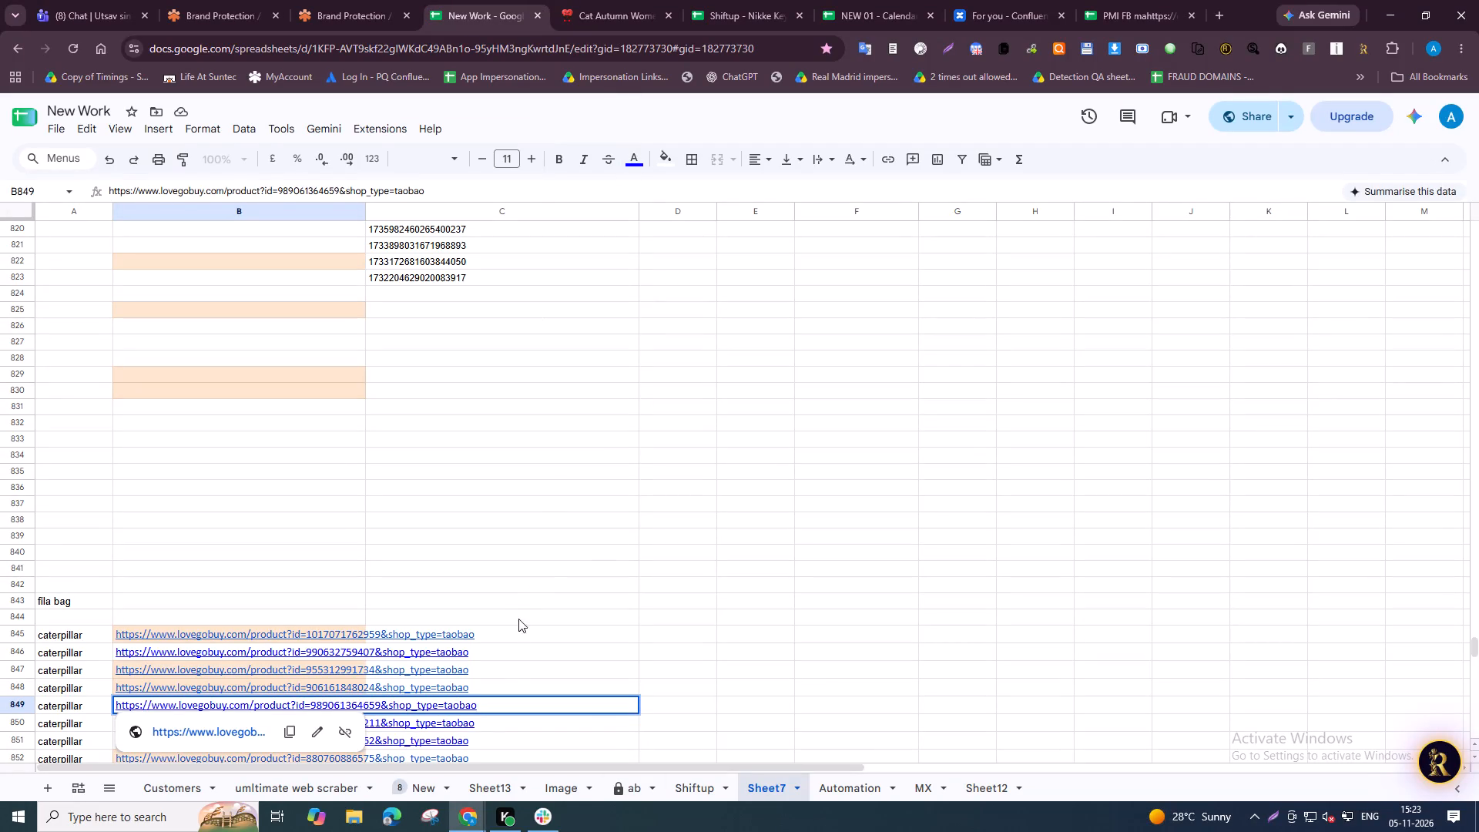
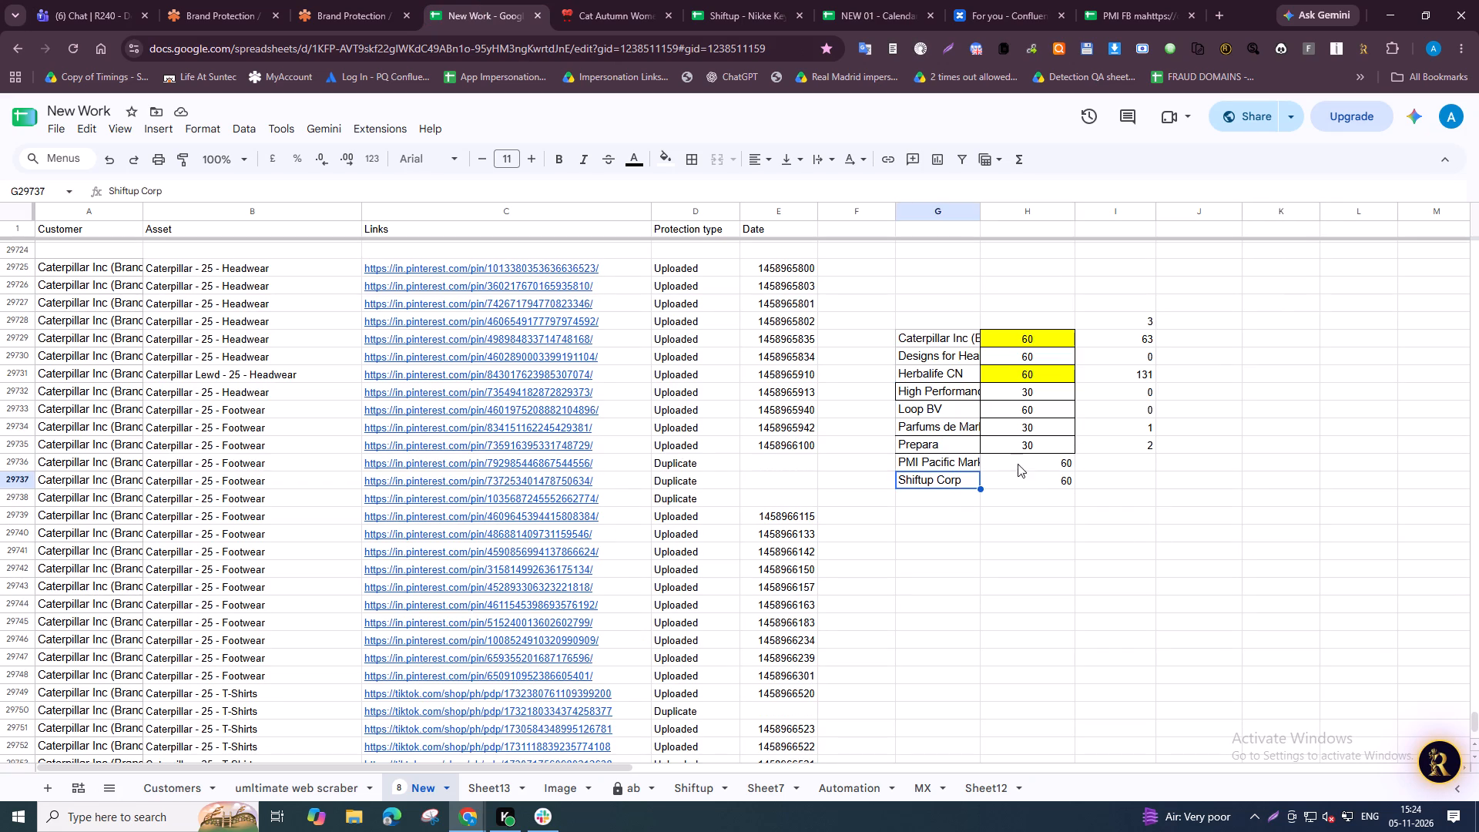
Count the numeric IDs in the PMI Pacific Market rows and enter 7 beside PMI Pacific Market in the summary table.
scroll(744, 581, down, 20)
scroll(744, 581, down, 9)
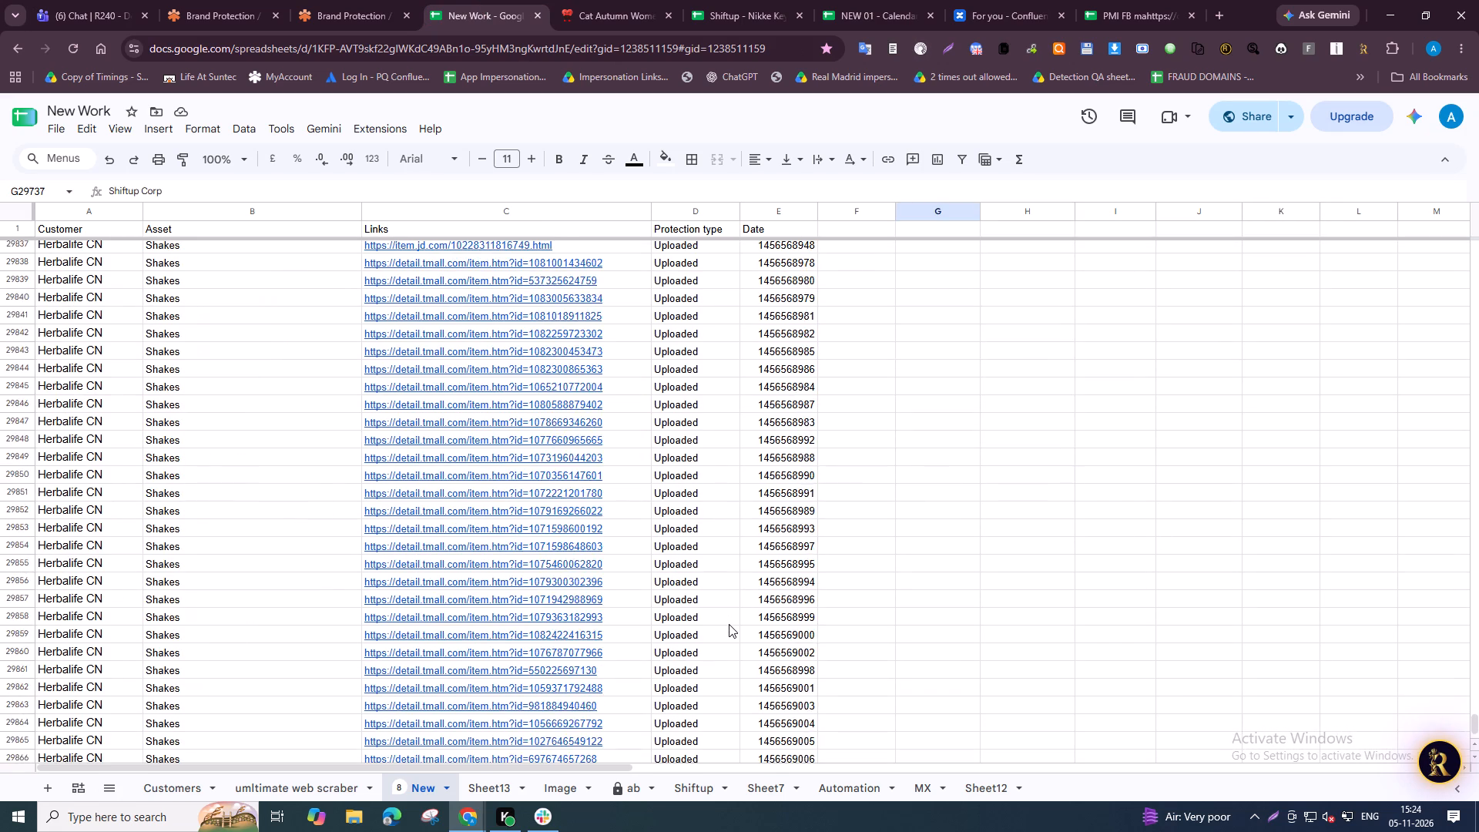
scroll(729, 624, down, 19)
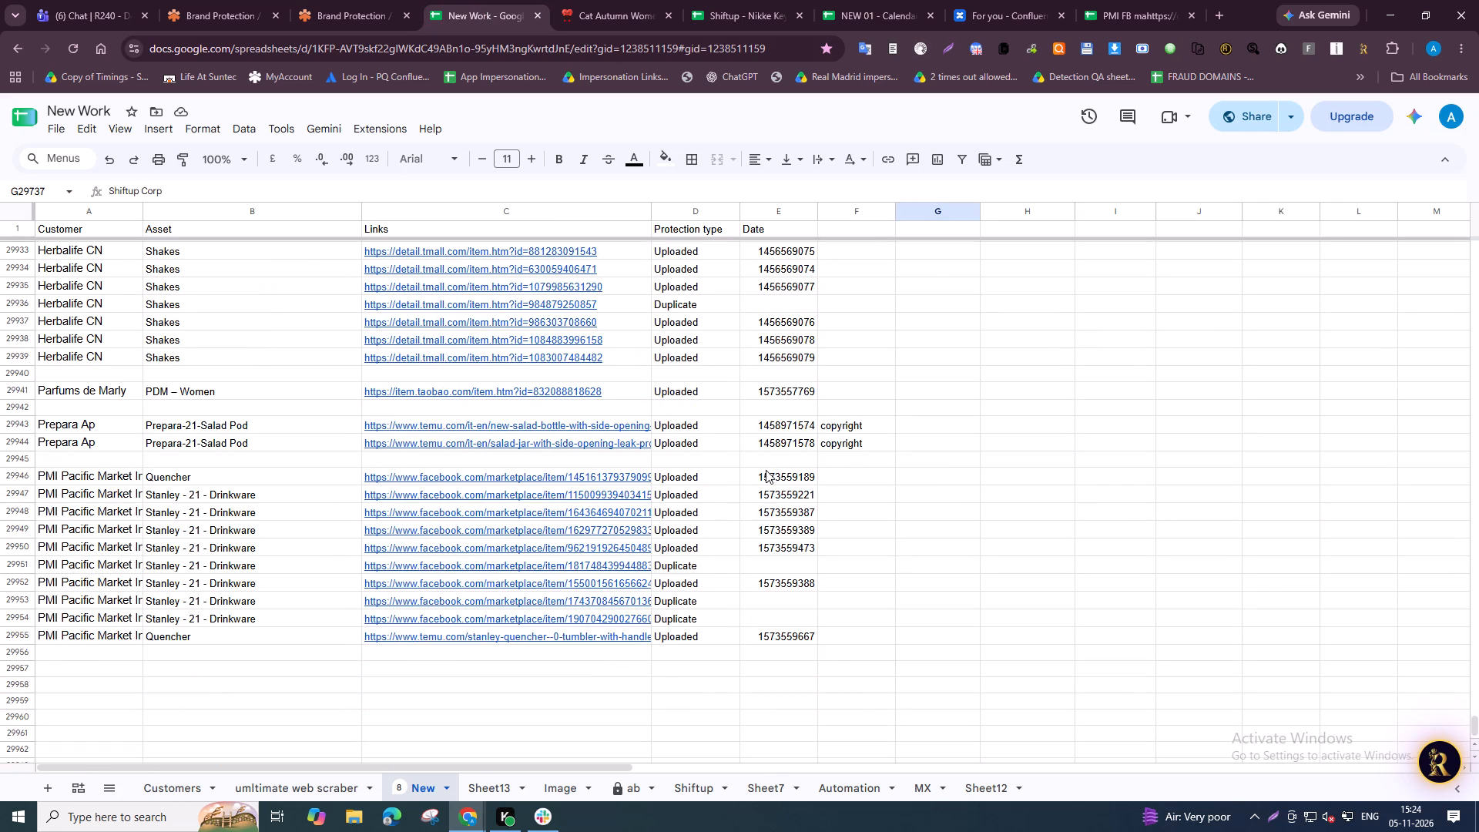
drag(766, 469, 789, 679)
click(1314, 792)
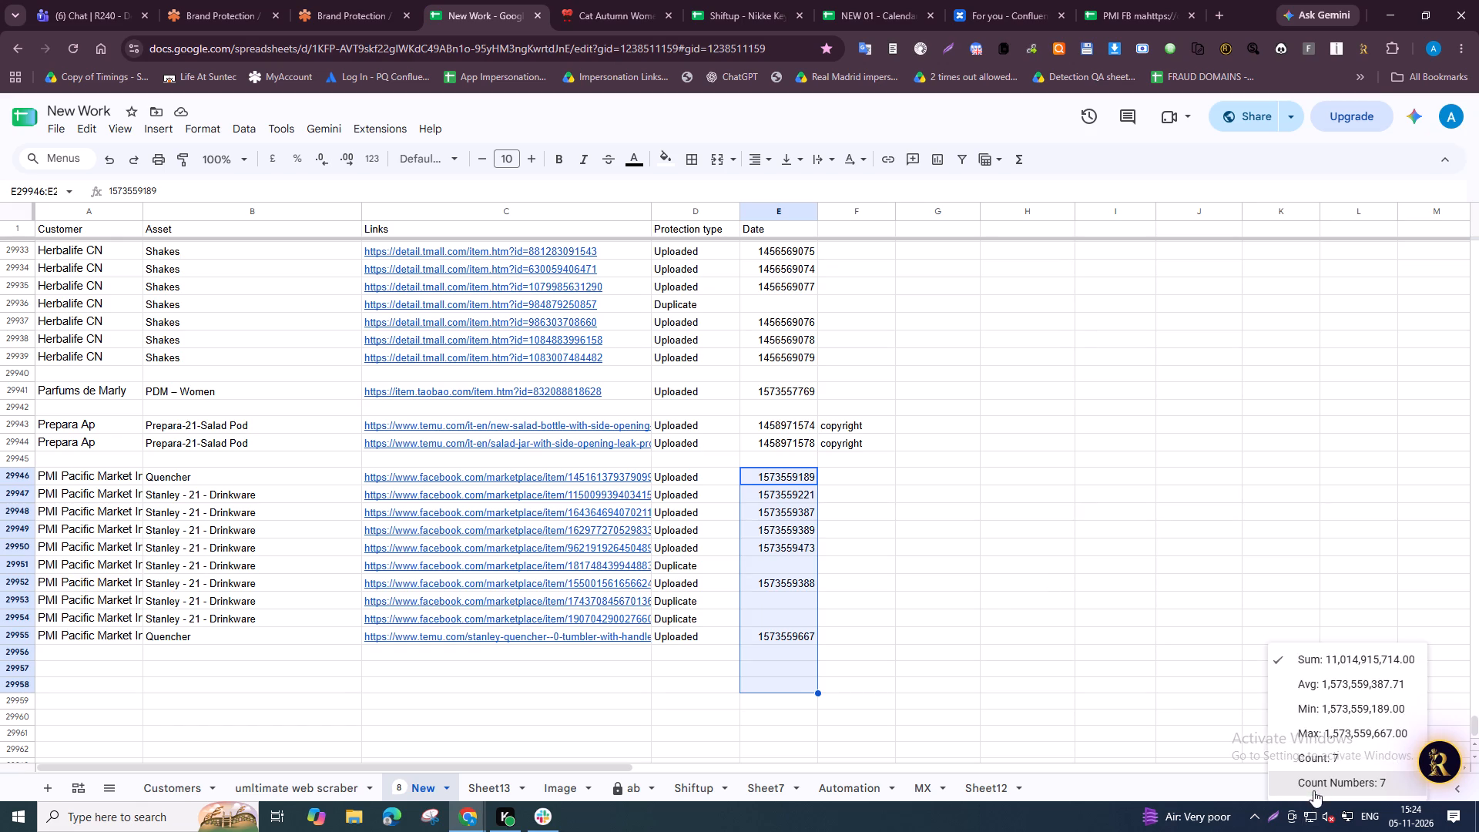
click(1303, 755)
drag(1044, 610, 1055, 607)
key(ctrl+Up)
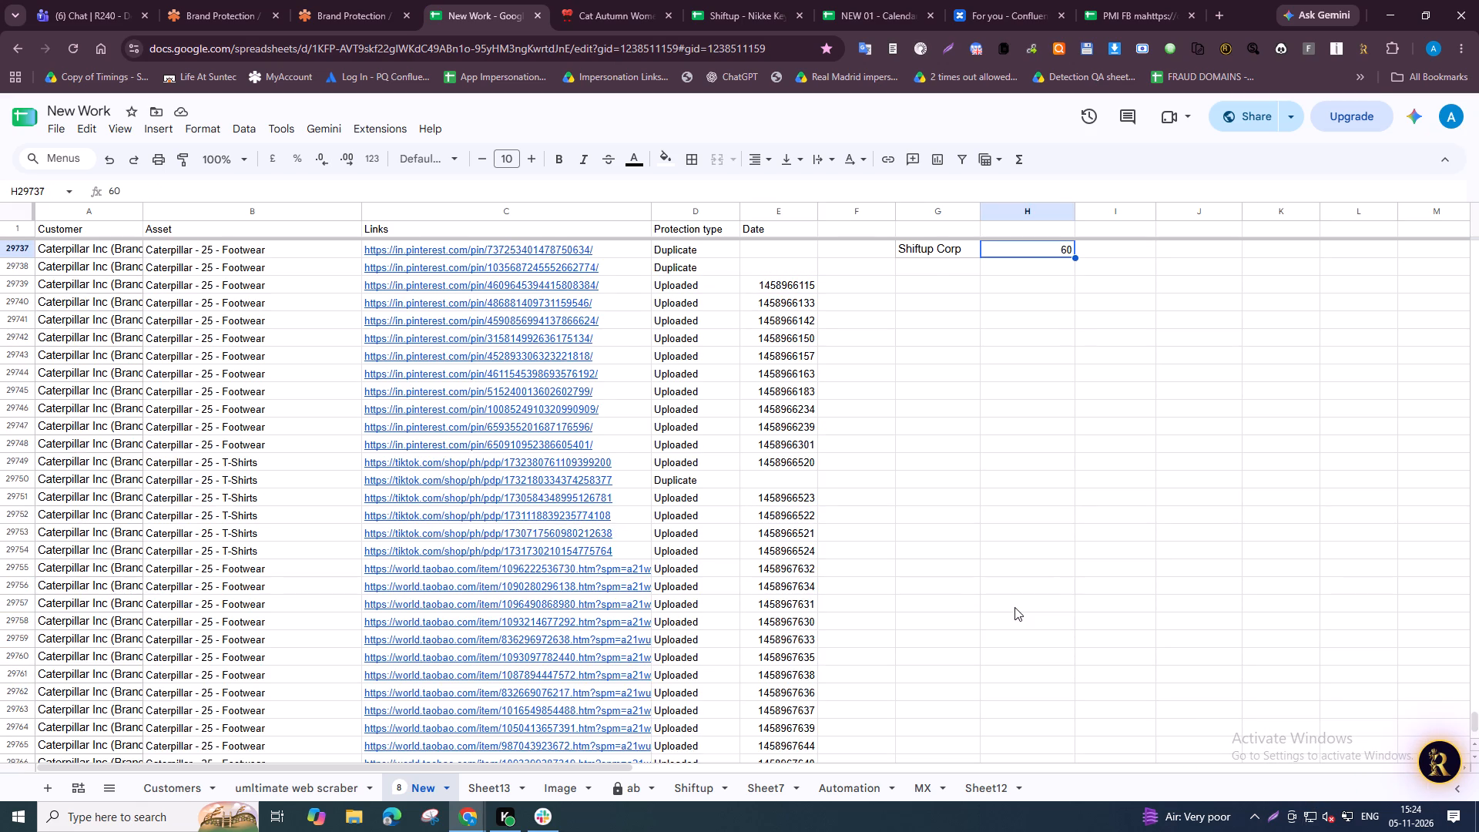
key(ctrl+Up)
key(ctrl+Down)
key(Right)
key(Up)
key(7)
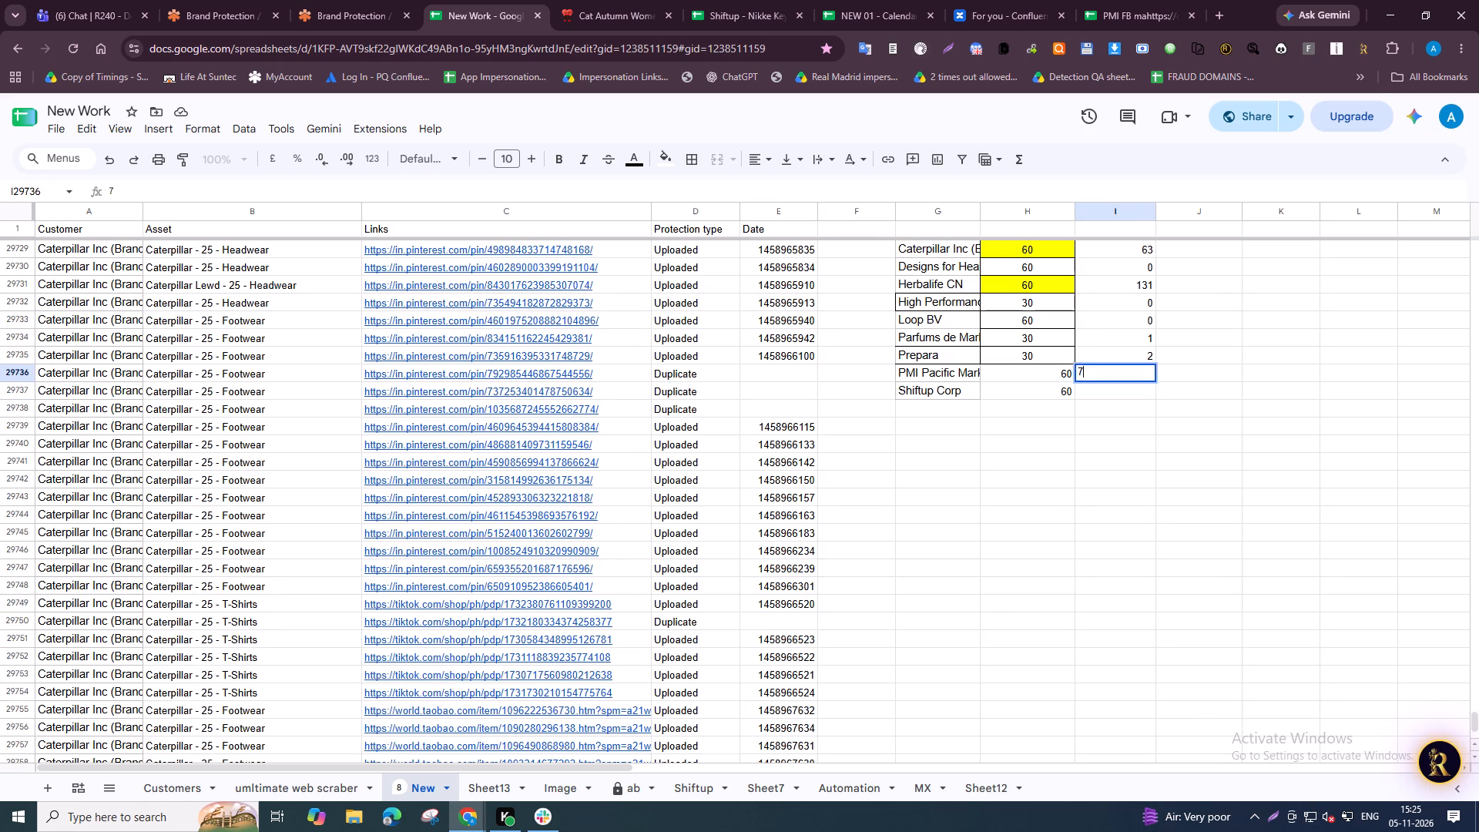
key(Down)
Check the sum of the upload counts in the summary table, from the first value through PMI Pacific Market.
key(Up)
key(ctrl+shift+Up)
scroll(1033, 721, up, 1)
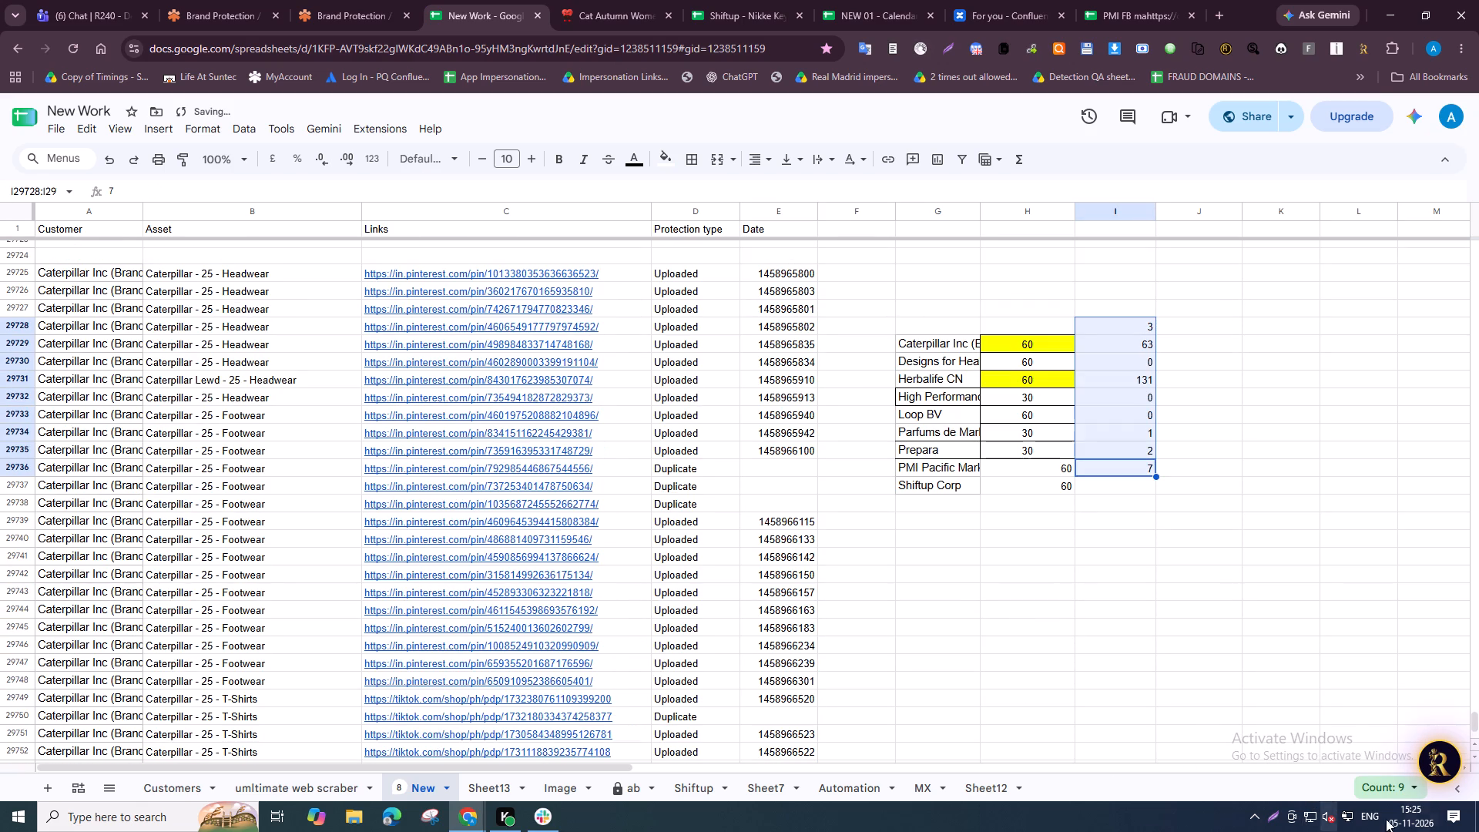
click(1388, 797)
click(1346, 661)
click(1206, 630)
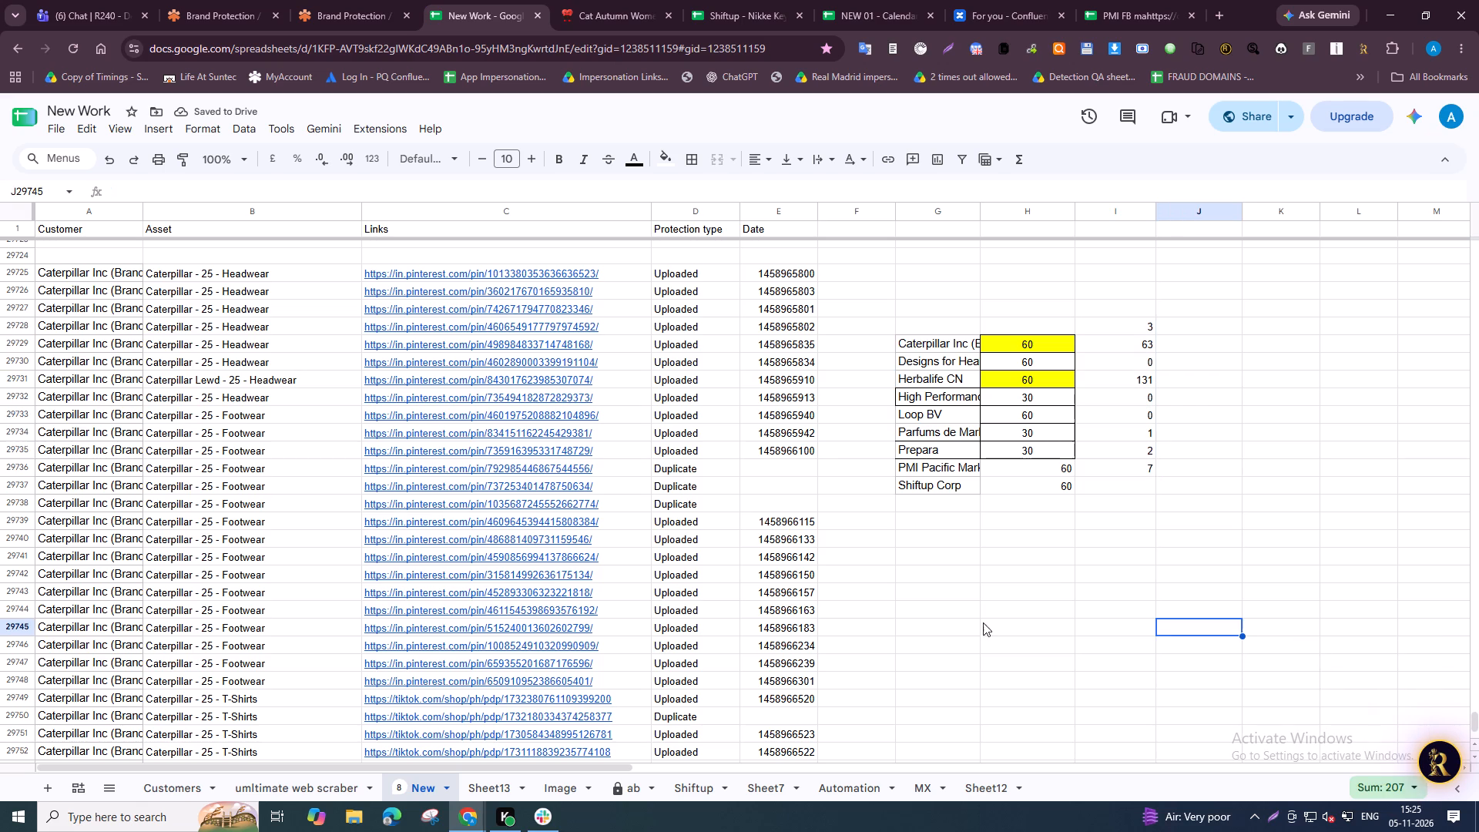
Look through the earlier link batches and dated customer summary tables in the New sheet, from its first rows onward.
drag(1476, 719, 1478, 653)
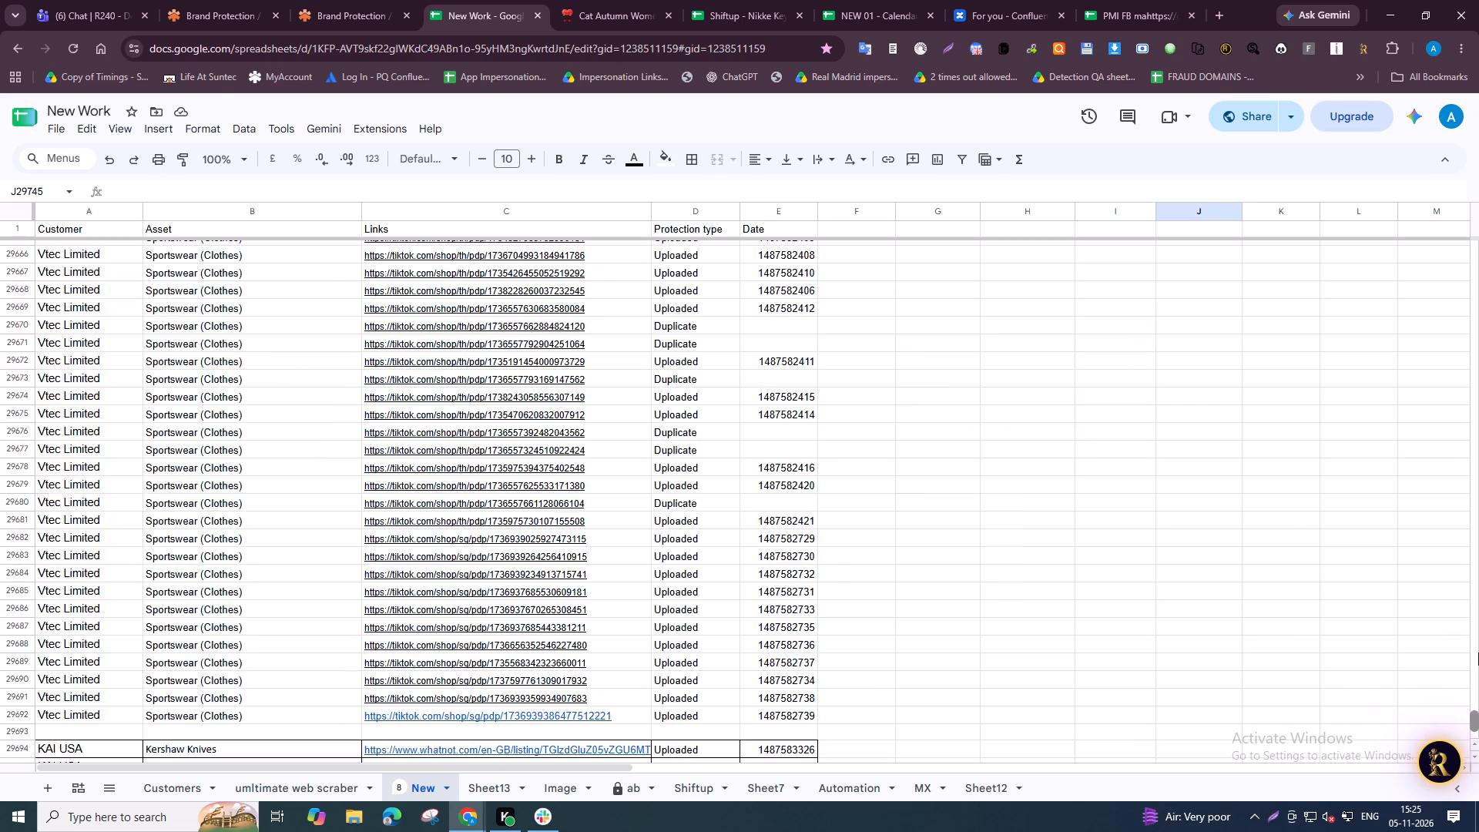
drag(1478, 653, 1478, 309)
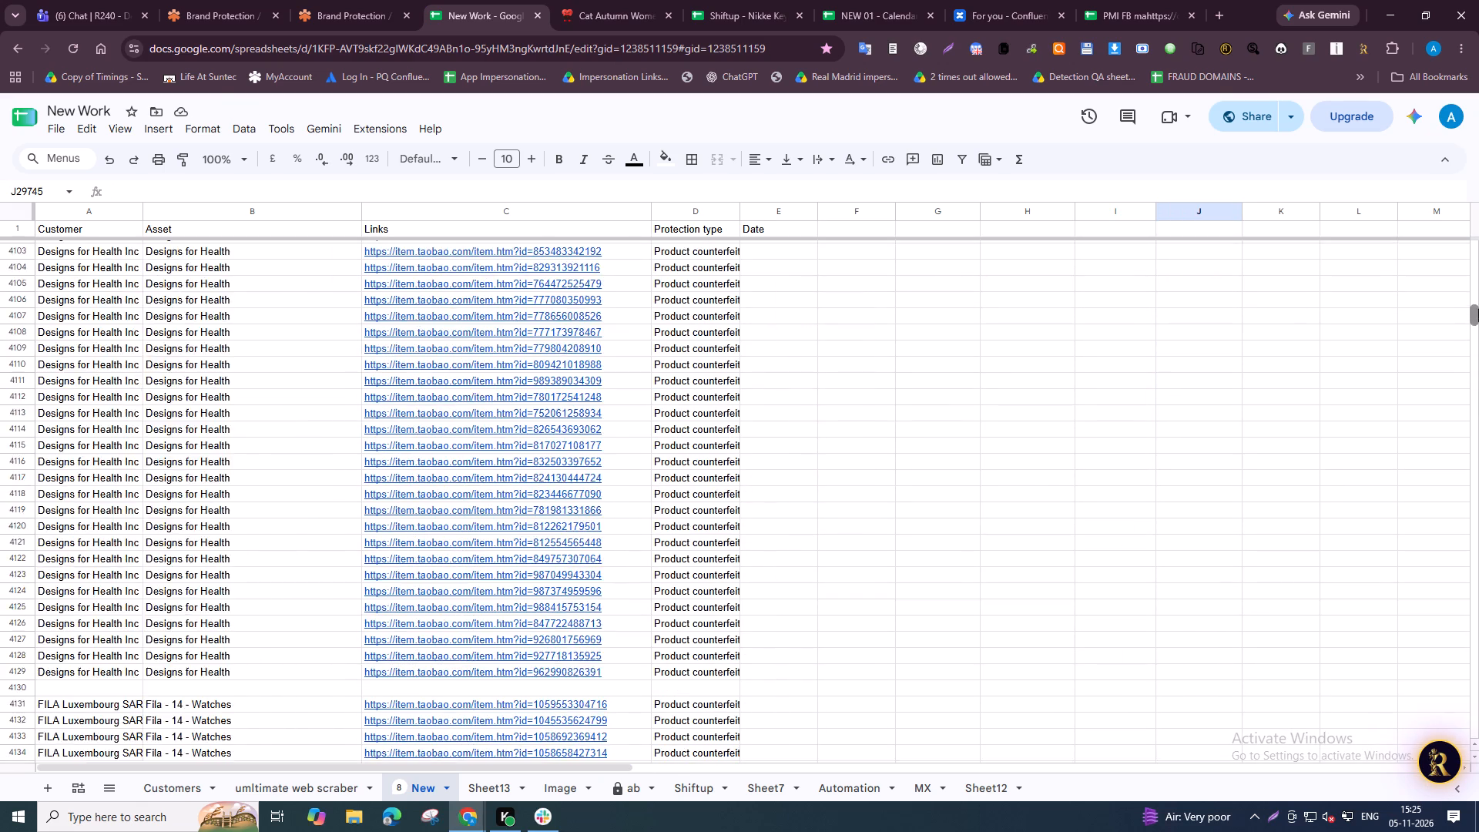
drag(1478, 309, 1478, 270)
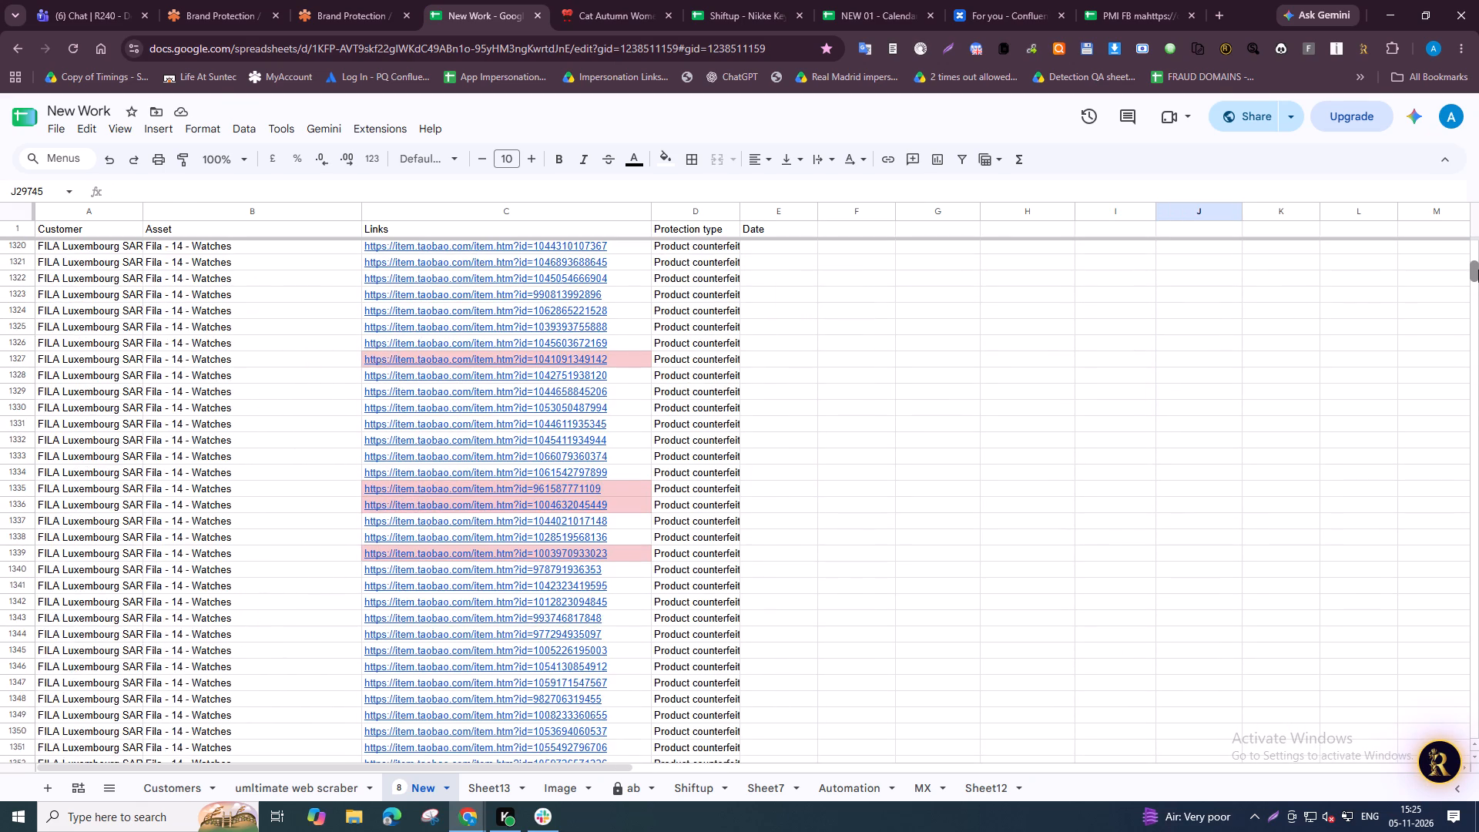
drag(1478, 270, 1477, 259)
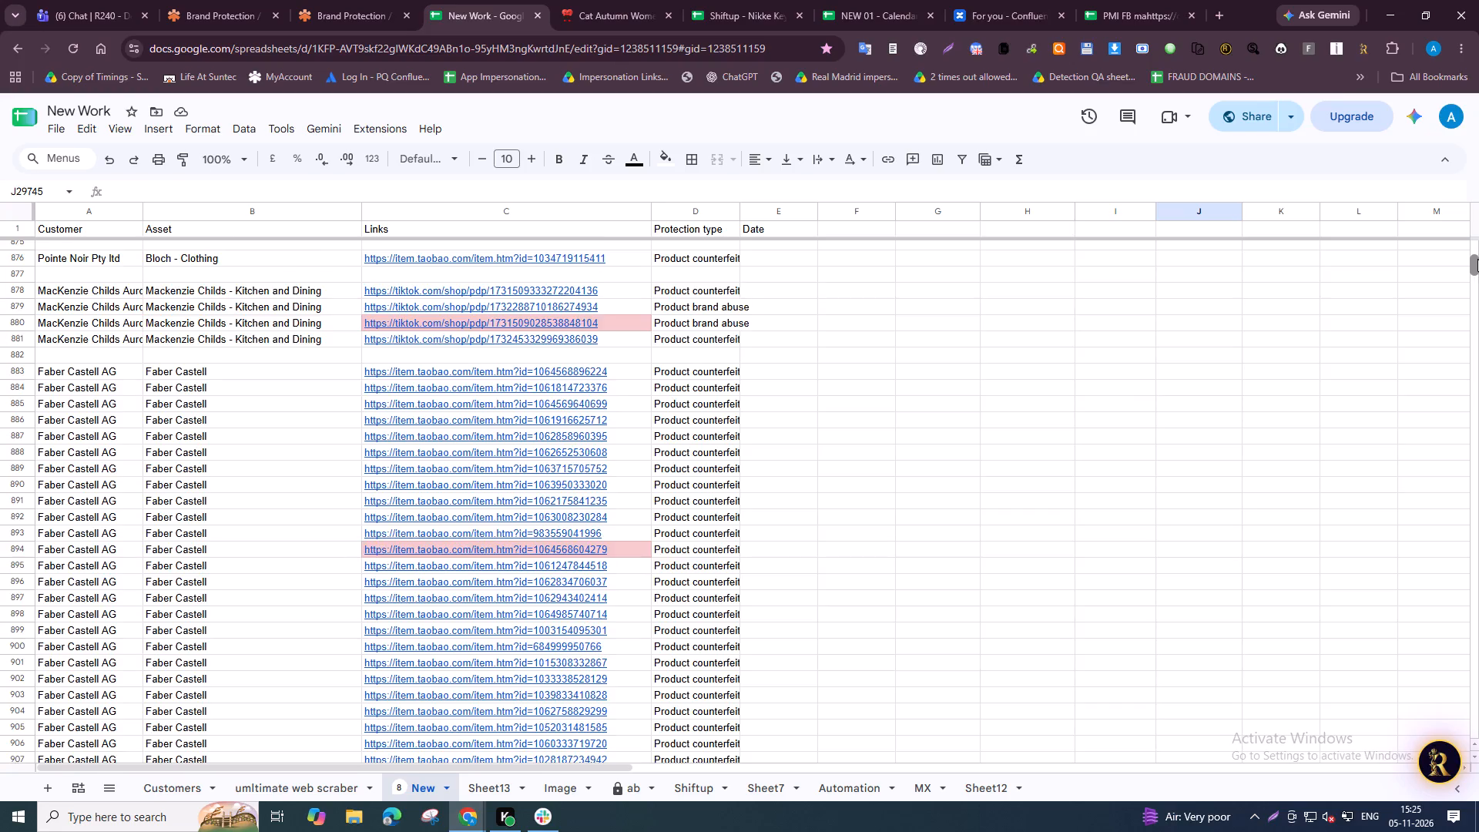
drag(1477, 259, 1476, 254)
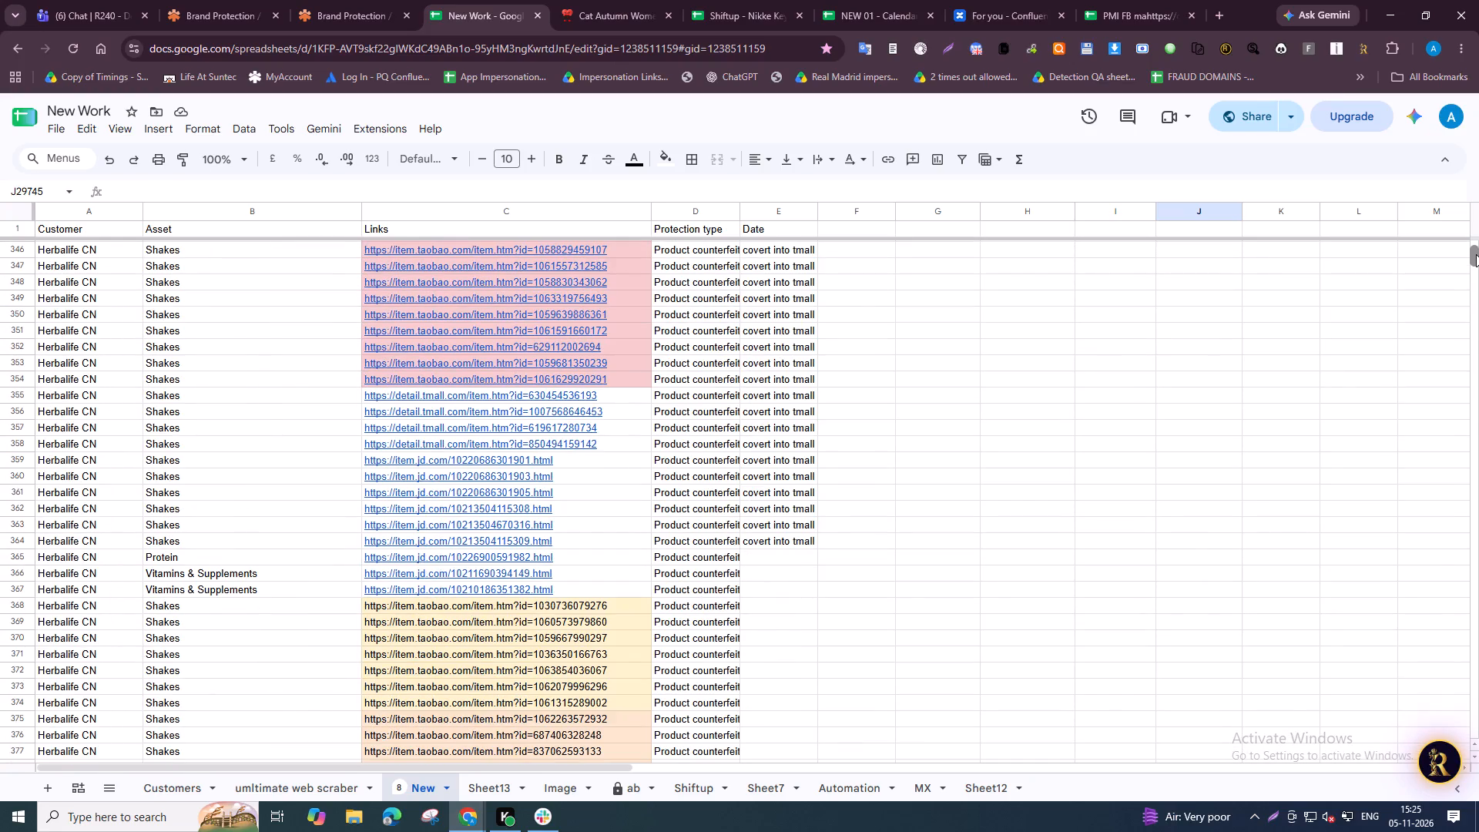
drag(1476, 254, 1478, 226)
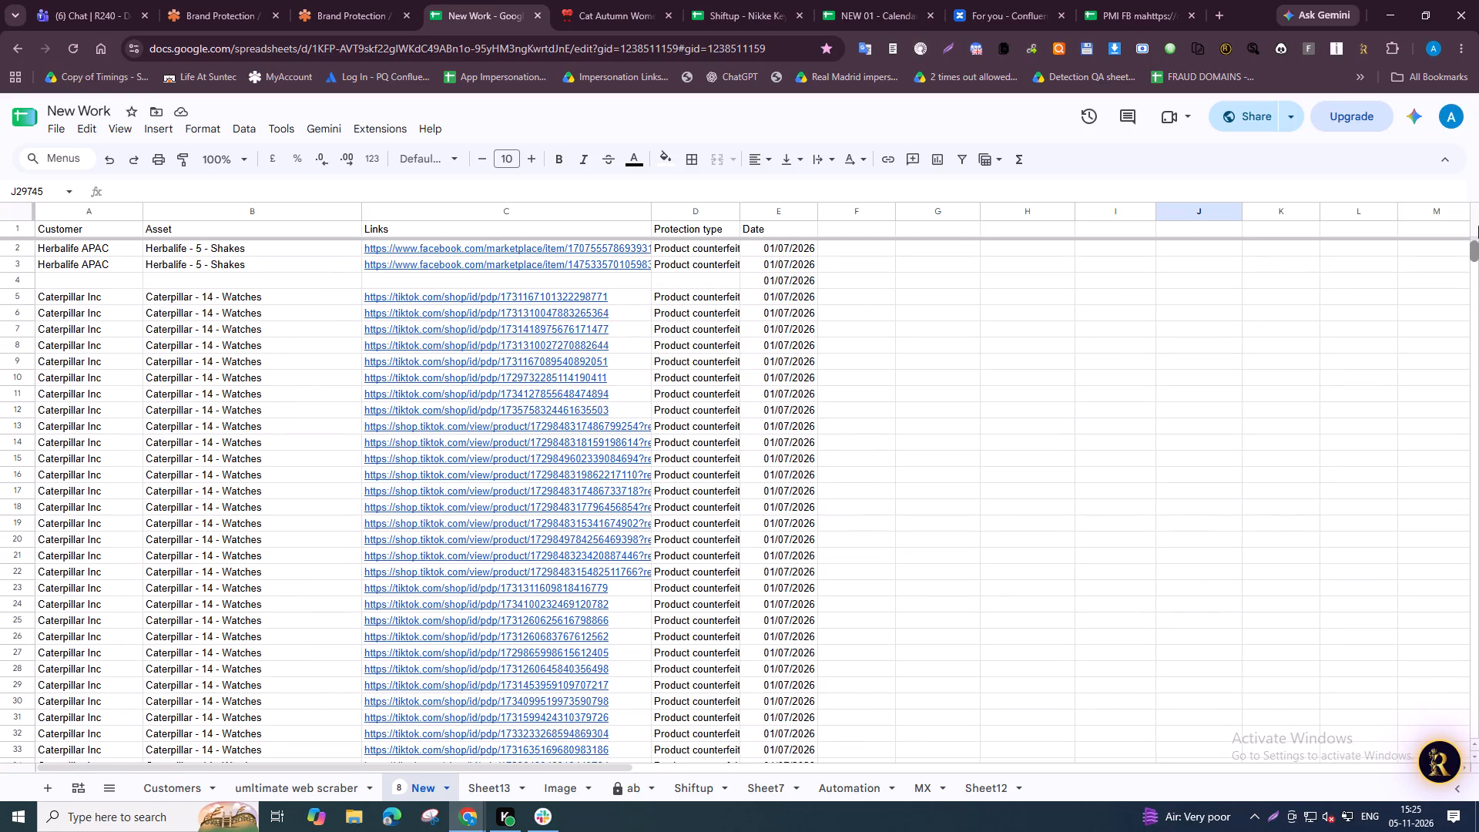
drag(1478, 226, 1478, 338)
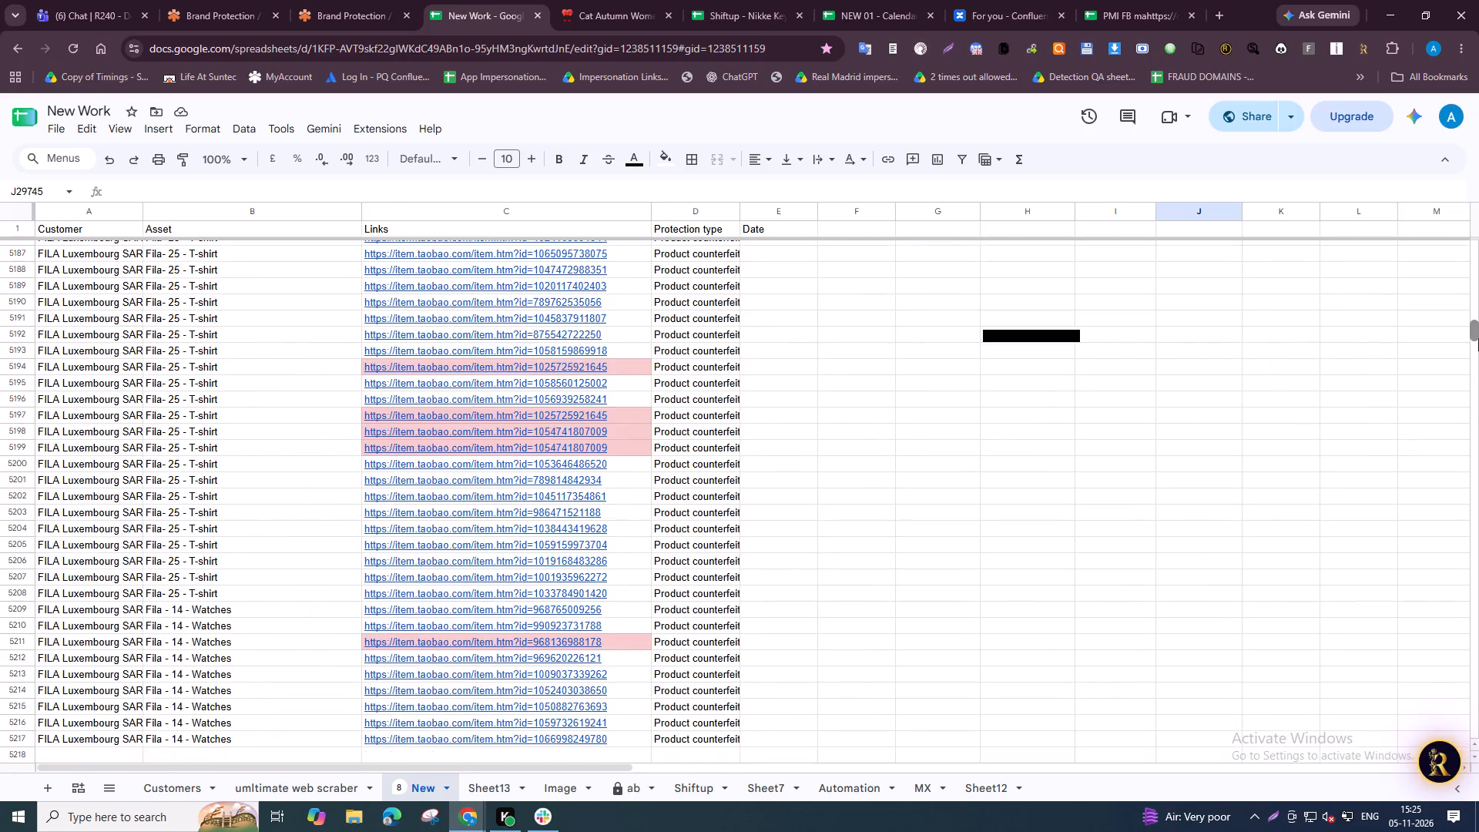
drag(1478, 338, 1478, 353)
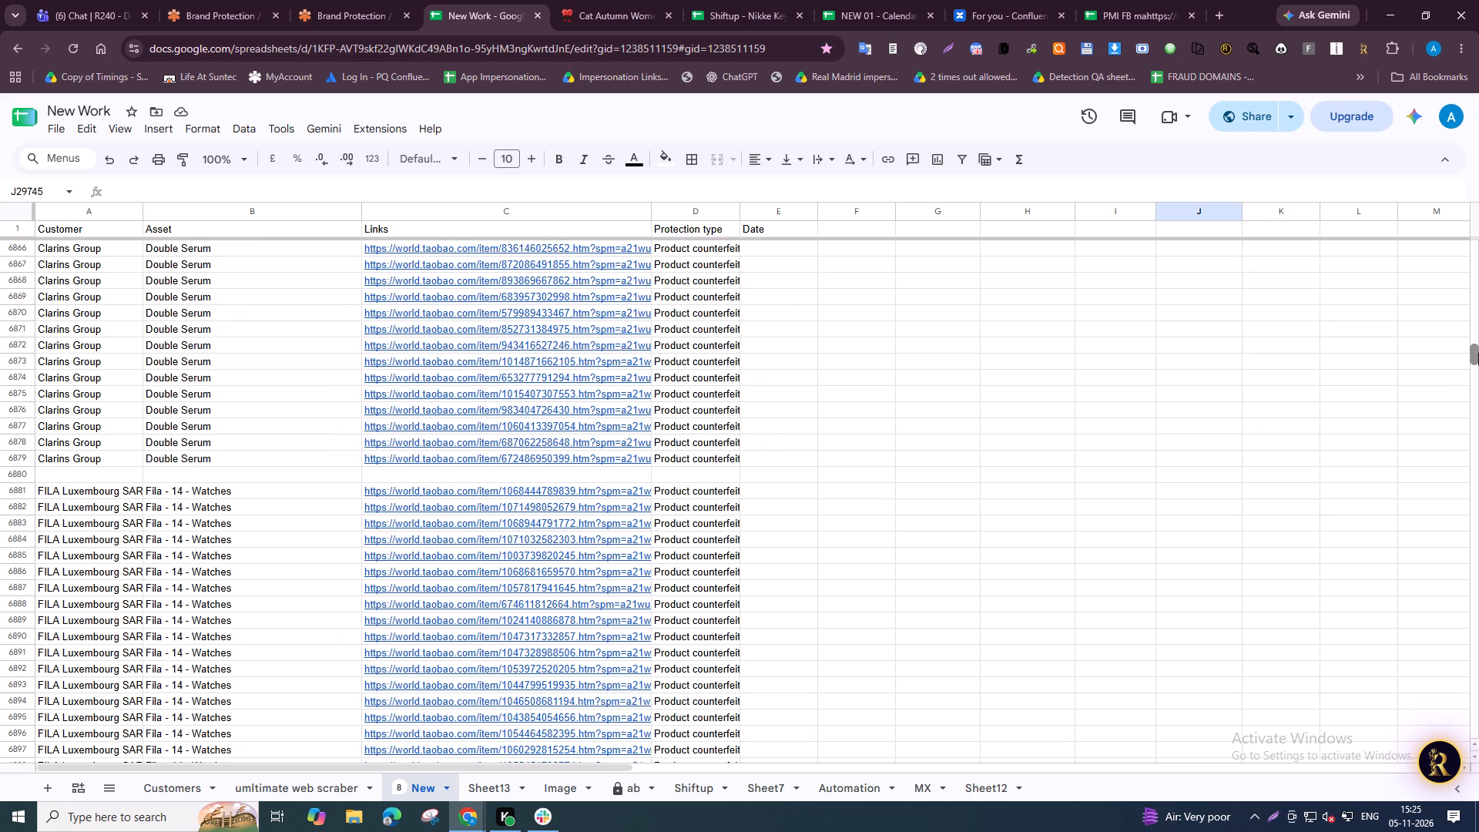
drag(1478, 353, 1478, 363)
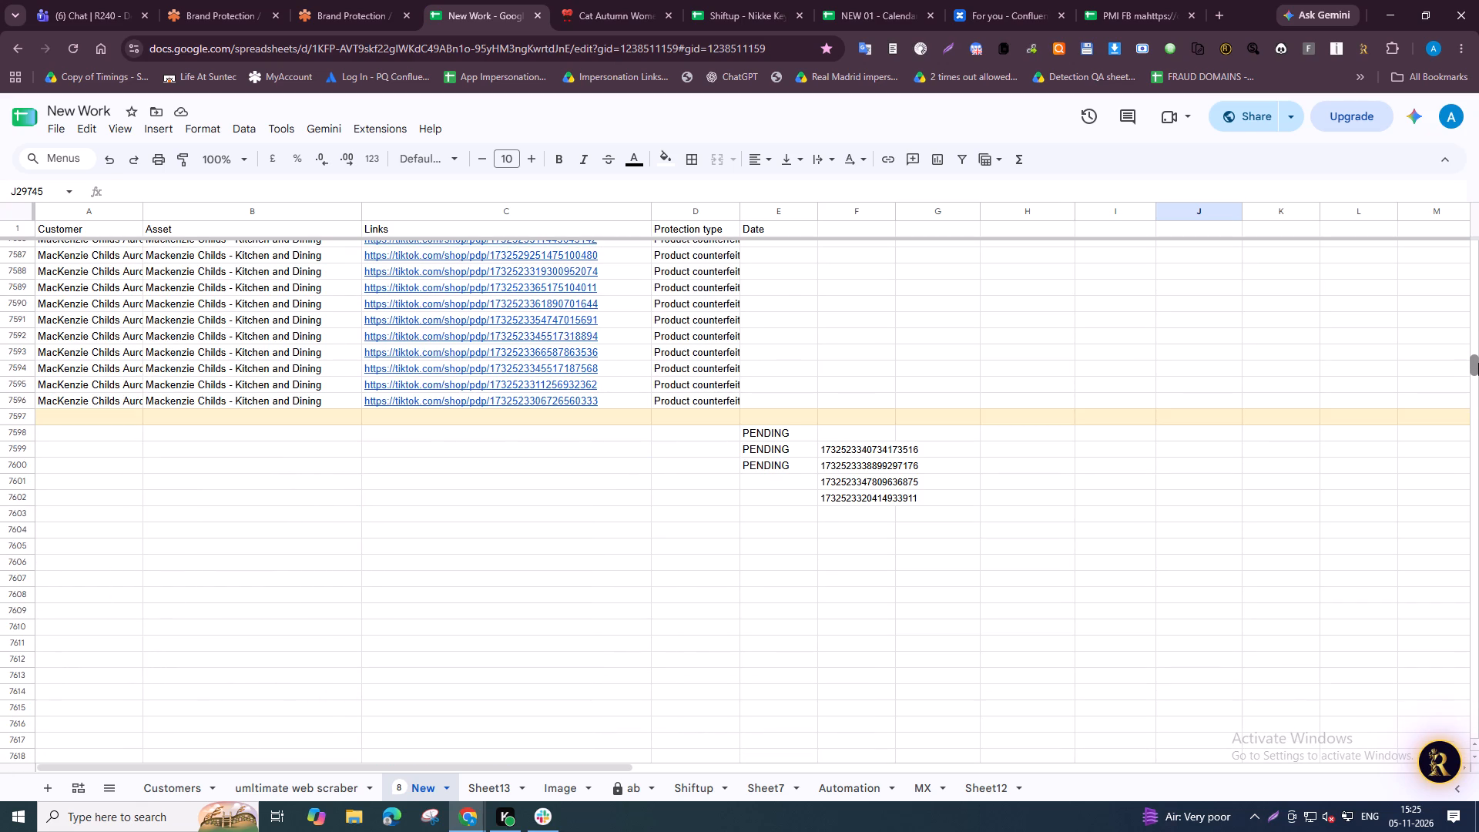
drag(1478, 363, 1478, 375)
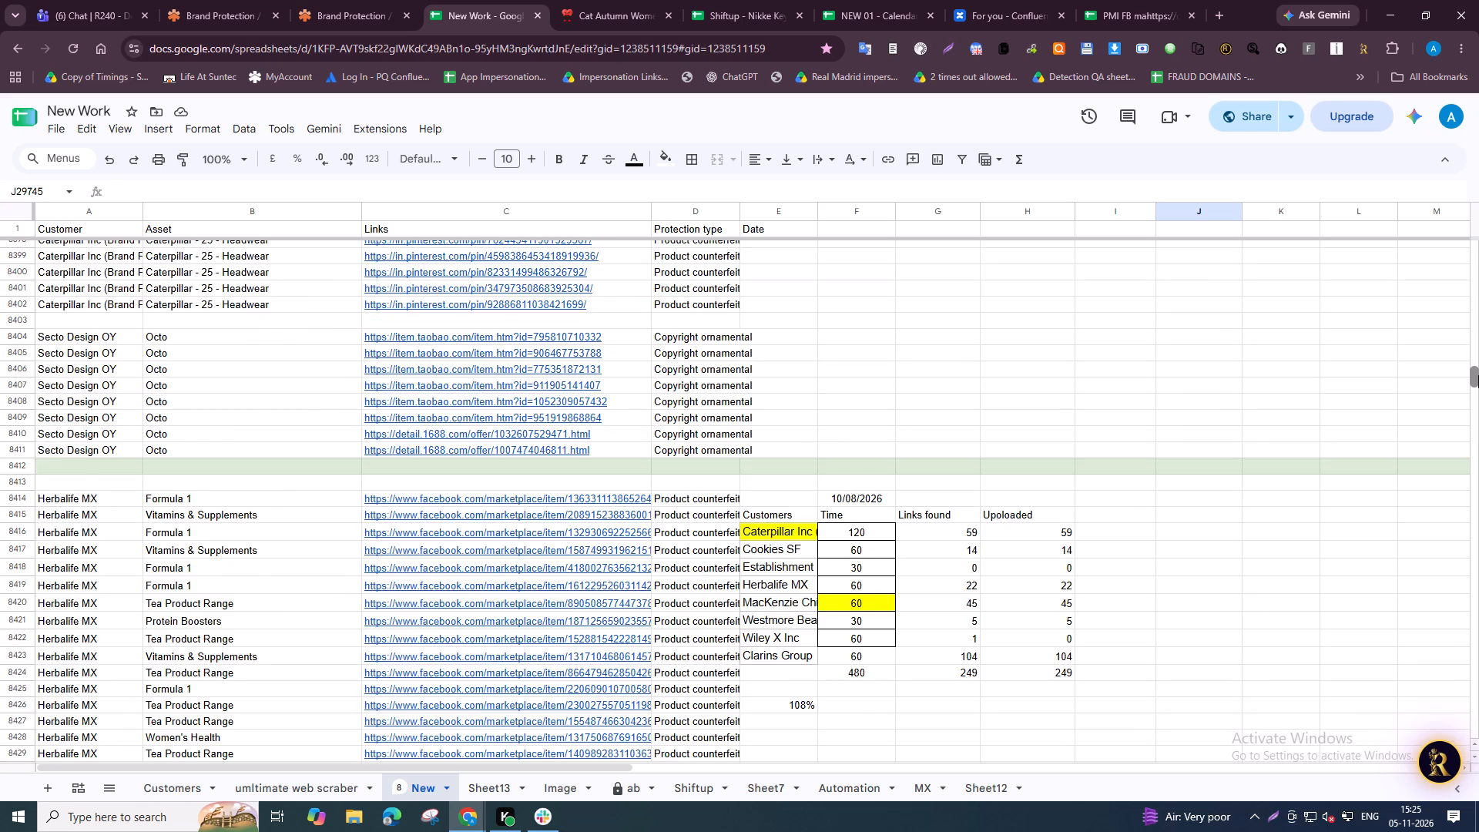
drag(1478, 375, 1478, 379)
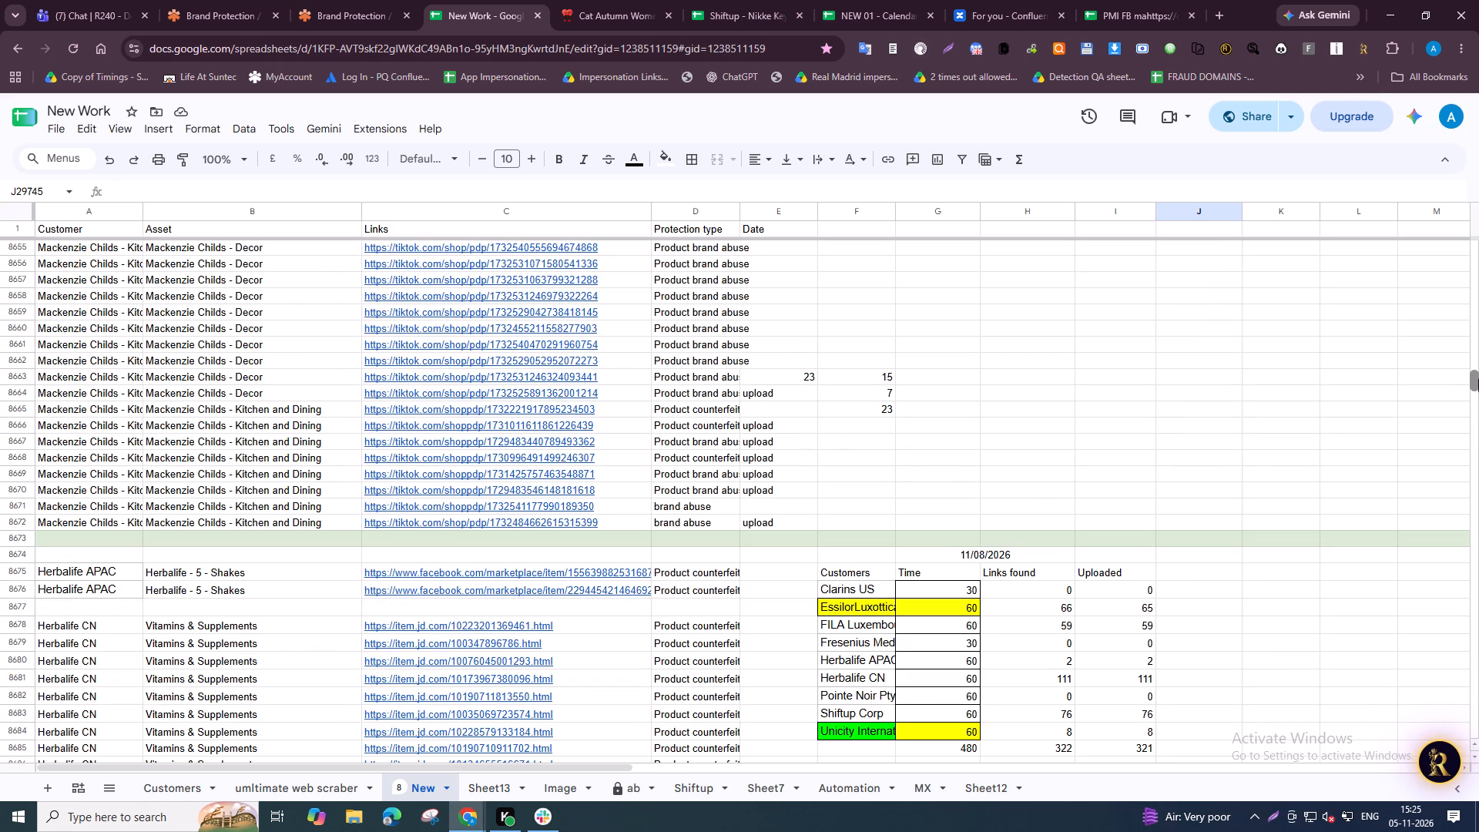
drag(1478, 379, 1478, 384)
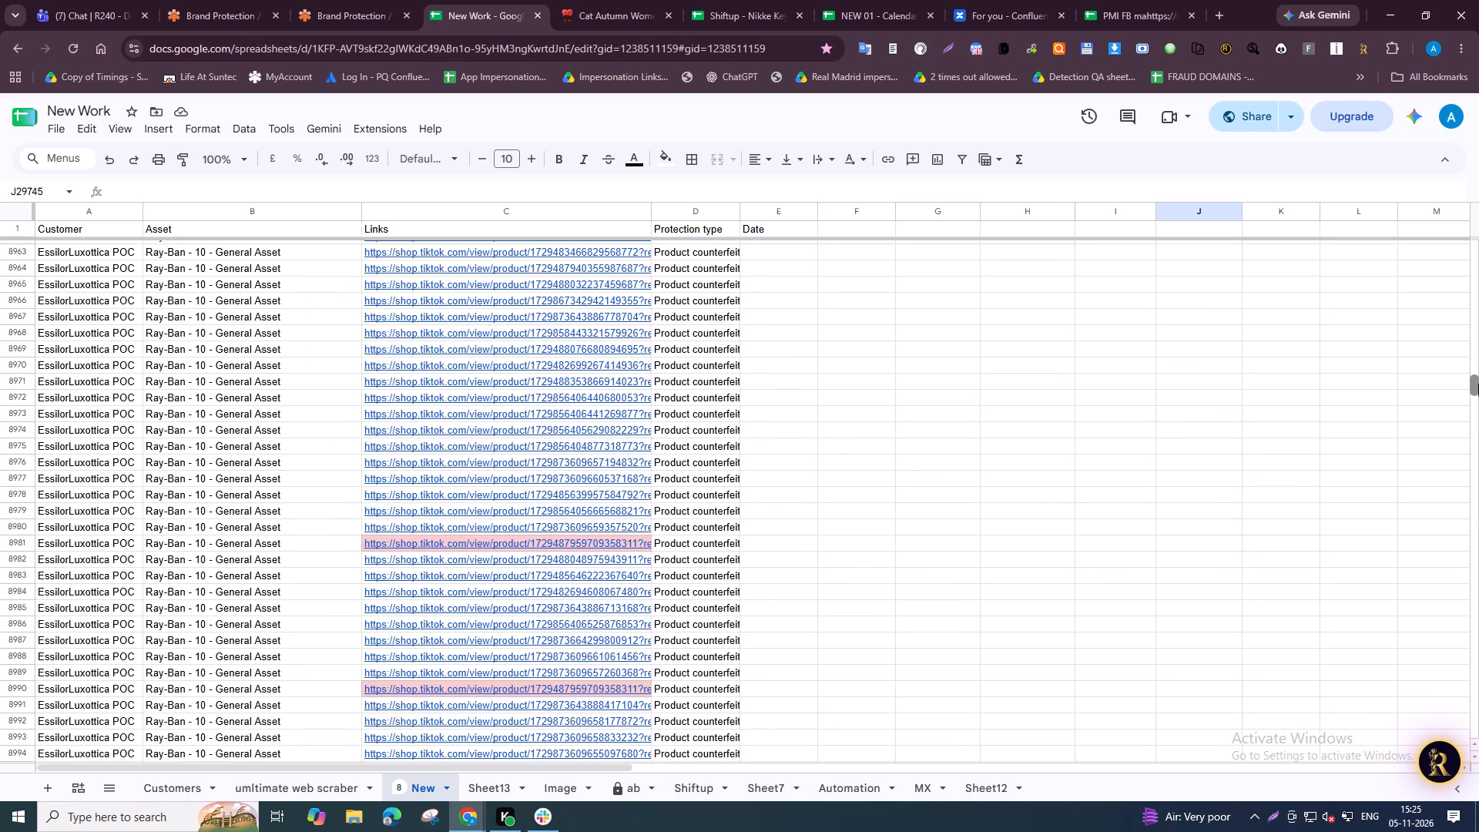
drag(1478, 384, 1478, 391)
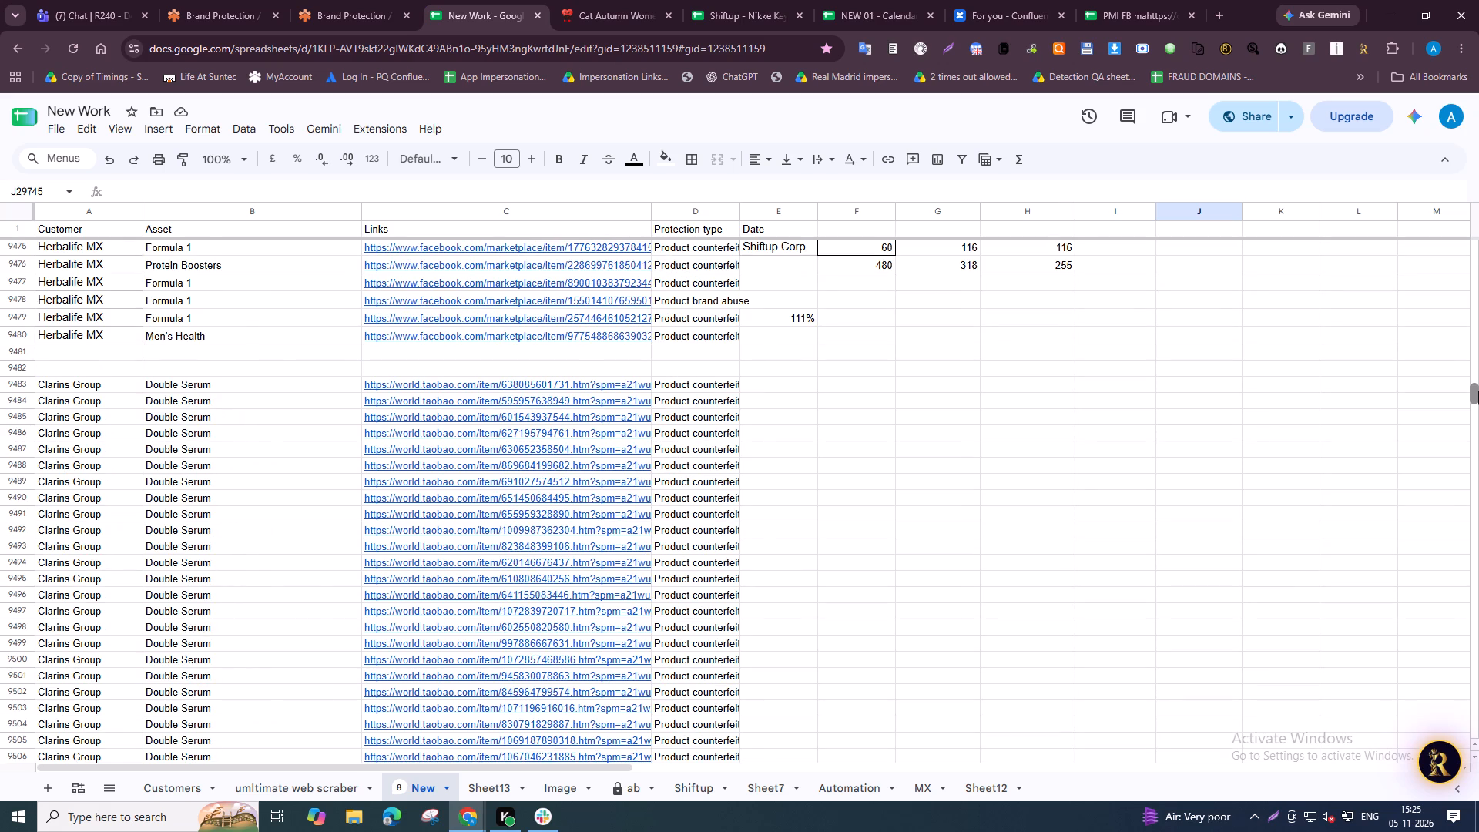
drag(1478, 391, 1478, 396)
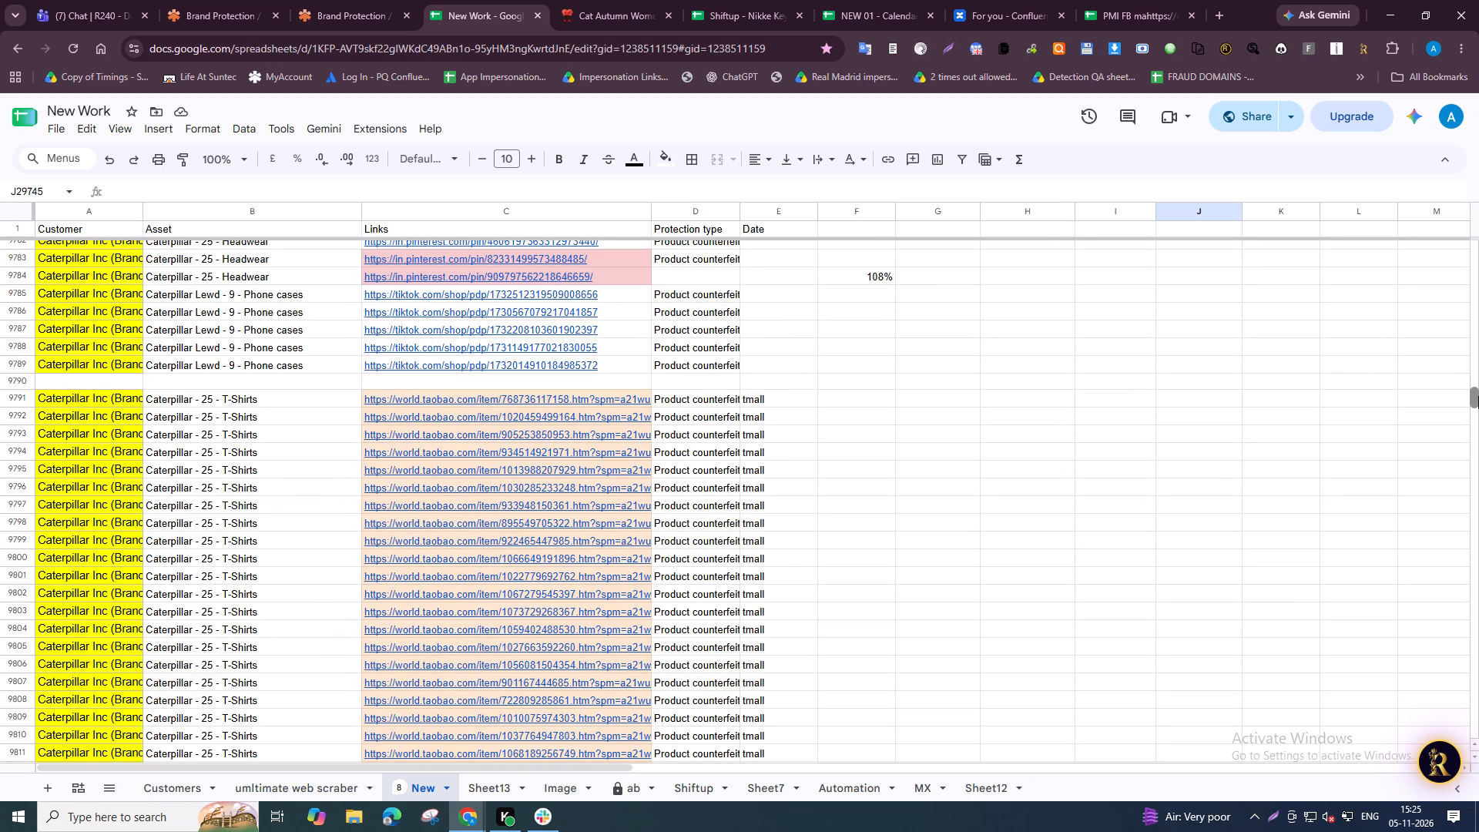
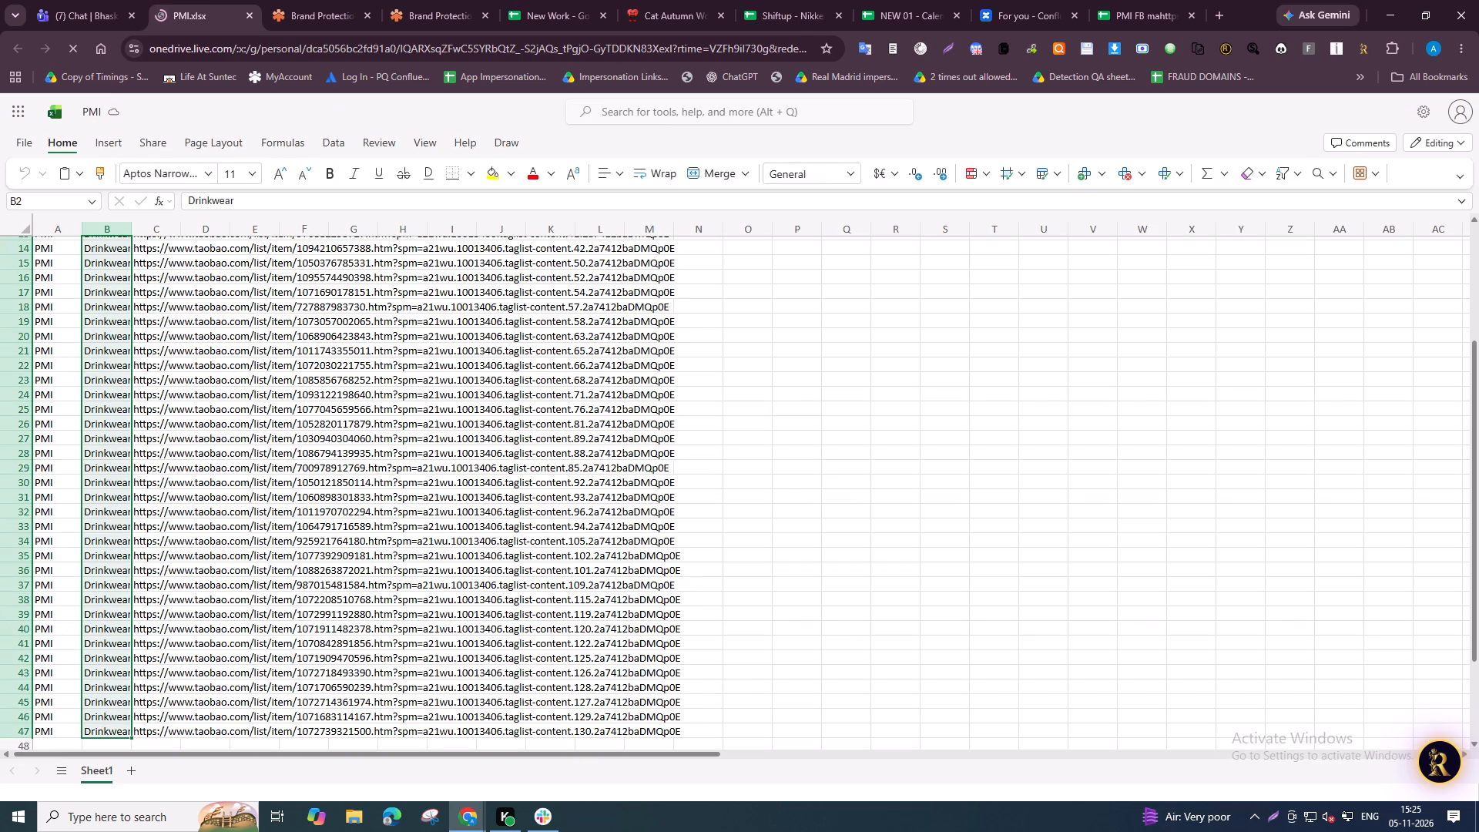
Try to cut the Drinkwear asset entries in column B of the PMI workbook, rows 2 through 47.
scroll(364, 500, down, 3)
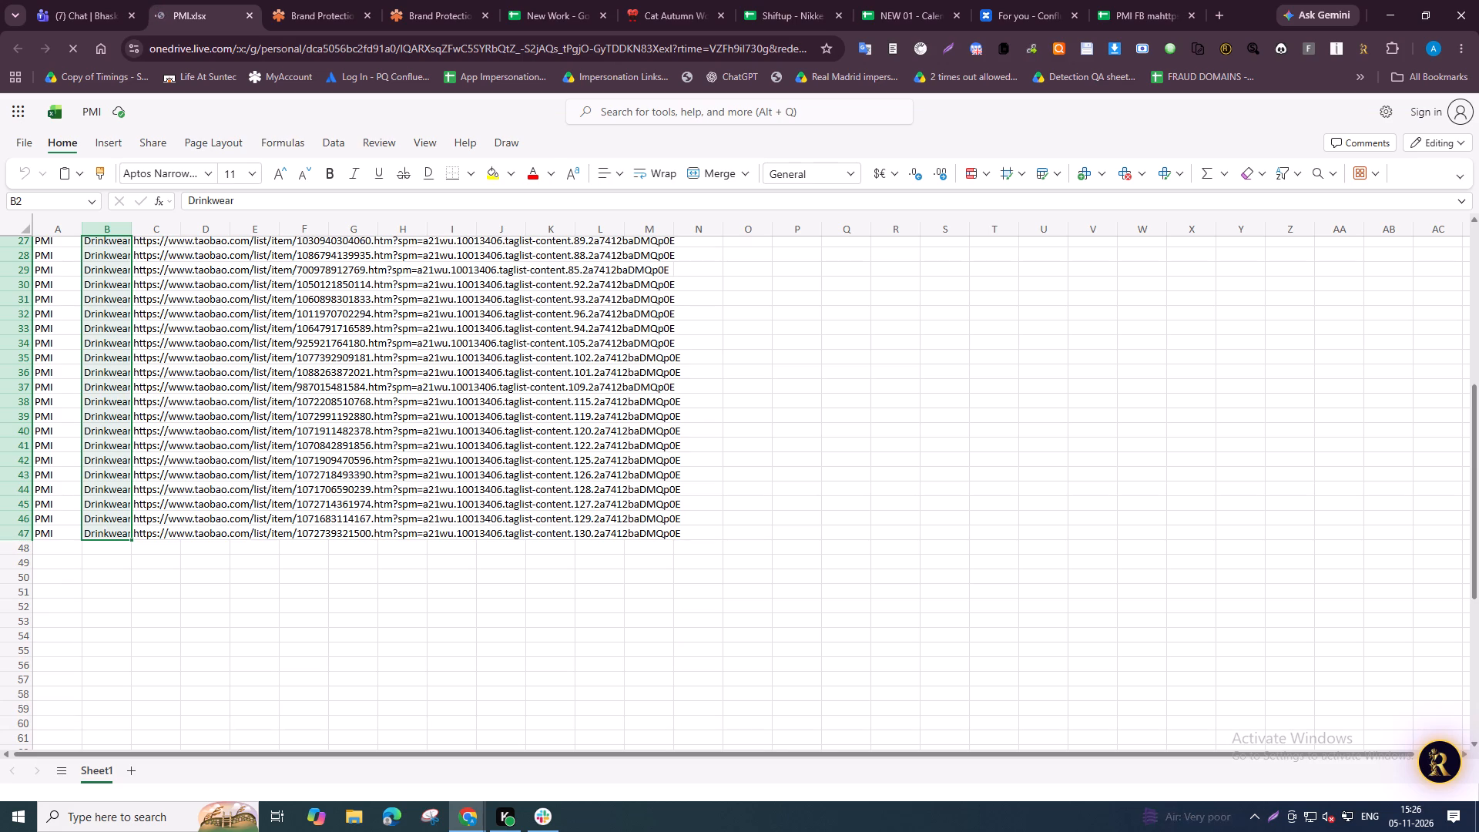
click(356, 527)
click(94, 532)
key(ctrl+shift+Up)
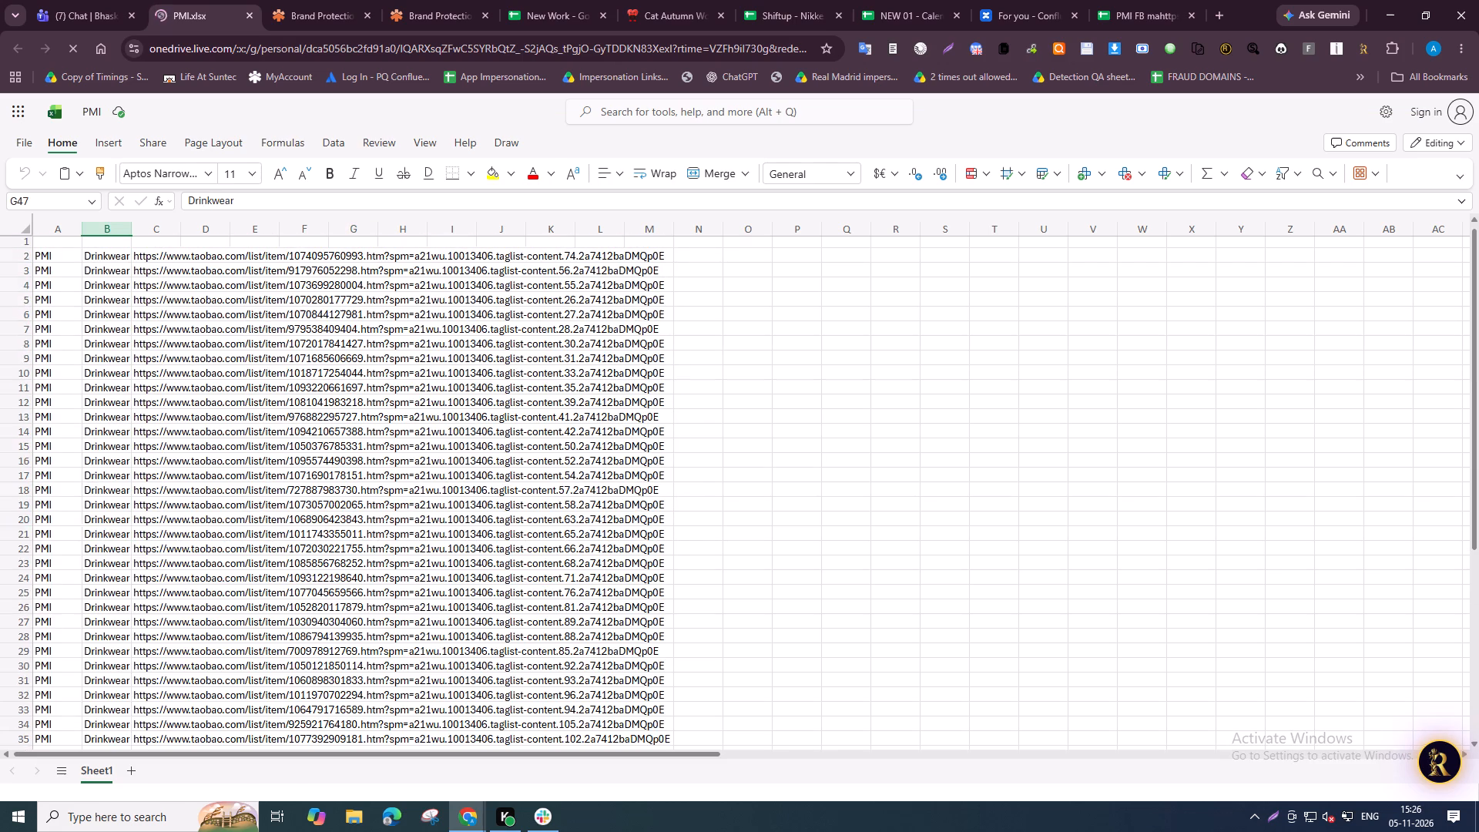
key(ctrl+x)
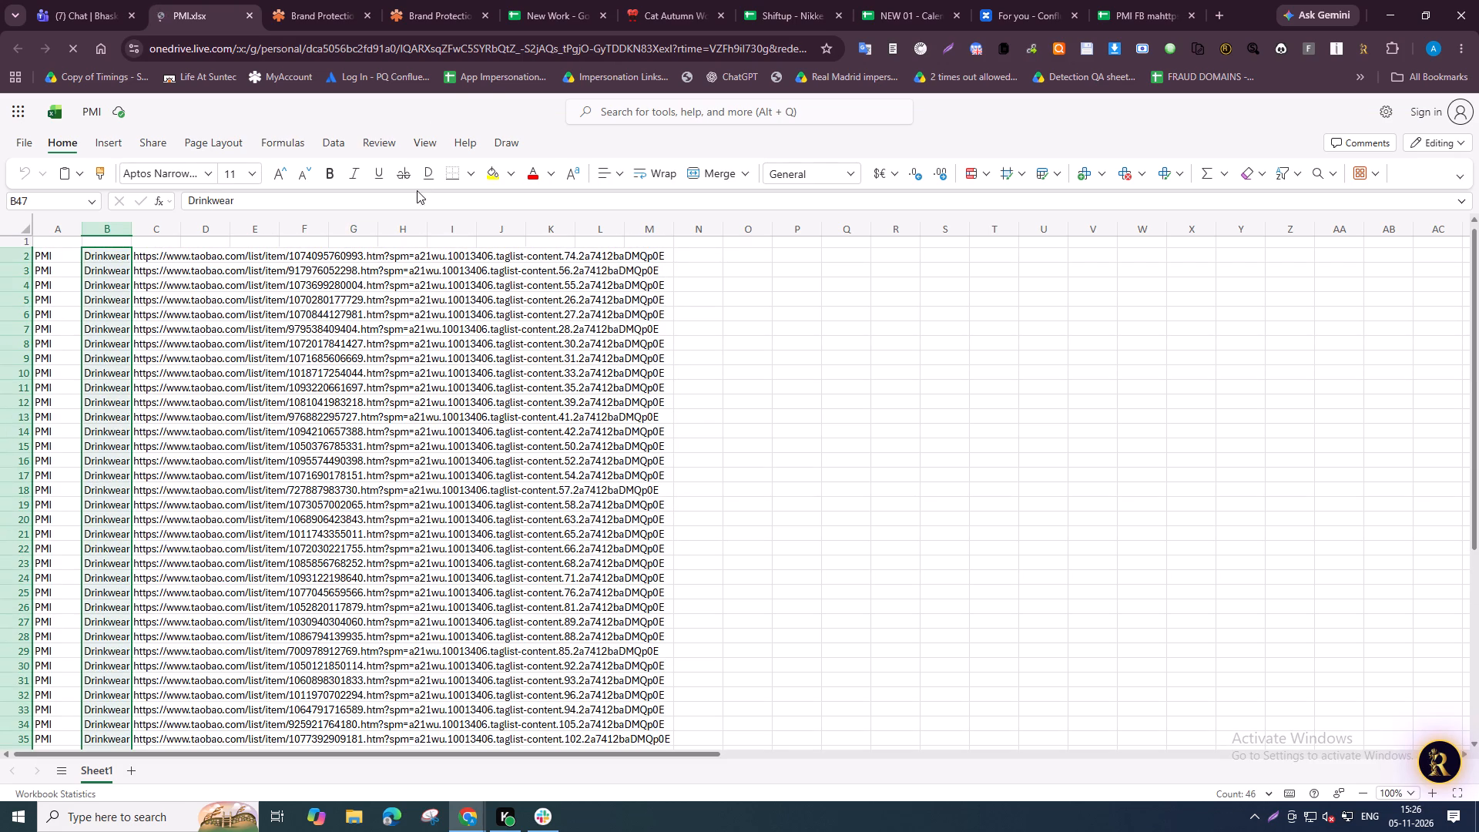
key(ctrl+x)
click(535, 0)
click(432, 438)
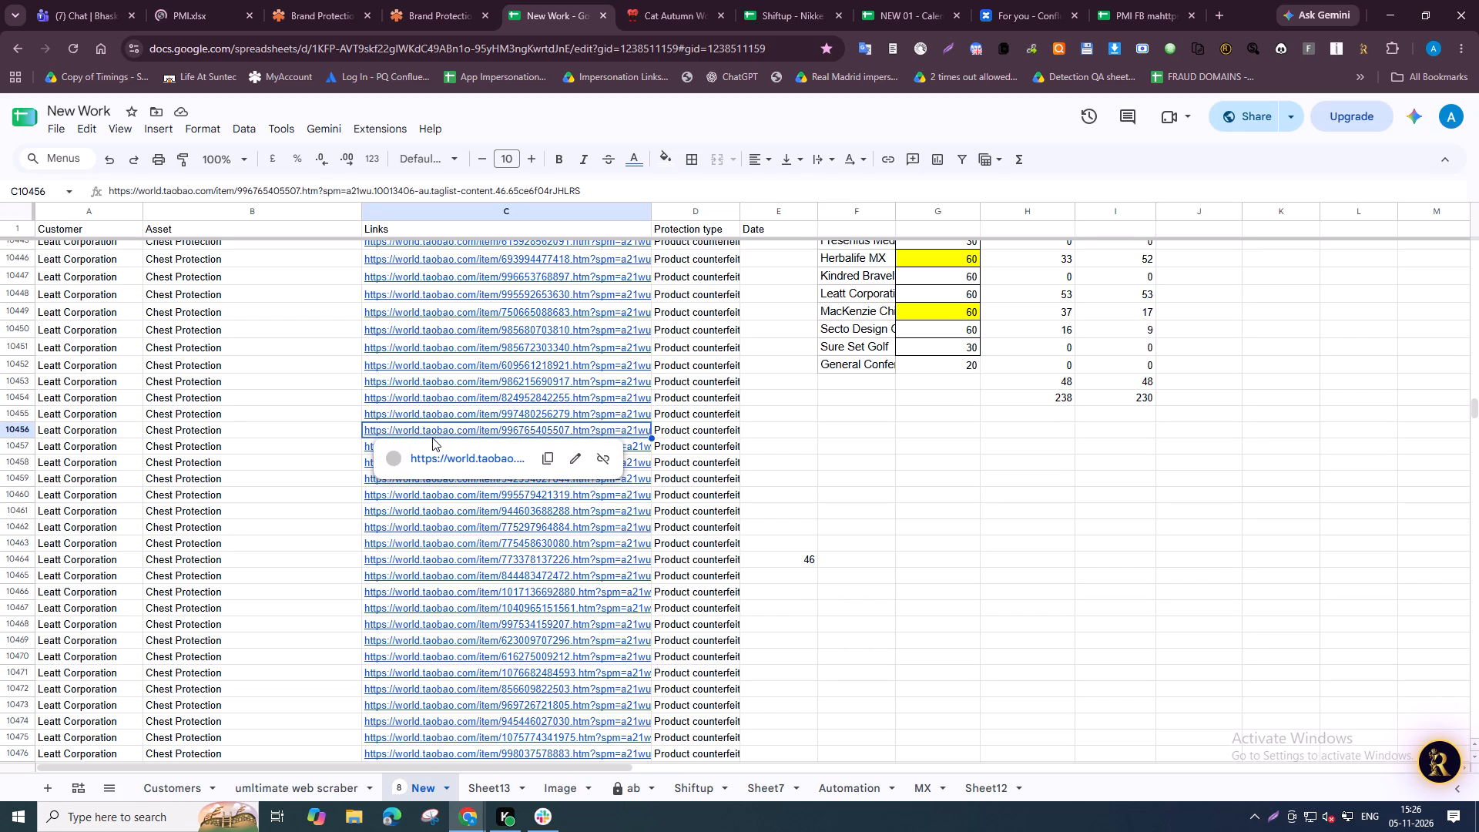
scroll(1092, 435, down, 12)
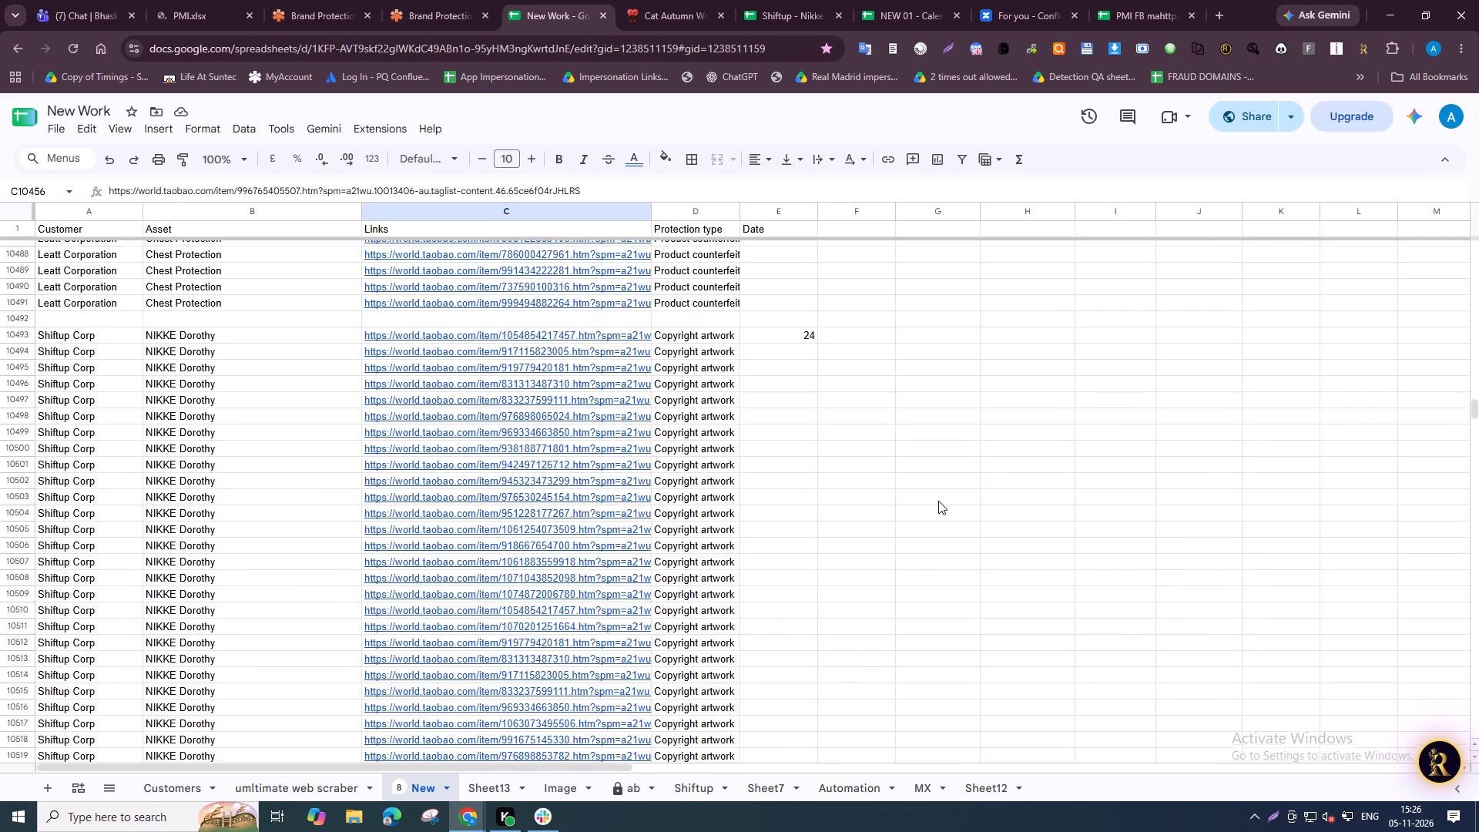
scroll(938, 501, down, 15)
Switch to the spreadsheet window with the Product ID sheet and paste the clipboard link as values into the first empty Item Links cell, A13505.
key(alt+Tab)
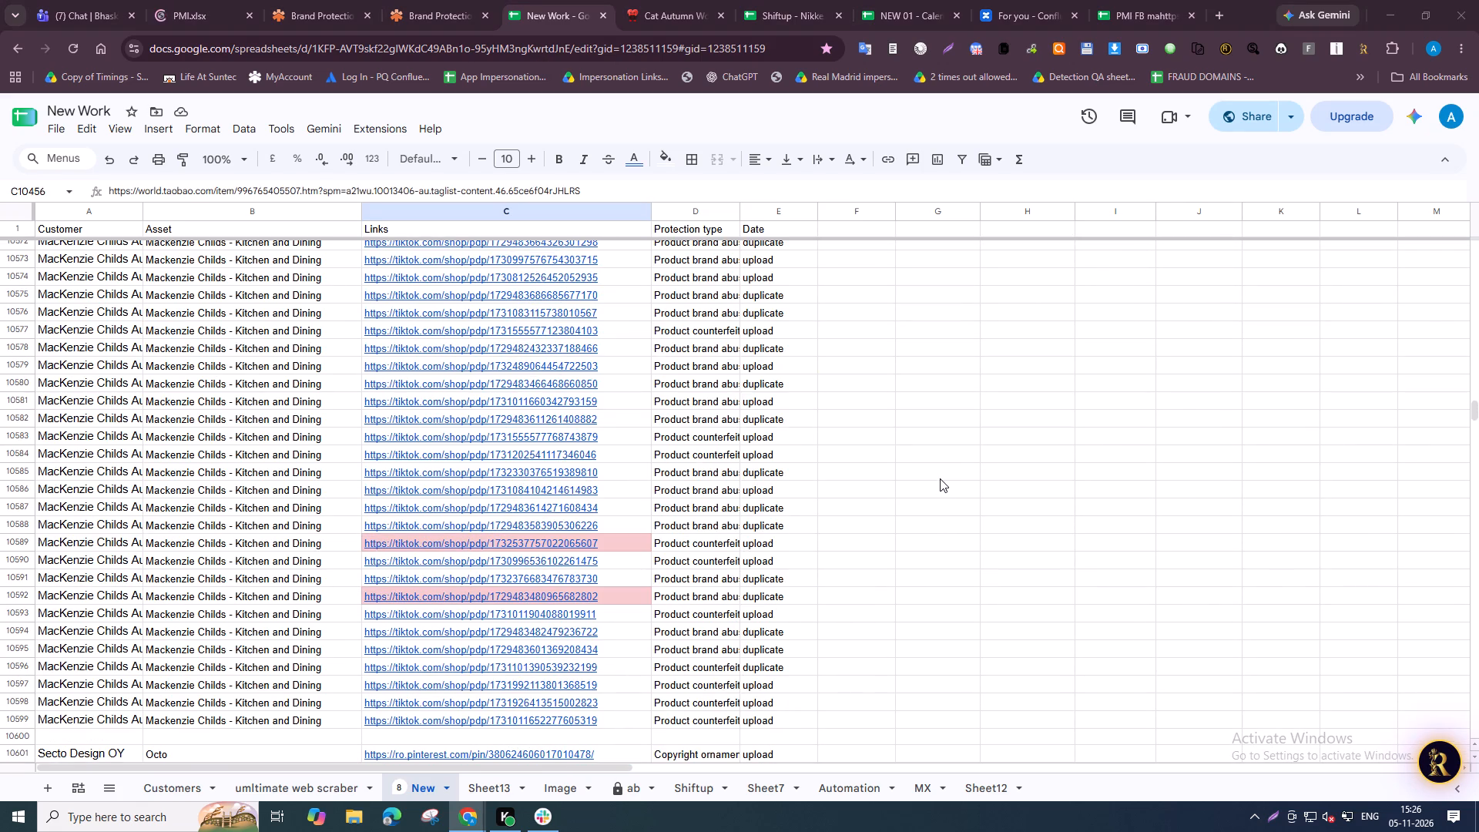
alt+click(563, 526)
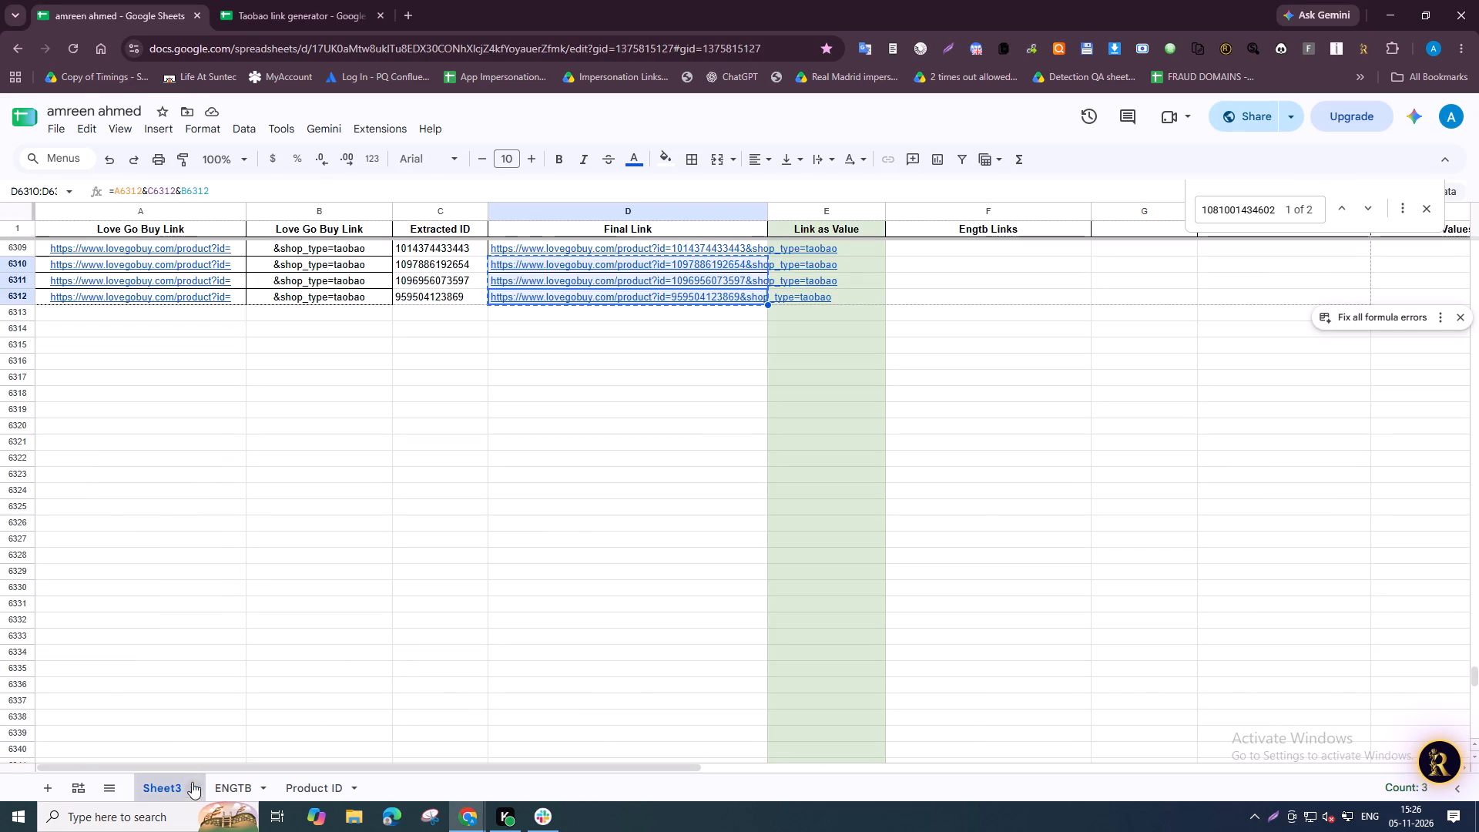
click(342, 790)
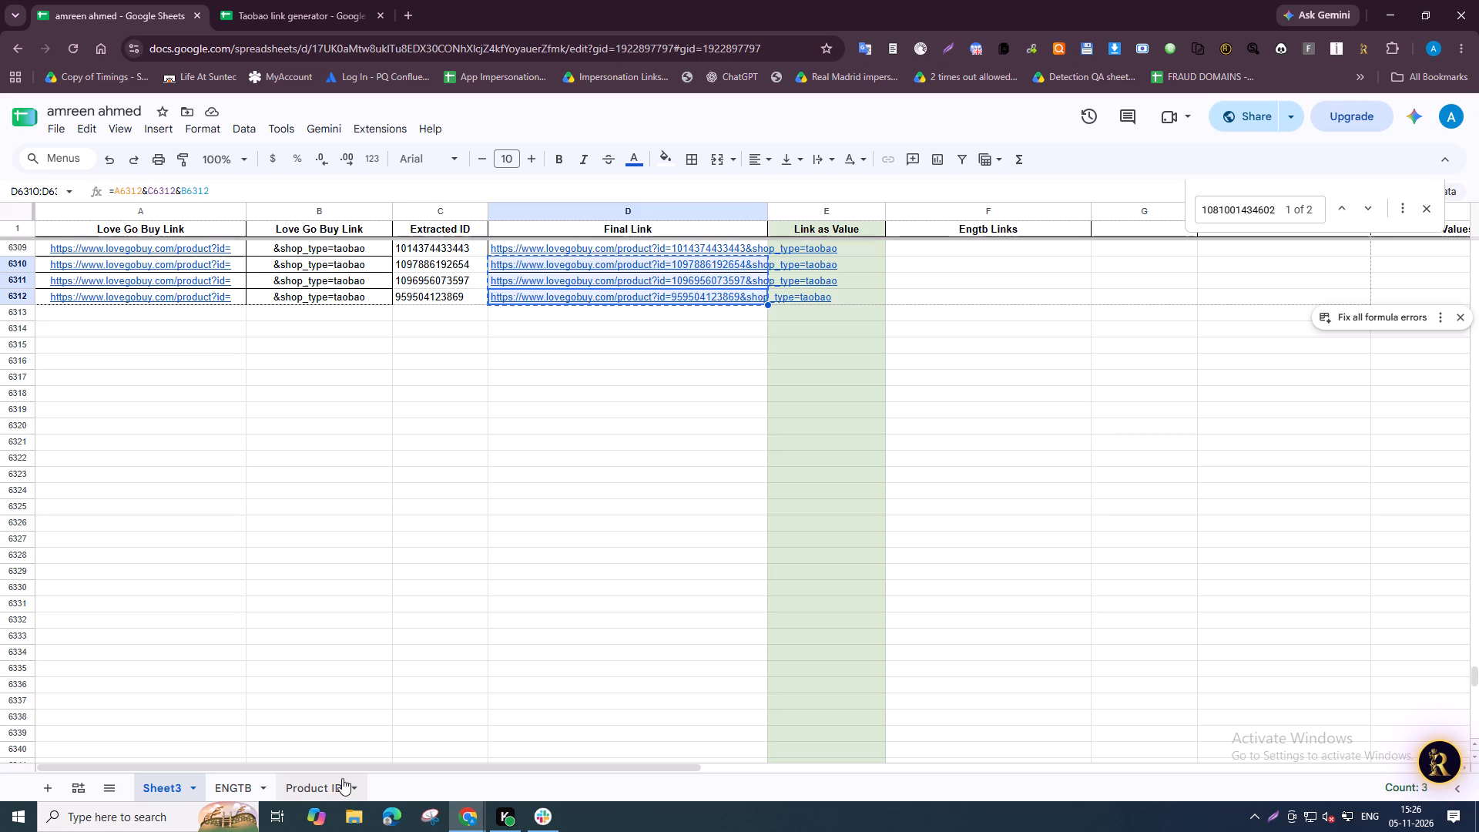
click(286, 374)
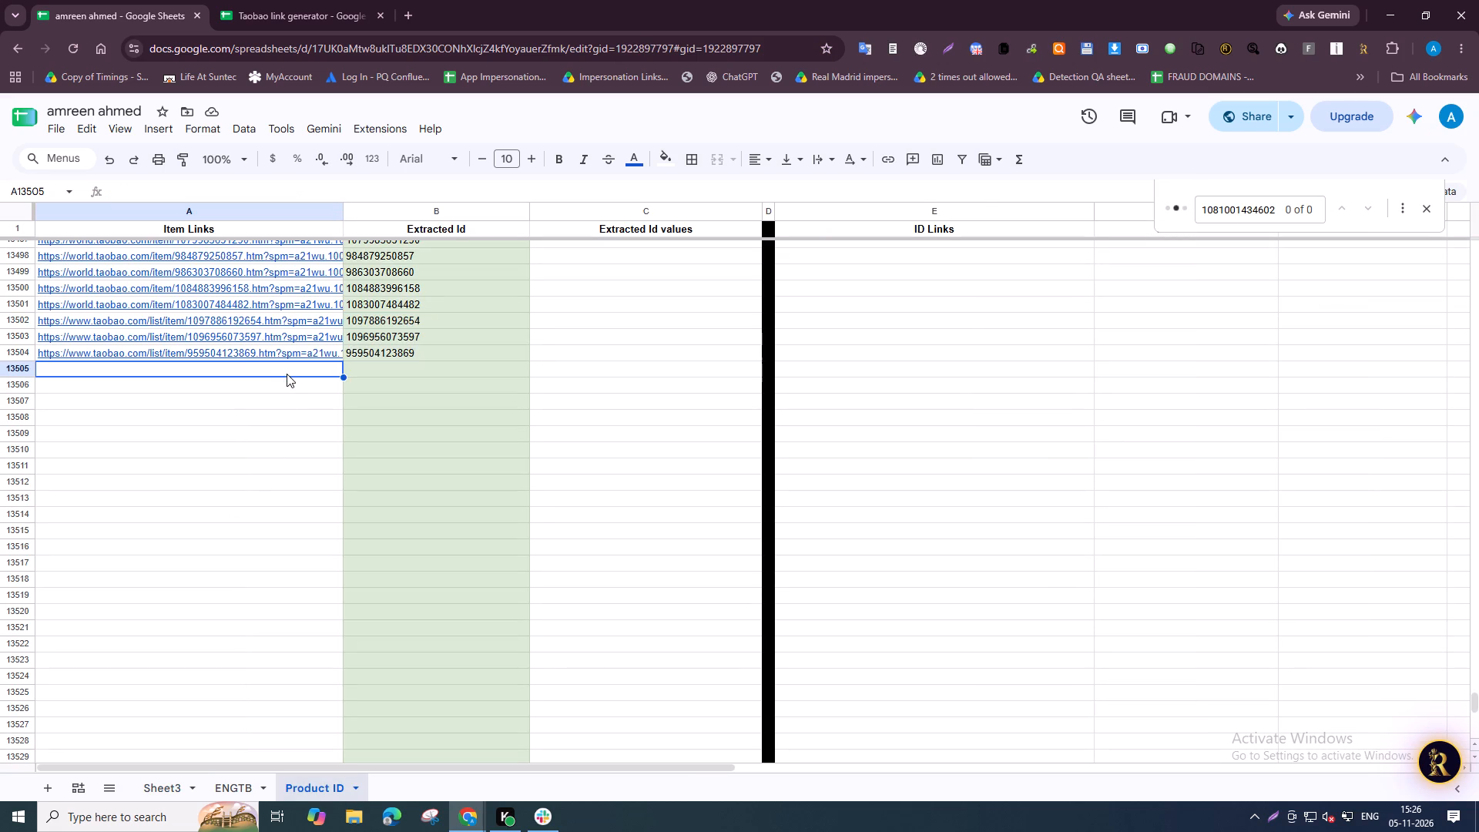
key(ctrl+shift+v)
click(406, 377)
click(251, 371)
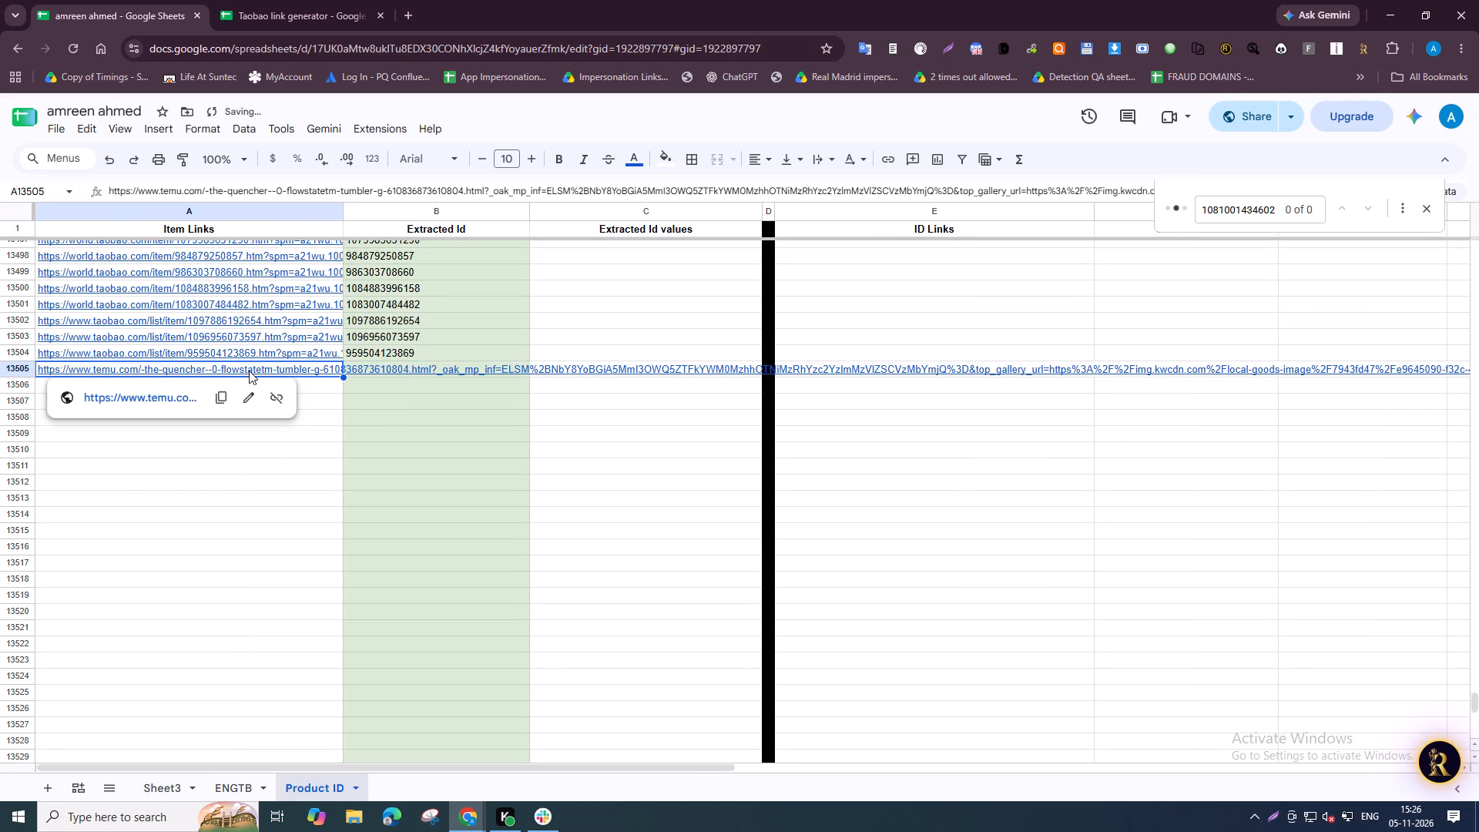
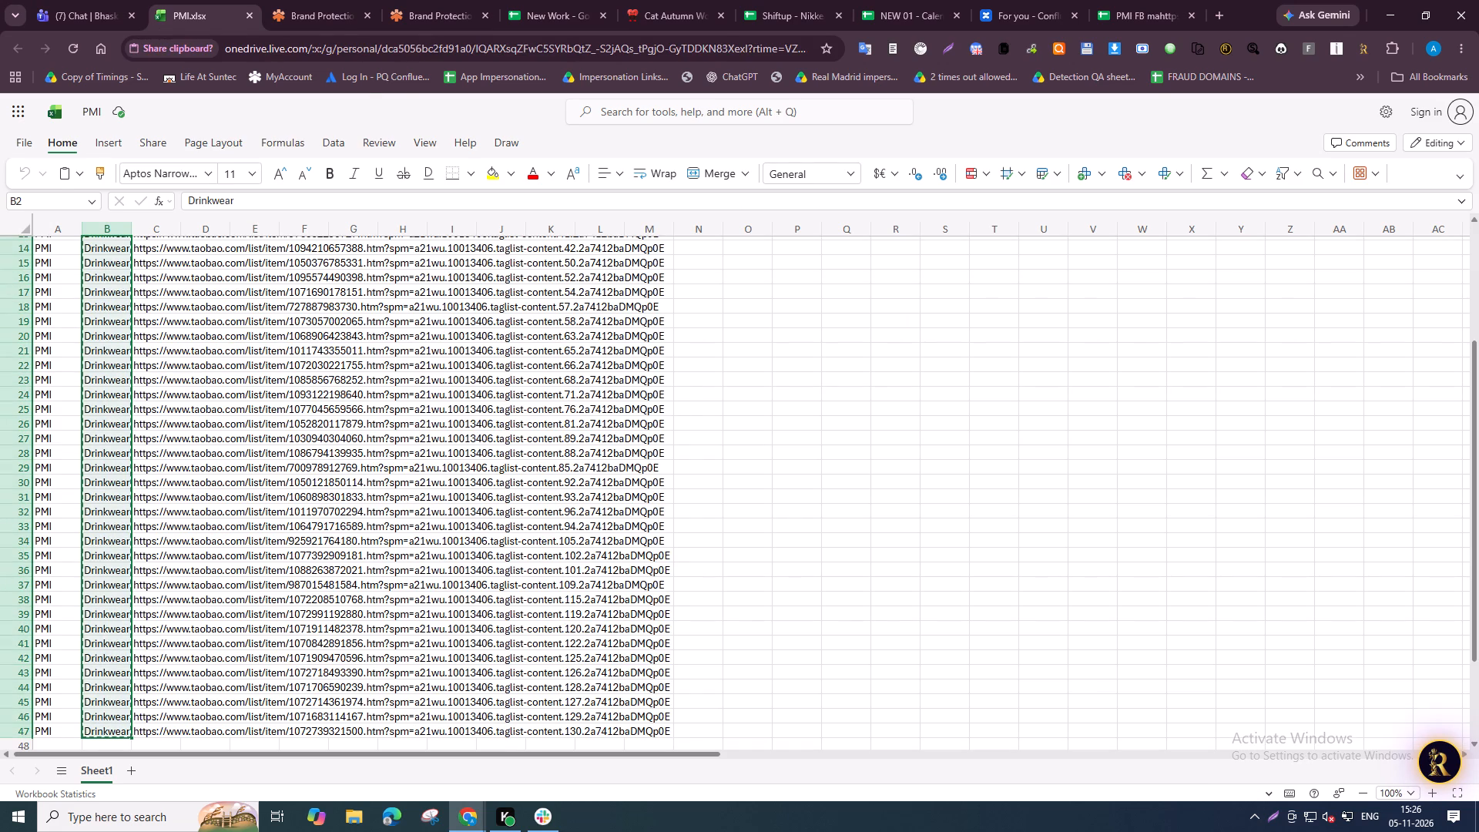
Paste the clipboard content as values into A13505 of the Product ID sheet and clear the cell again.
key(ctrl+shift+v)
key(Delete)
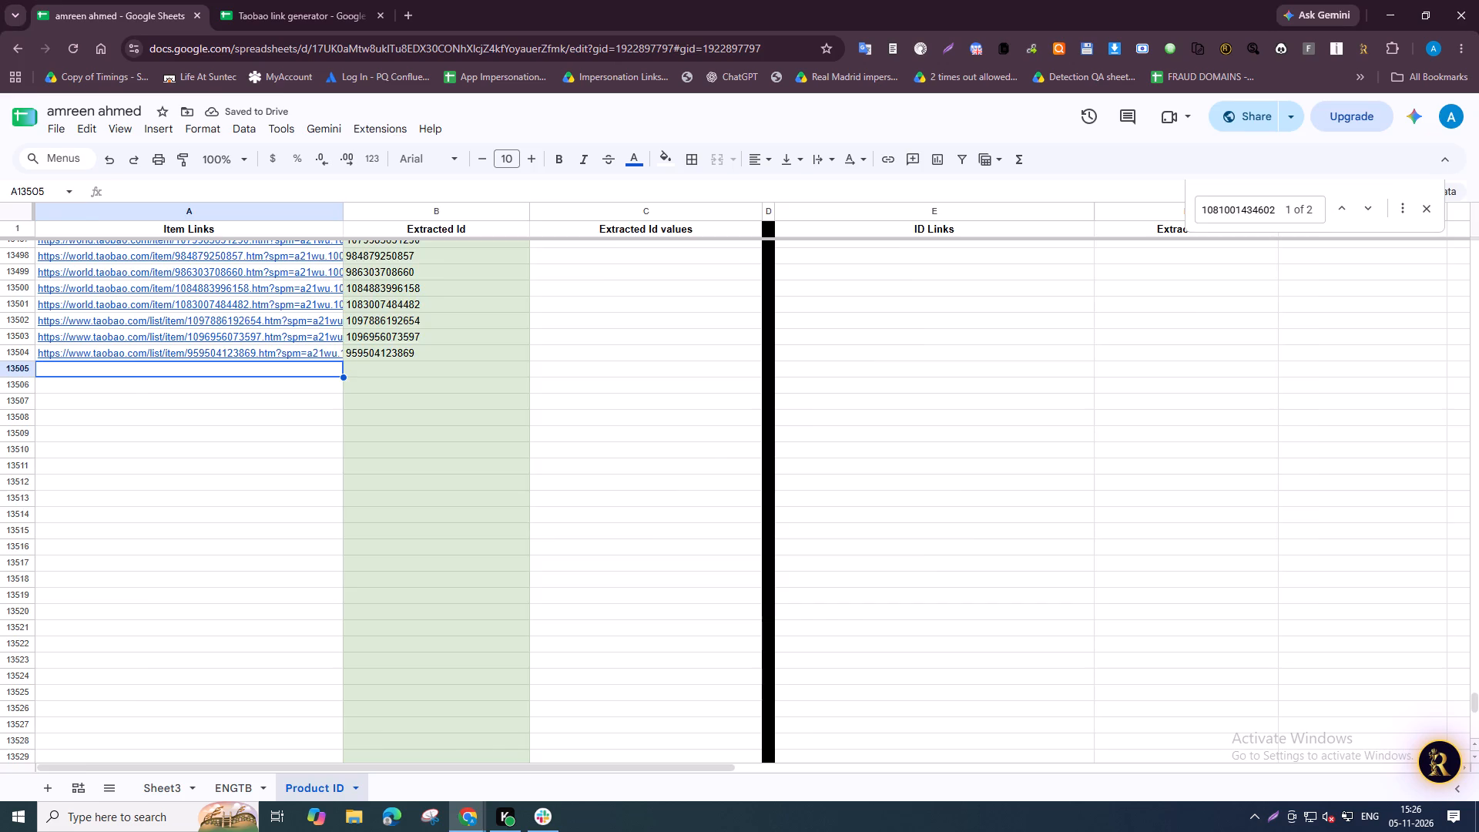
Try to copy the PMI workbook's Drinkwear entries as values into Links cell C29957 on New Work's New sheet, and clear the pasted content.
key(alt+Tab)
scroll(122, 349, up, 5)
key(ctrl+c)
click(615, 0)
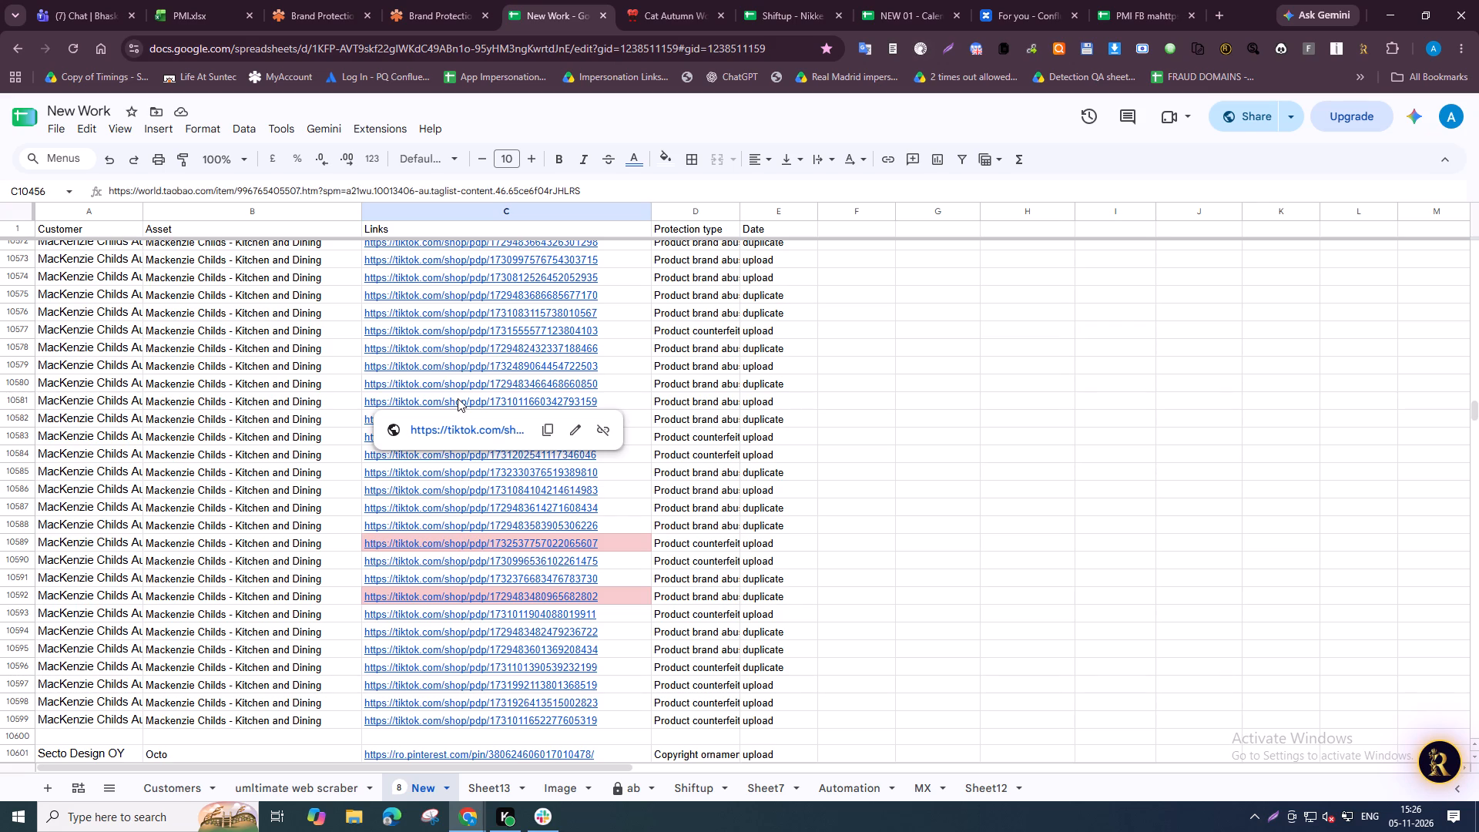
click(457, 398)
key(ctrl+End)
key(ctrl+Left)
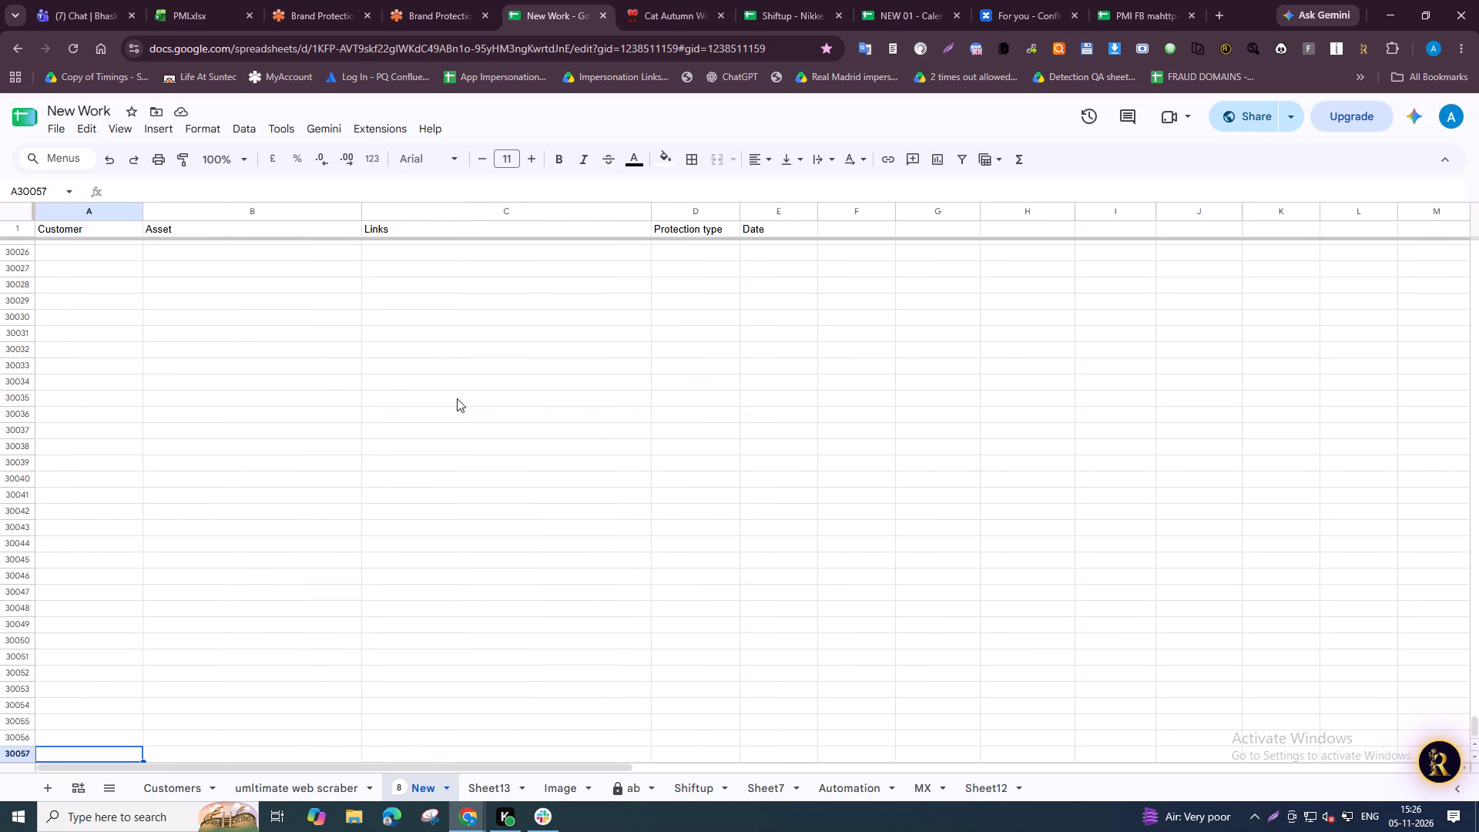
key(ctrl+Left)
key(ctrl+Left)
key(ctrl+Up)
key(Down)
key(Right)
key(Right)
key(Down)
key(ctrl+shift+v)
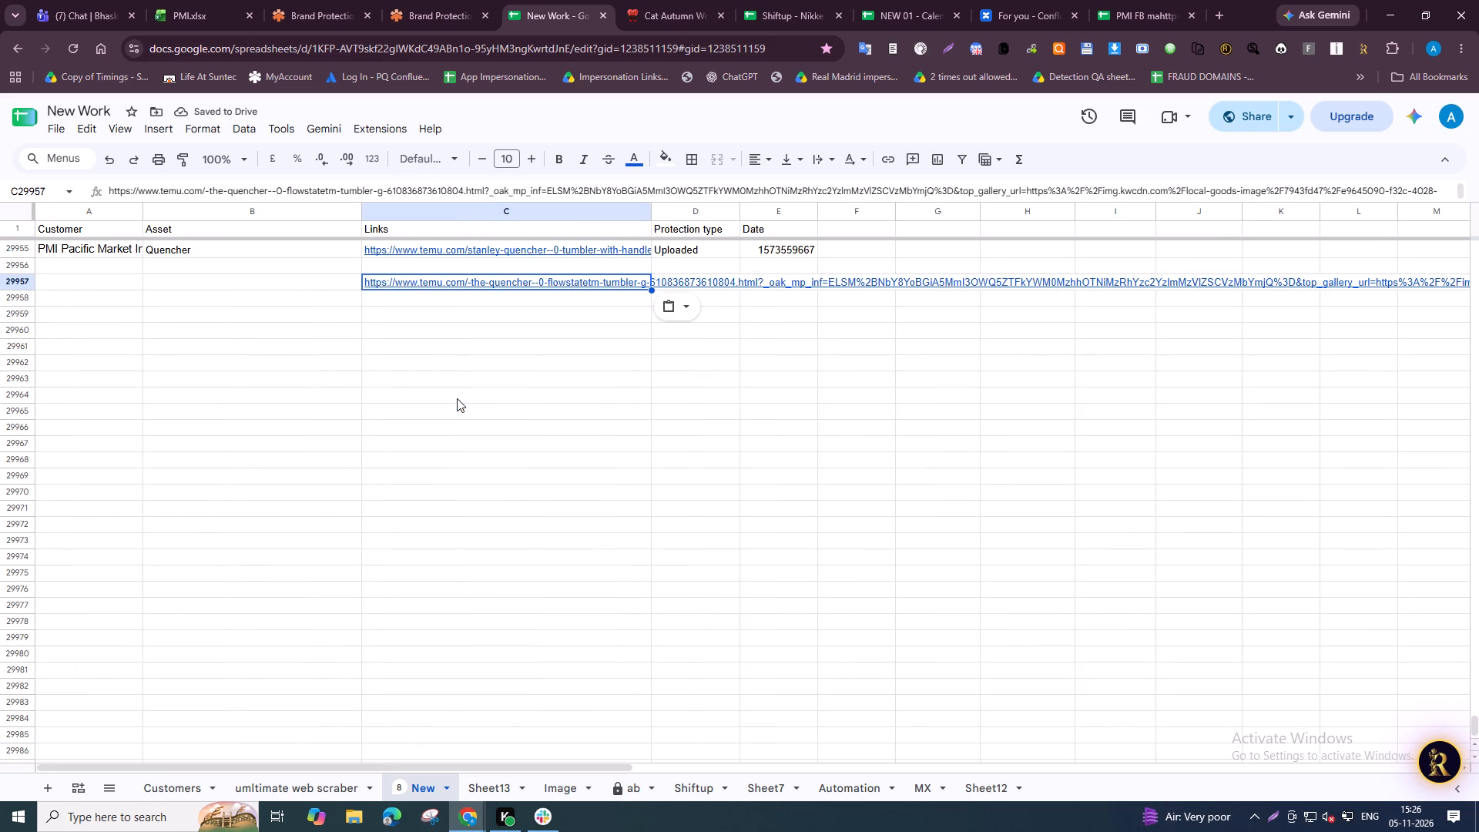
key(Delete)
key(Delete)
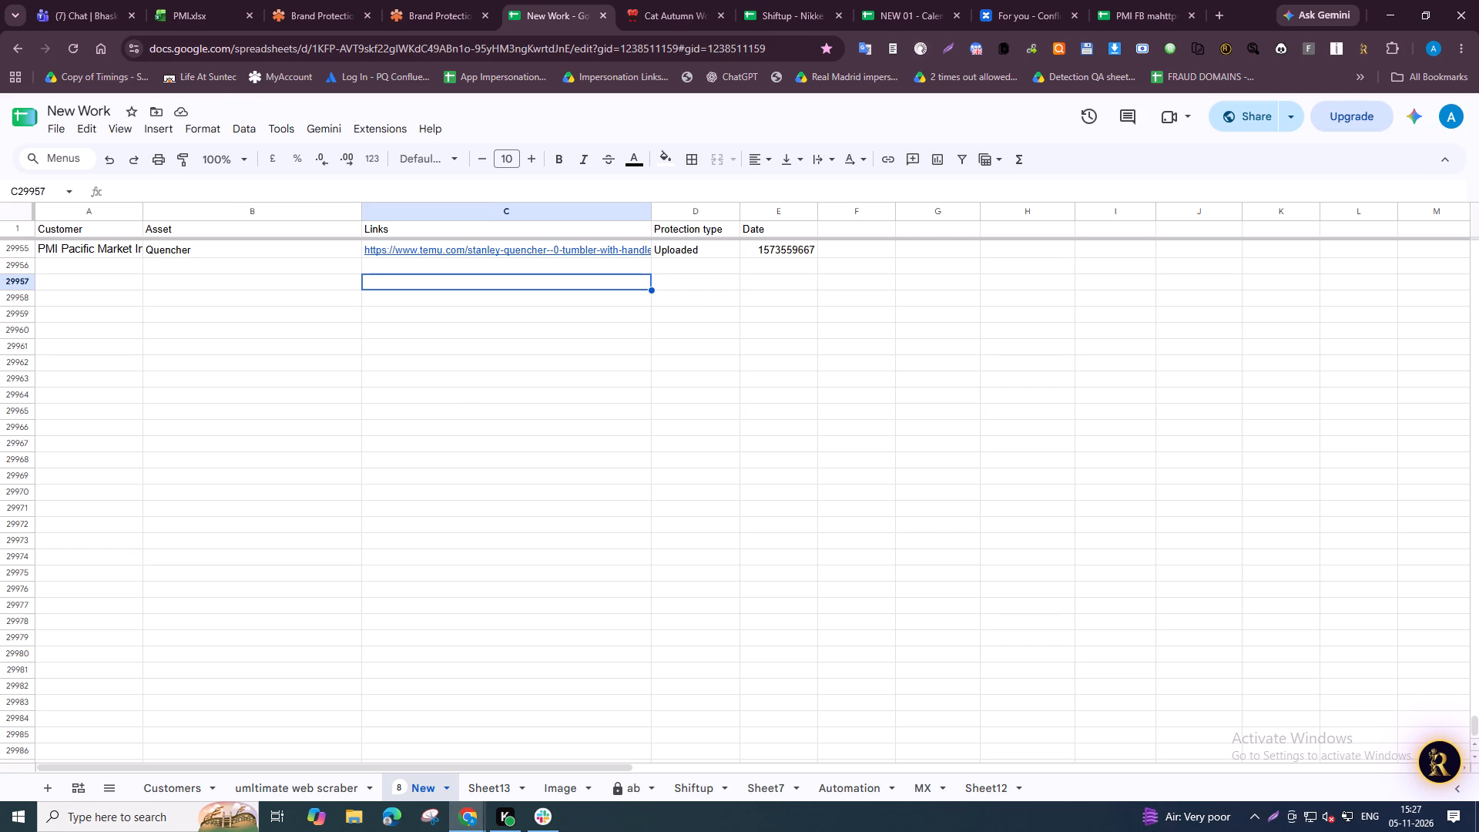
Return to the PMI workbook, dismiss the clipboard access request, and select Editing as the workbook mode.
click(176, 0)
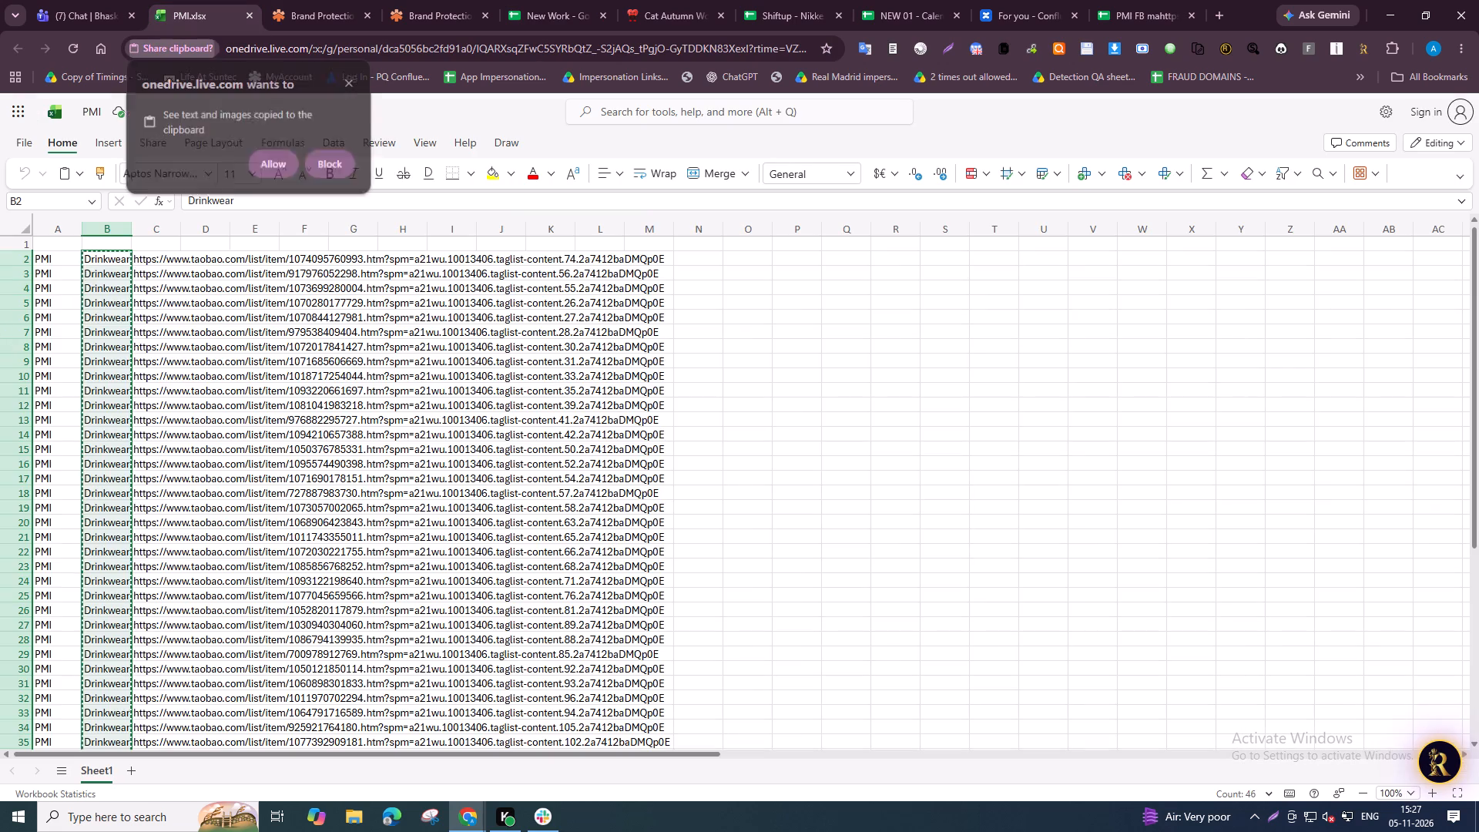
click(350, 81)
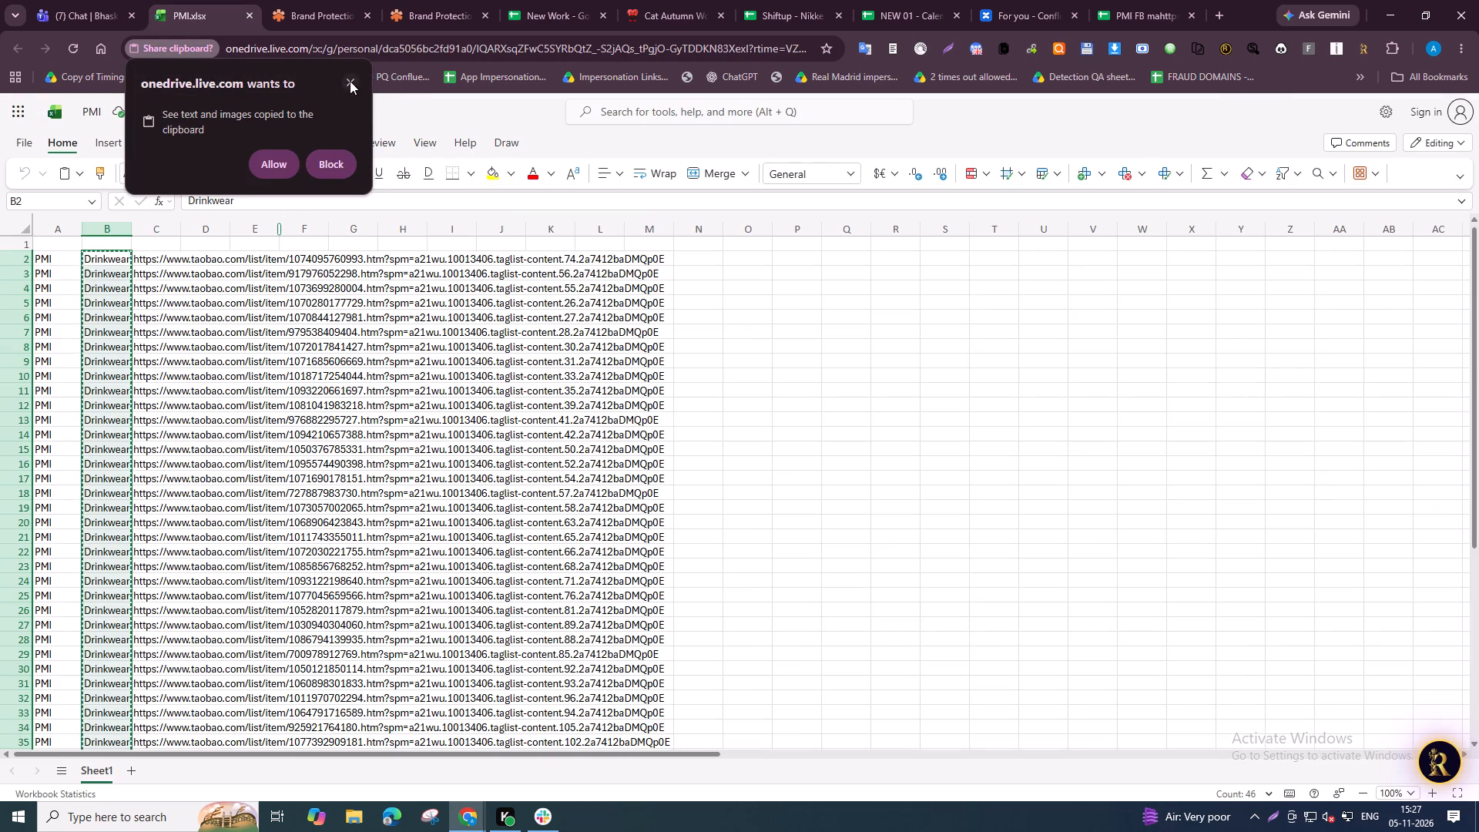
click(1439, 147)
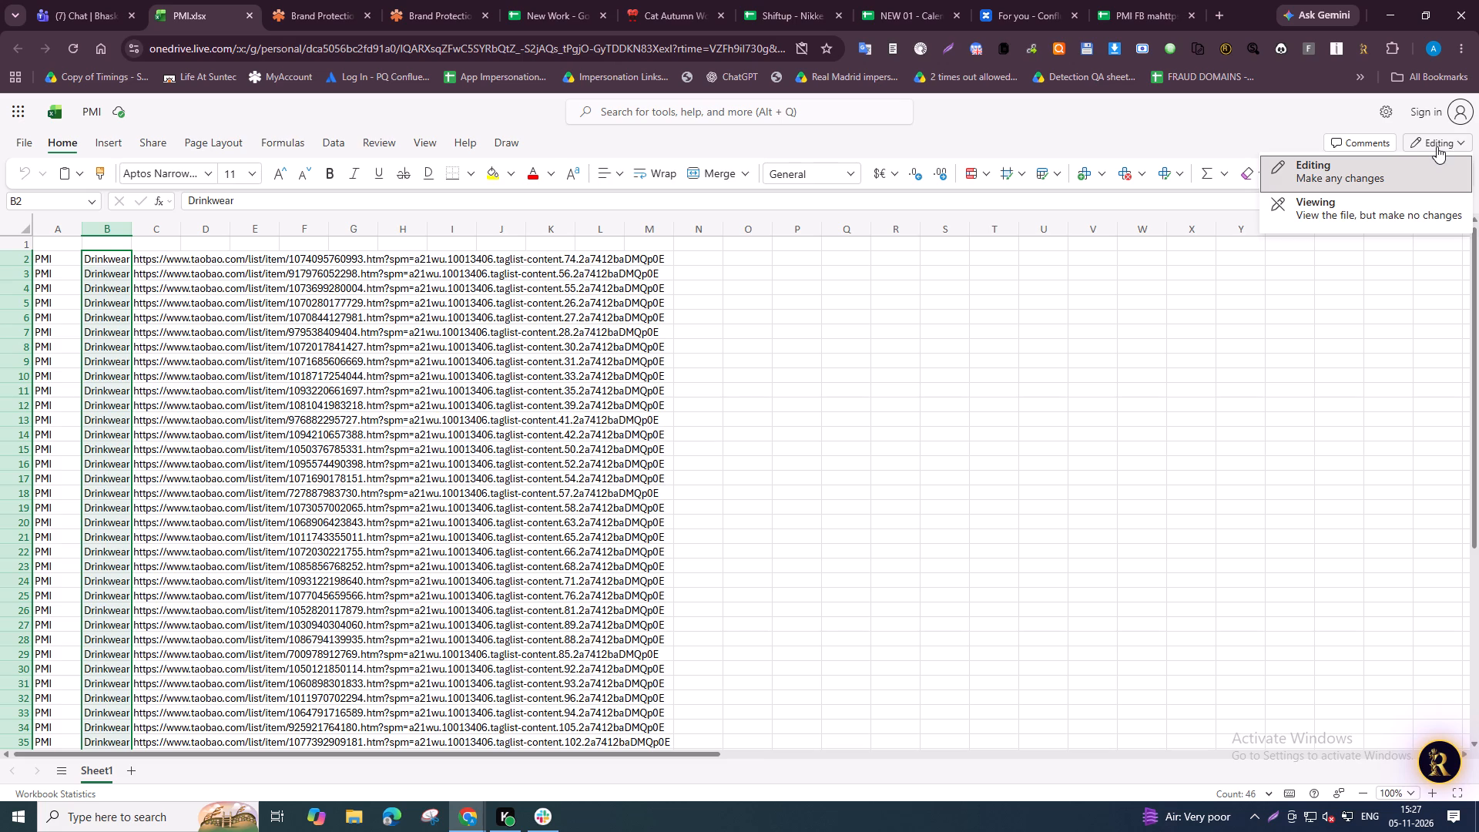
click(1372, 180)
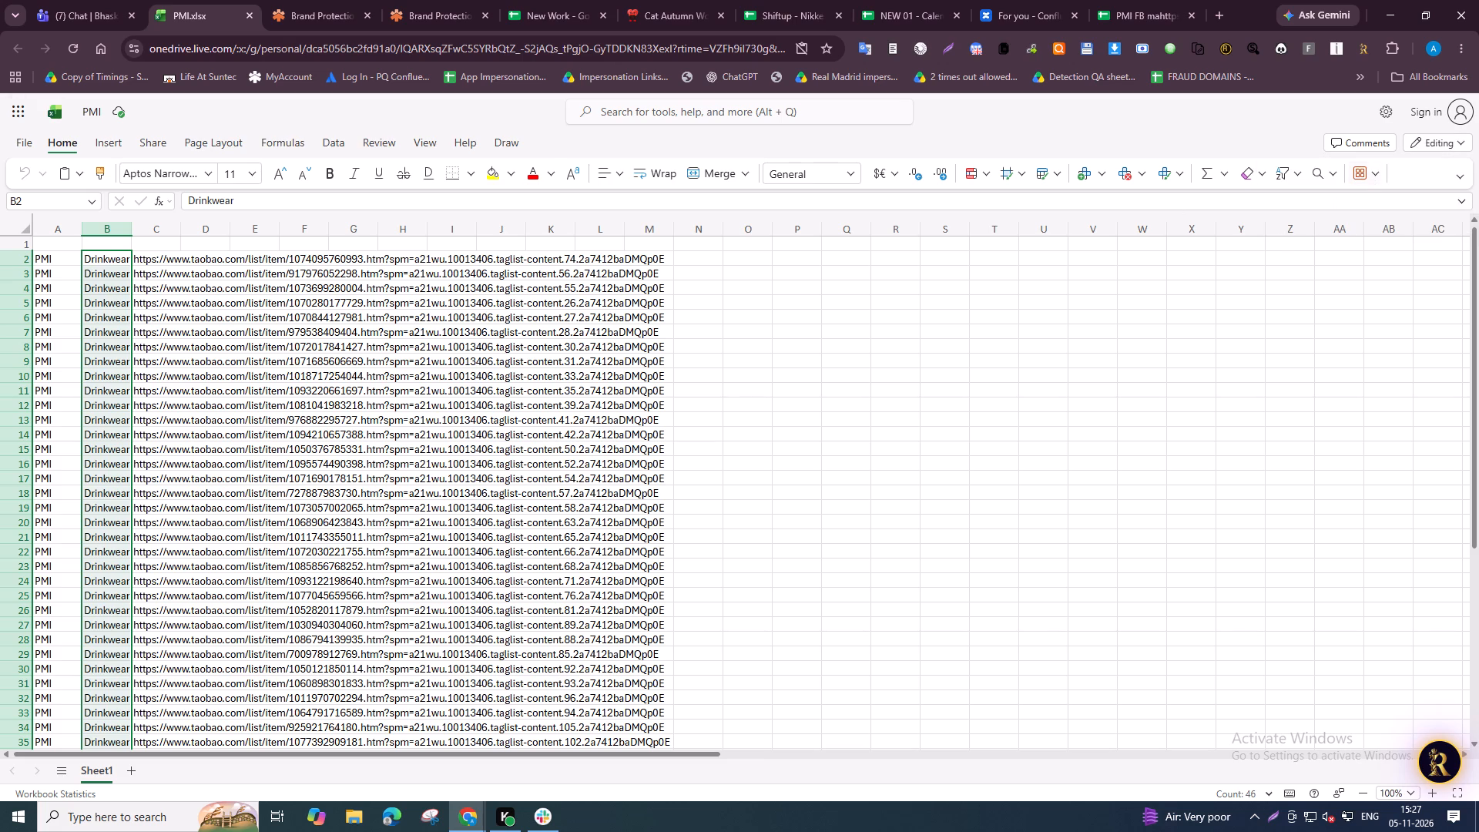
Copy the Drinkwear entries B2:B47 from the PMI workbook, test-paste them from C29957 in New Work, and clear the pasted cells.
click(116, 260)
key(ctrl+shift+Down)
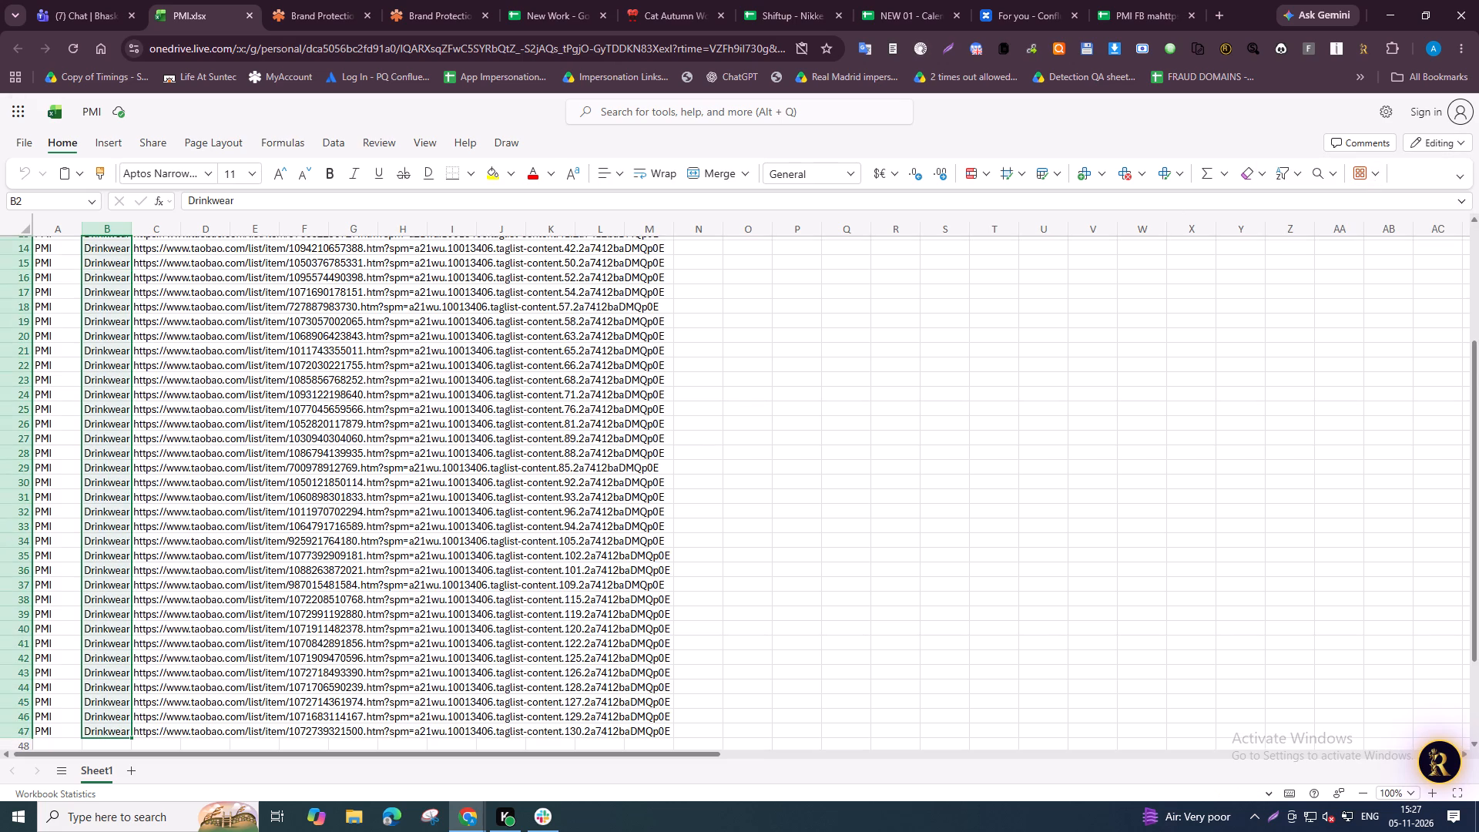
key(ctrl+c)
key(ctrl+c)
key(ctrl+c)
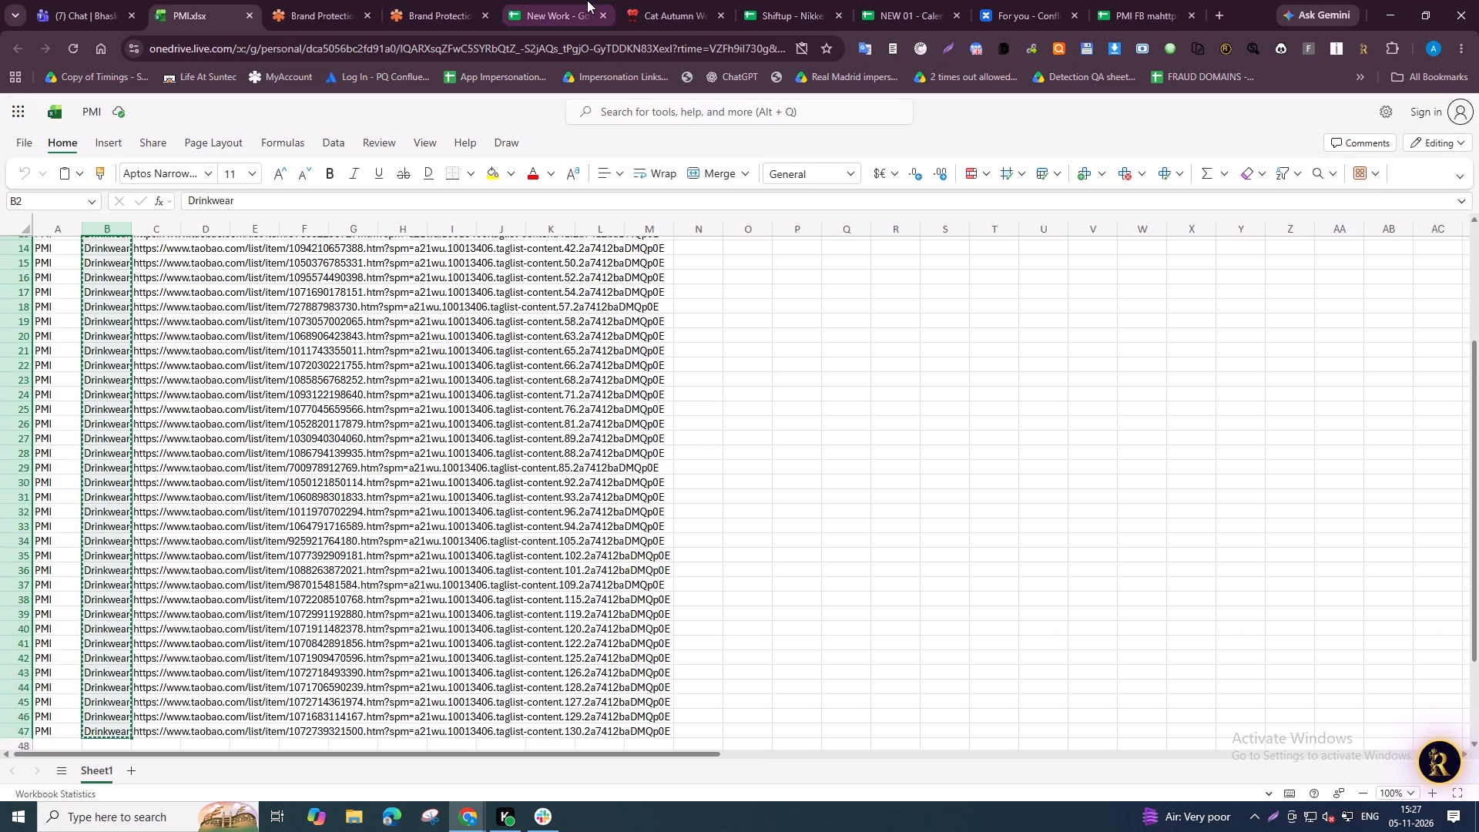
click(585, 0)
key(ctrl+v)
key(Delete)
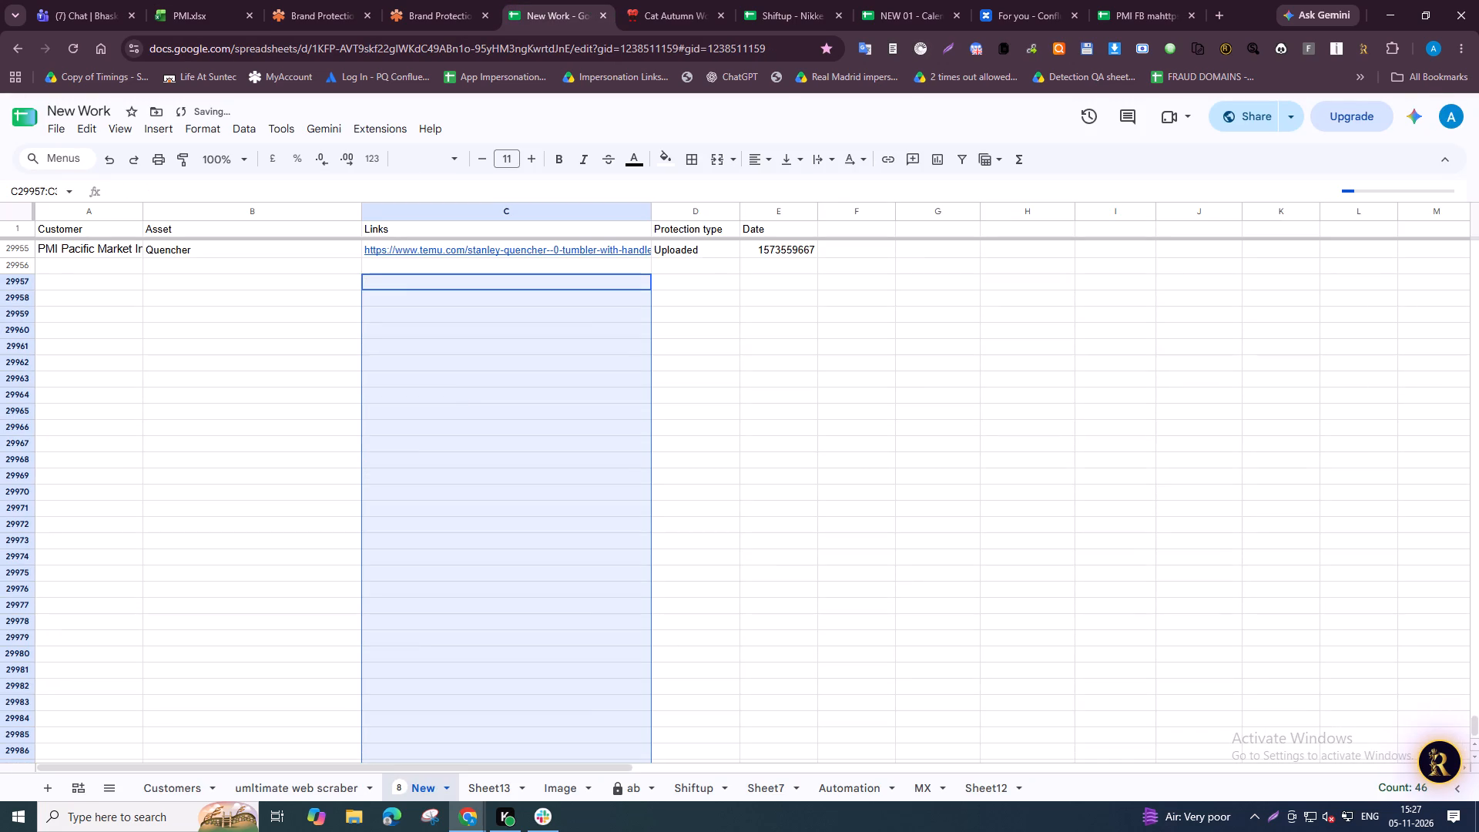
Copy the Taobao links C2:C47 from the PMI workbook and paste them as values into Item Links from A13505 of the Product ID sheet.
click(213, 0)
scroll(260, 471, up, 8)
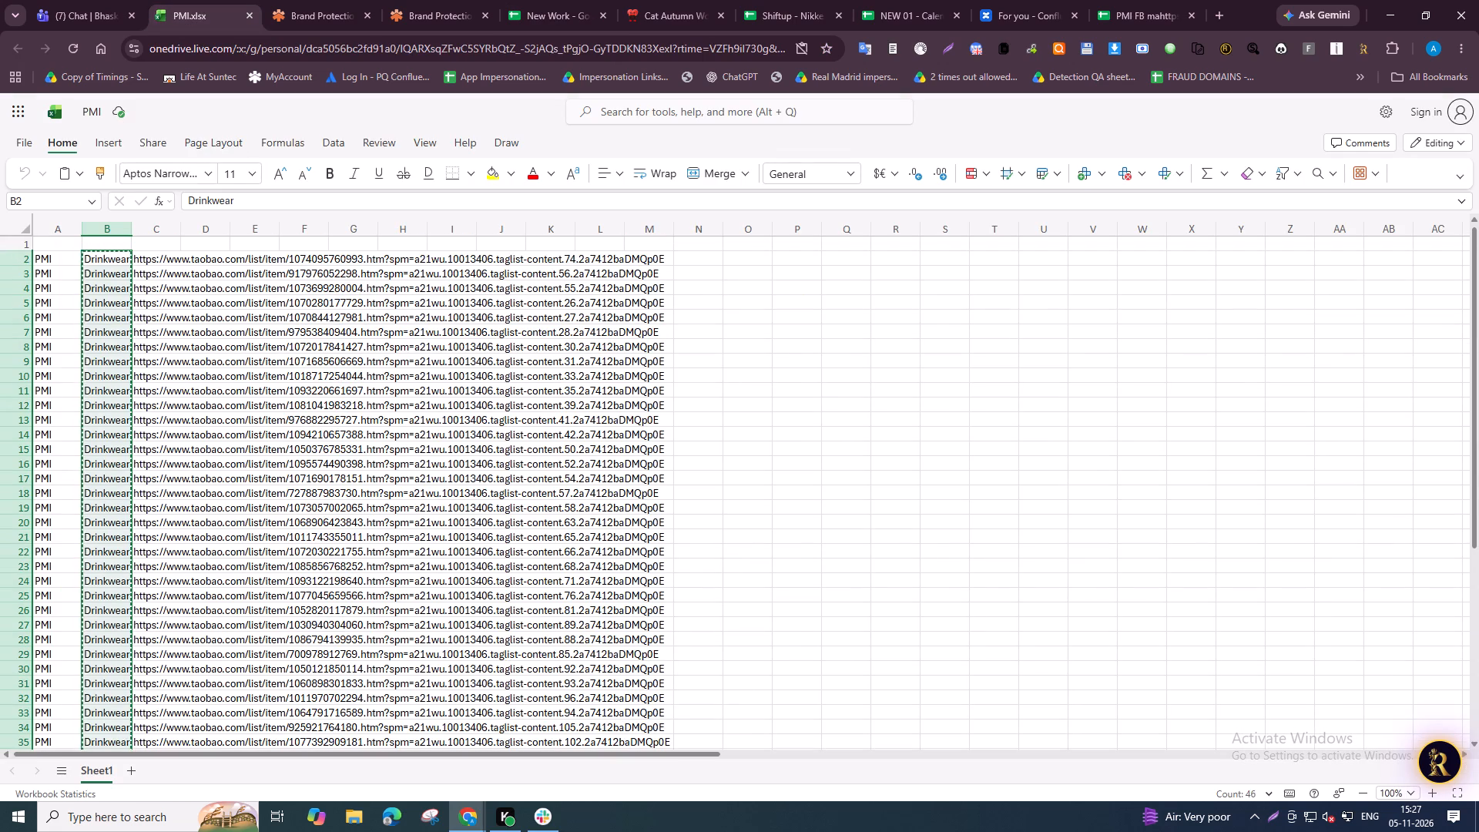
double_click(109, 262)
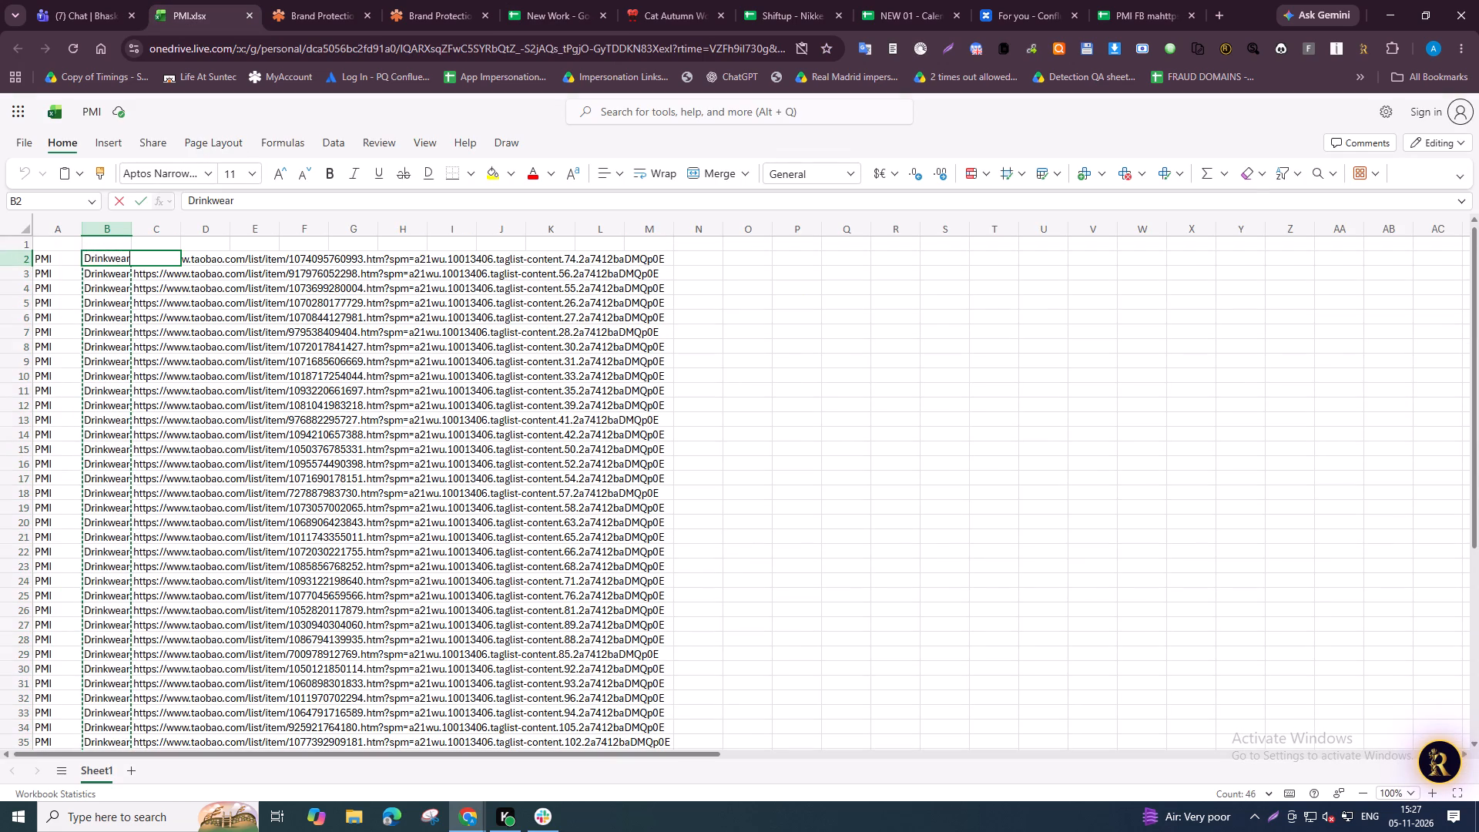
click(419, 306)
click(153, 265)
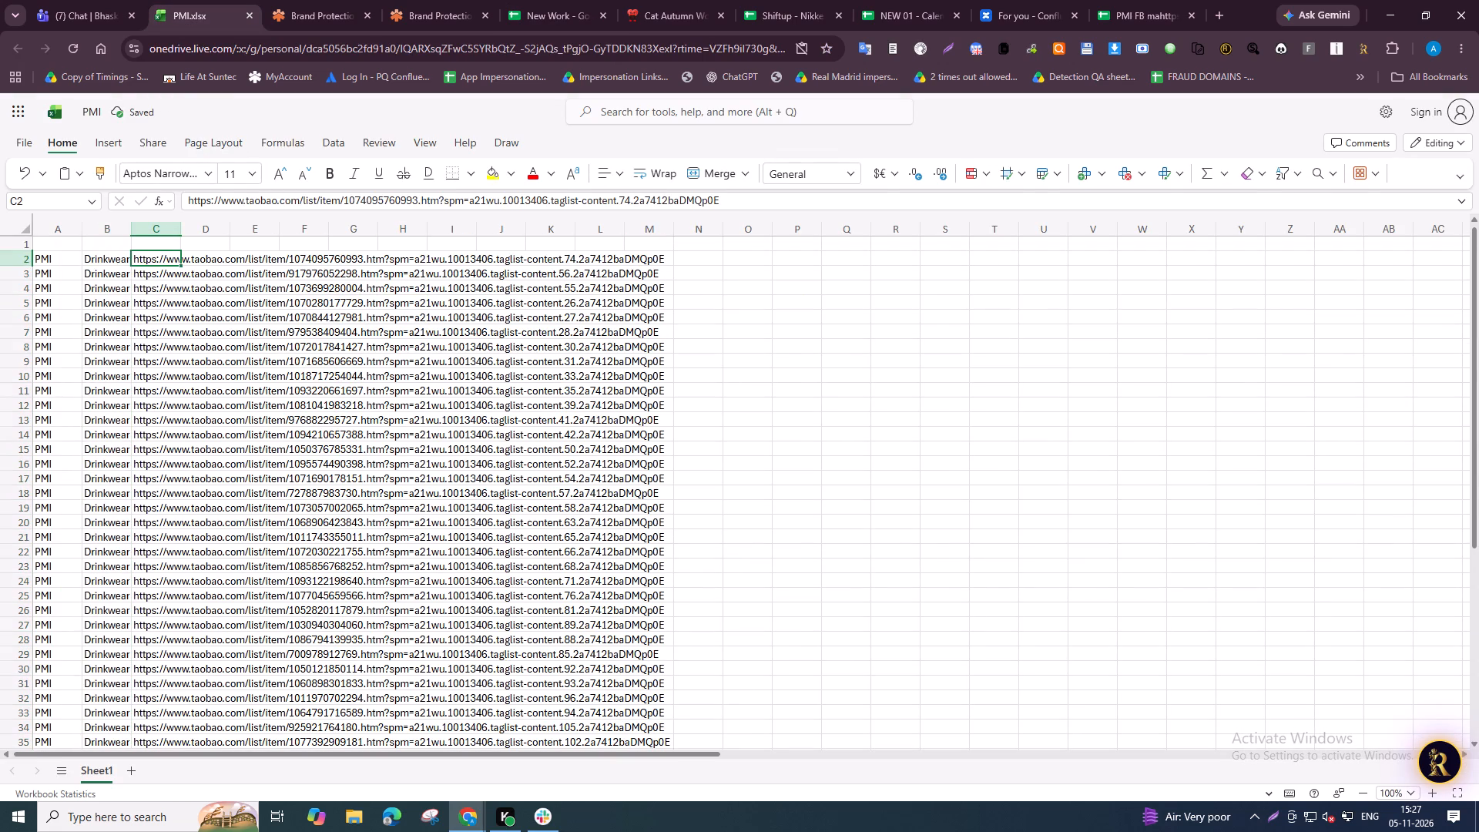
key(ctrl+shift+Down)
key(ctrl+c)
key(alt+Tab)
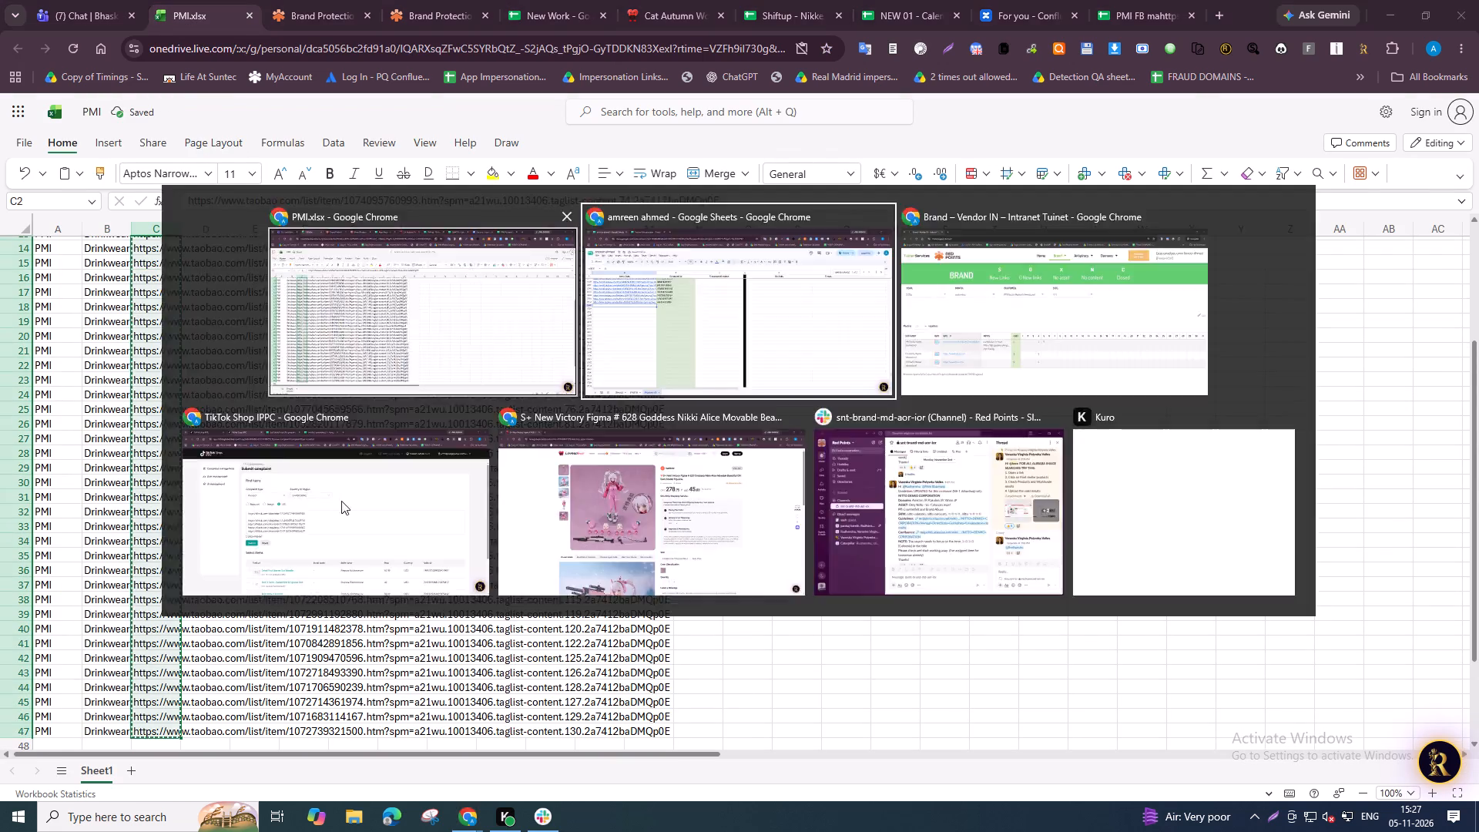
key(ctrl+shift+v)
Fill the Extracted Id formula down column B from B13505 to B13550 for the pasted links.
click(419, 367)
key(ctrl+d)
scroll(431, 522, down, 4)
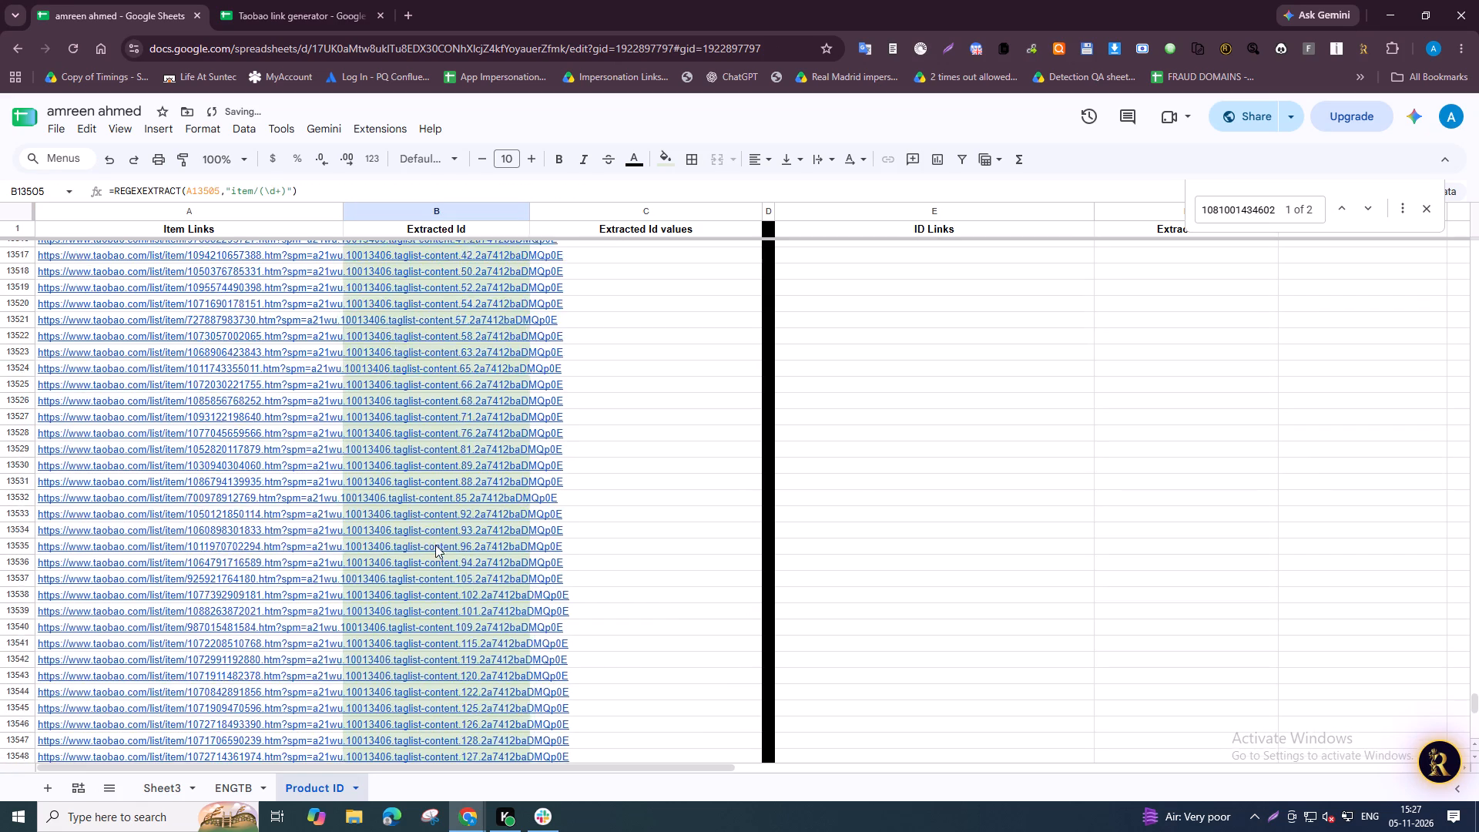
scroll(435, 545, down, 7)
shift+click(403, 255)
key(ctrl+d)
Copy the extracted IDs B13505:B13550 and paste them as values into Sheet3's Extracted ID column from C6313.
key(ctrl+c)
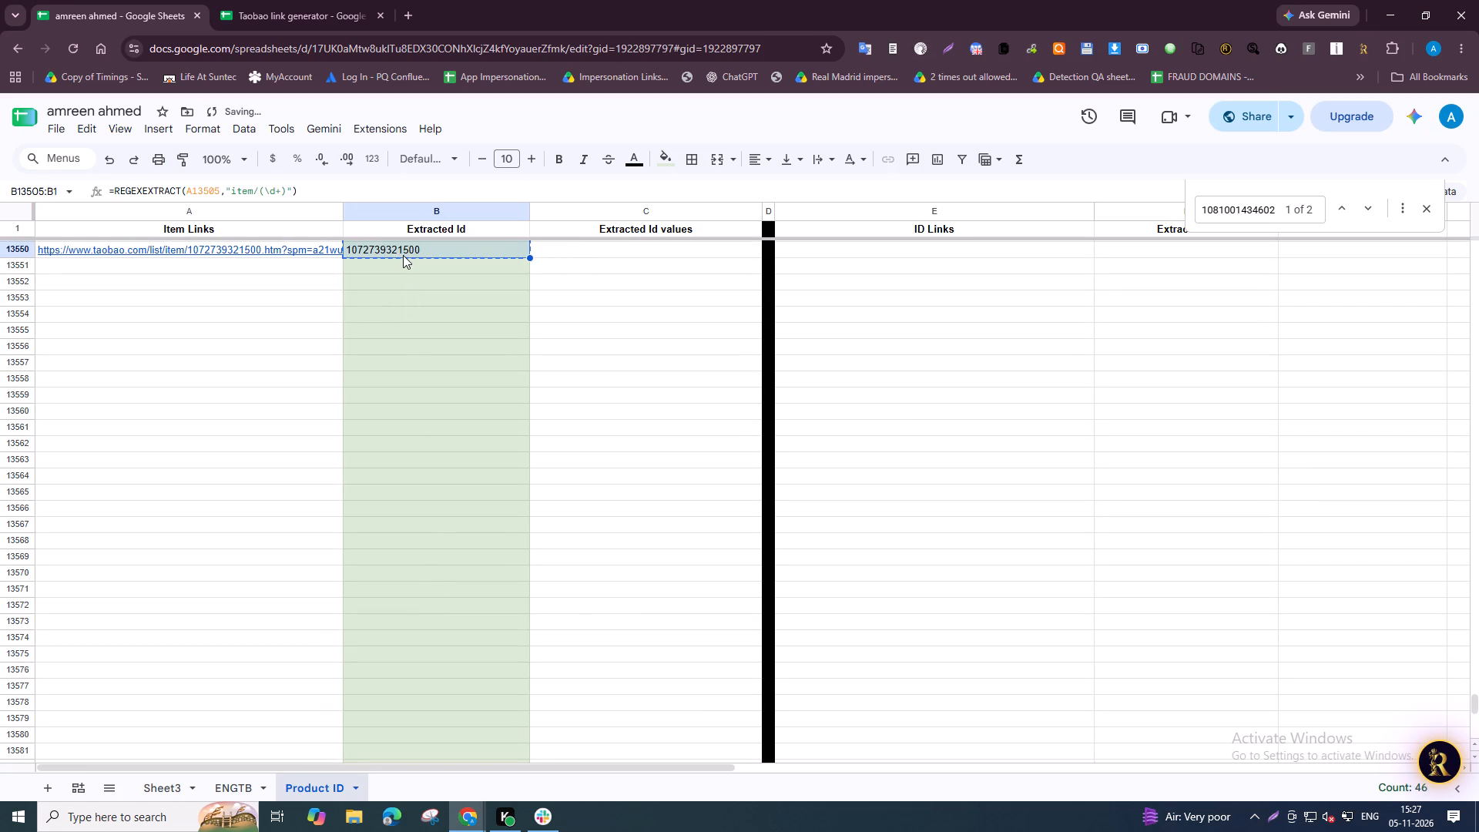
key(ctrl+c)
key(ctrl+c)
click(169, 787)
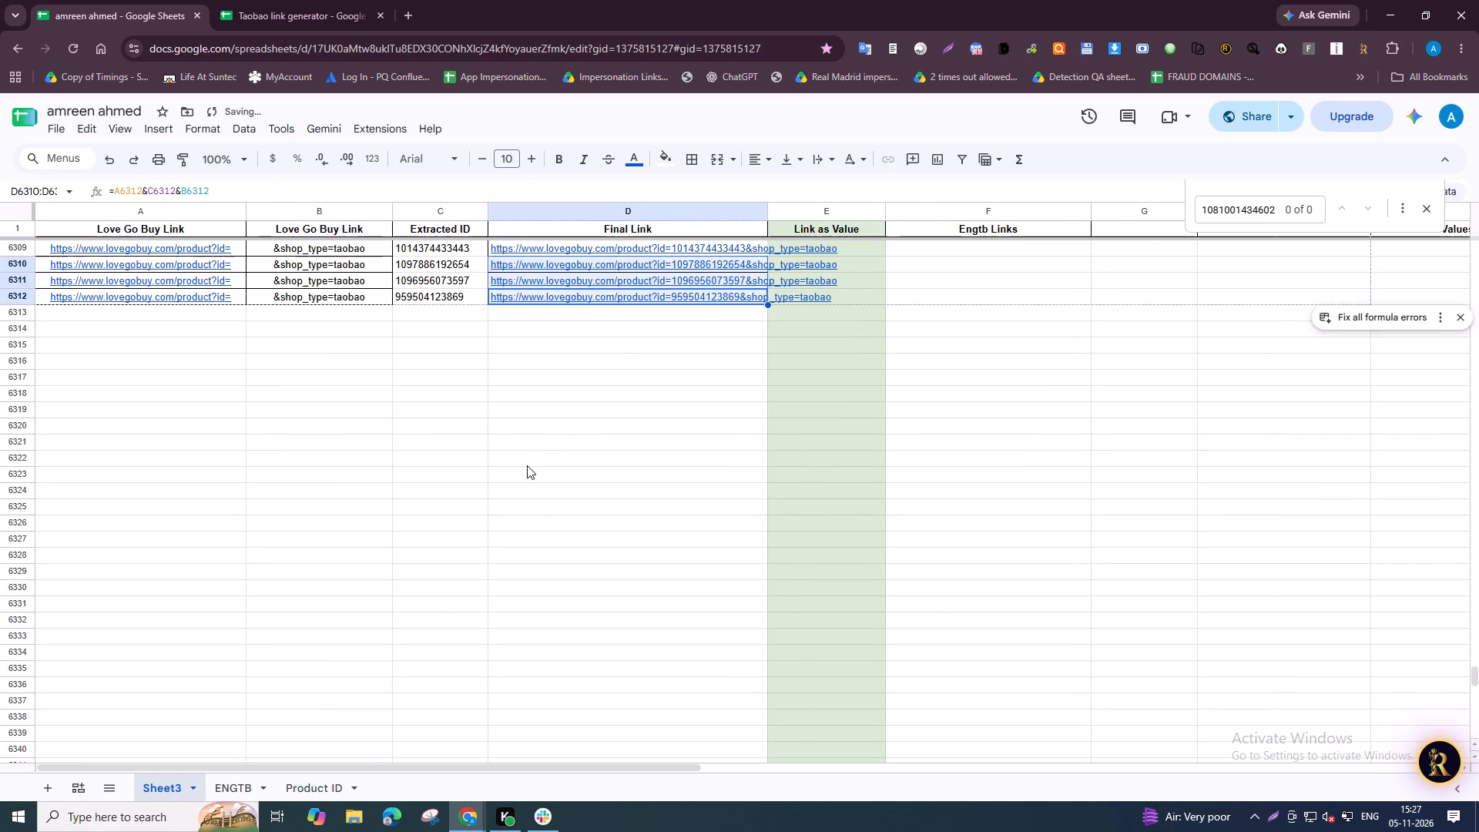
click(427, 314)
key(ctrl+shift+v)
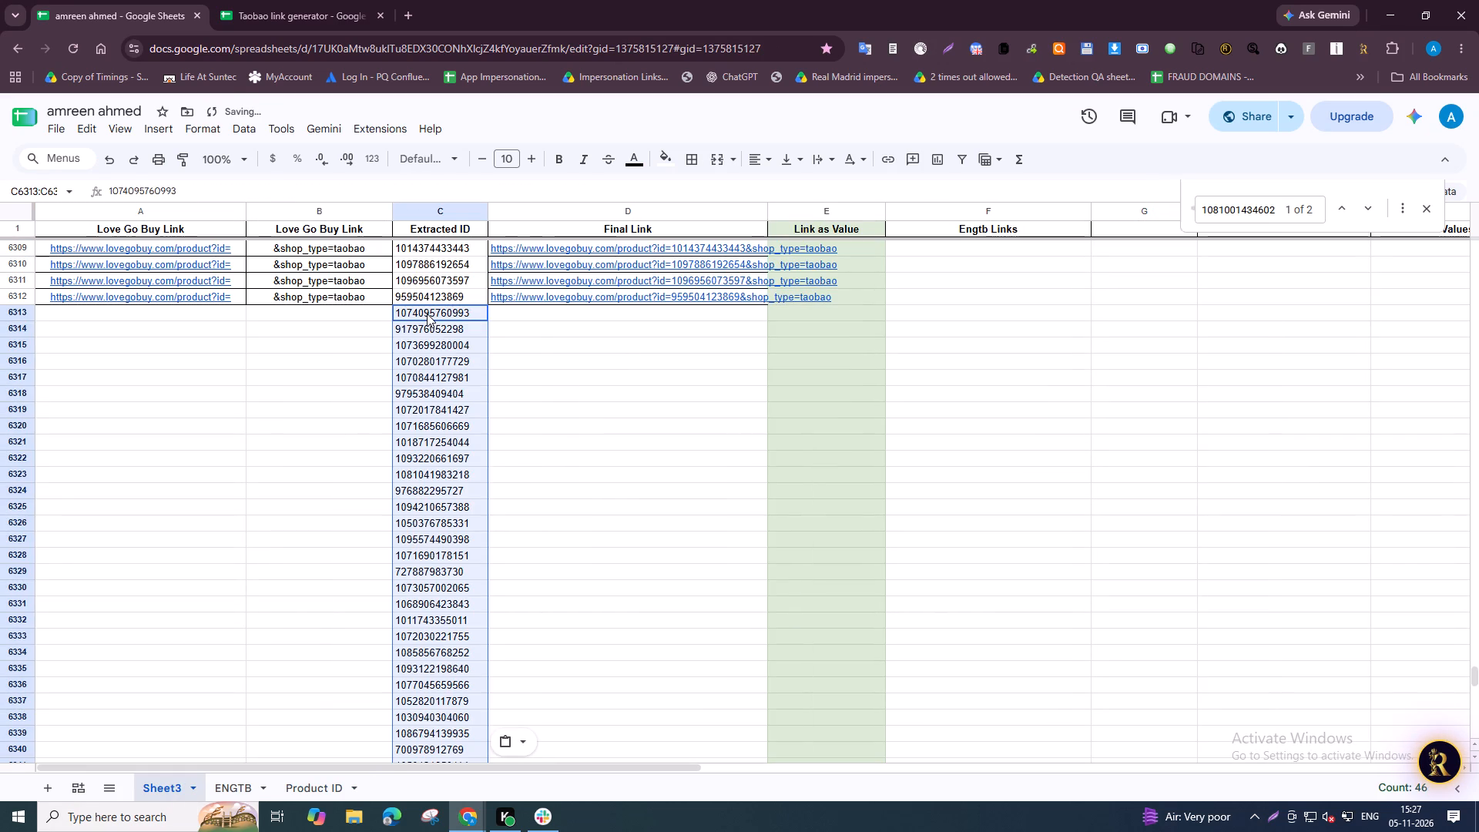
Fill both Love Go Buy Link columns, A and B, down through row 6358 beside the pasted IDs.
click(427, 314)
key(ctrl+Down)
key(Left)
key(ctrl+shift+Up)
key(ctrl+shift+Left)
key(ctrl+d)
key(Right)
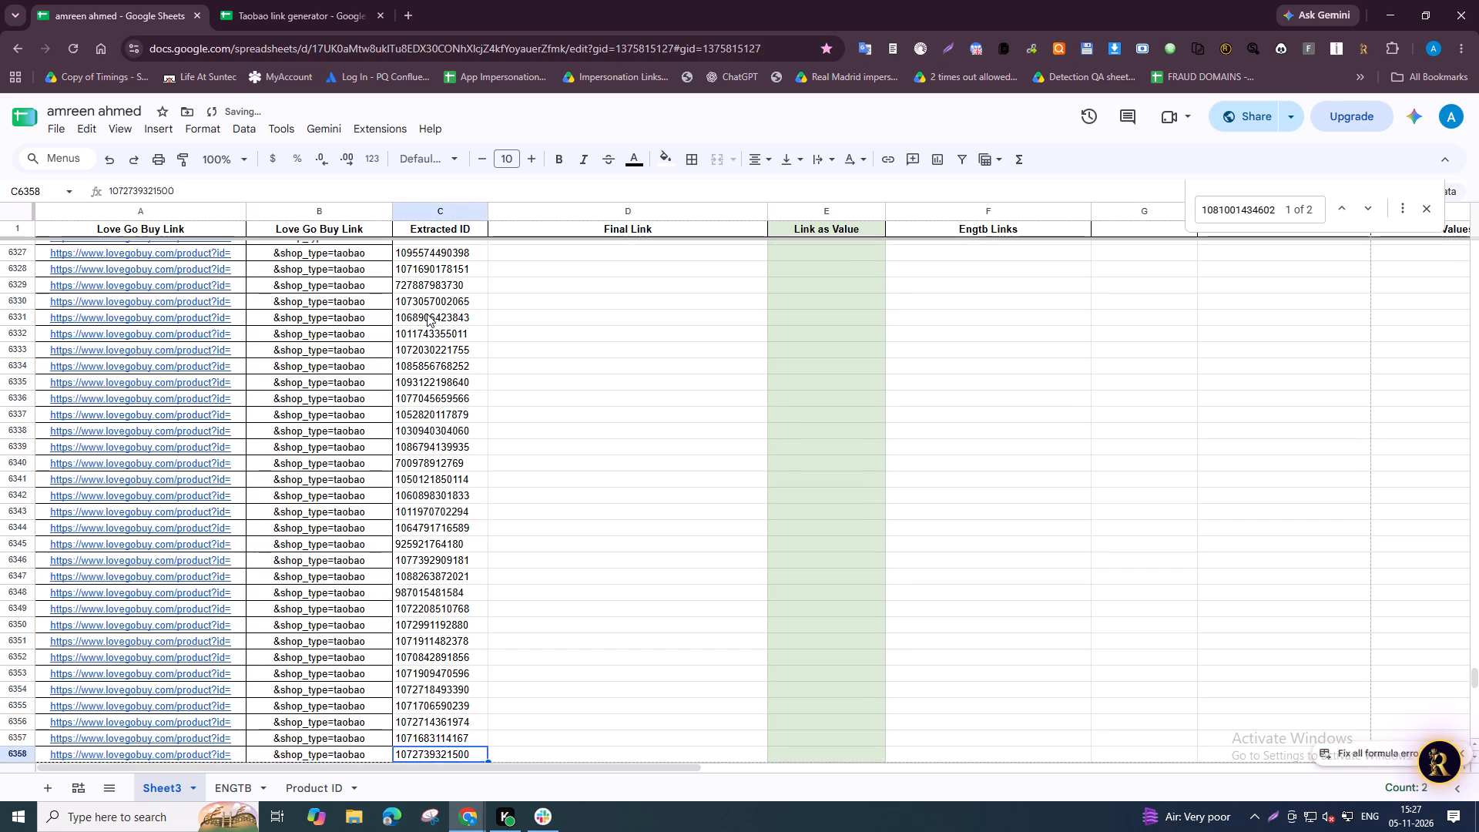
Fill the Final Link formula down column D through row 6358.
key(Right)
key(ctrl+shift+Up)
key(ctrl+d)
Highlight the batch's first Final Link cell, D6313, with a yellow fill.
click(511, 263)
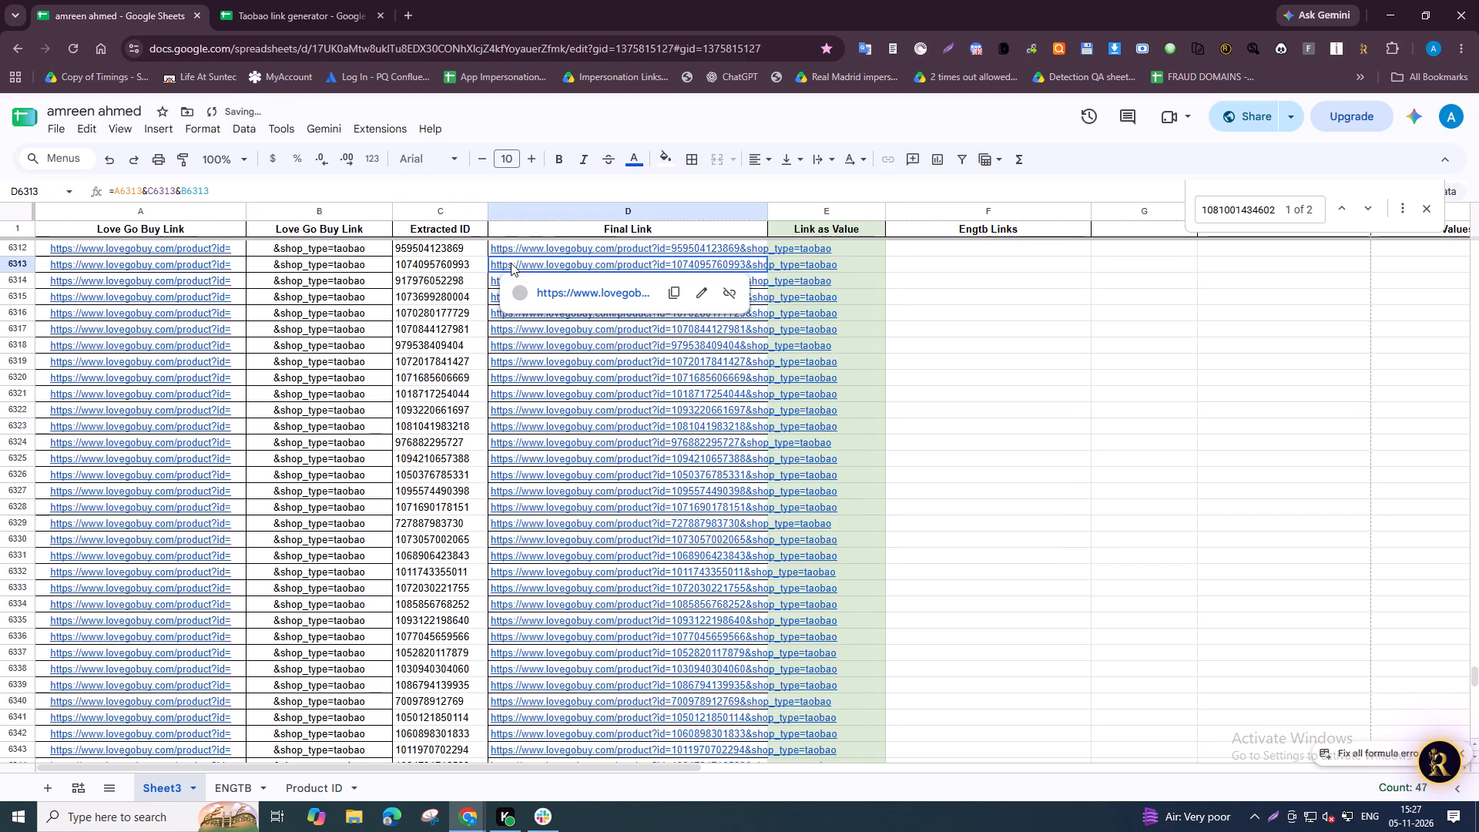
click(669, 162)
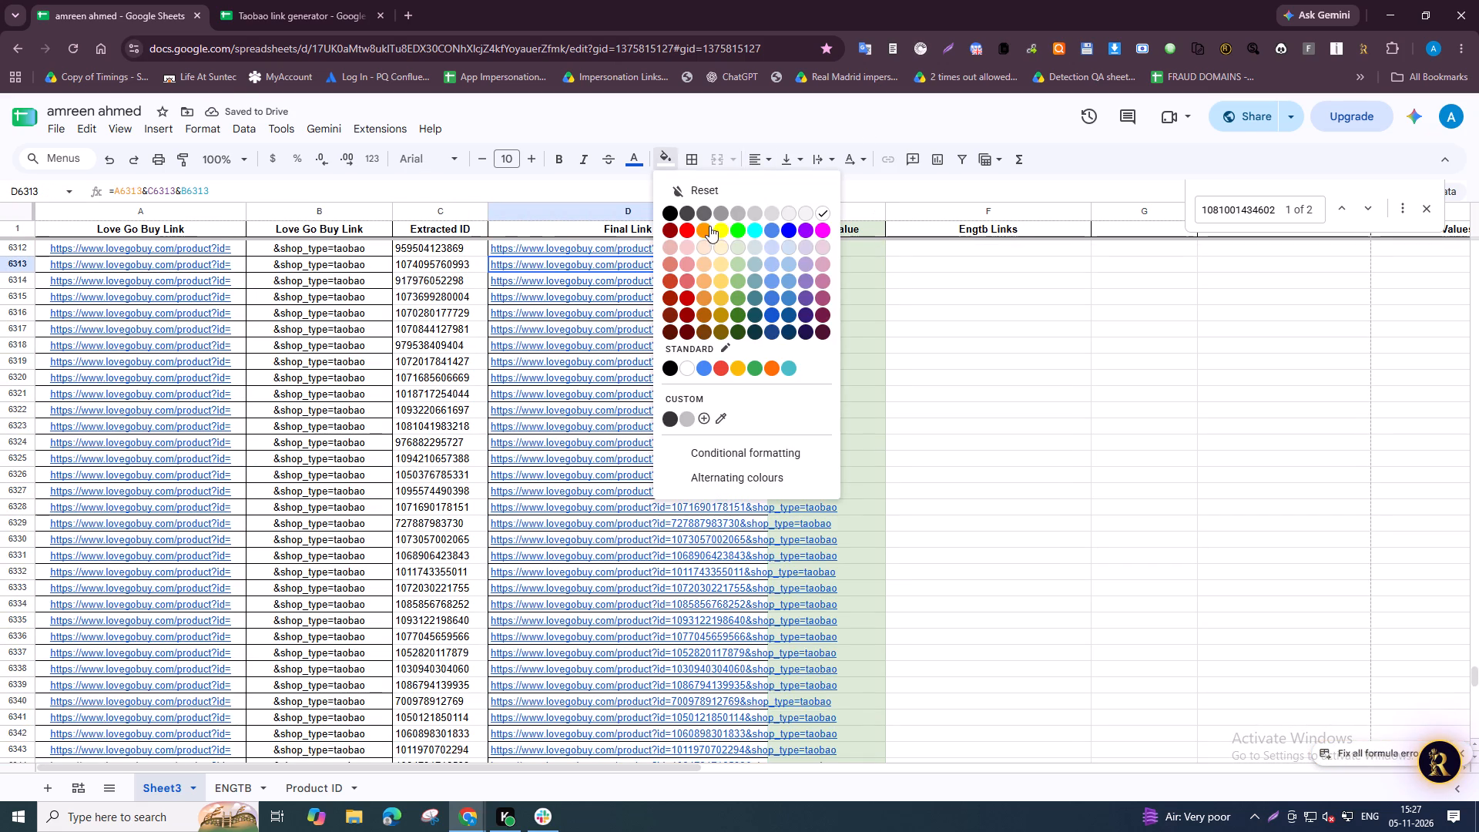
click(722, 229)
click(629, 263)
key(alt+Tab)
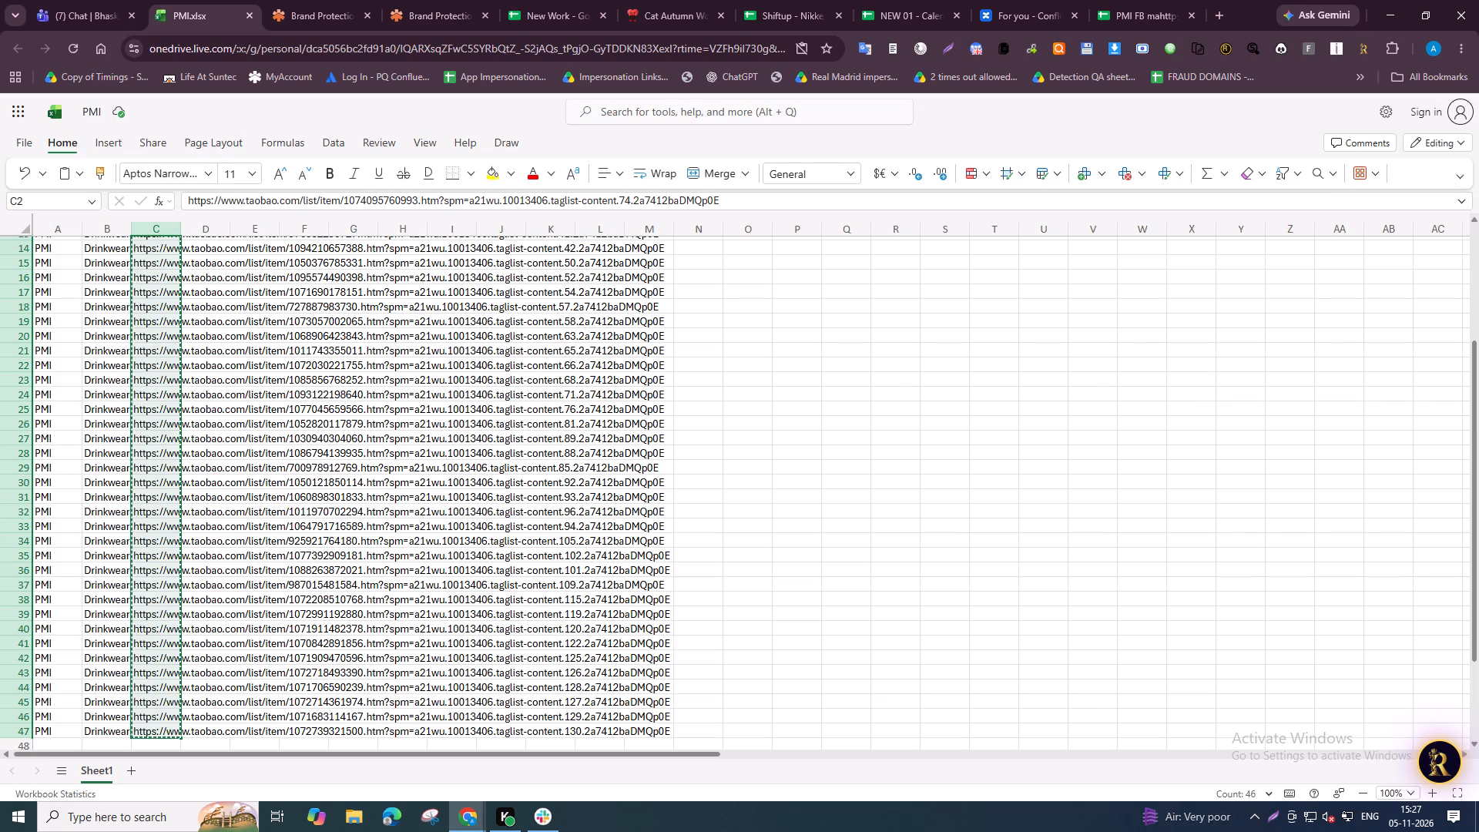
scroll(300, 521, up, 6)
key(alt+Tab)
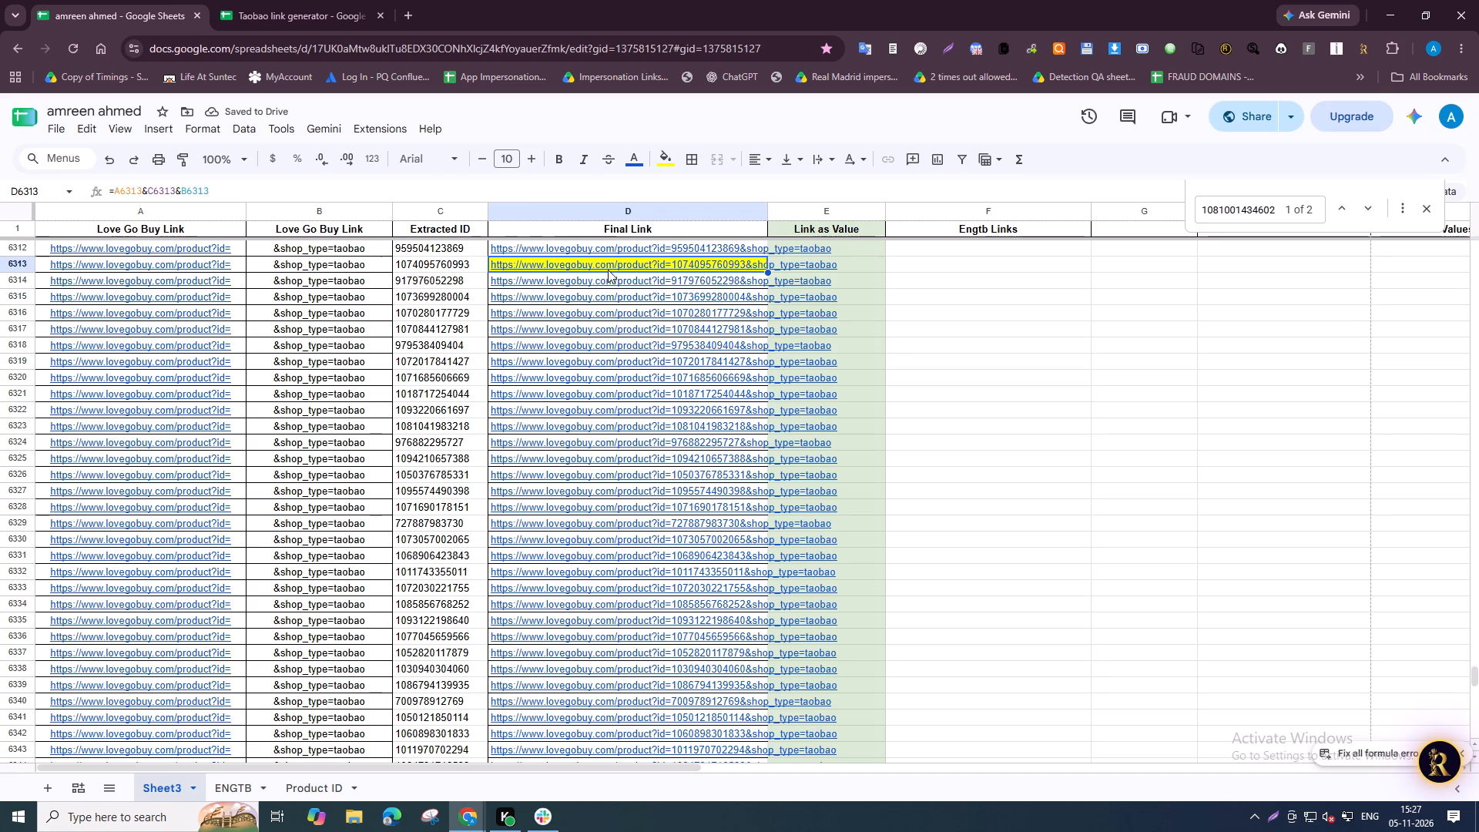
Copy the Final Links D6313:D6327, open them all with Bulk Open in a new browser window, and close its blank tab.
click(606, 261)
shift+click(613, 497)
key(ctrl+c)
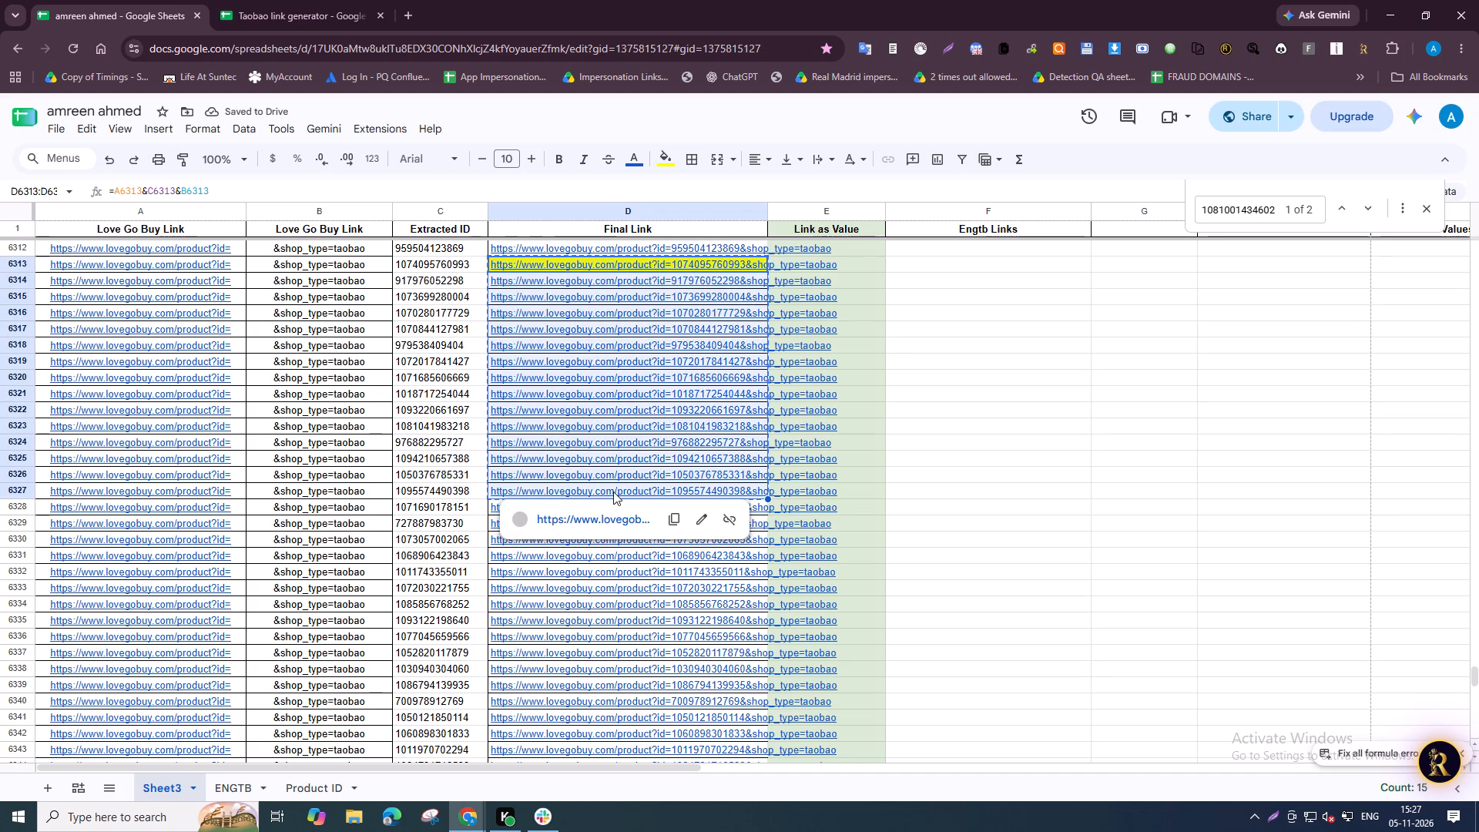
key(ctrl+n)
click(898, 46)
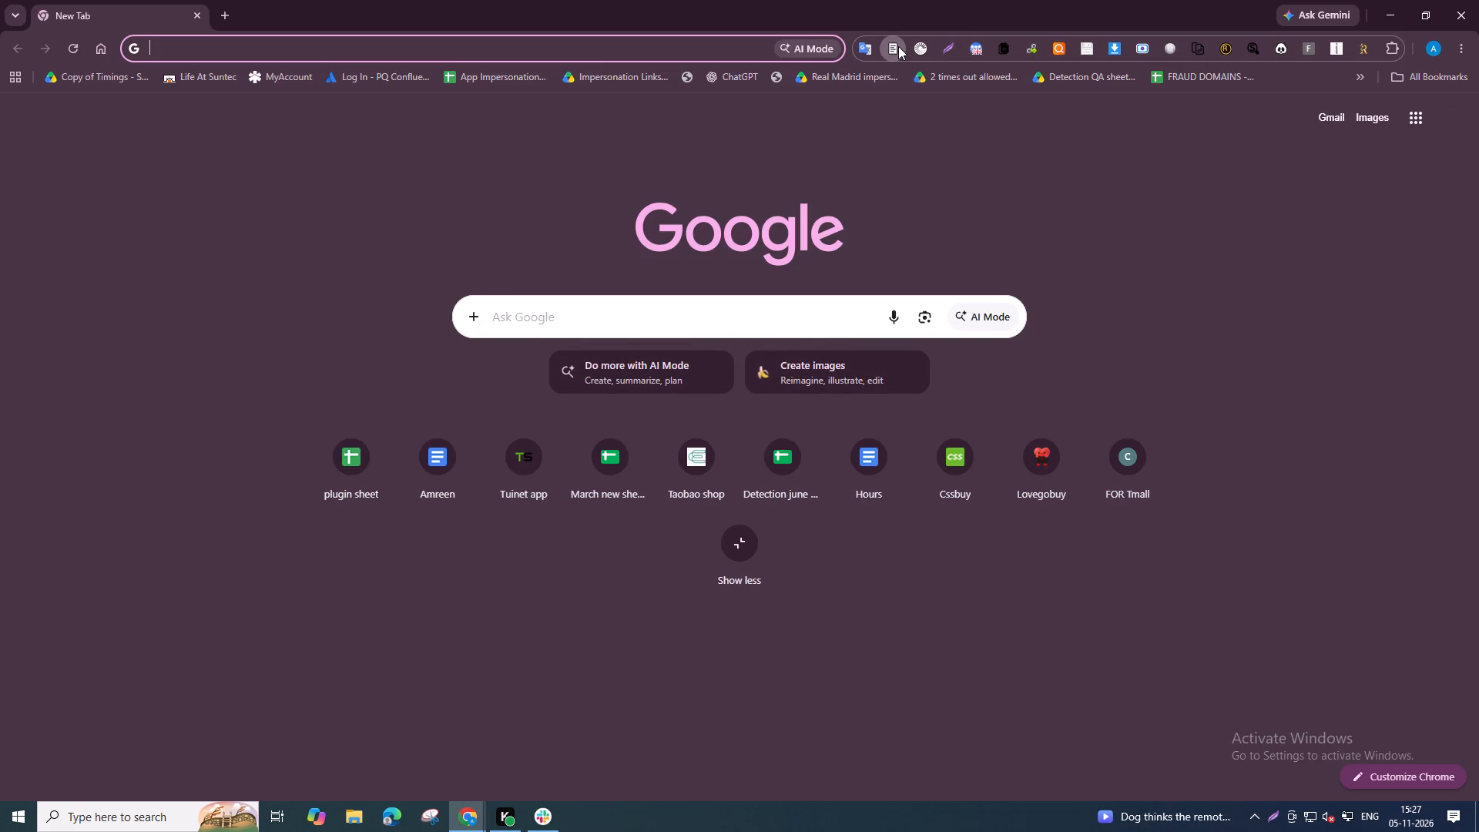
click(896, 48)
click(896, 48)
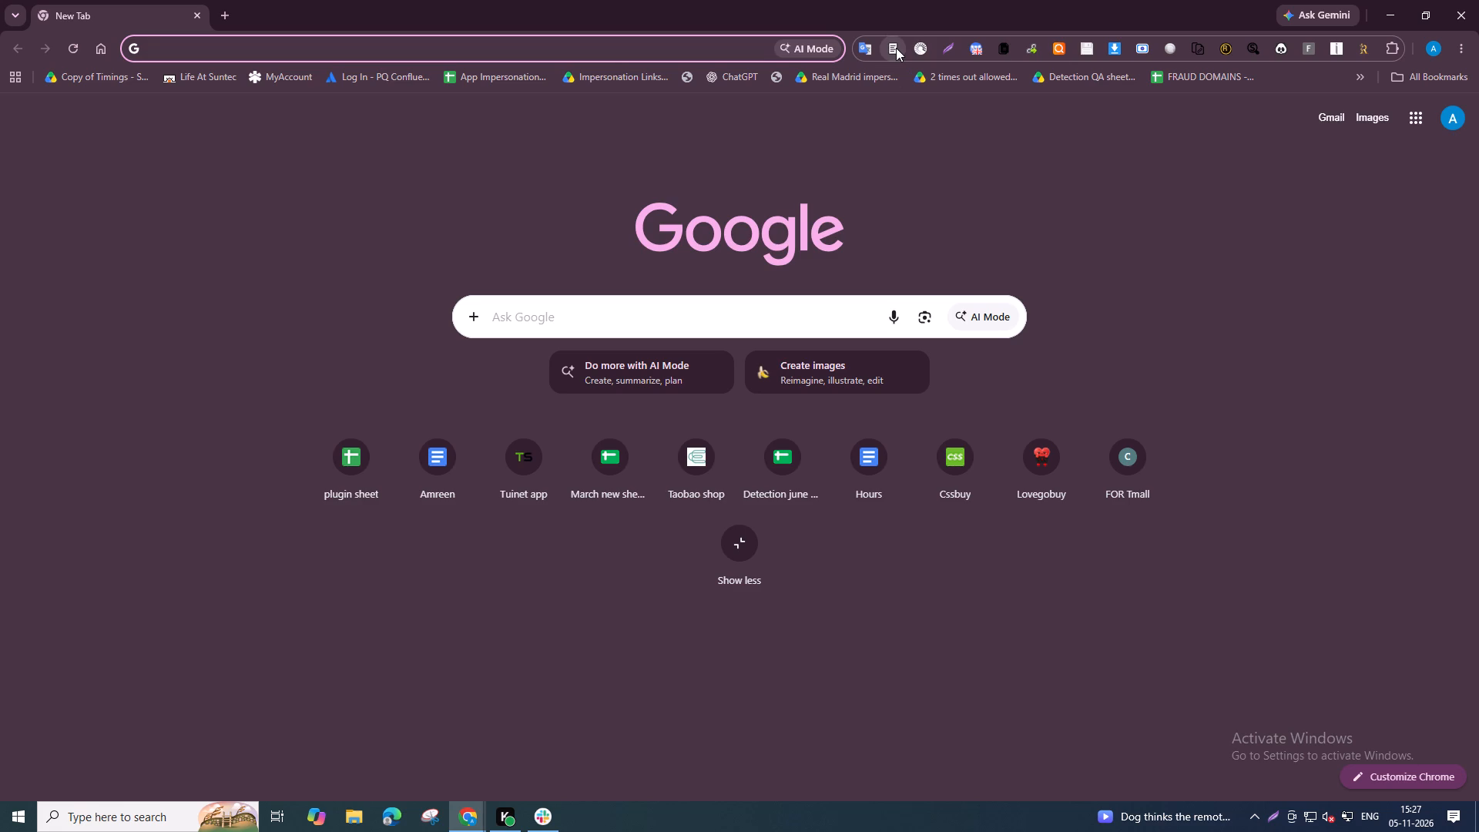
scroll(928, 136, down, 4)
scroll(929, 148, up, 6)
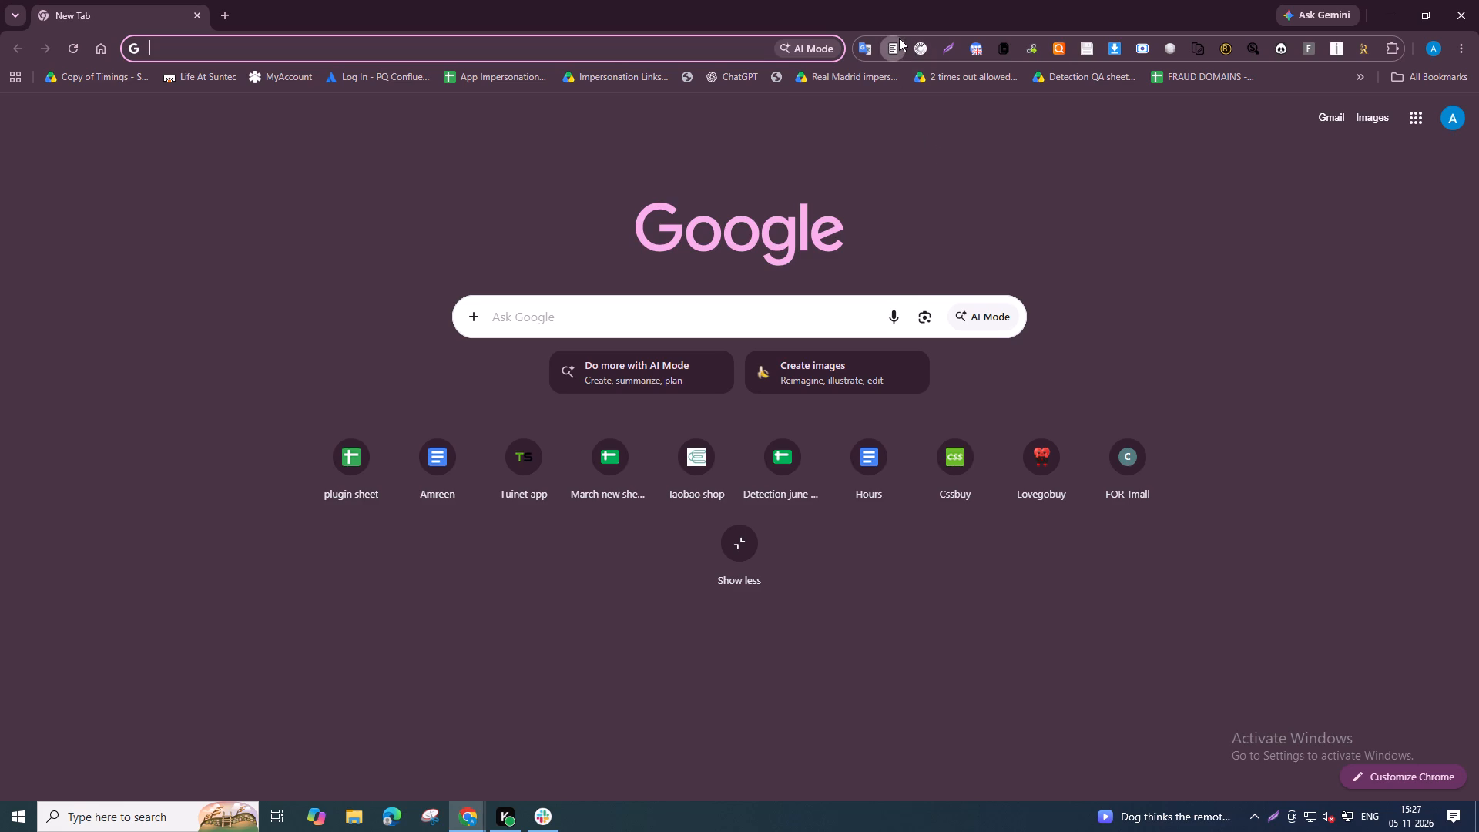
double_click(899, 38)
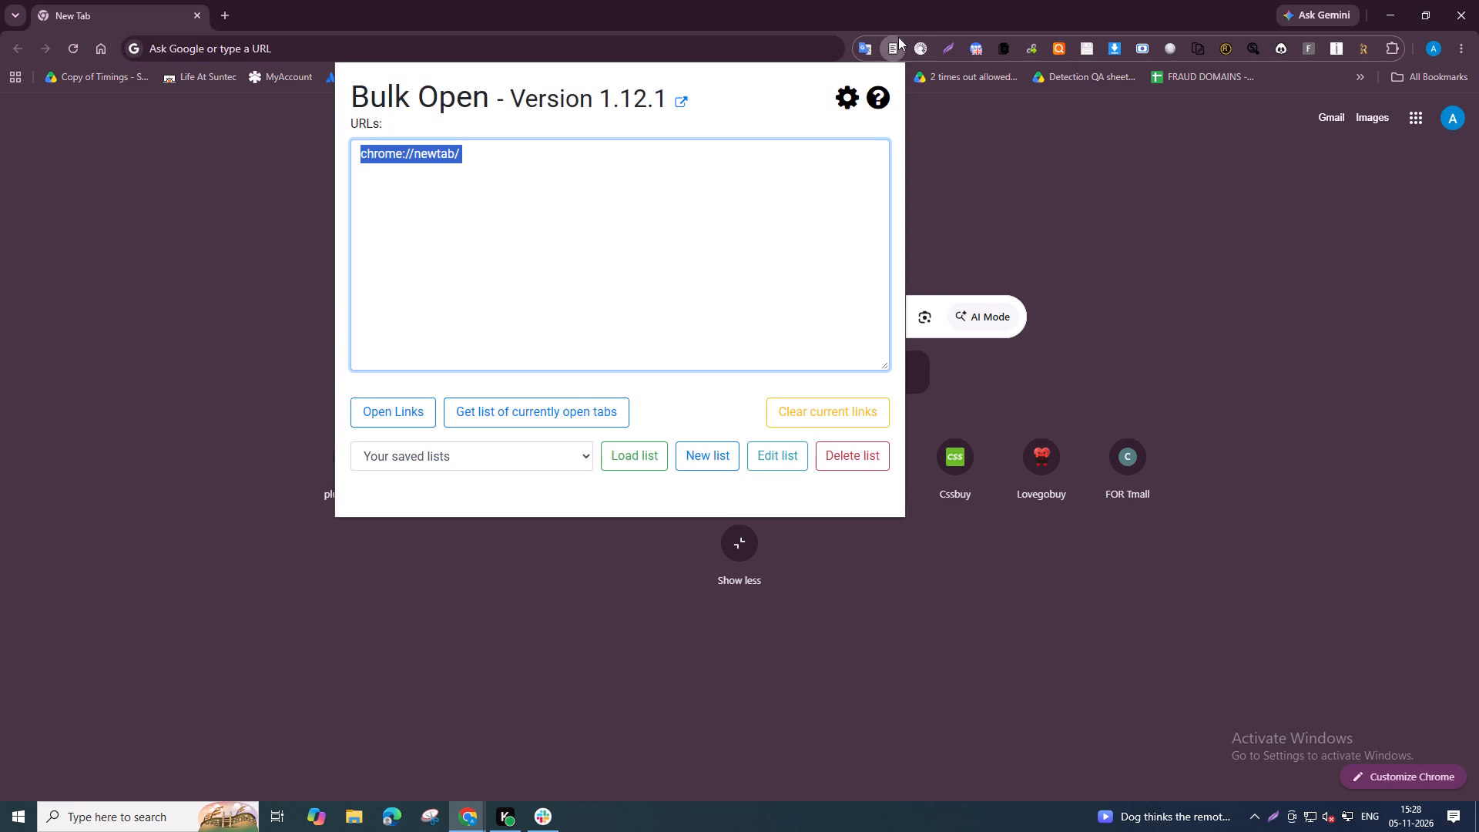
key(Delete)
key(ctrl+v)
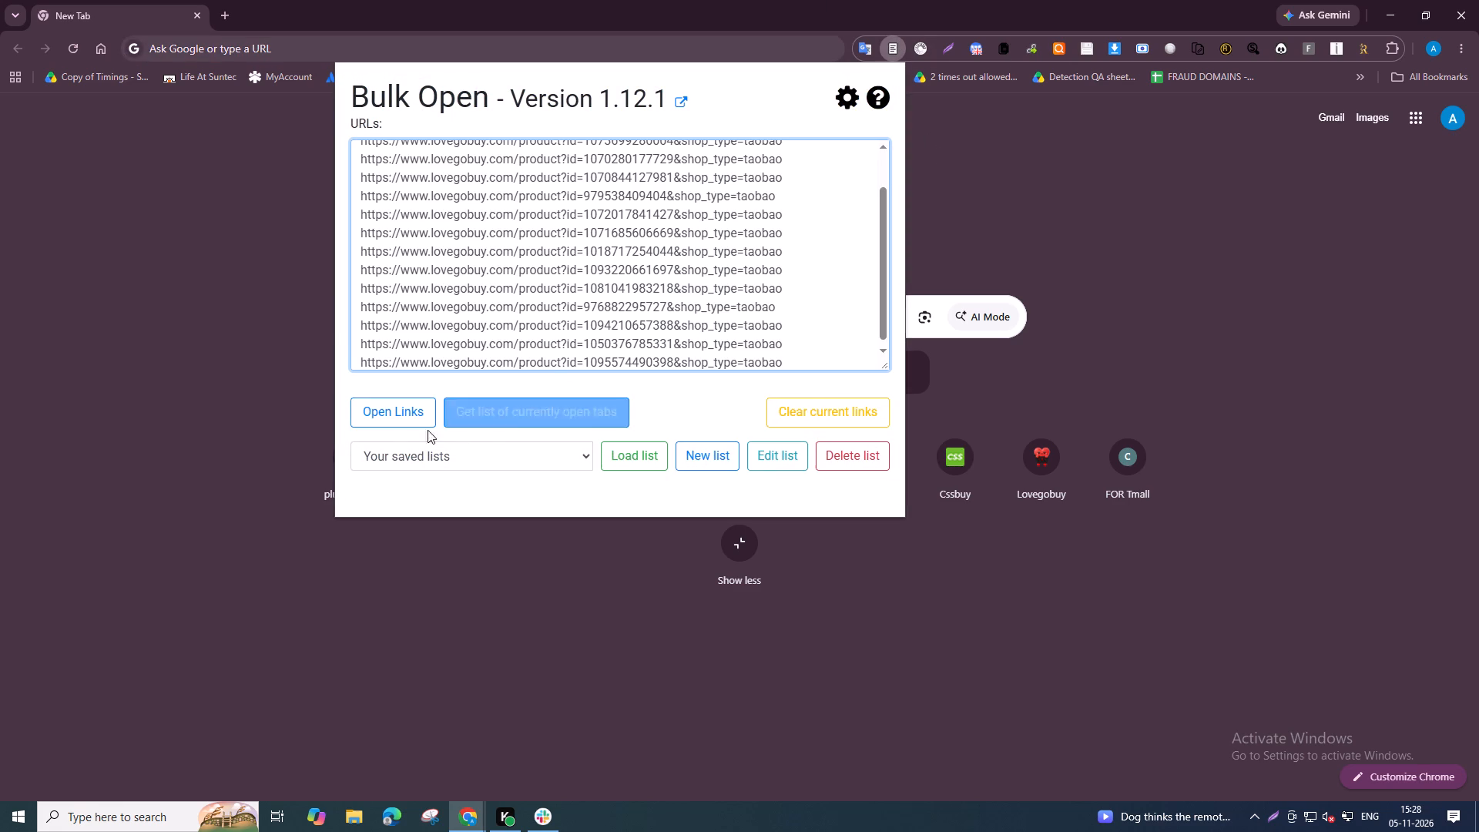
click(414, 421)
click(86, 18)
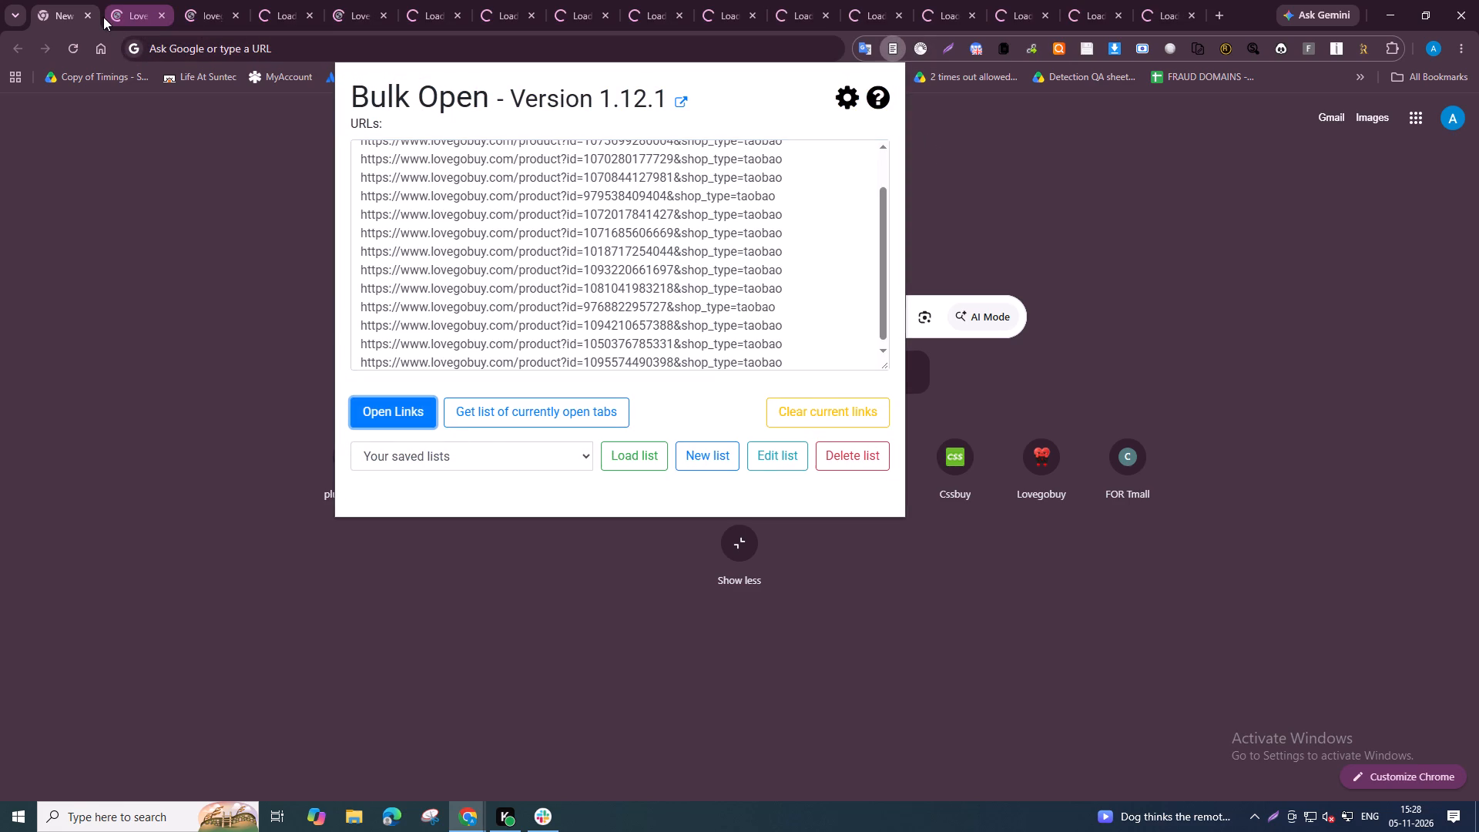
Switch through the open windows to bring up the PMI workbook.
key(alt+Tab)
key(alt+Tab)
key(alt+Tab)
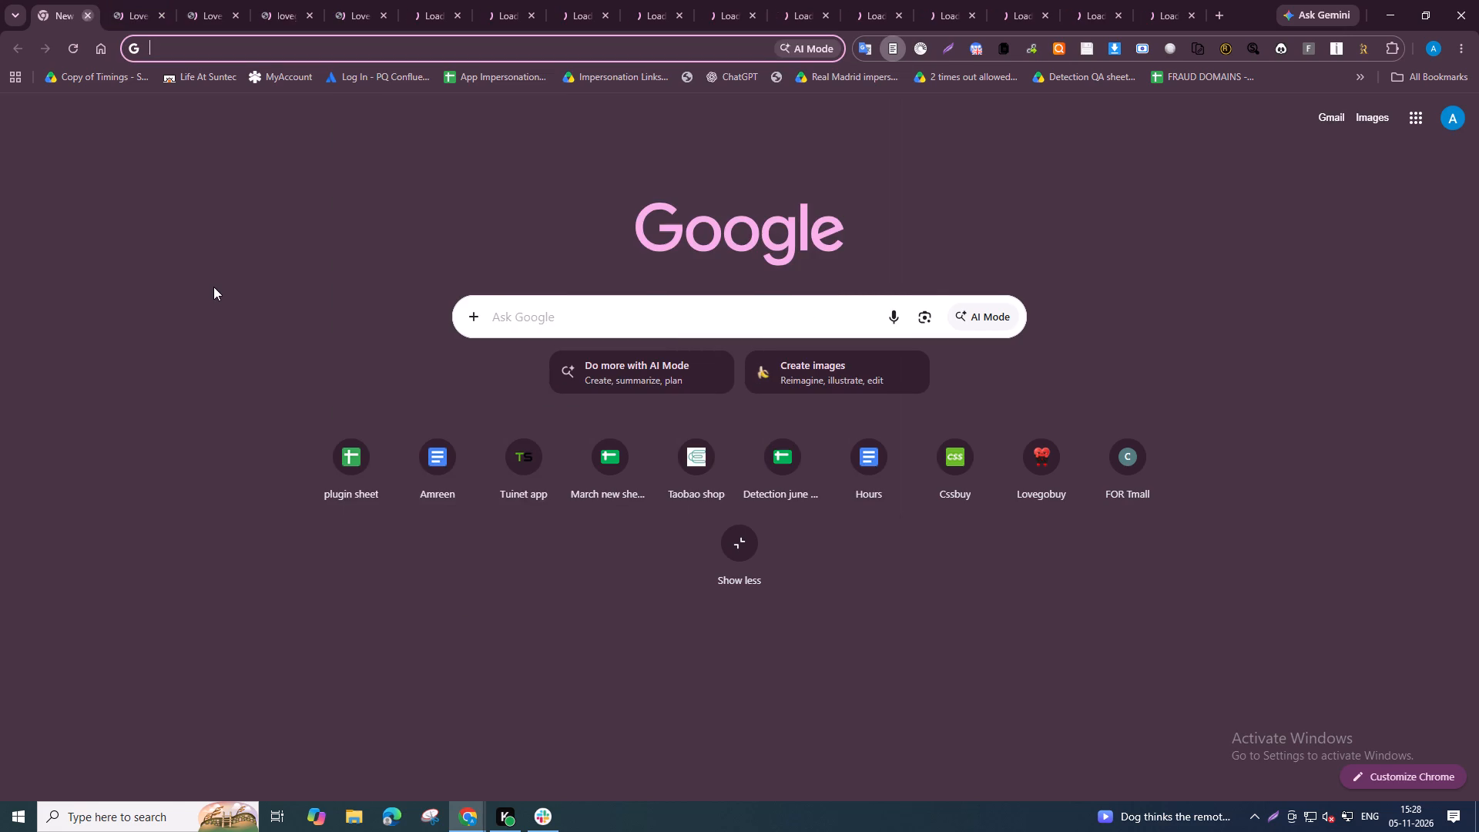
key(alt+Tab)
key(alt+Tab)
alt+click(1050, 346)
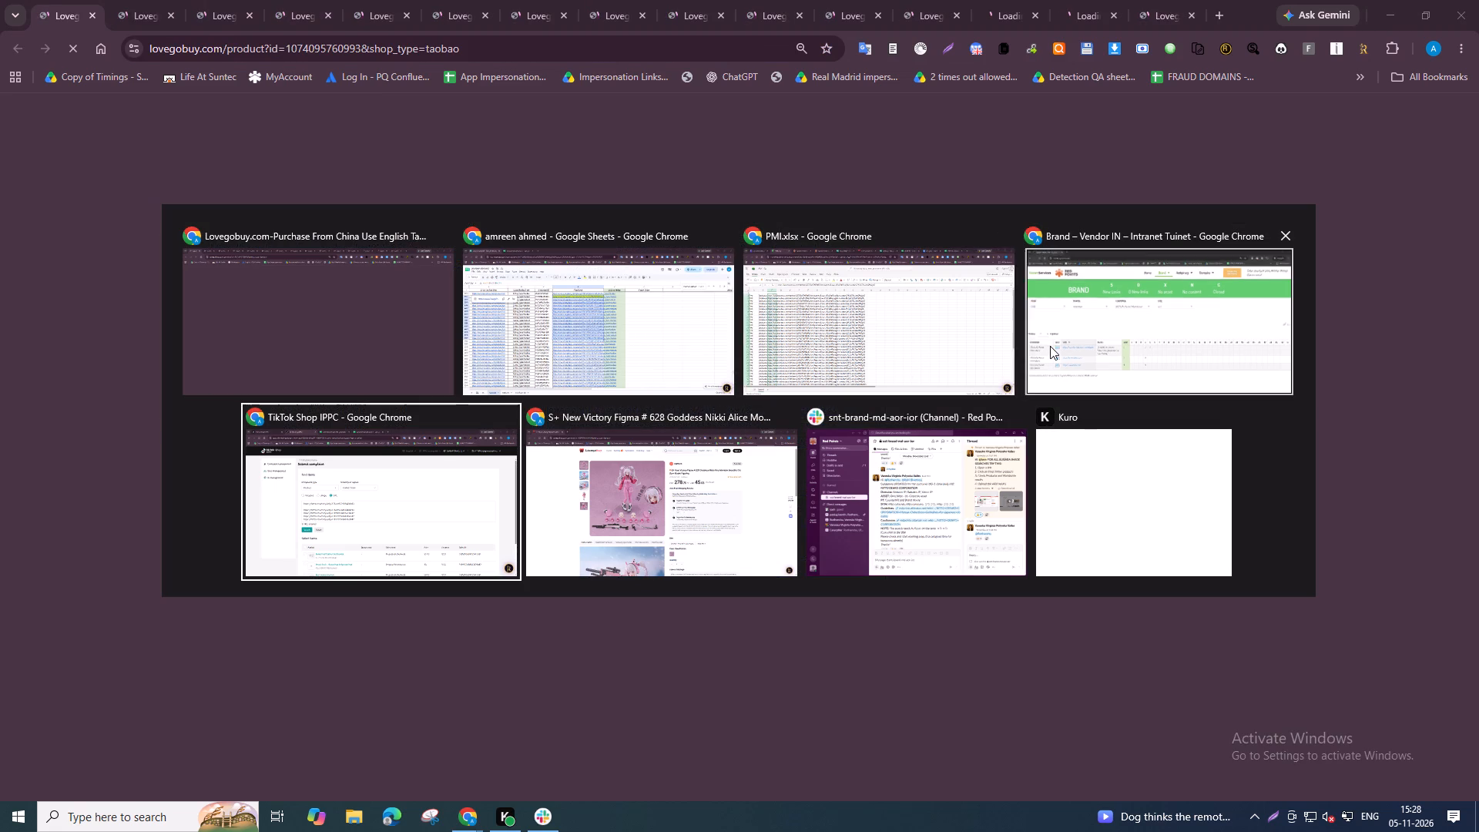
key(alt+Tab)
alt+click(932, 342)
key(alt+Tab)
alt+click(1107, 343)
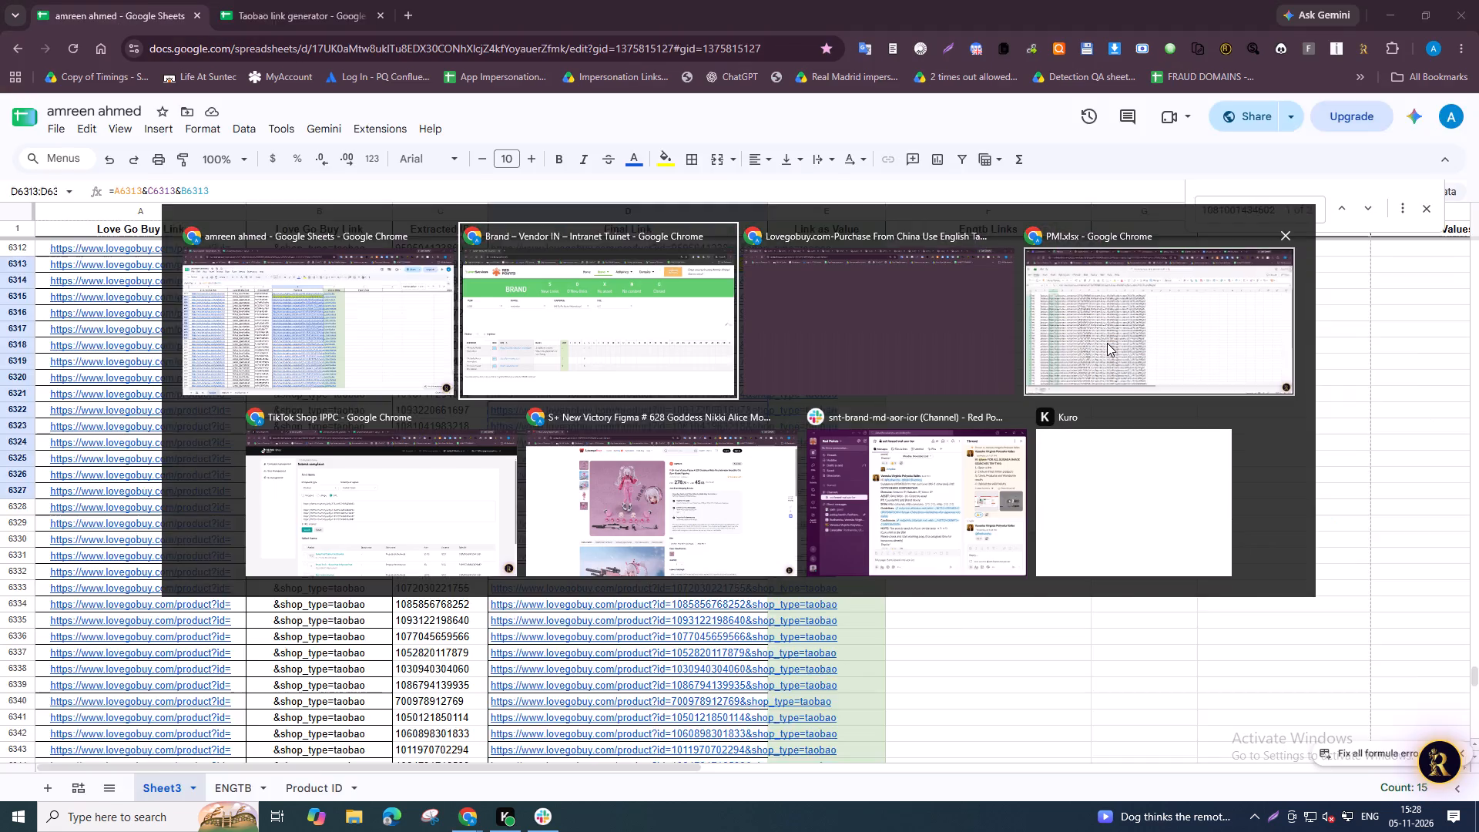
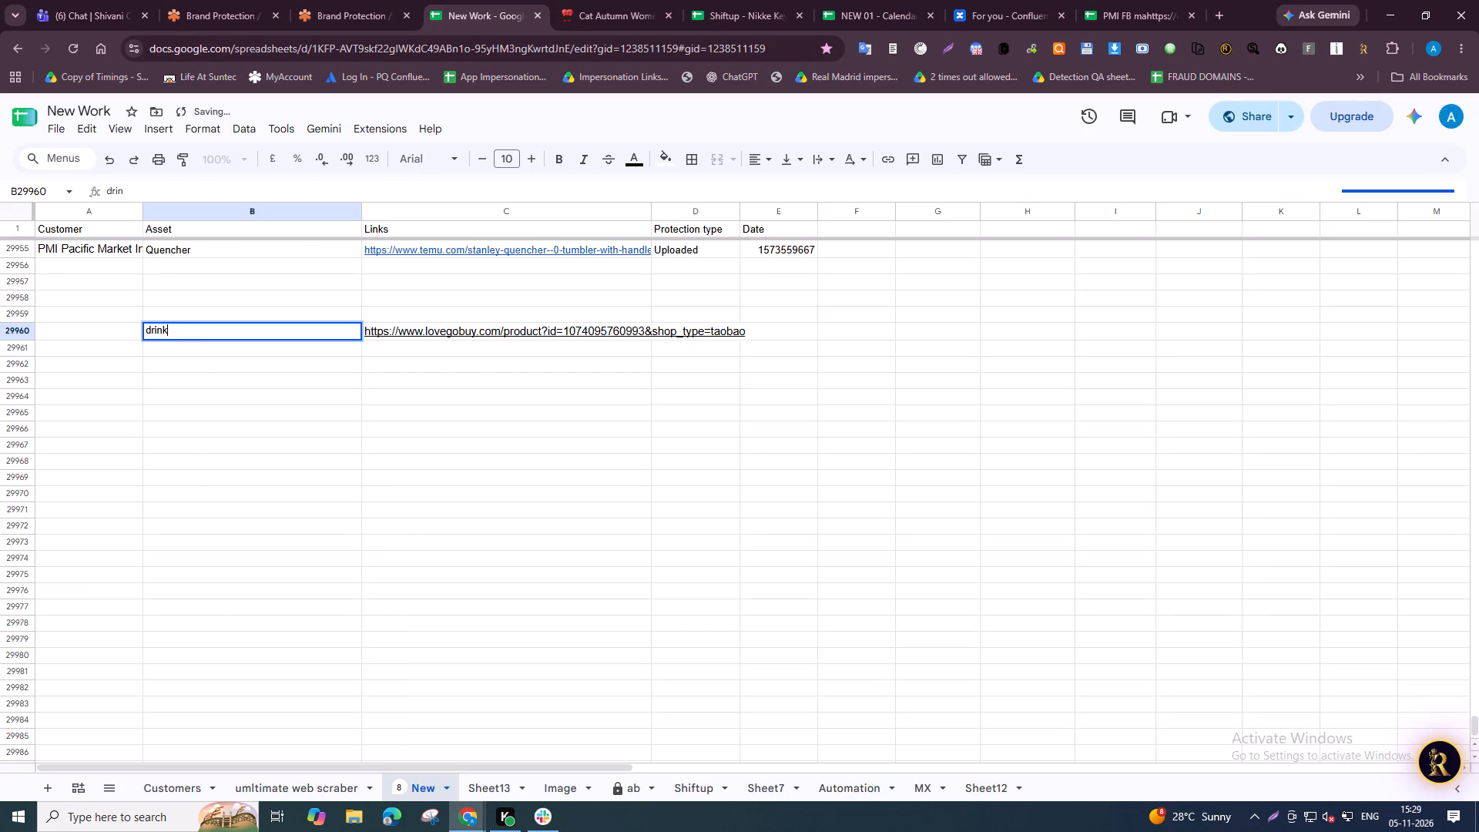
Finish the Asset entry in B29960 as "drinkware" beside the first recorded Lovegobuy link.
text(are)
key(Return)
key(alt+Tab)
key(alt+Tab)
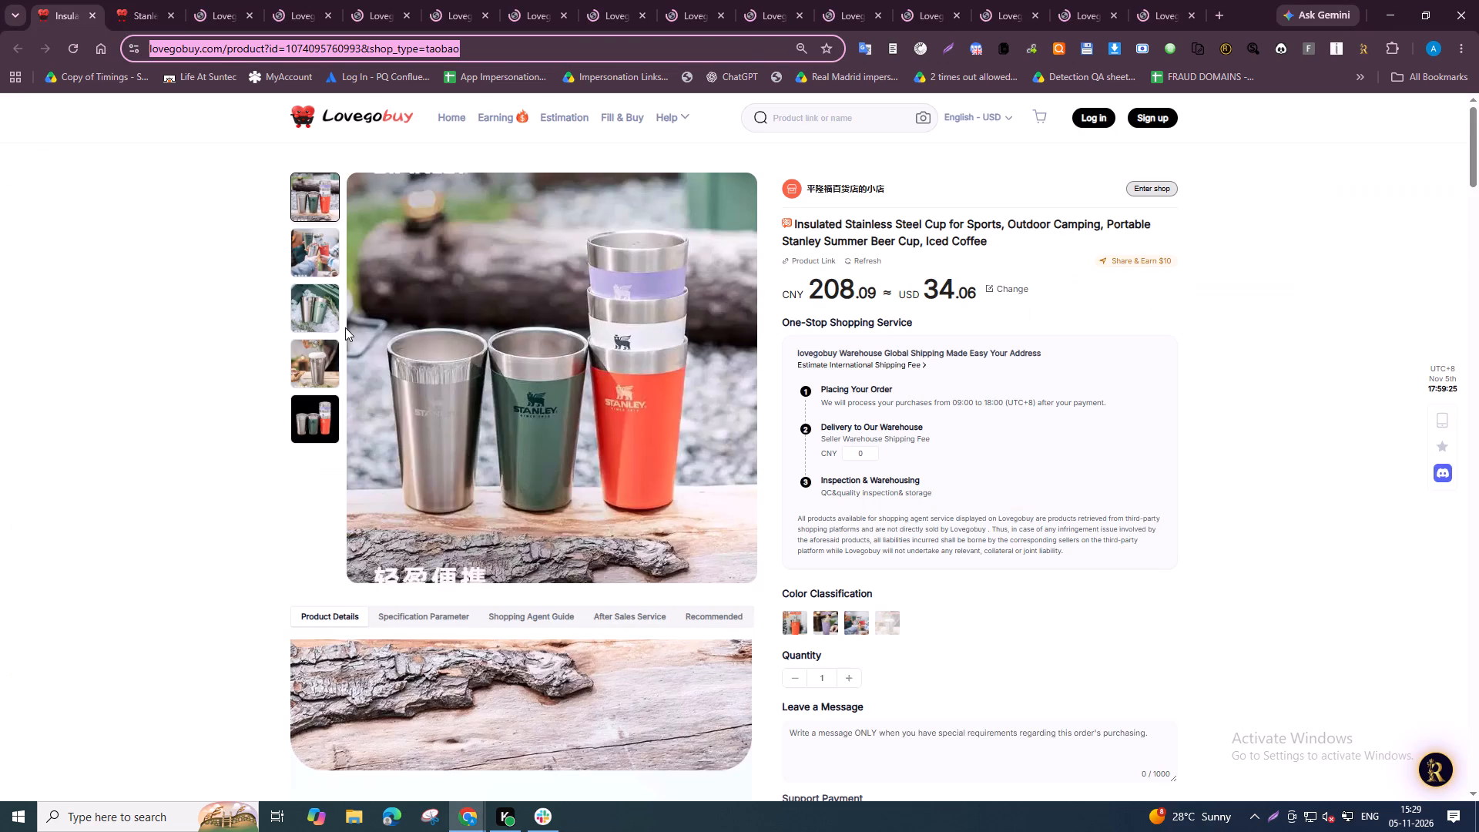
click(560, 399)
key(alt+Tab)
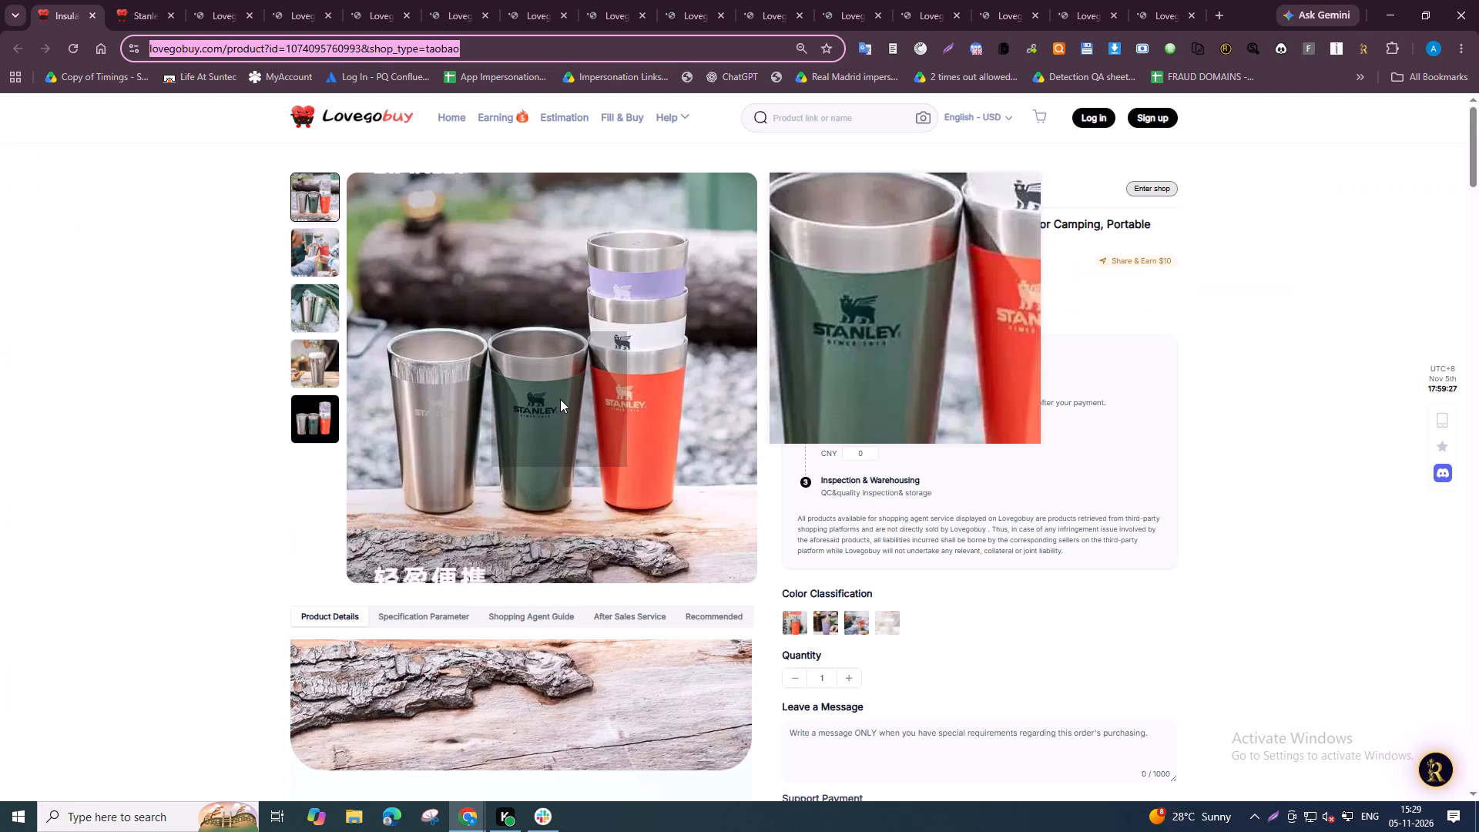
key(ctrl+w)
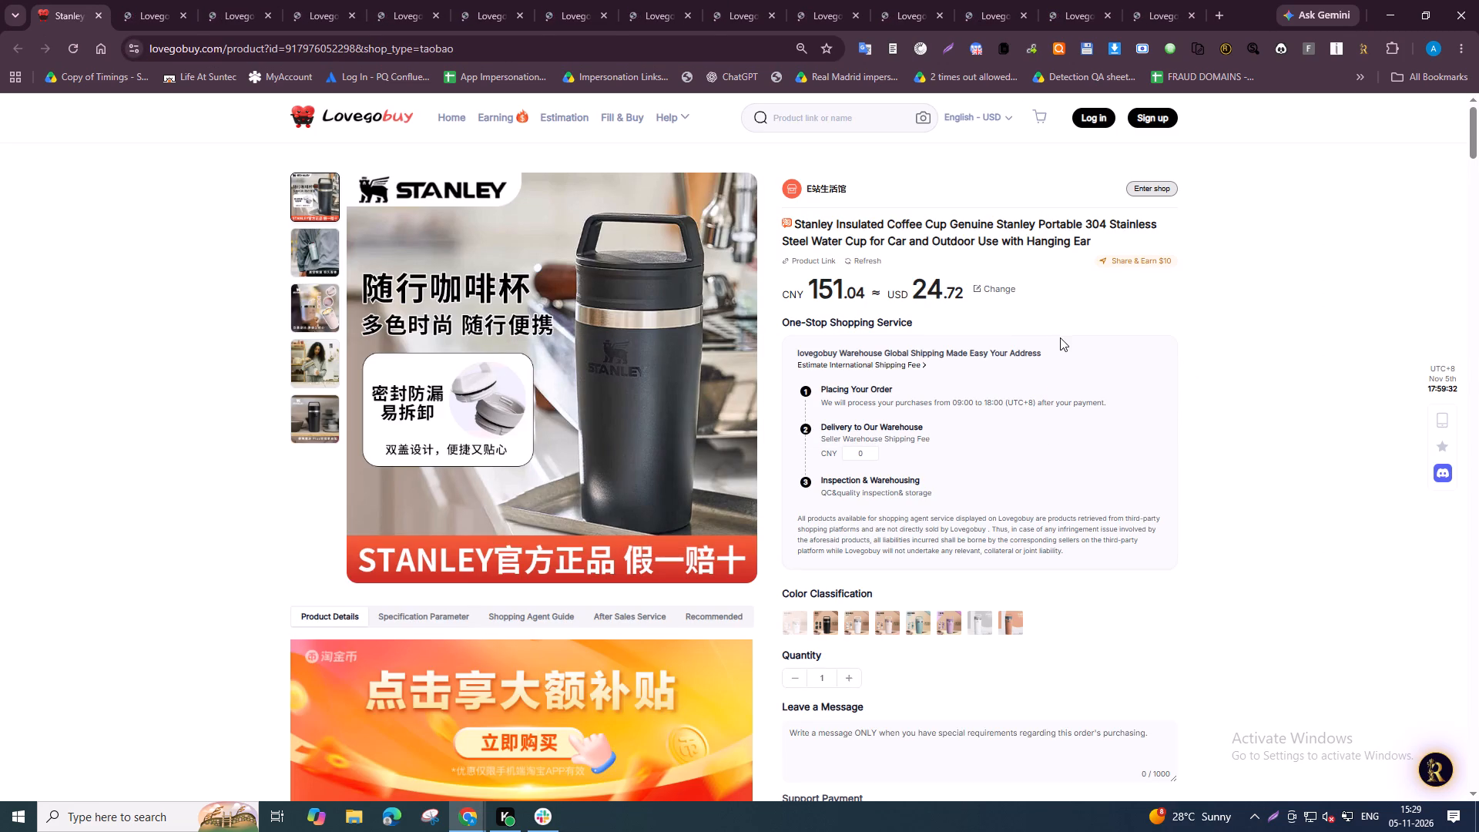
click(298, 298)
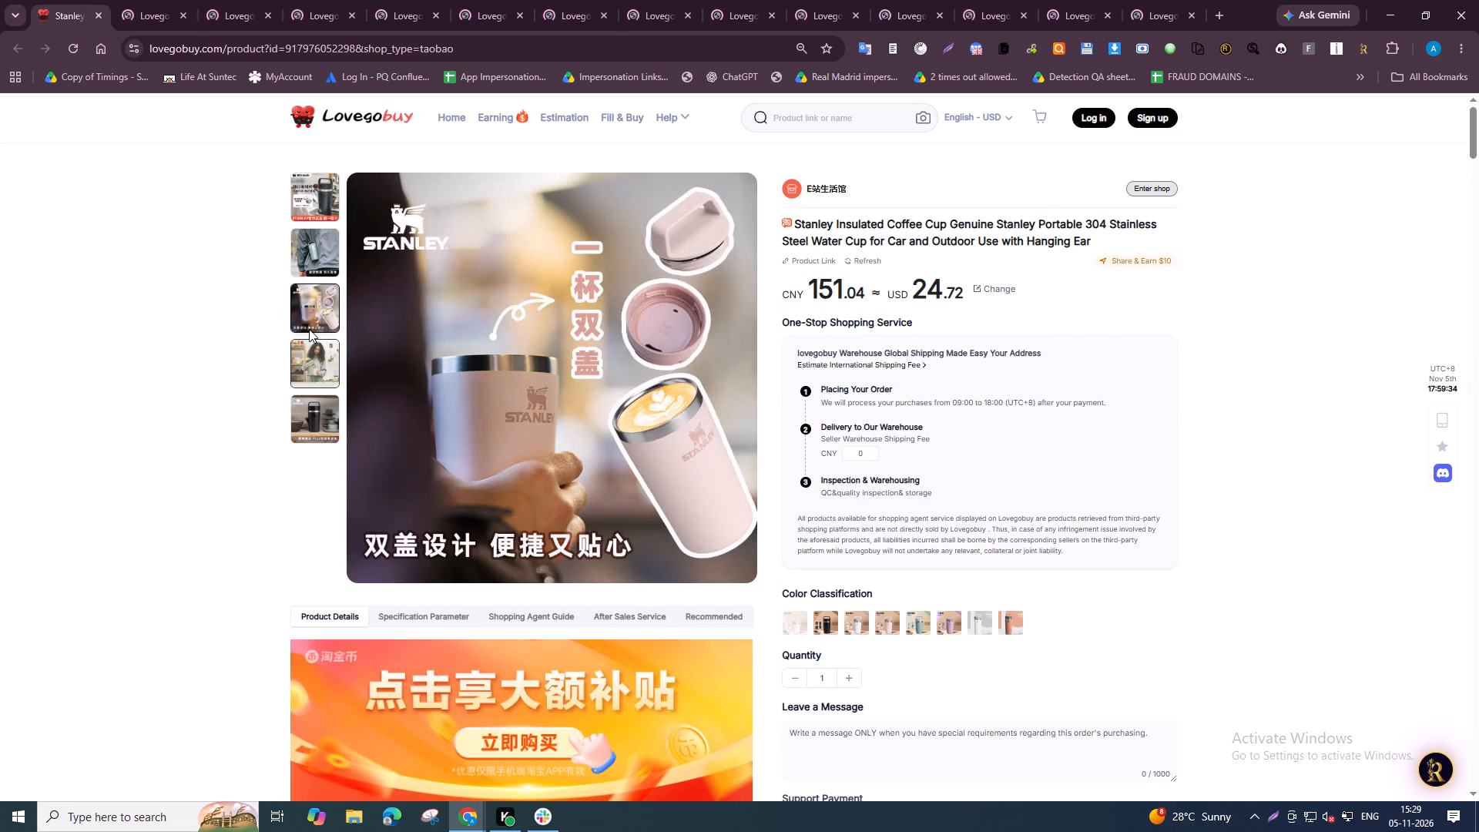
click(364, 50)
key(ctrl+c)
key(ctrl+c)
key(alt+Tab)
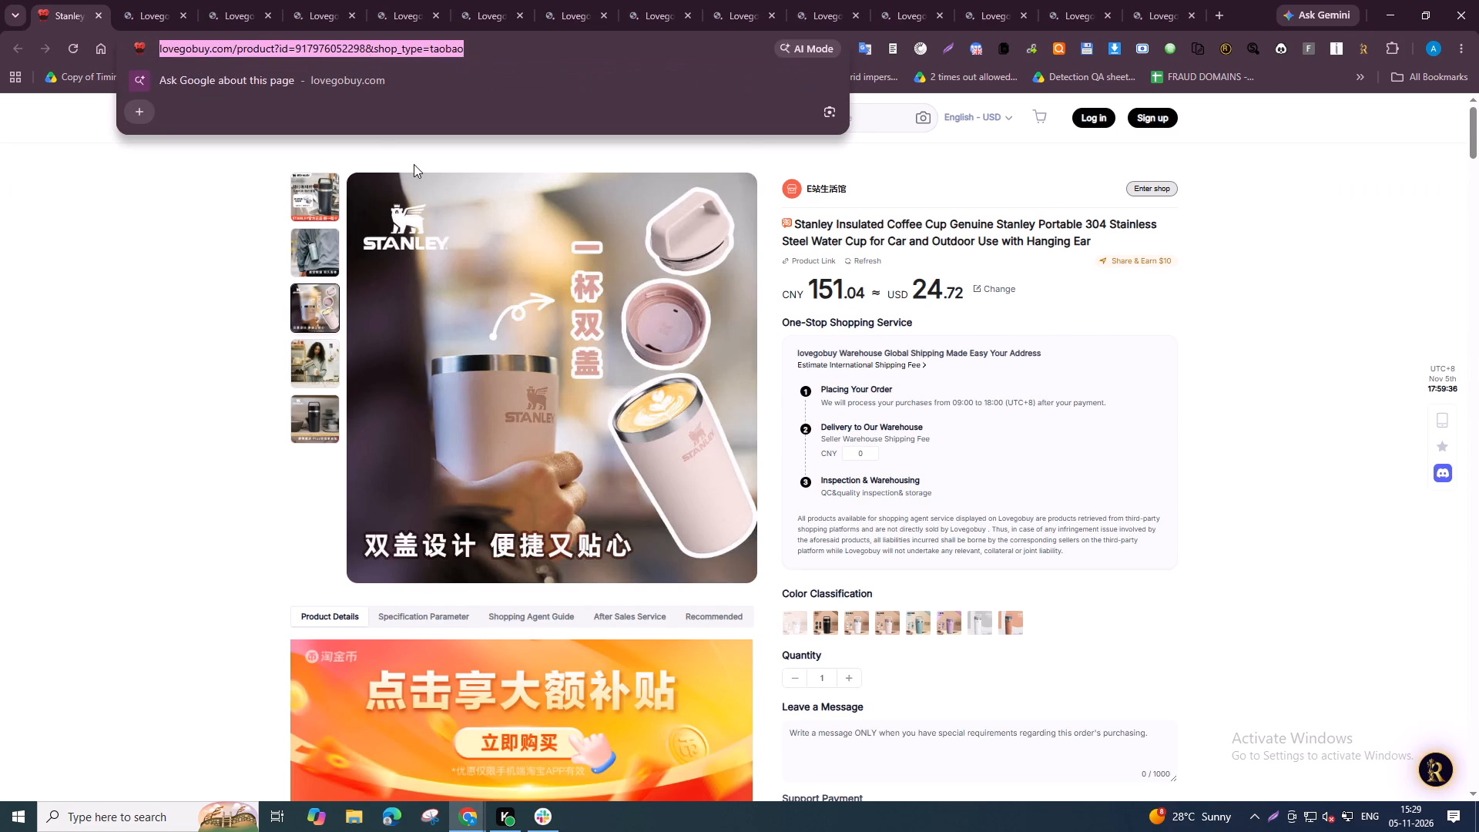
click(526, 351)
key(ctrl+v)
click(545, 421)
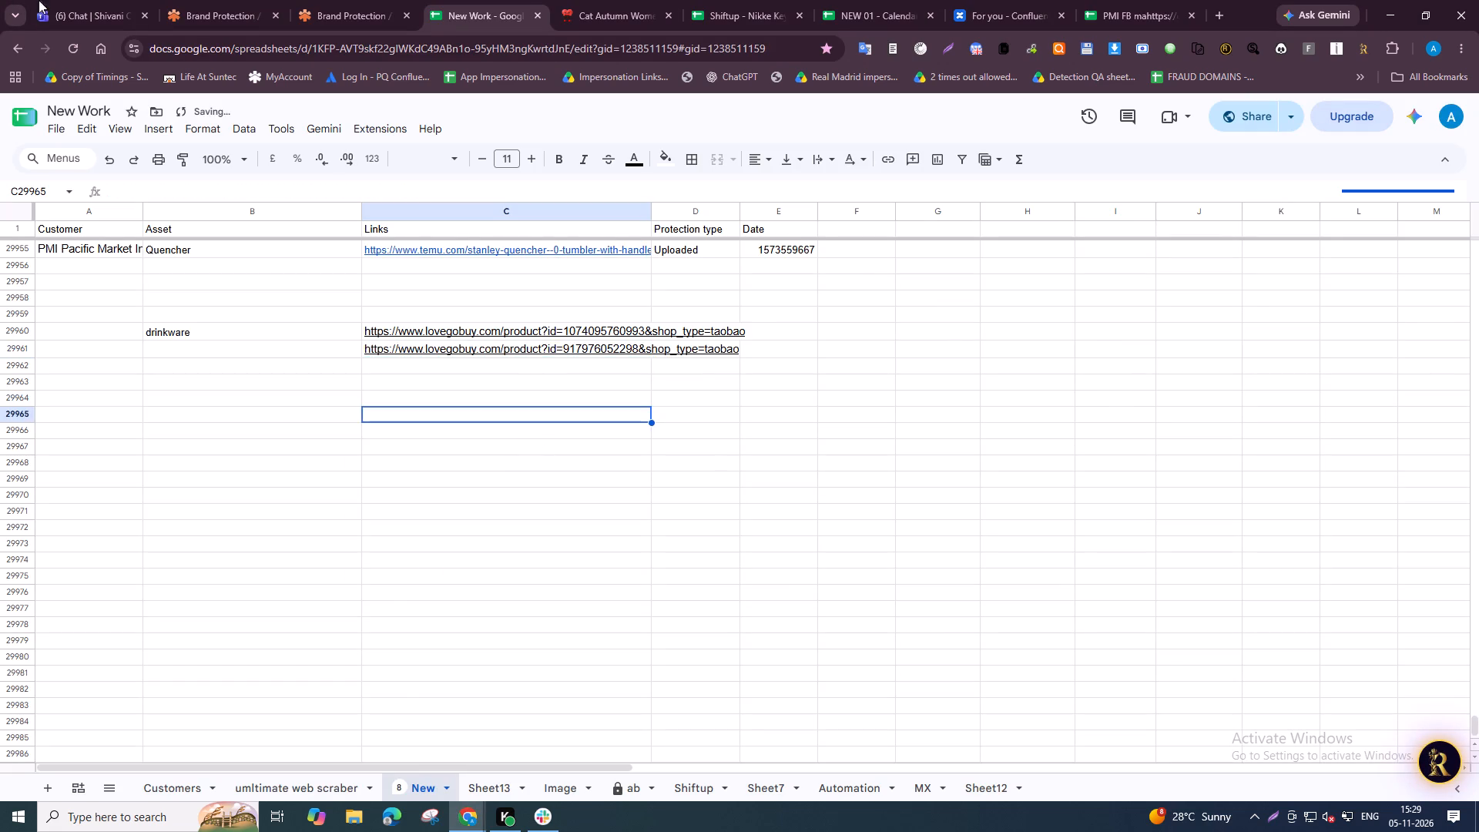
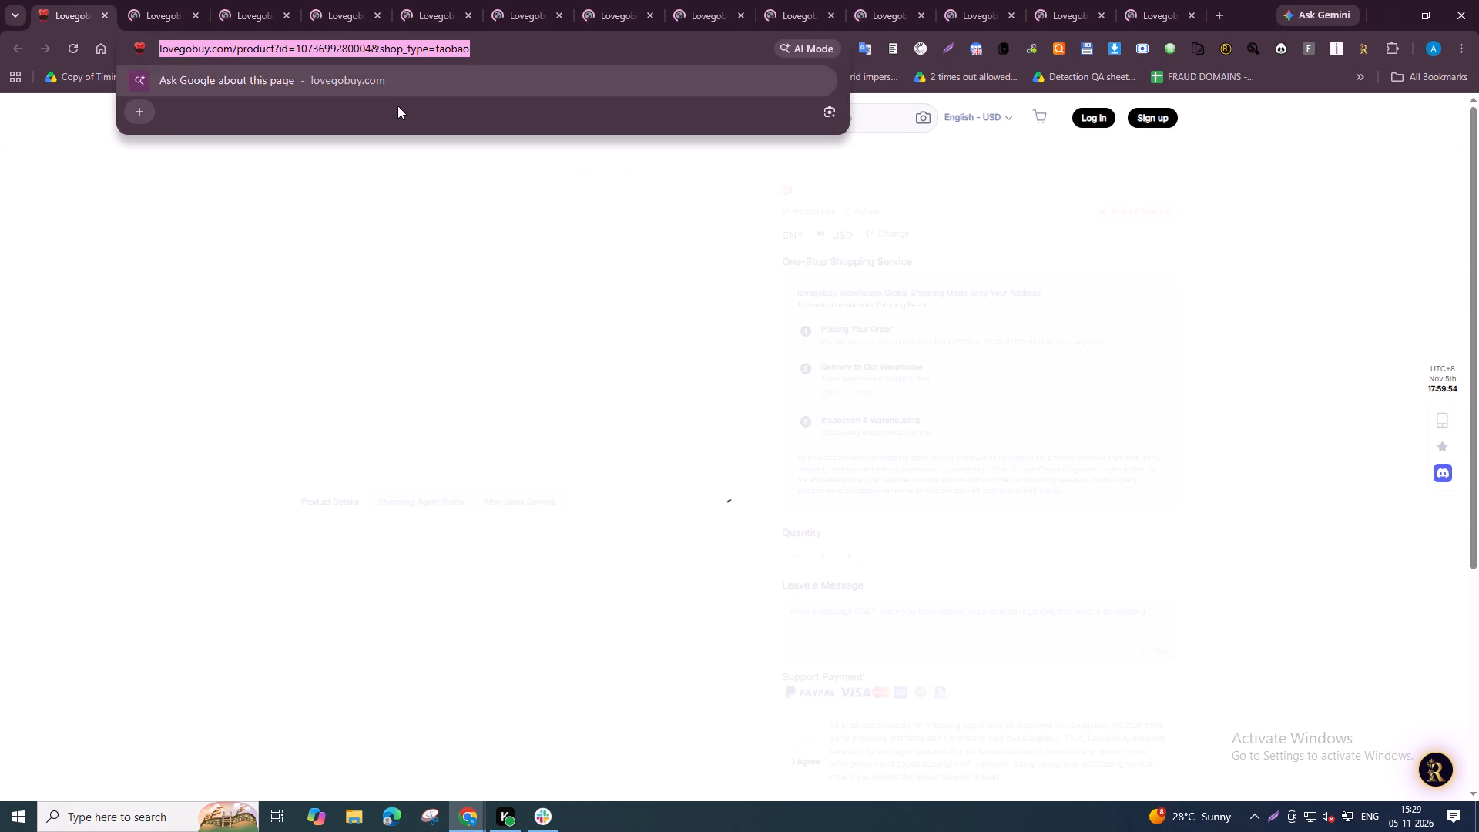
key(ctrl+c)
key(ctrl+c)
key(ctrl+c)
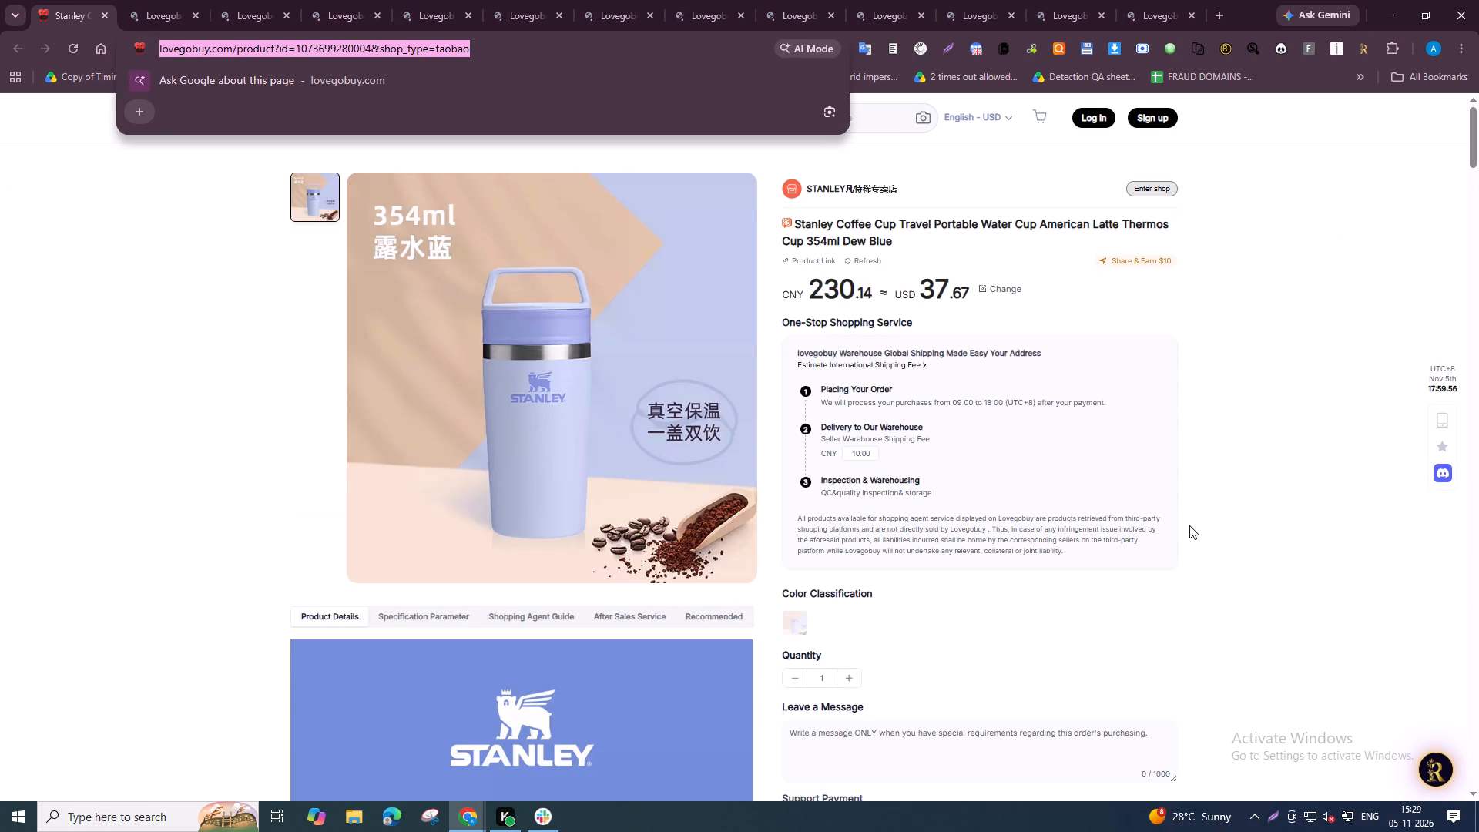
key(ctrl+c)
key(alt+Tab)
key(ctrl+v)
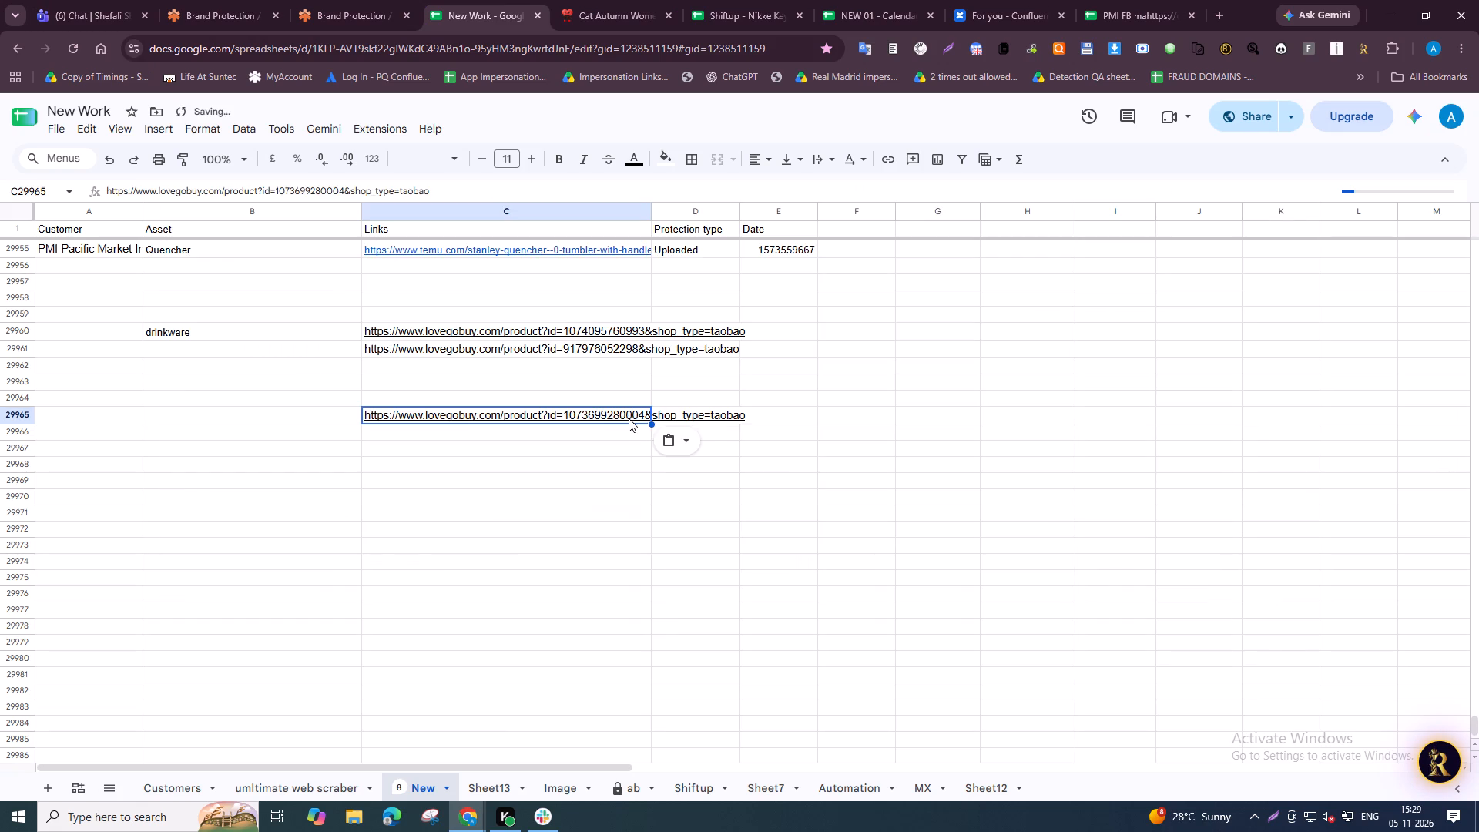
key(alt+Tab)
key(ctrl+w)
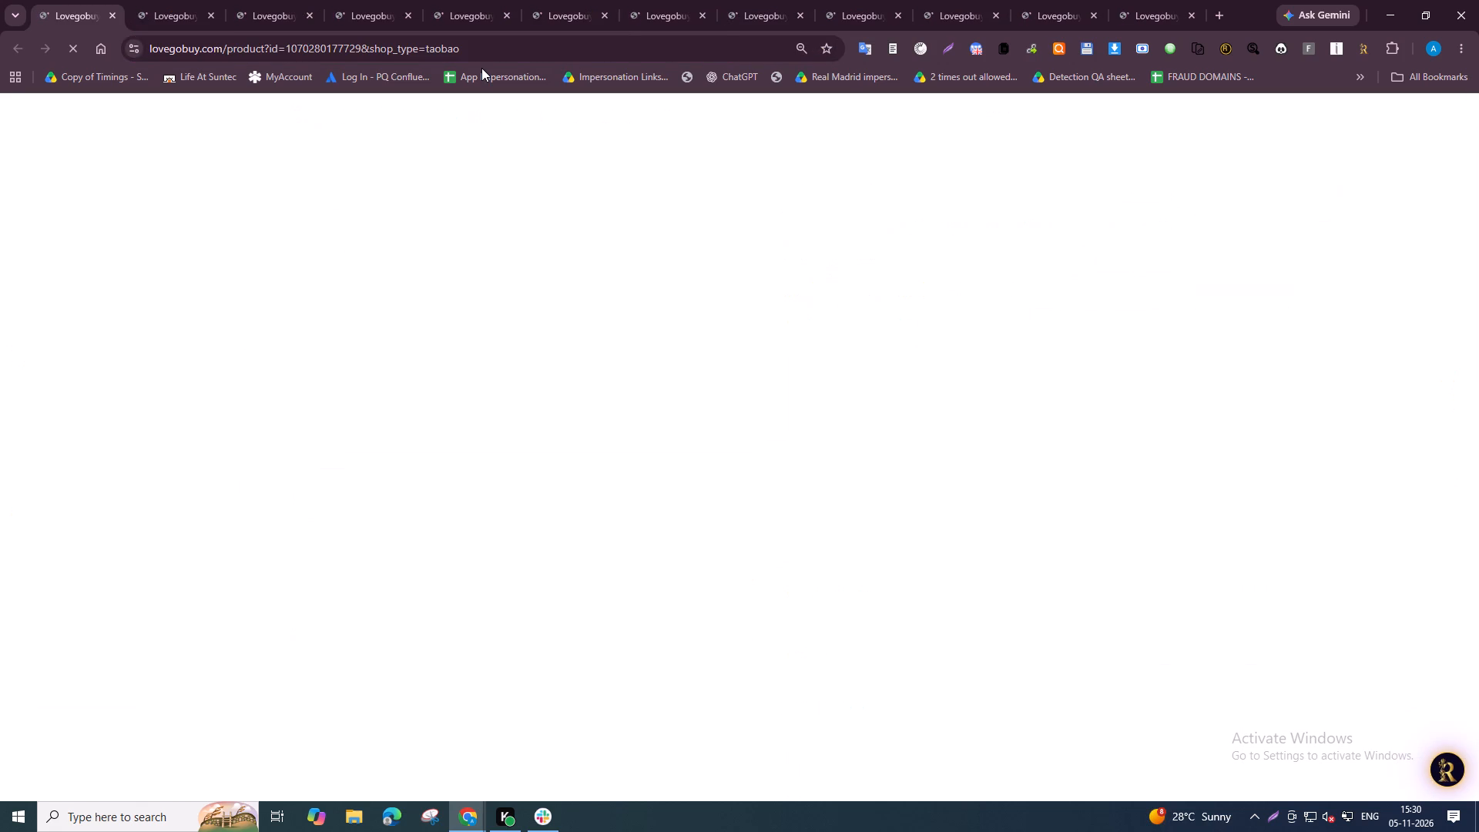
click(488, 46)
key(ctrl+c)
key(ctrl+c)
key(ctrl+c)
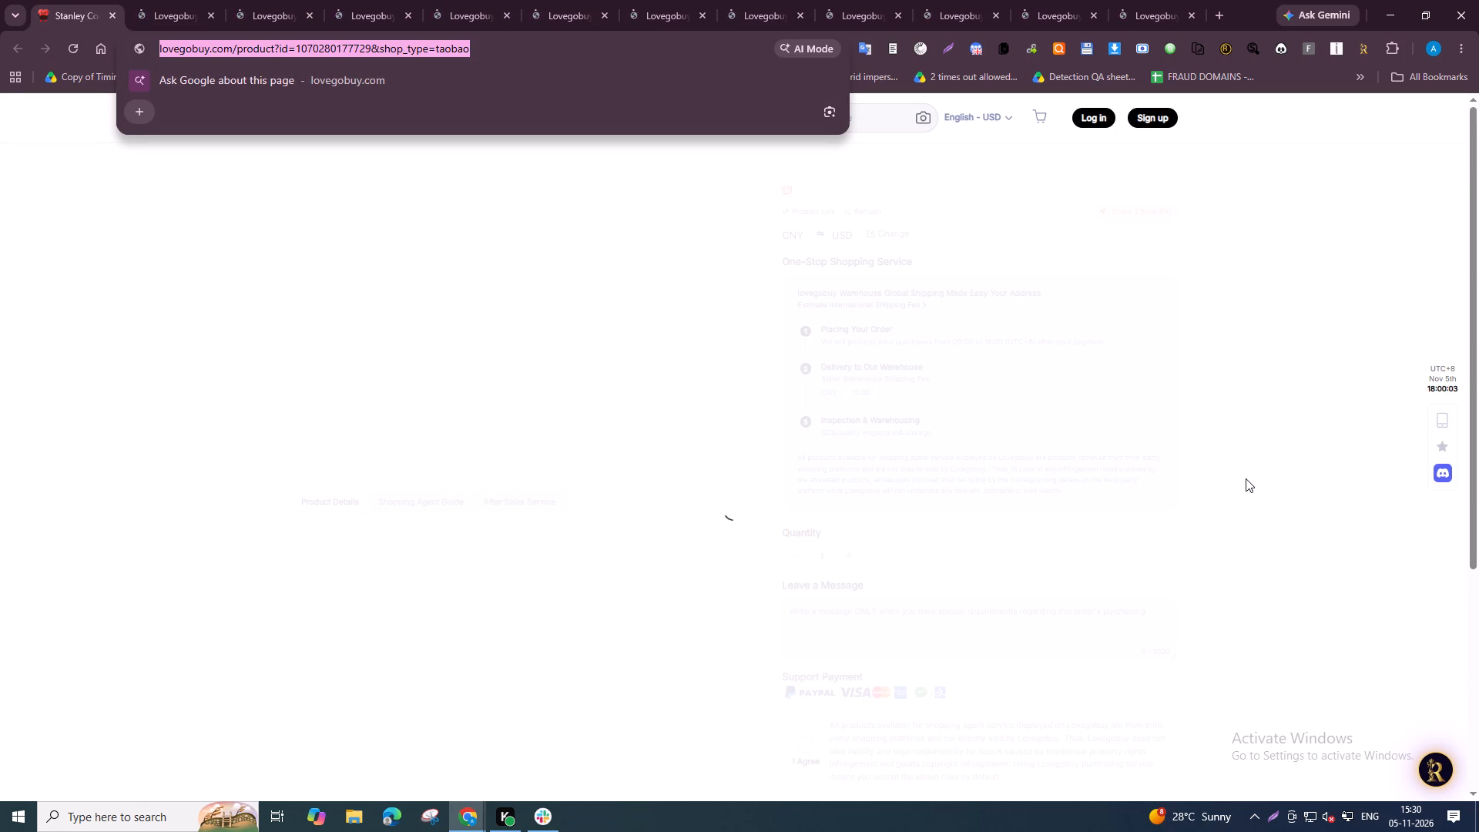
key(ctrl+c)
key(ctrl+c)
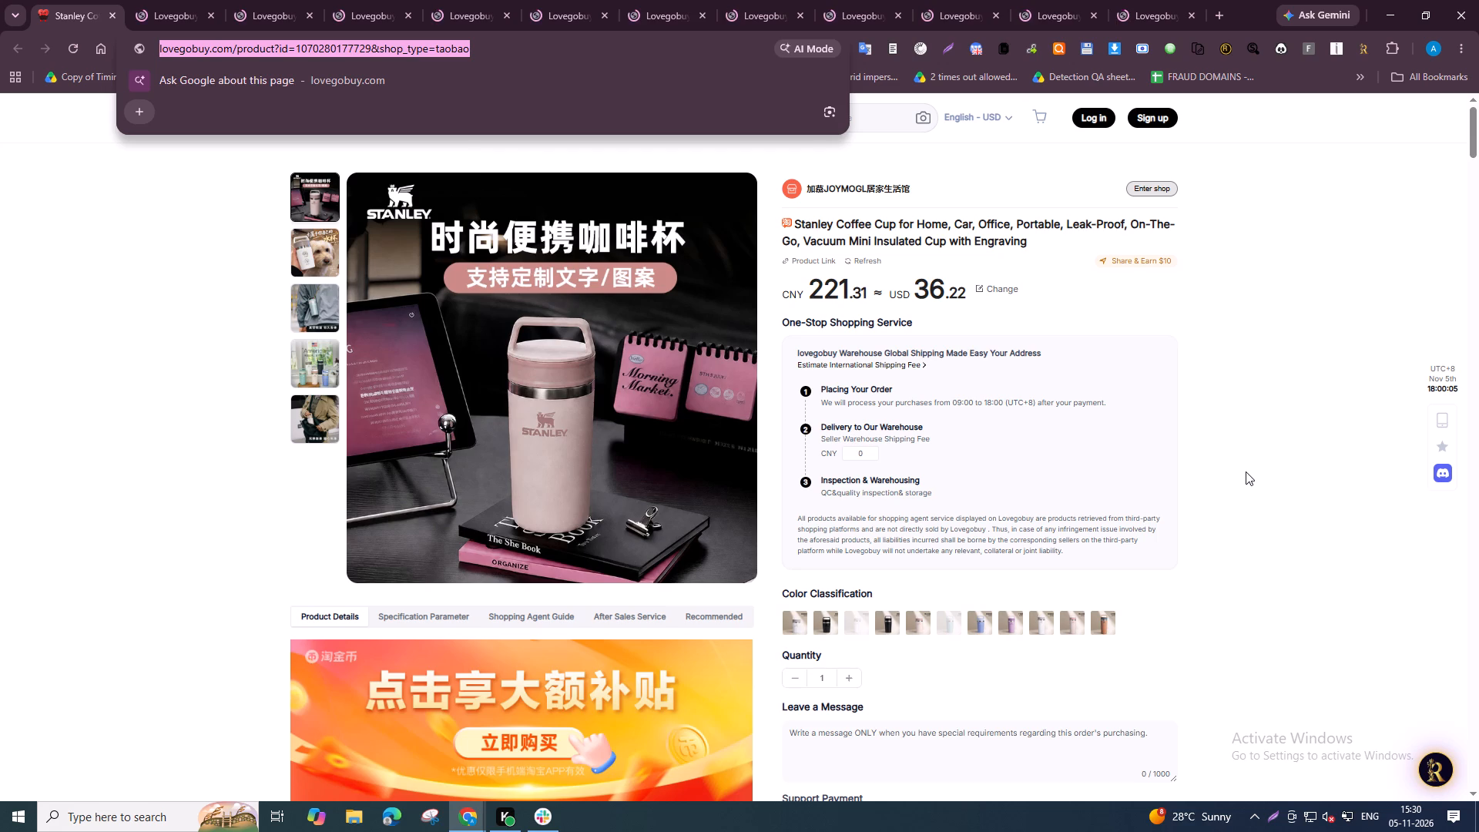
key(alt+Tab)
click(615, 394)
key(ctrl+v)
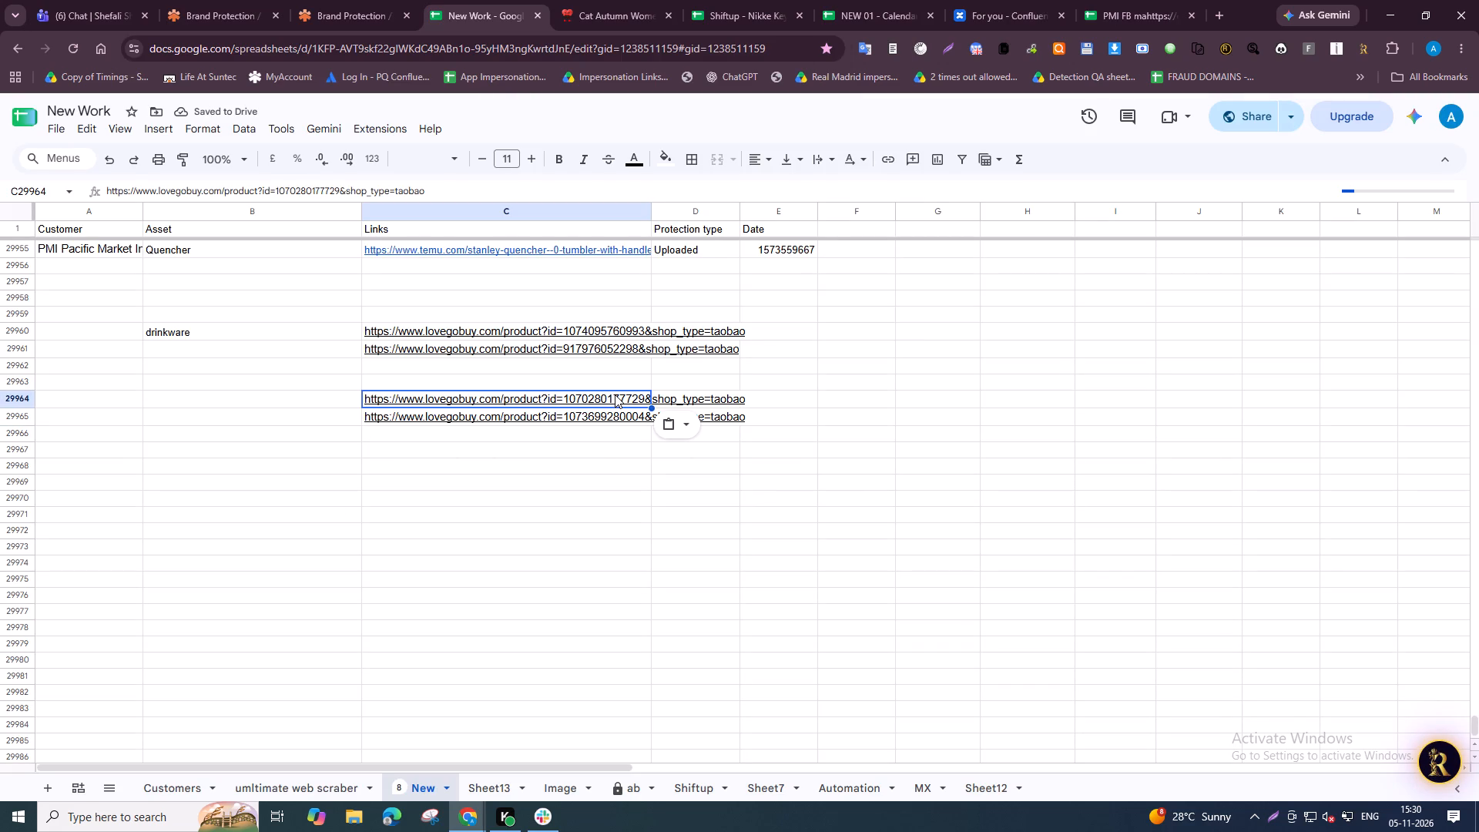
key(alt+Tab)
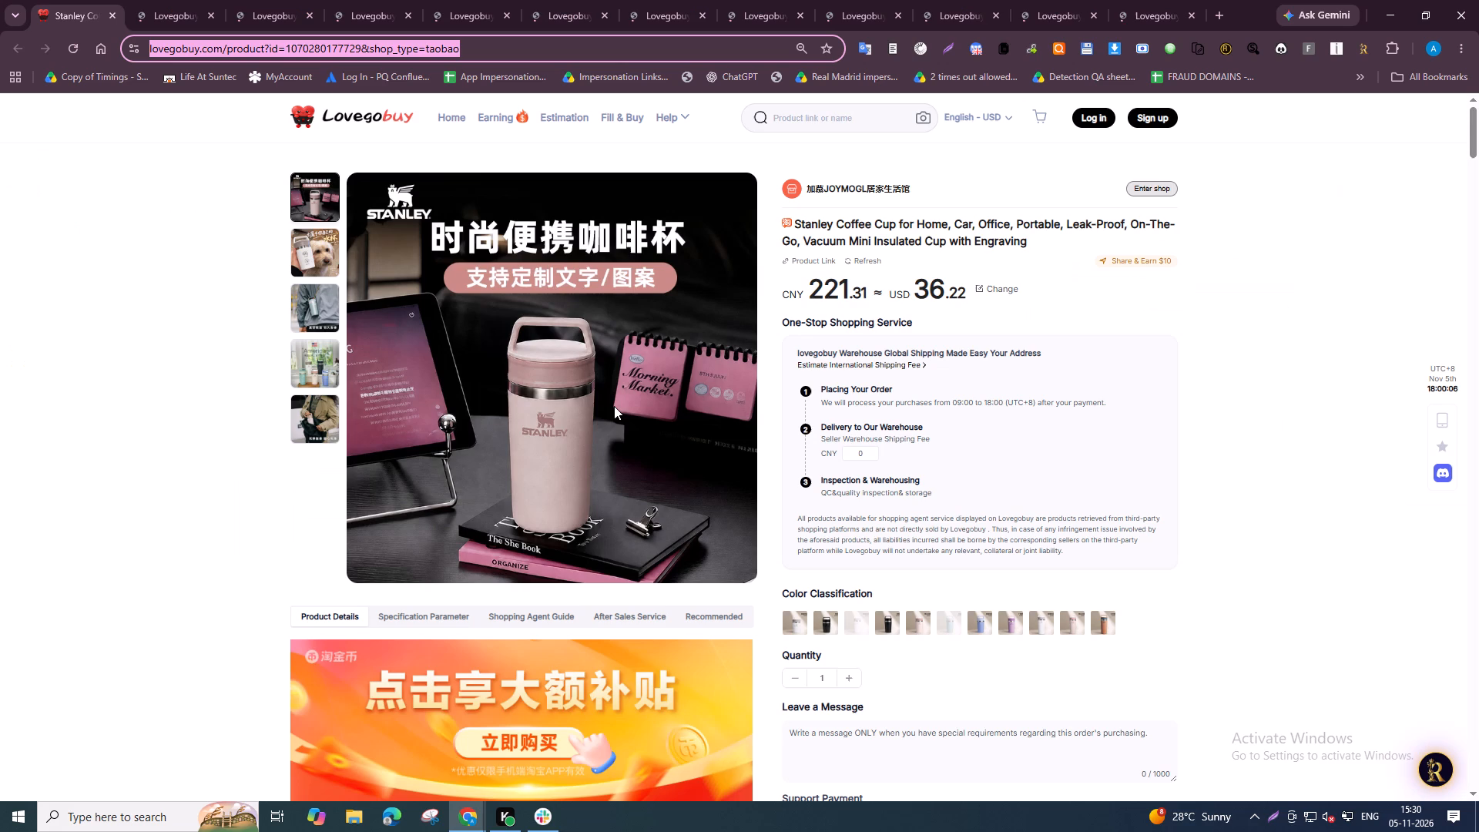
Check the third, fourth and fifth images of the engraved mini insulated cup listing and close its tab.
click(329, 310)
click(318, 343)
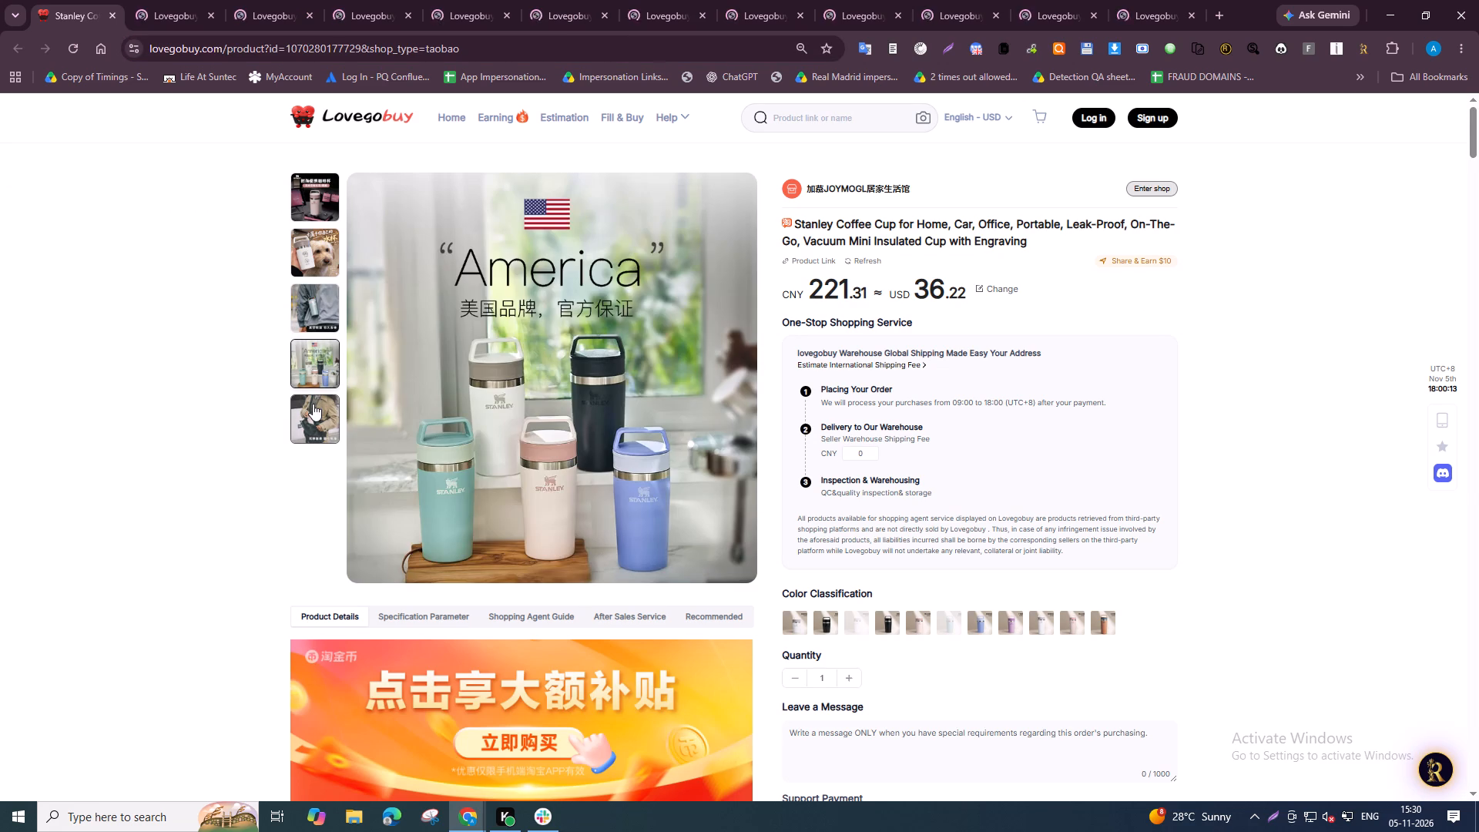
click(312, 401)
key(ctrl+w)
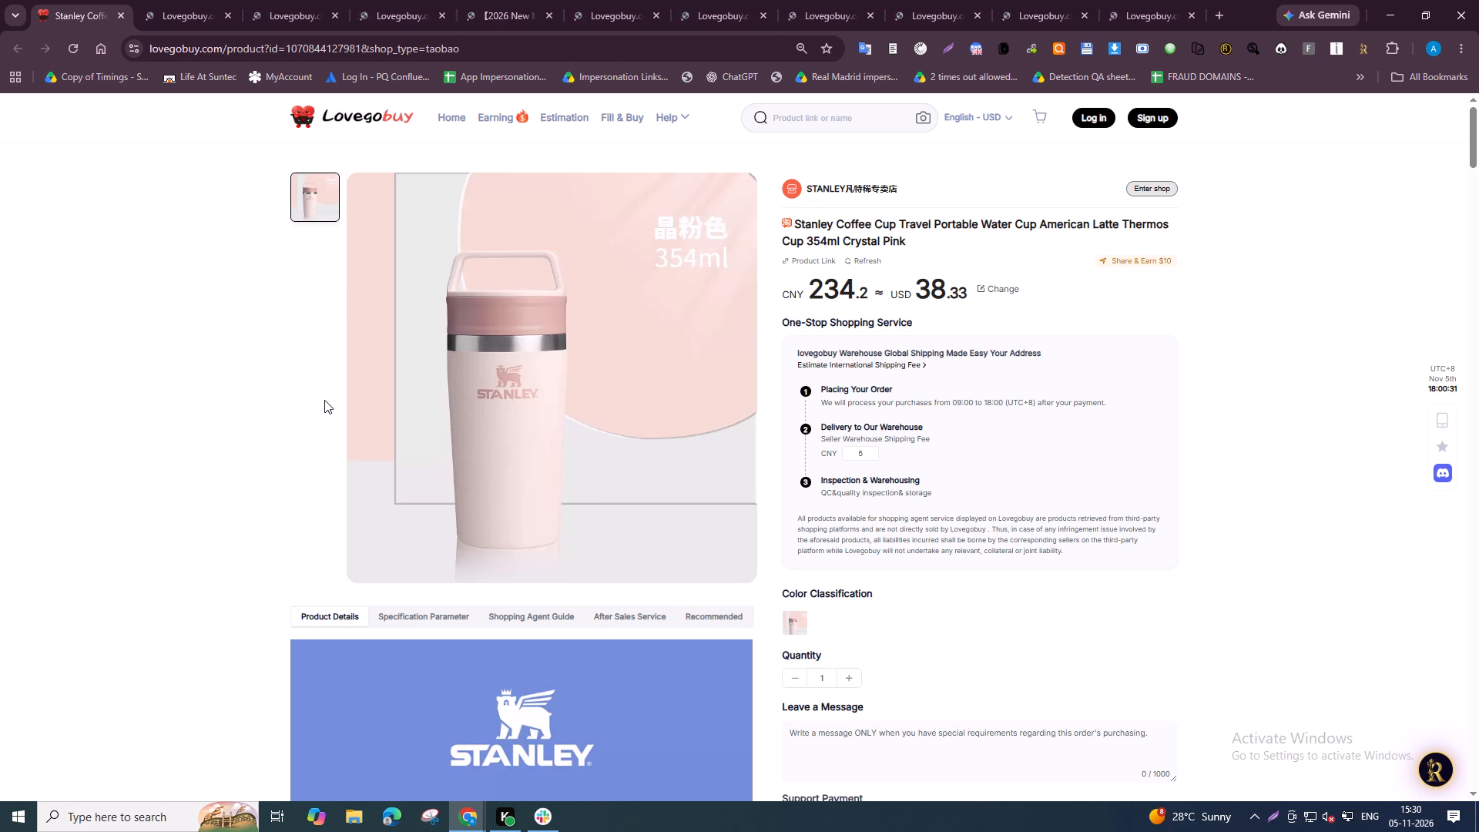
click(539, 51)
key(ctrl+c)
key(ctrl+c)
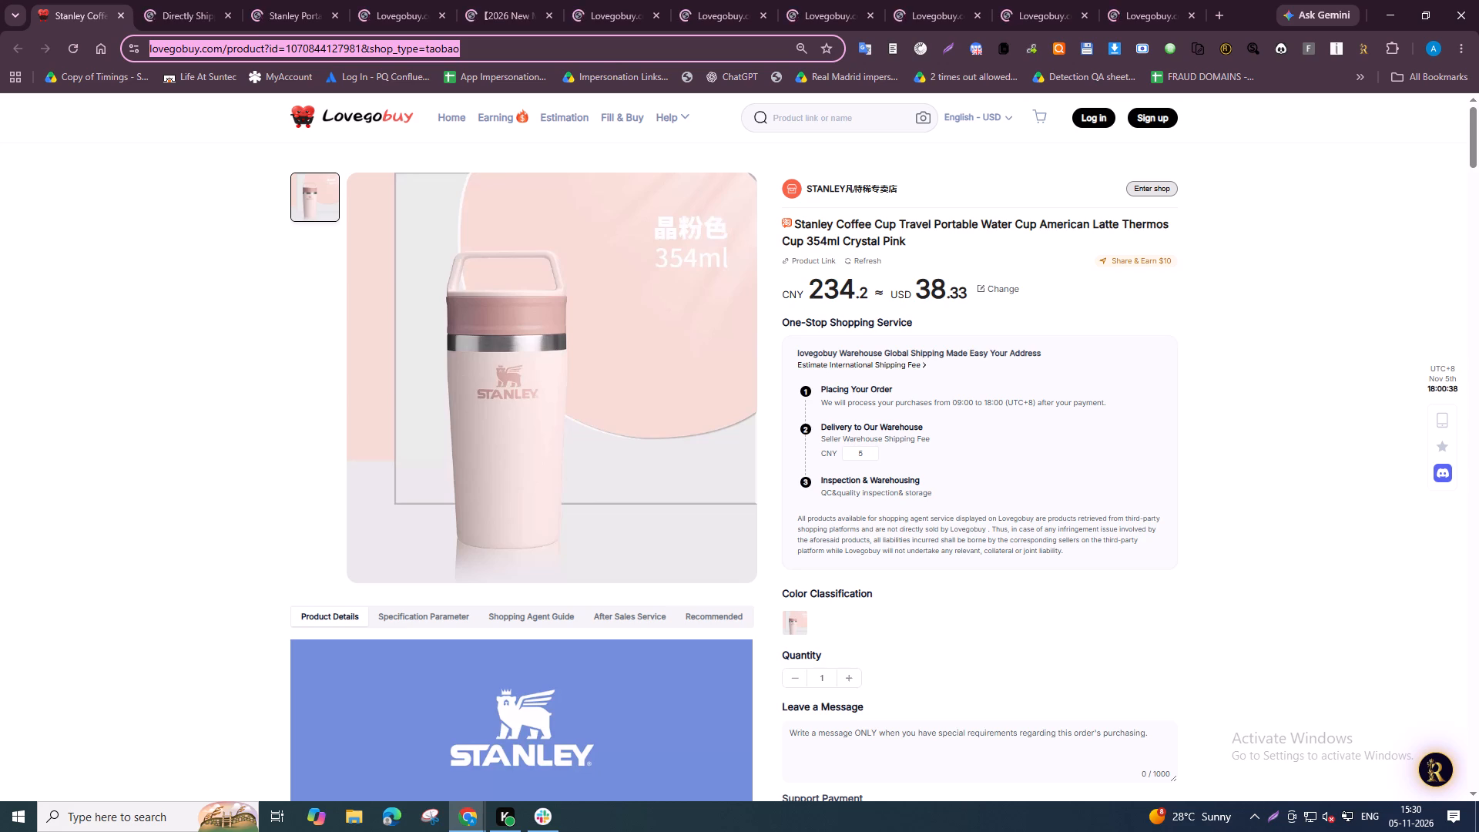
key(ctrl+c)
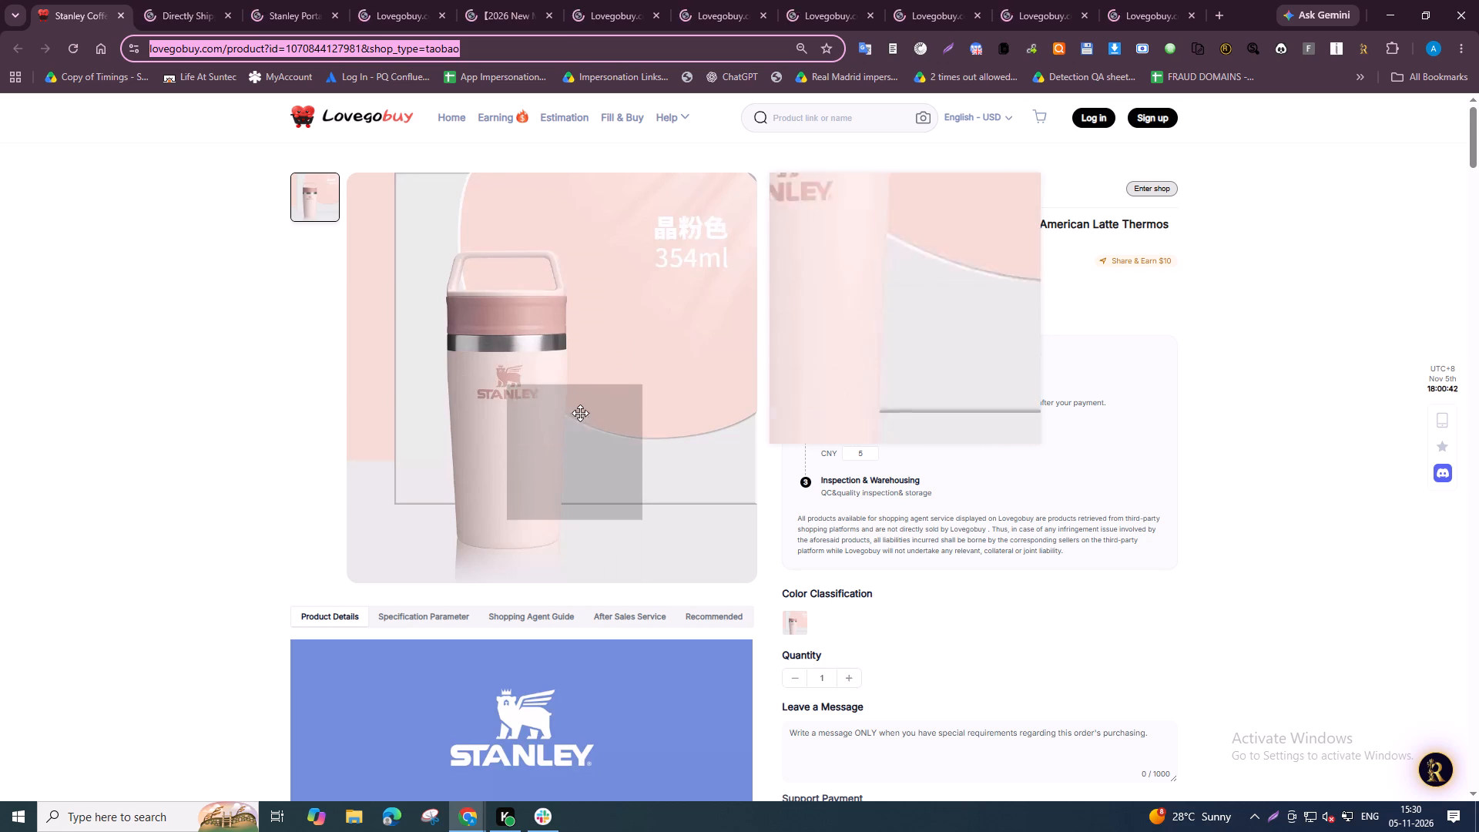
key(ctrl+c)
key(alt+Tab)
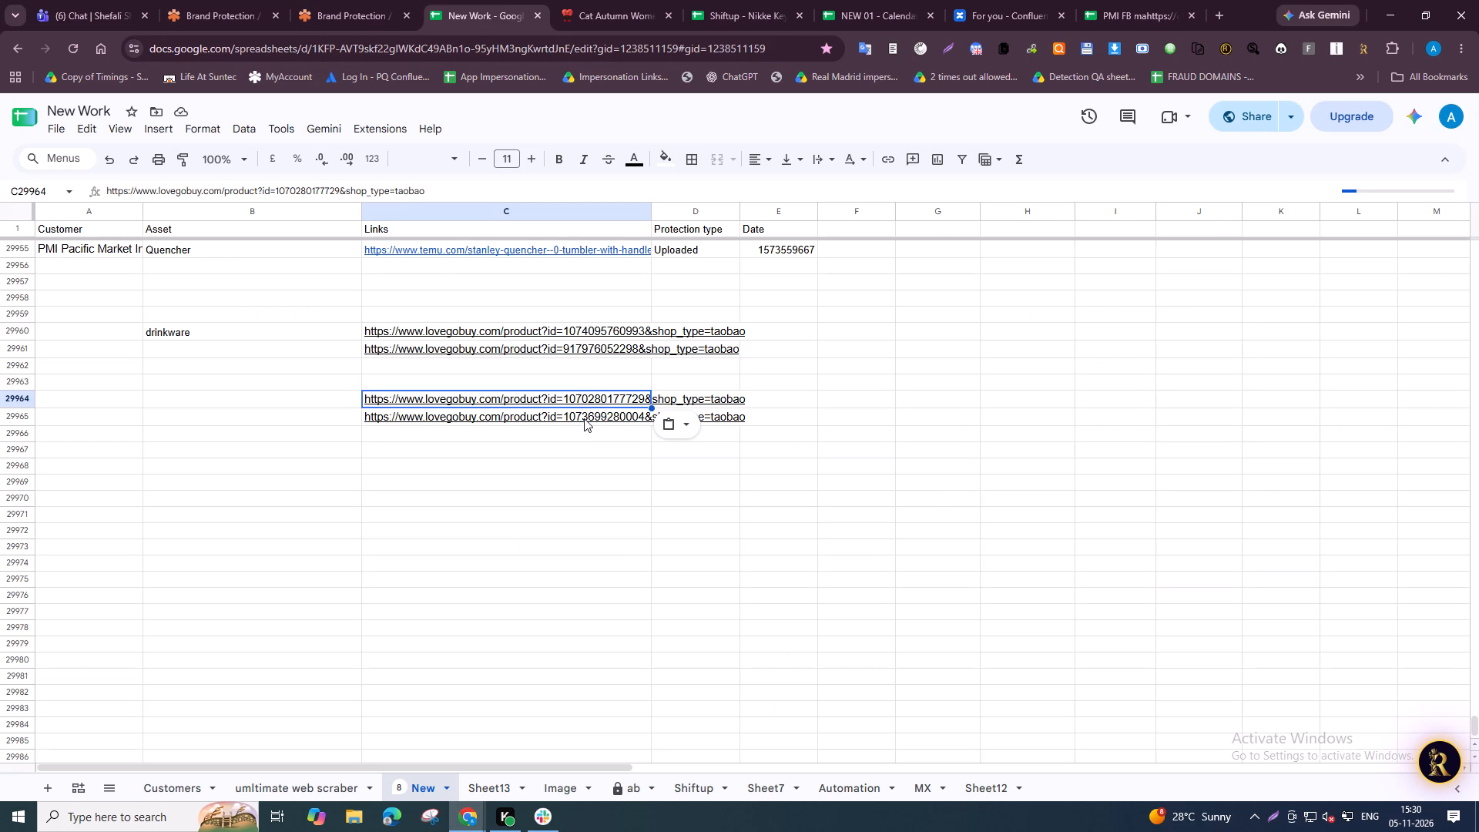
click(596, 377)
key(ctrl+v)
key(alt+Tab)
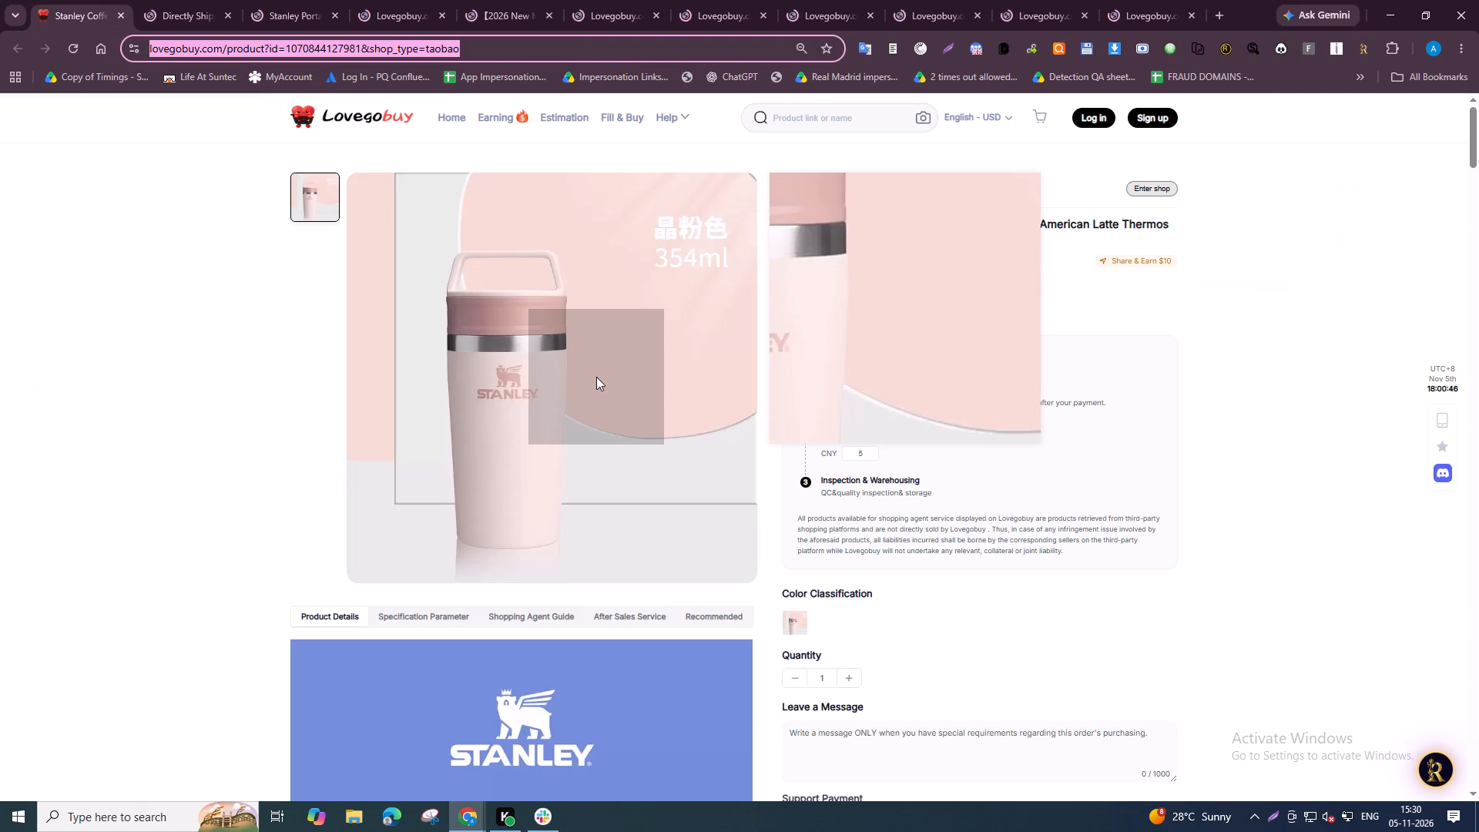
key(ctrl+w)
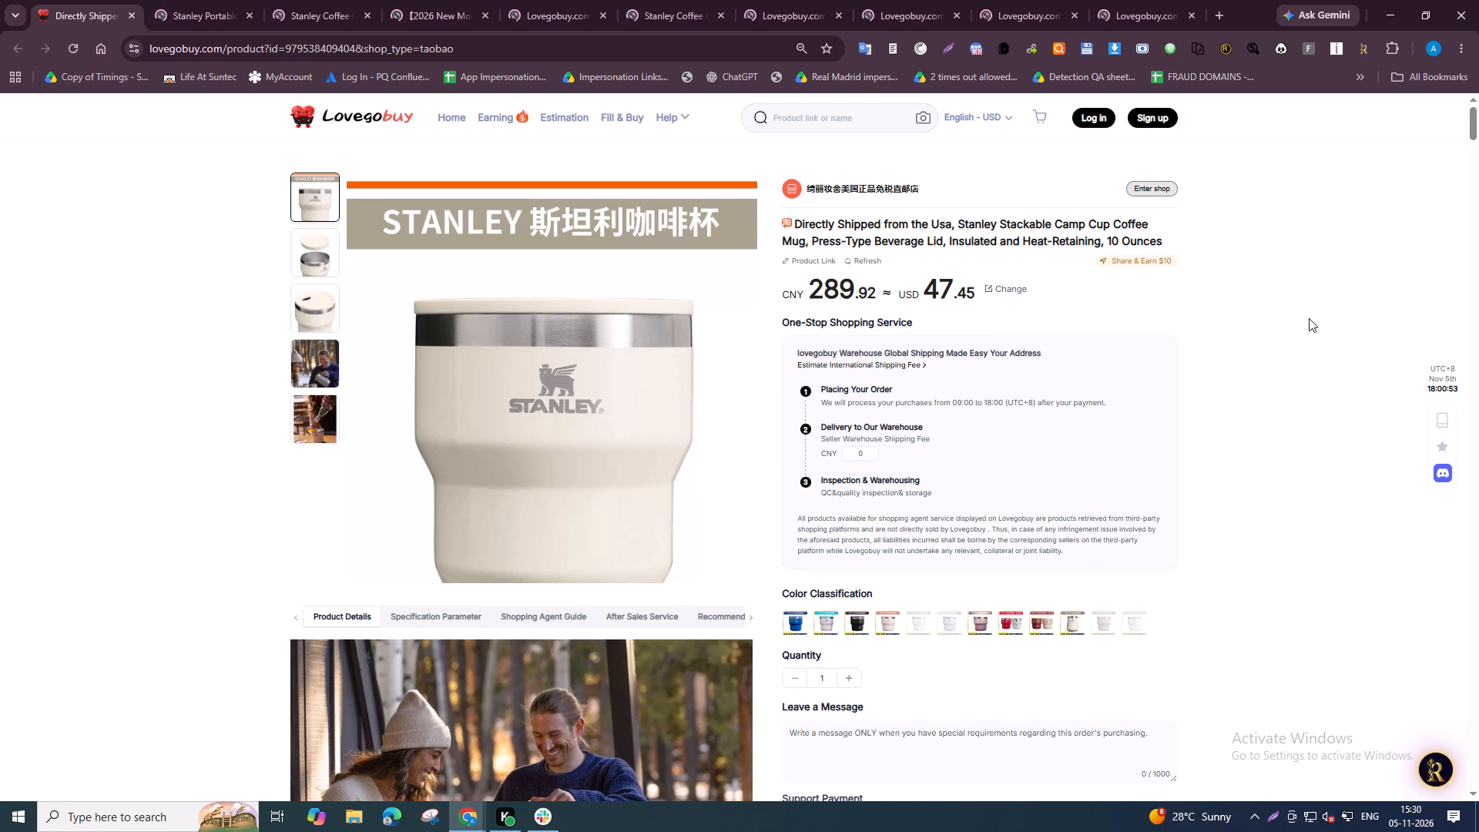
click(673, 44)
key(ctrl+c)
key(ctrl+c)
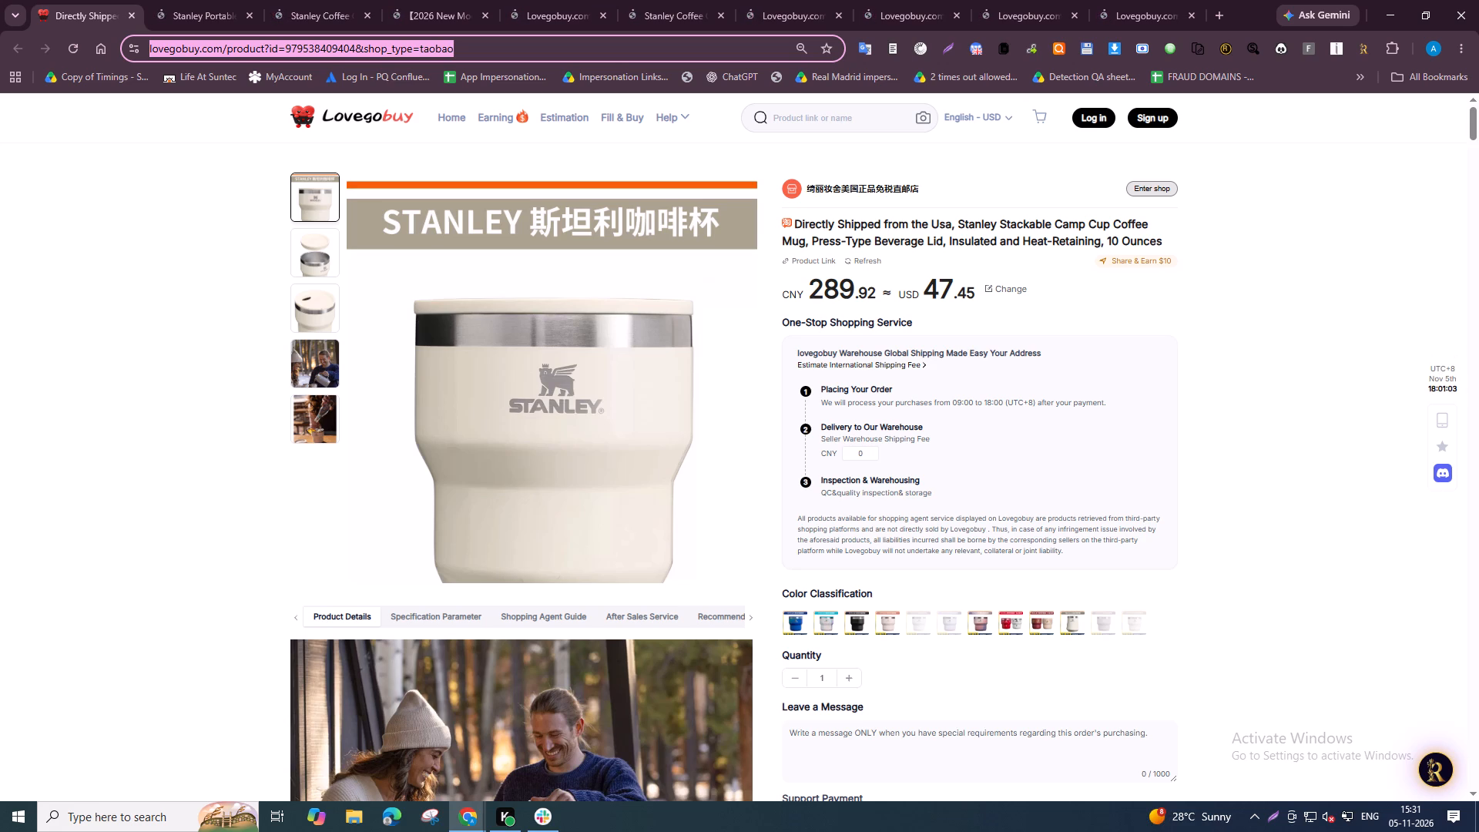
key(ctrl+c)
key(ctrl+c)
key(alt+Tab)
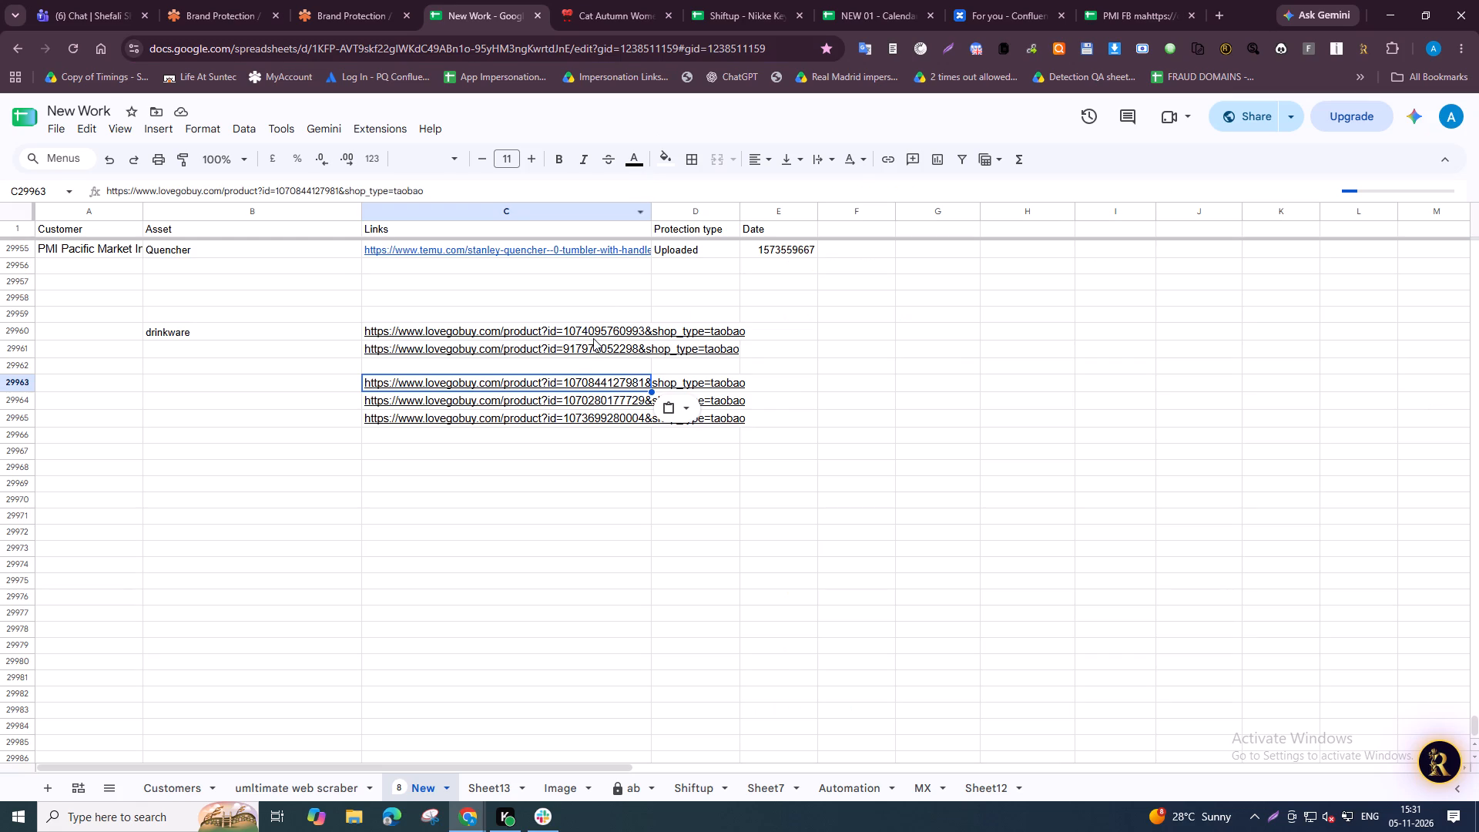
click(591, 365)
key(ctrl+v)
click(597, 443)
key(alt+Tab)
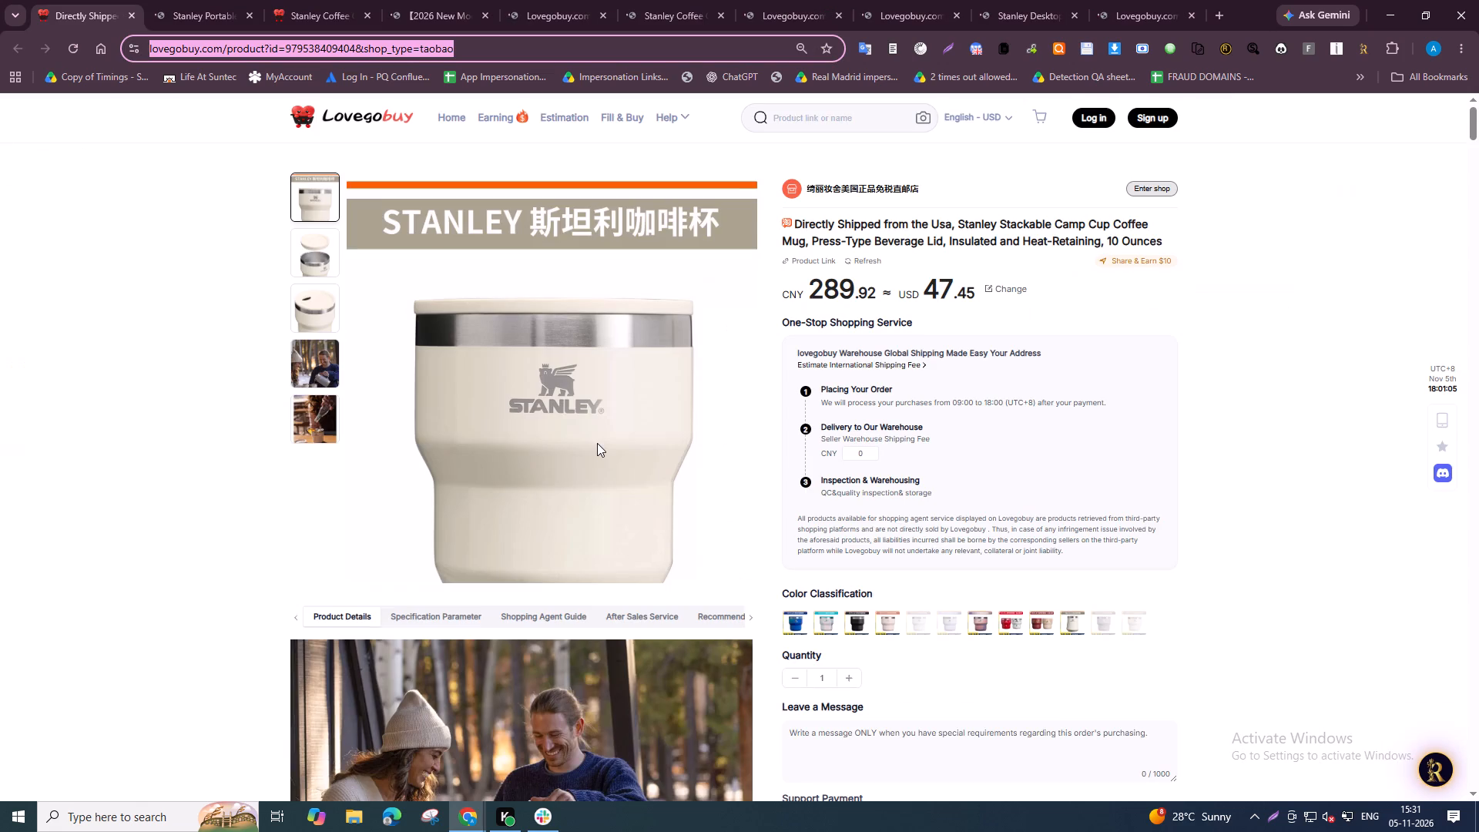
key(ctrl+w)
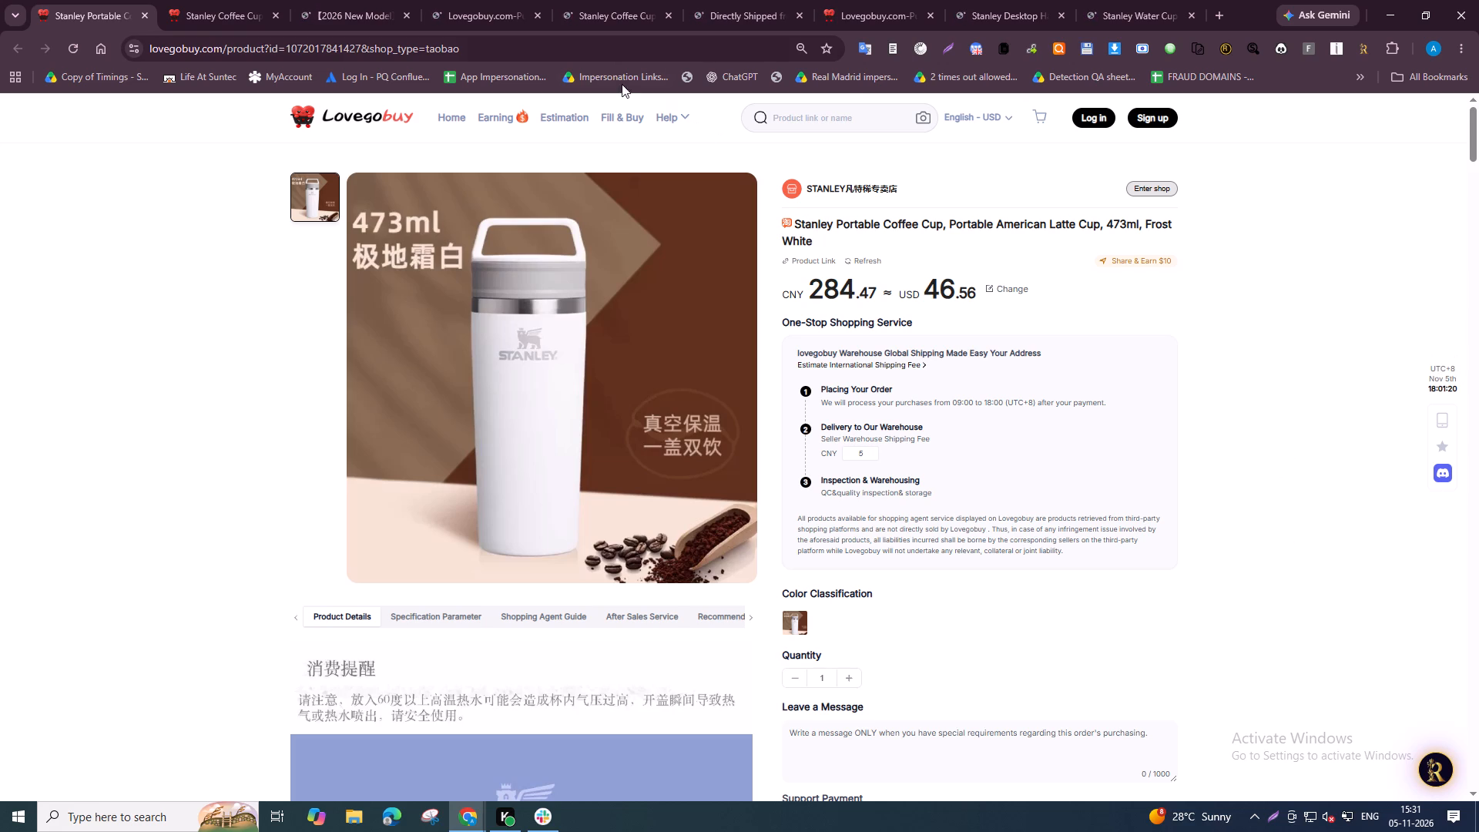
click(611, 50)
key(ctrl+c)
key(ctrl+c)
key(alt+Tab)
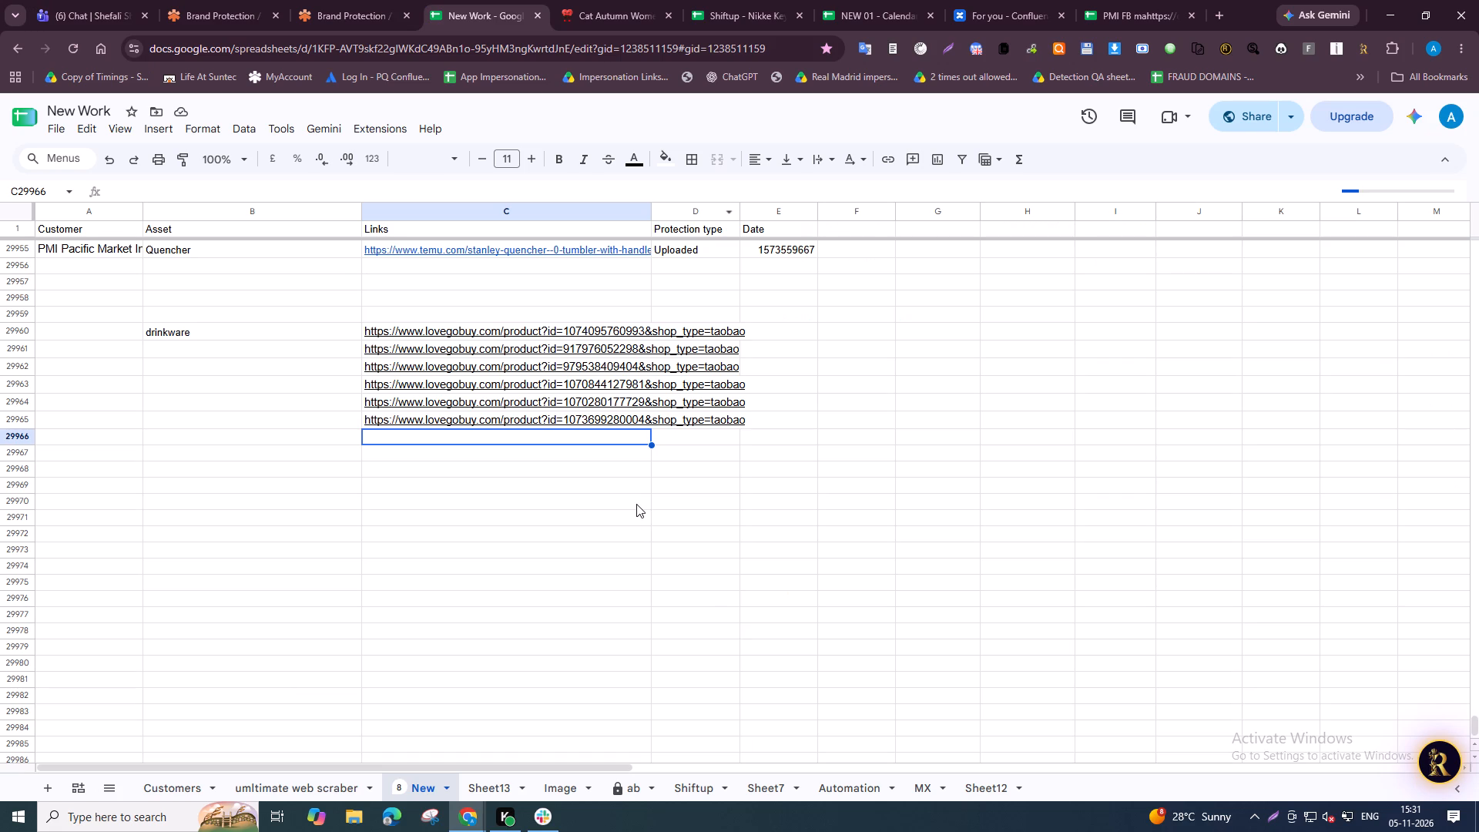
key(ctrl+v)
click(636, 505)
key(alt+Tab)
key(ctrl+w)
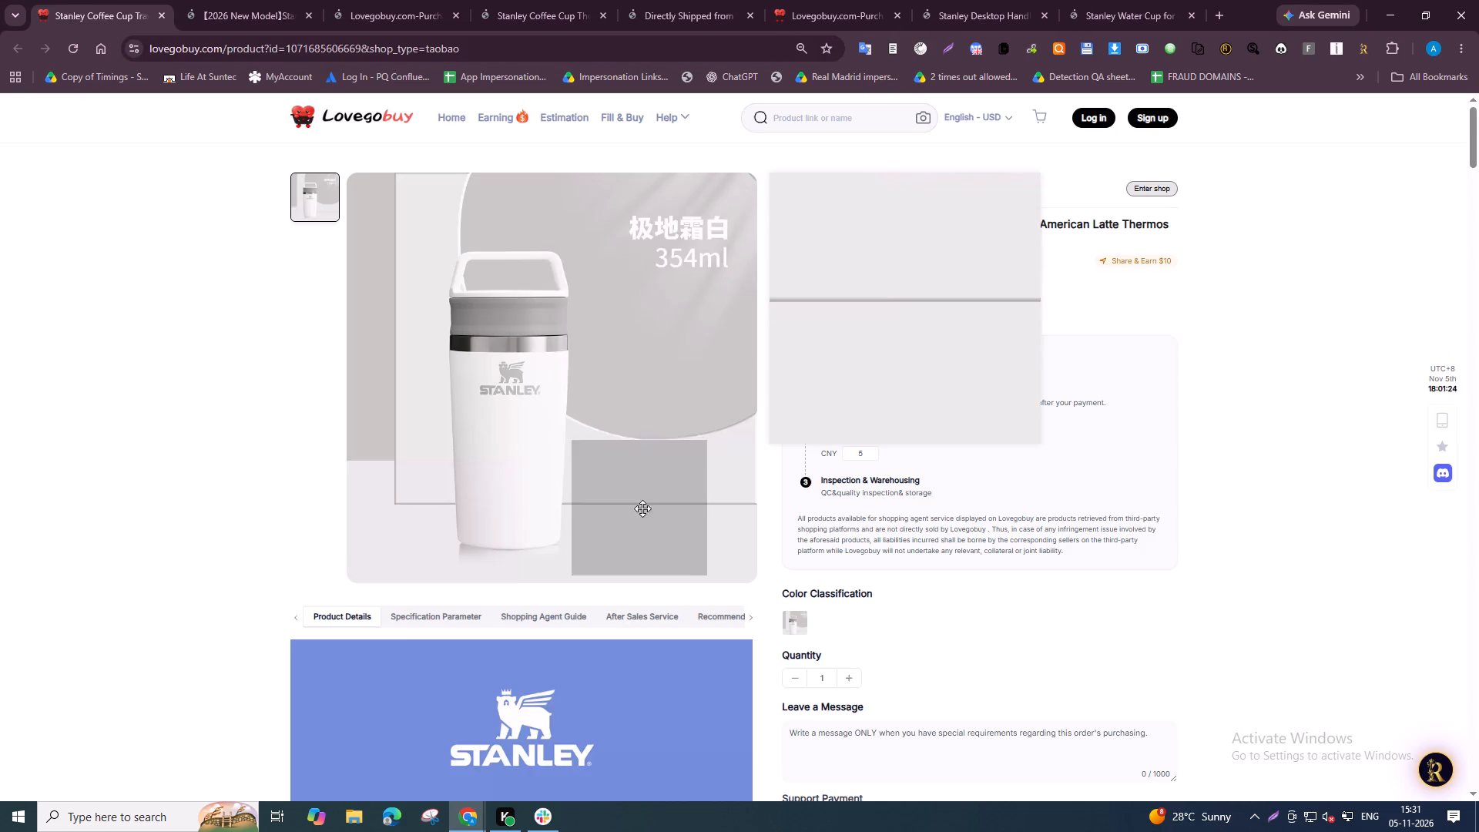
click(499, 55)
key(ctrl+c)
key(ctrl+c)
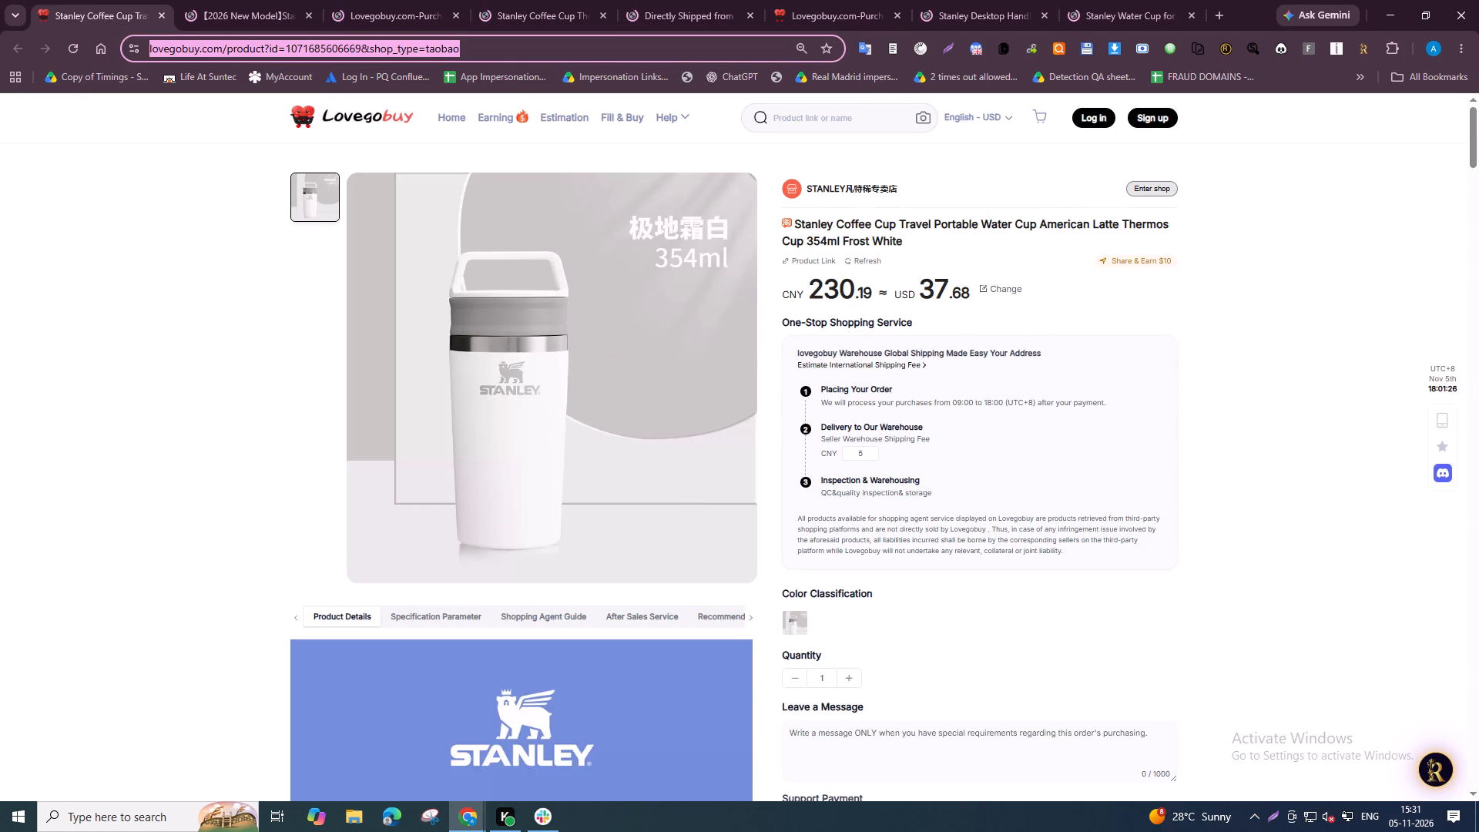
key(alt+Tab)
key(ctrl+v)
key(alt+Tab)
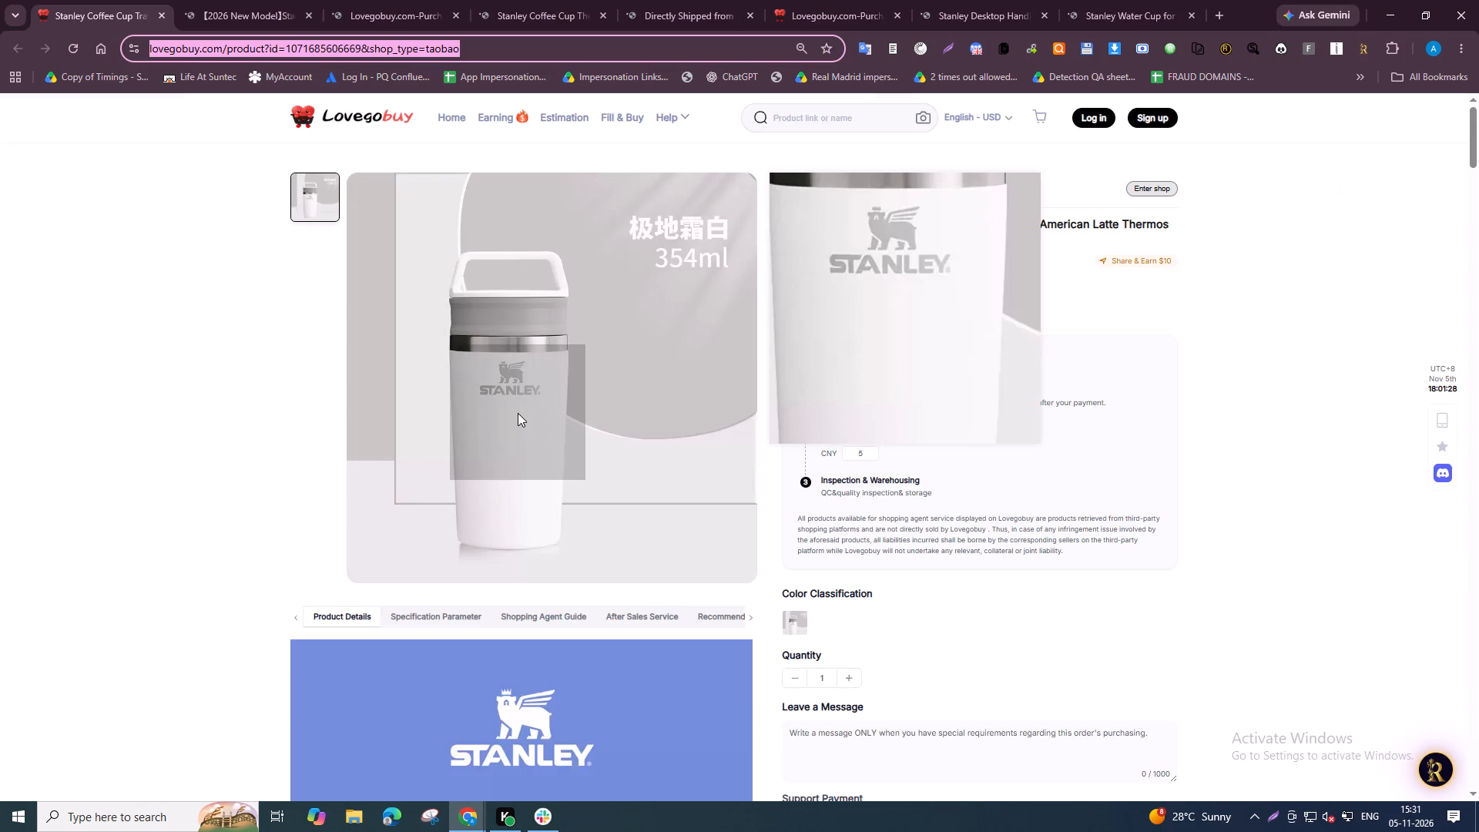
key(ctrl+w)
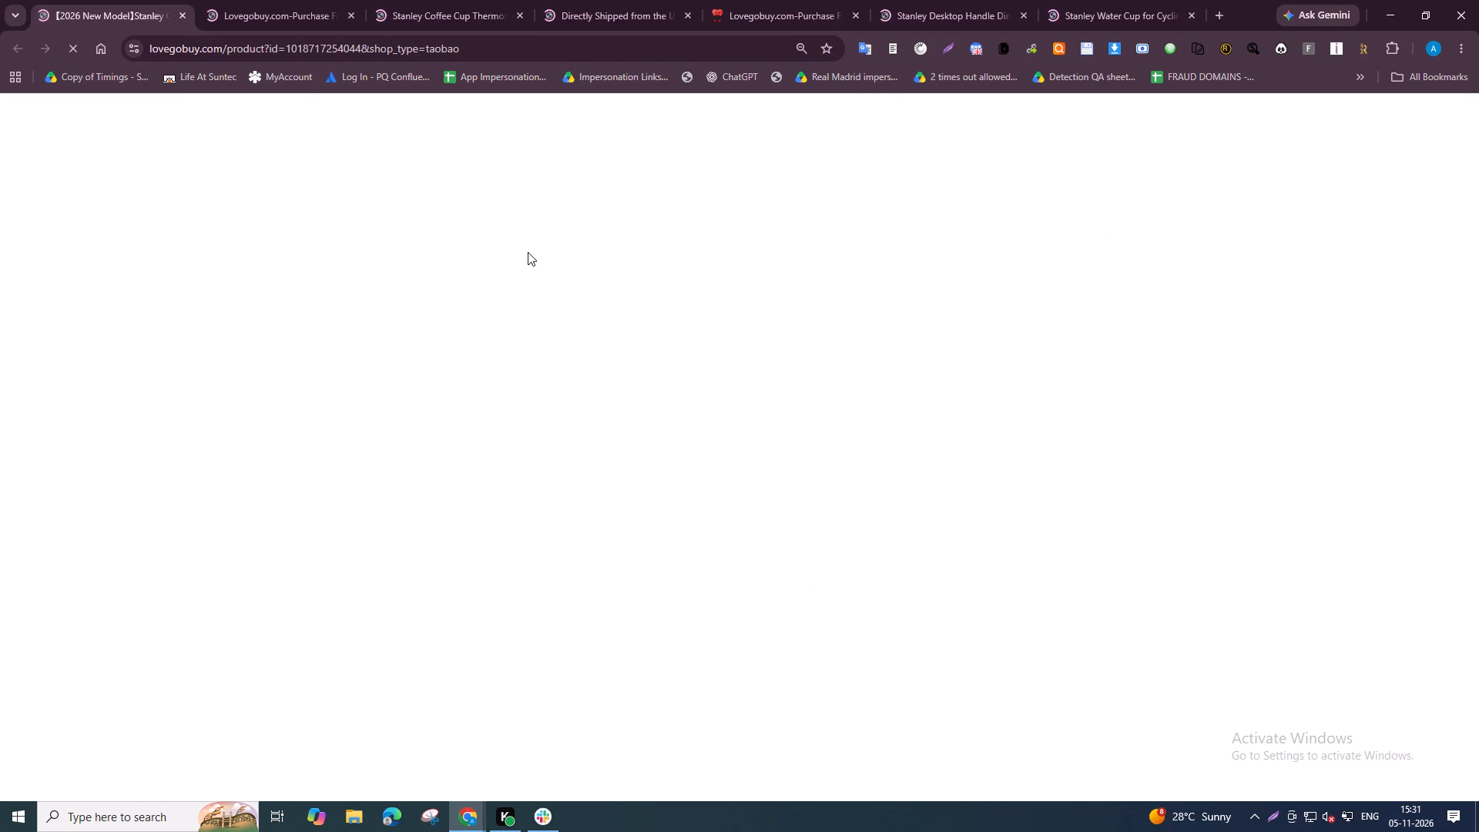
click(474, 51)
key(ctrl+c)
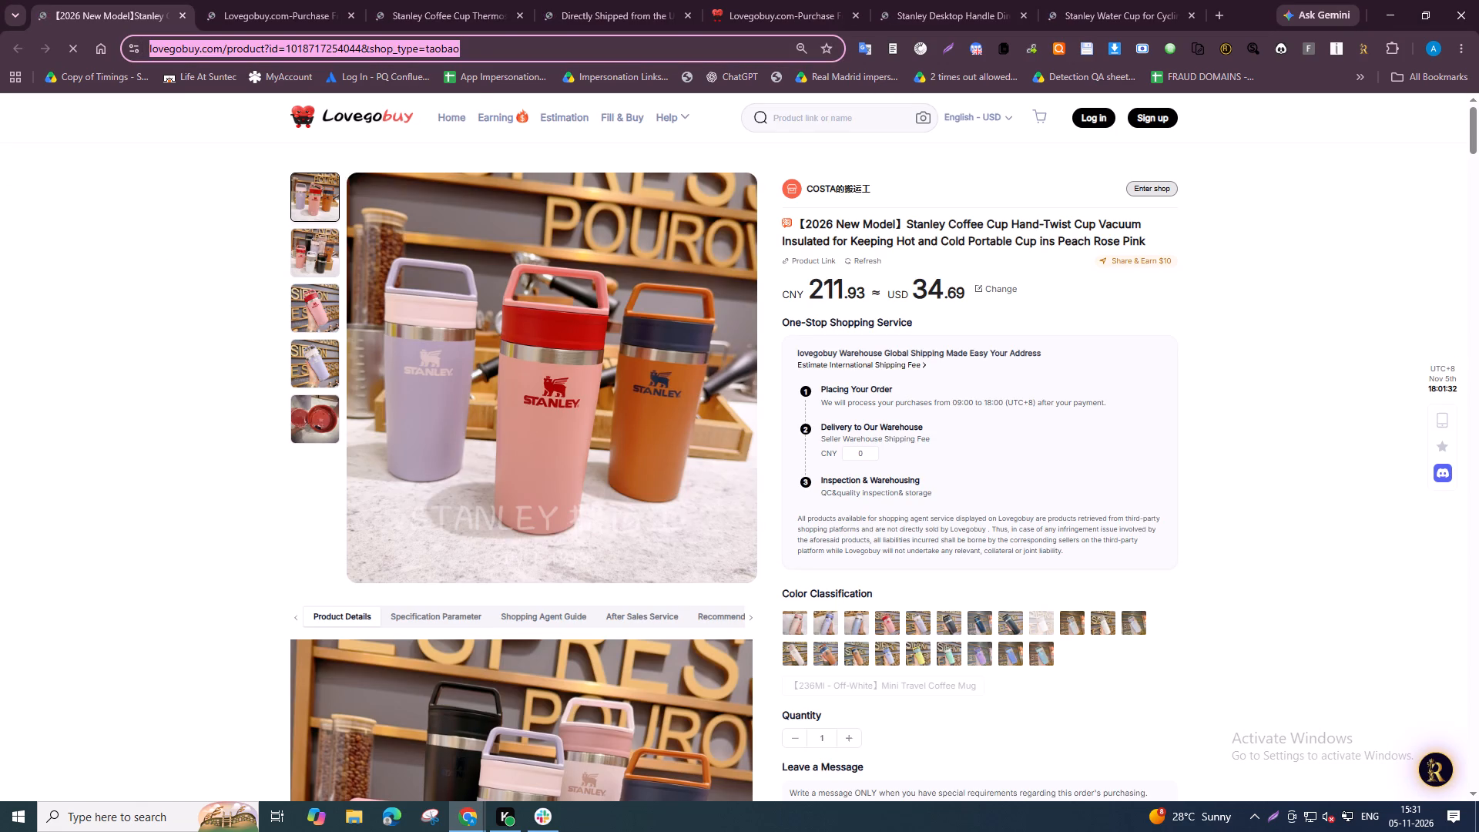
key(alt+Tab)
click(523, 483)
key(ctrl+v)
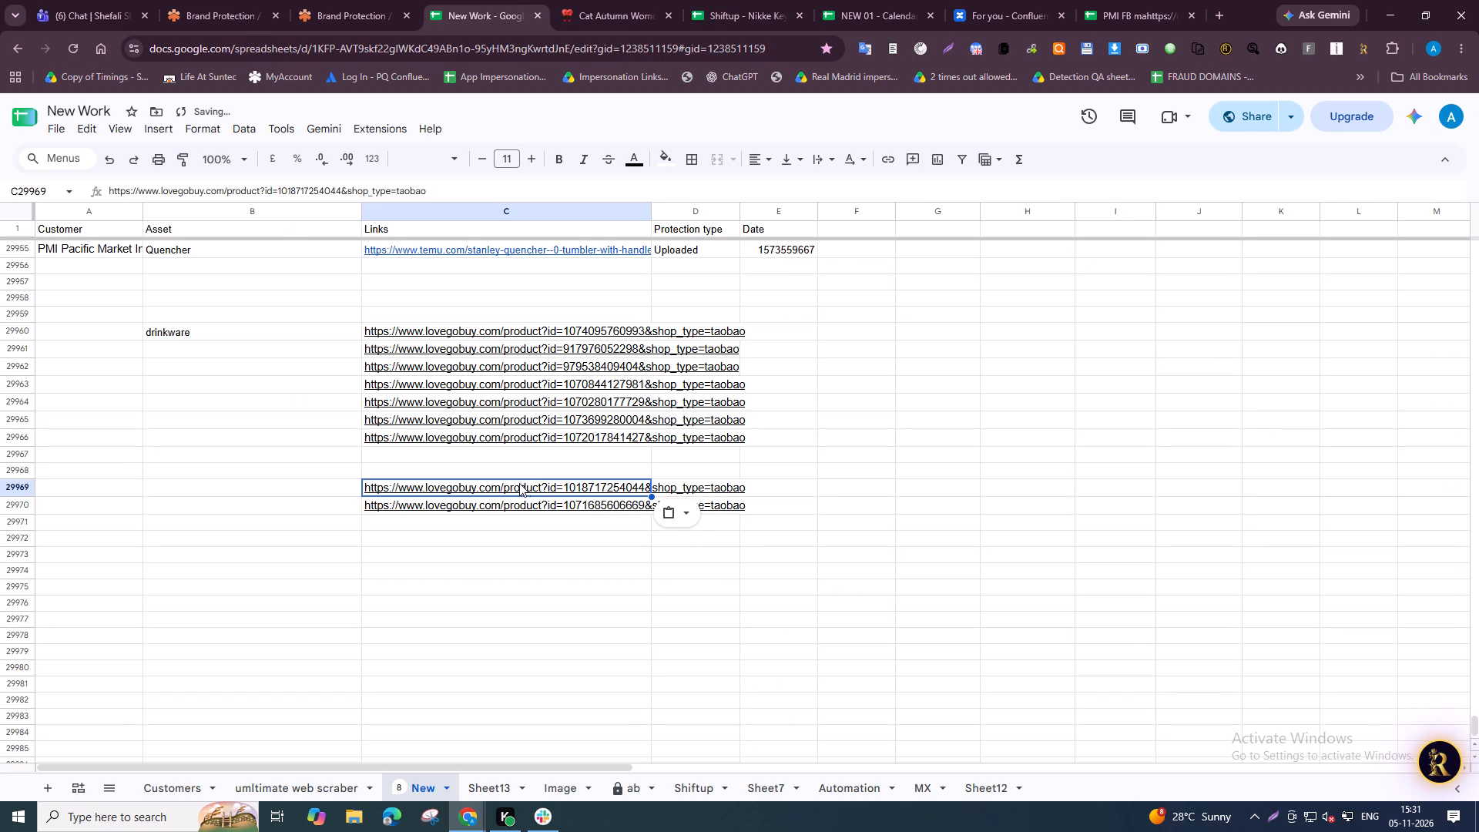
key(alt+Tab)
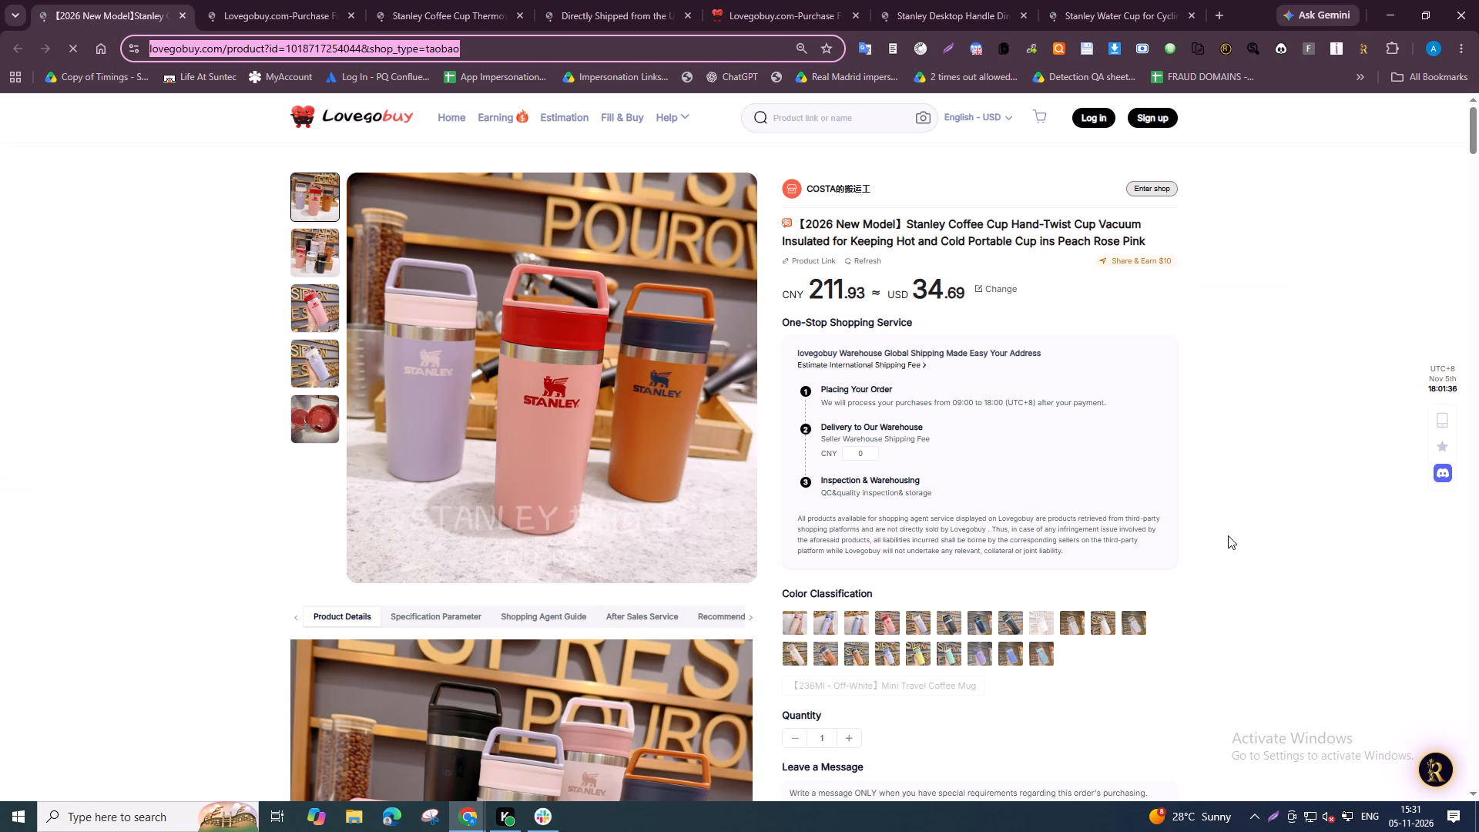
key(ctrl+w)
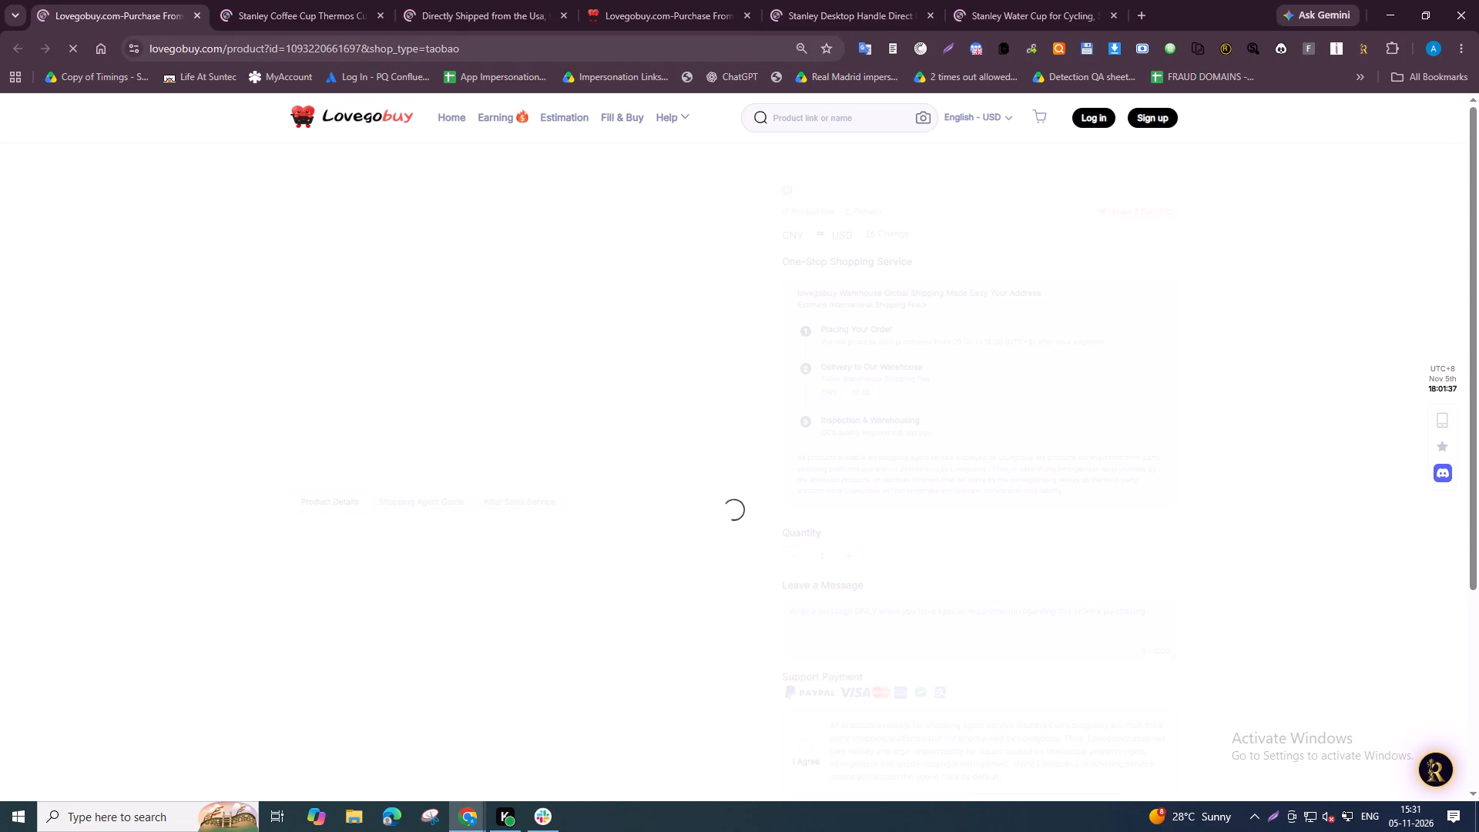
click(582, 52)
key(ctrl+c)
key(ctrl+c)
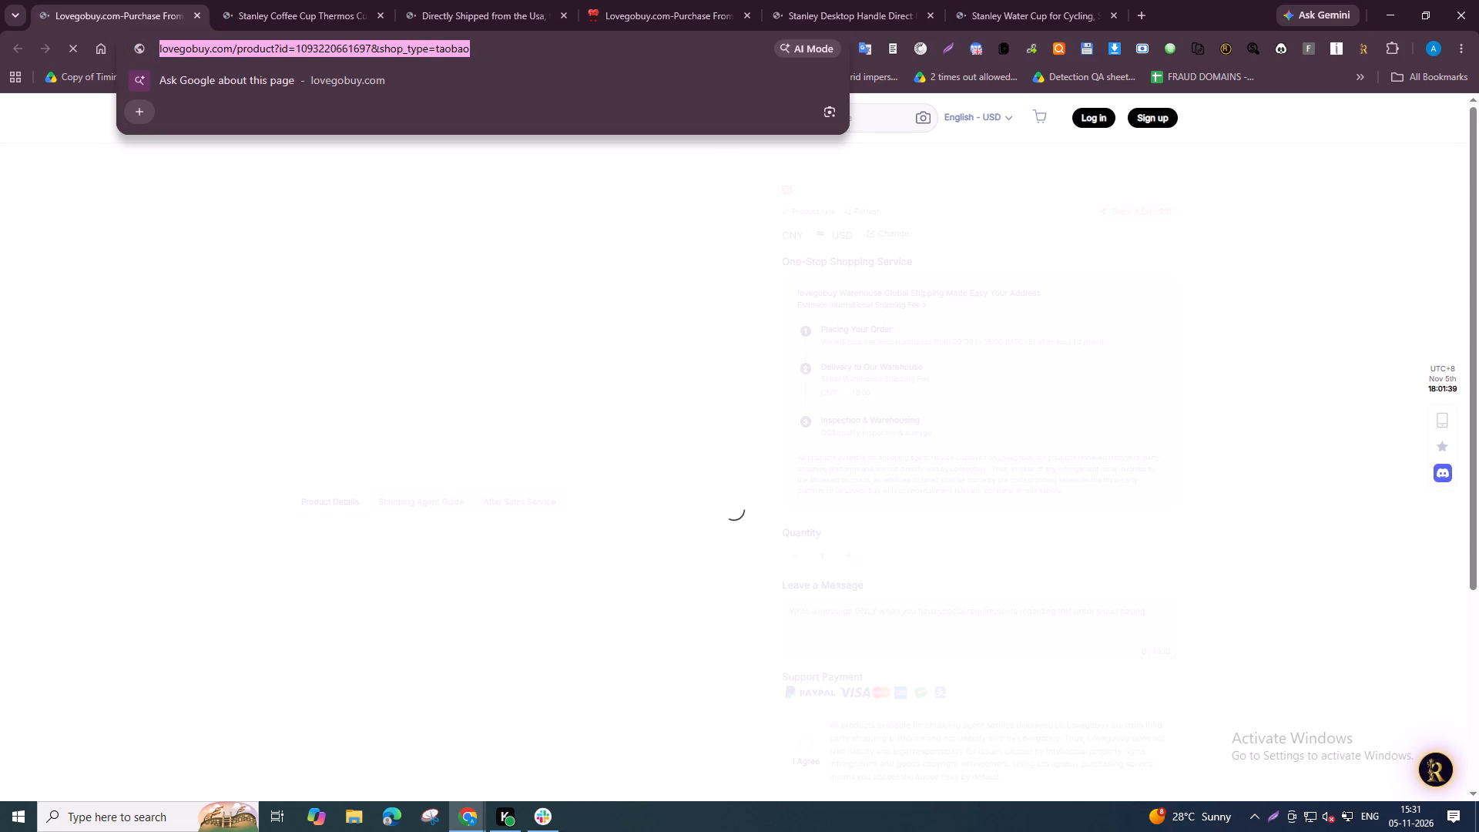
key(alt+Tab)
click(573, 469)
key(ctrl+v)
key(alt+Tab)
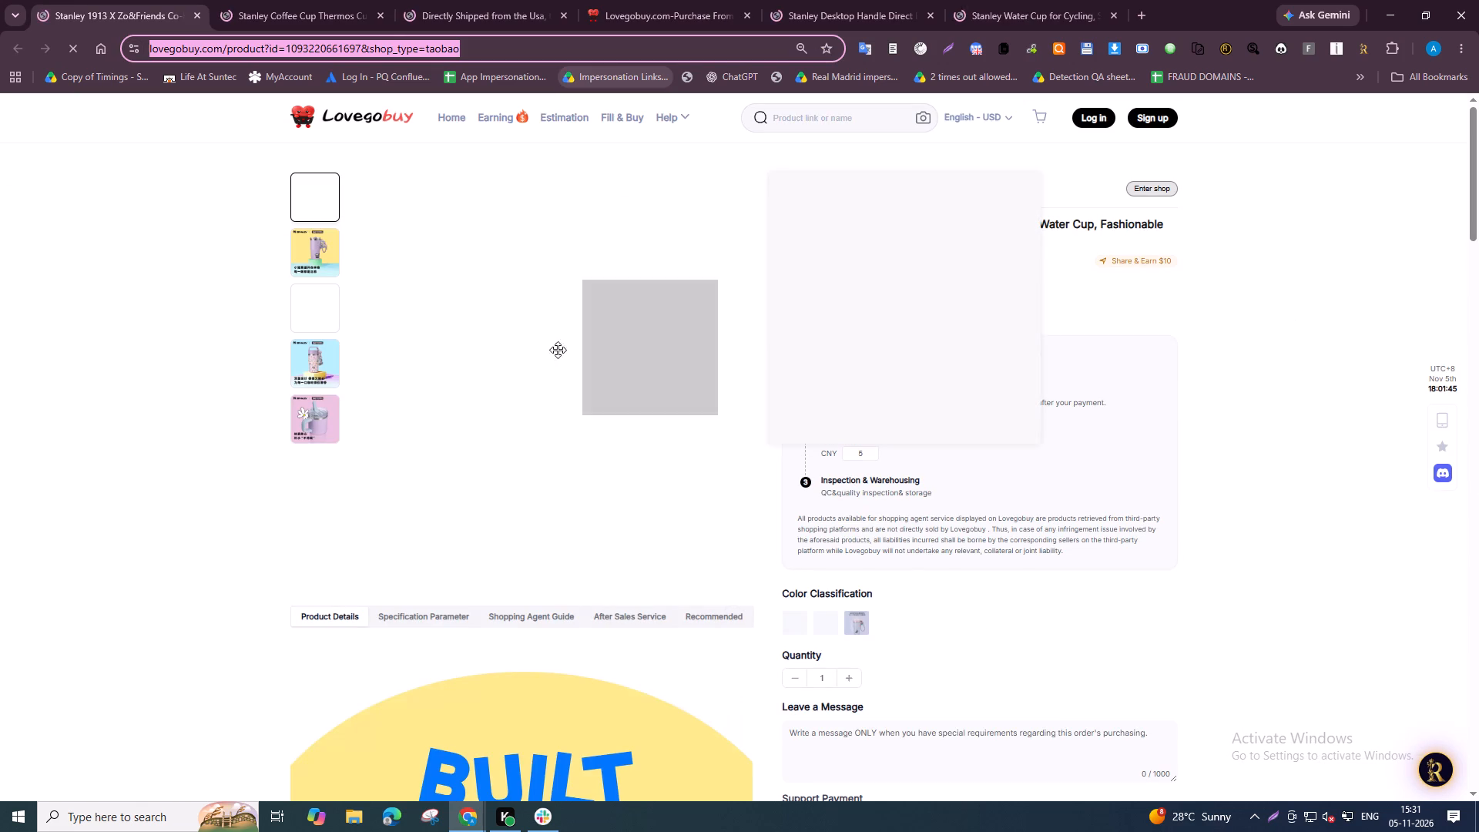
click(307, 352)
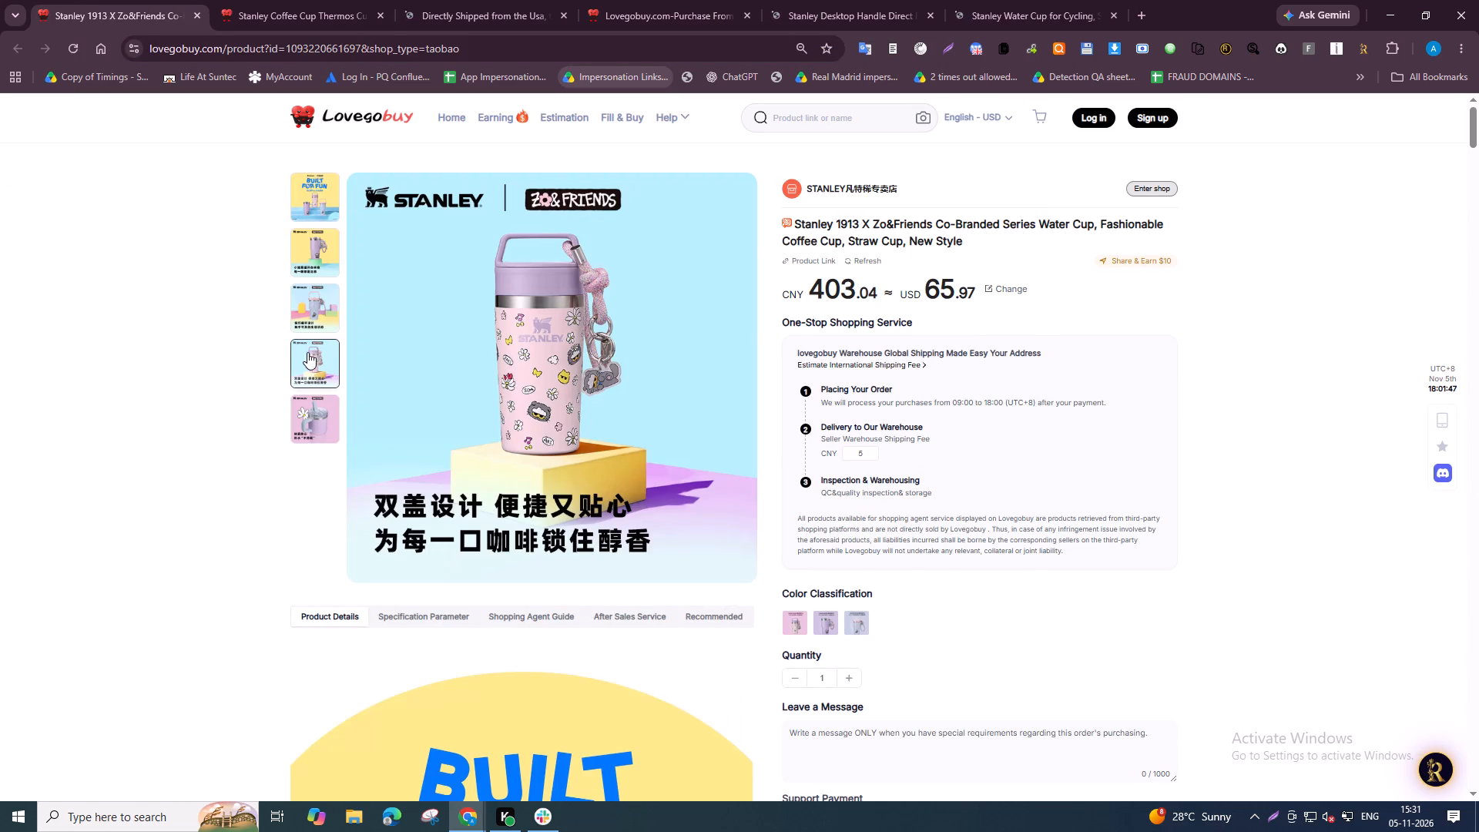
key(ctrl+w)
click(543, 46)
key(ctrl+c)
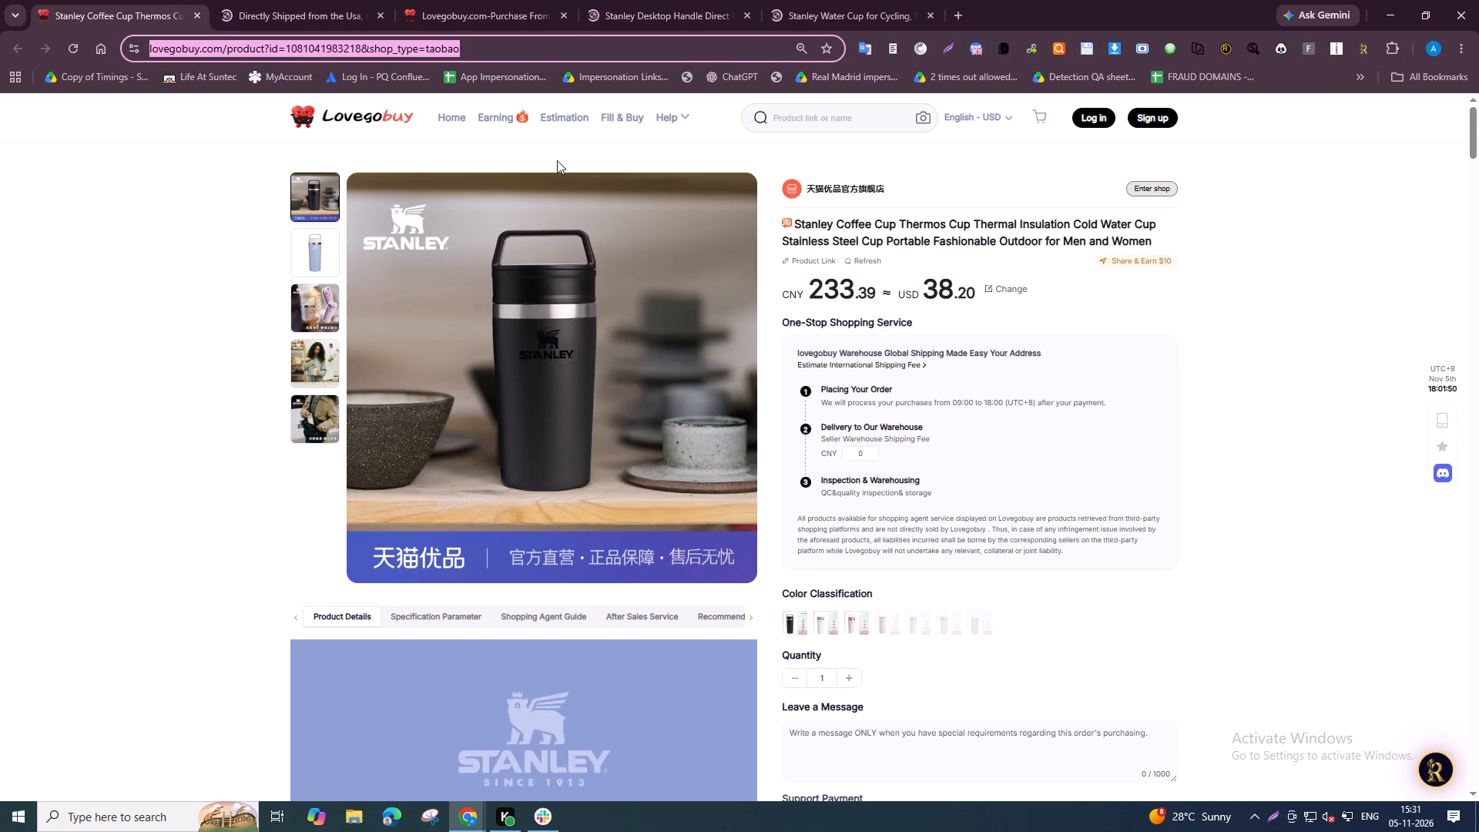
key(alt+Tab)
click(558, 457)
key(ctrl+v)
key(alt+Tab)
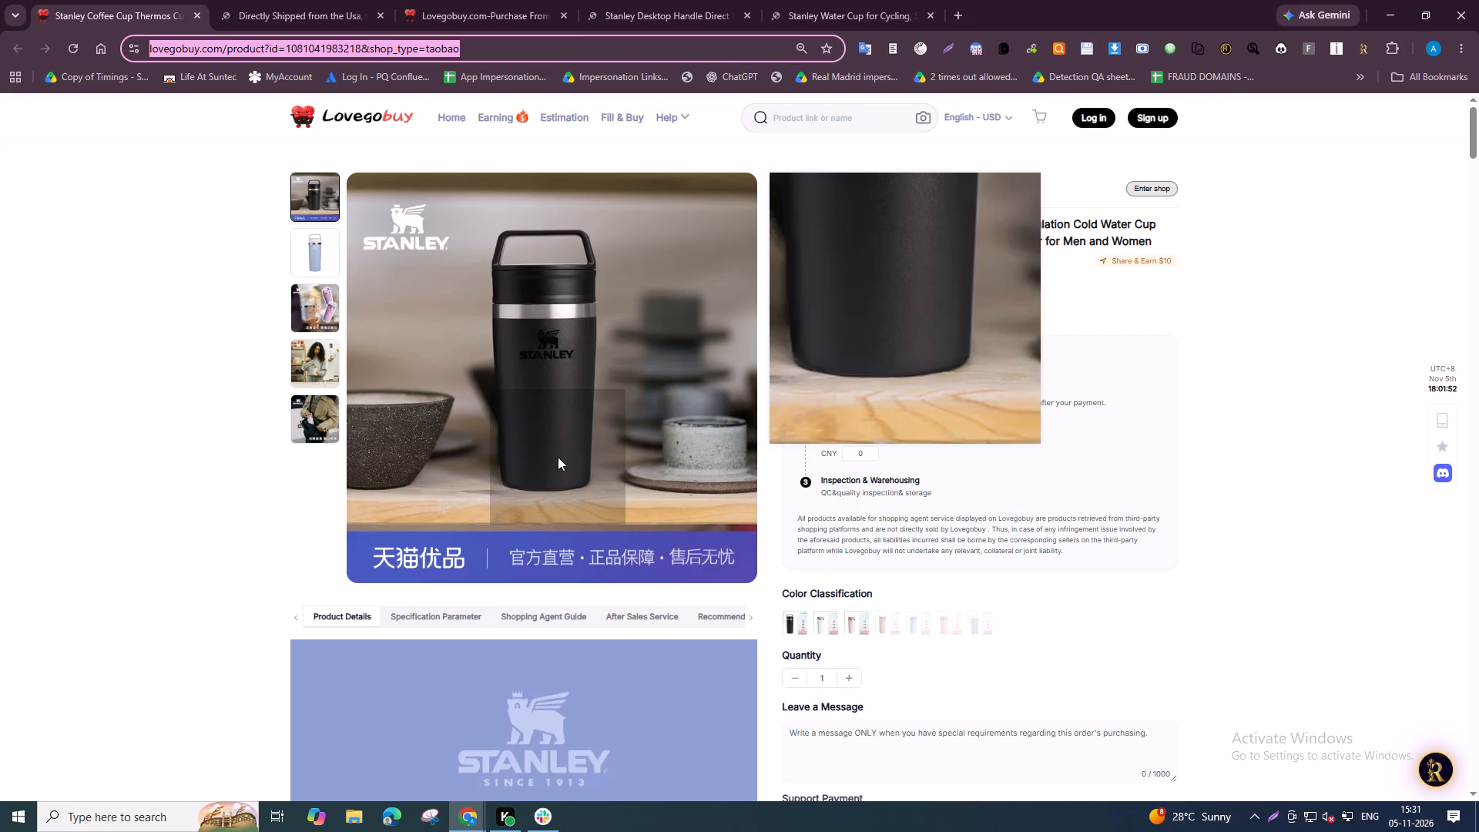
key(ctrl+w)
click(374, 44)
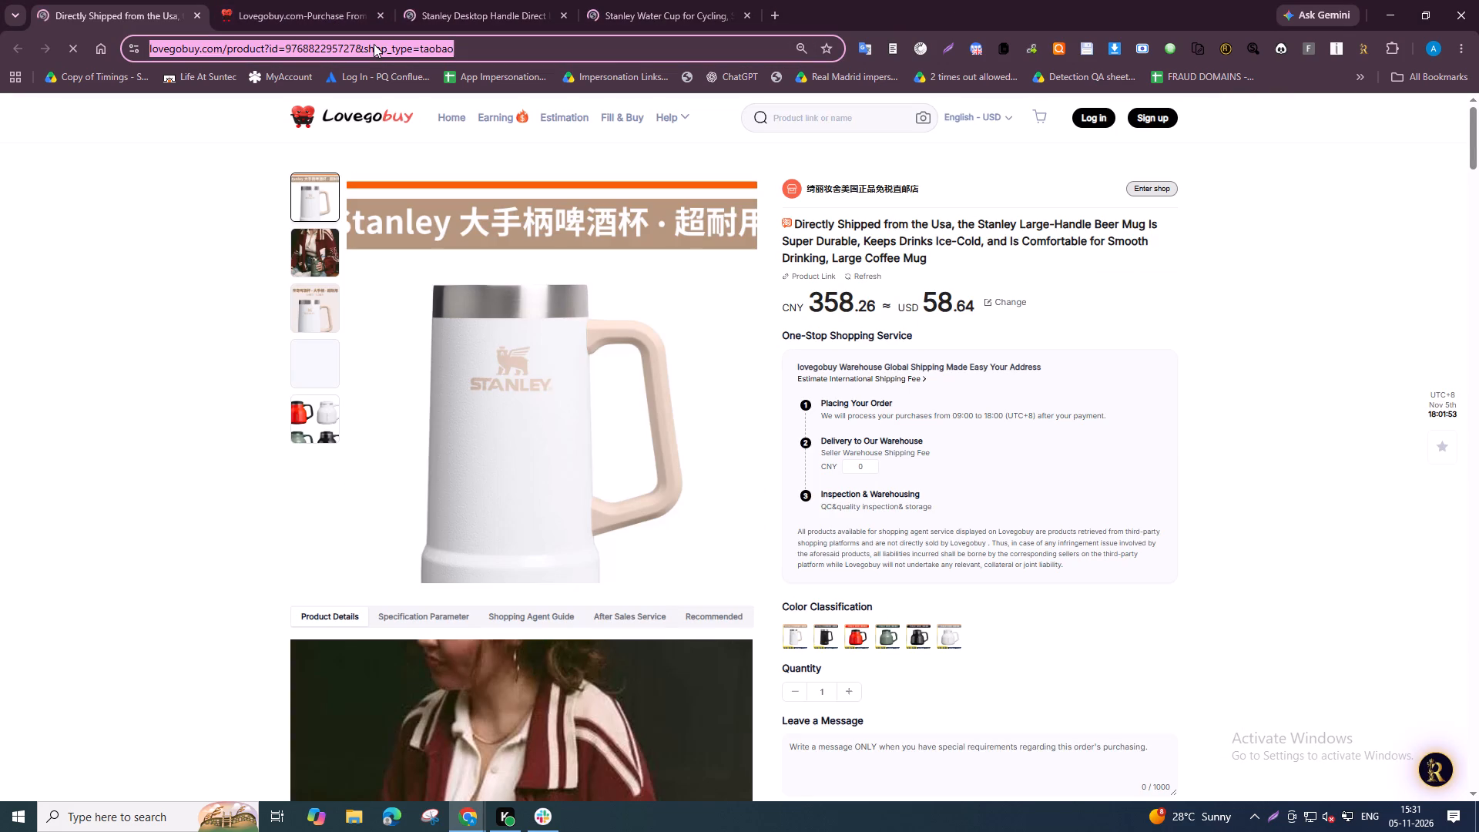
key(ctrl+c)
key(ctrl+c)
key(alt+Tab)
click(524, 550)
key(ctrl+v)
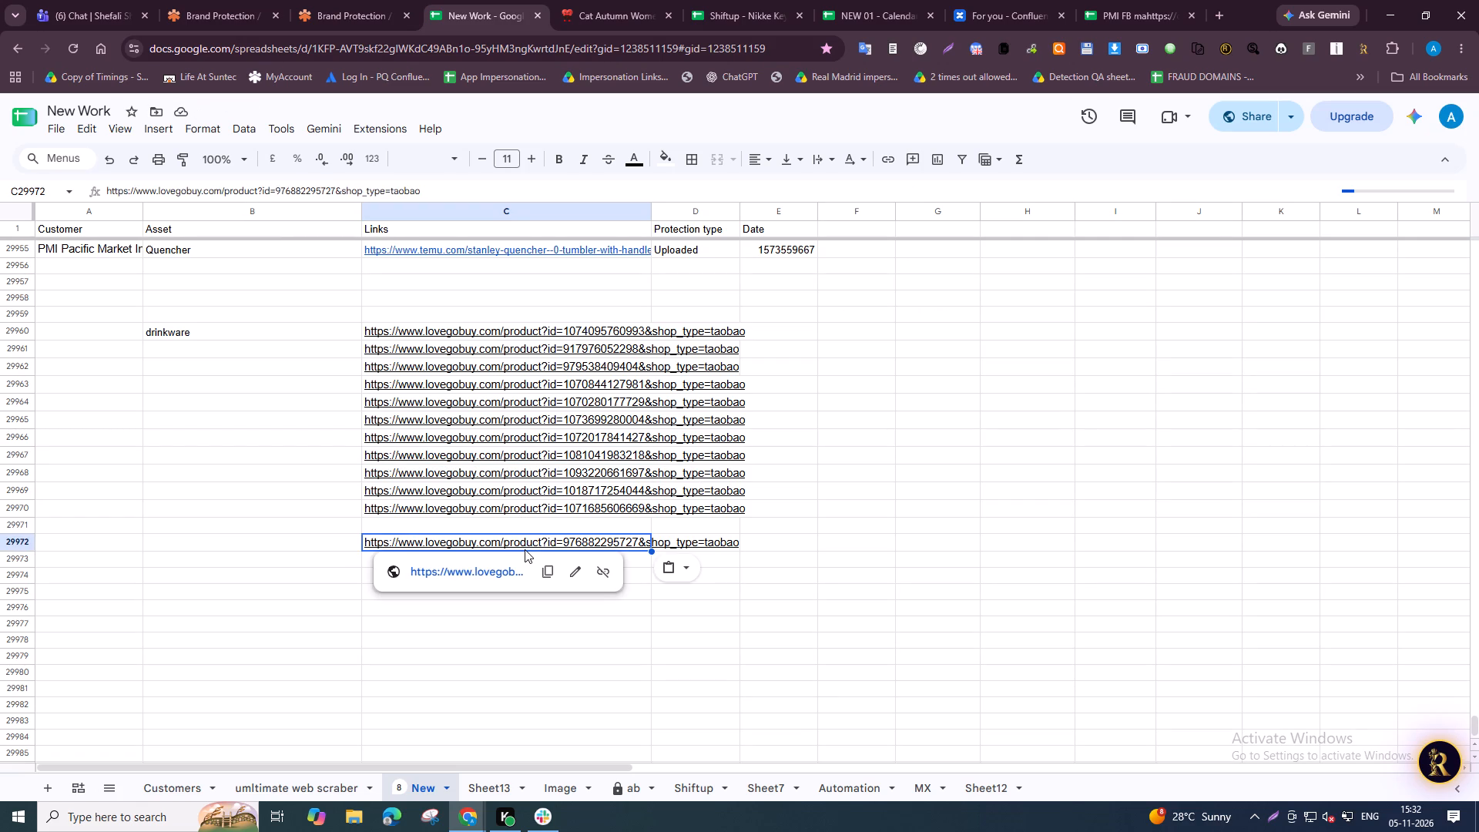
key(alt+Tab)
key(ctrl+w)
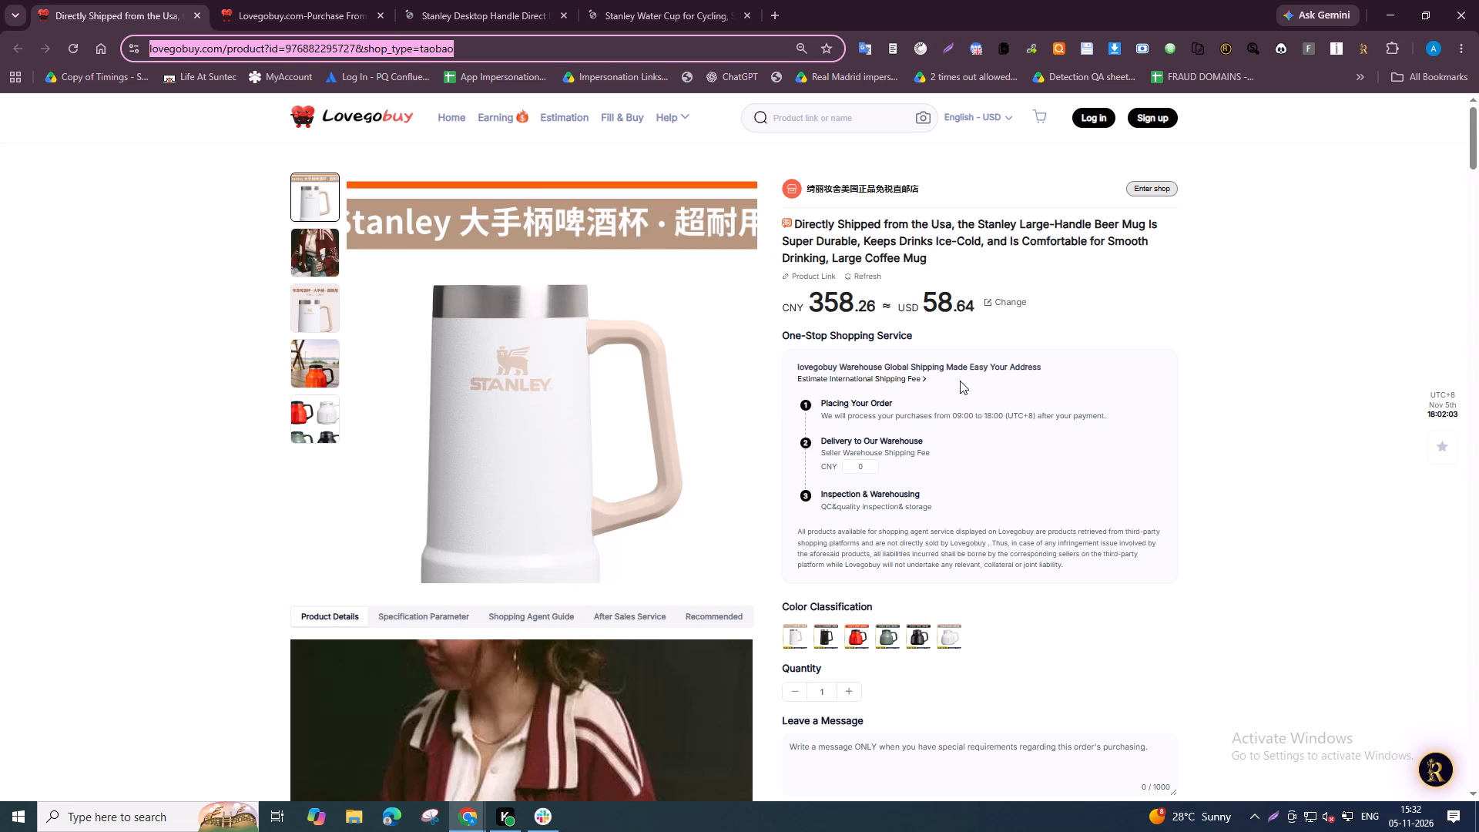
key(ctrl+Tab)
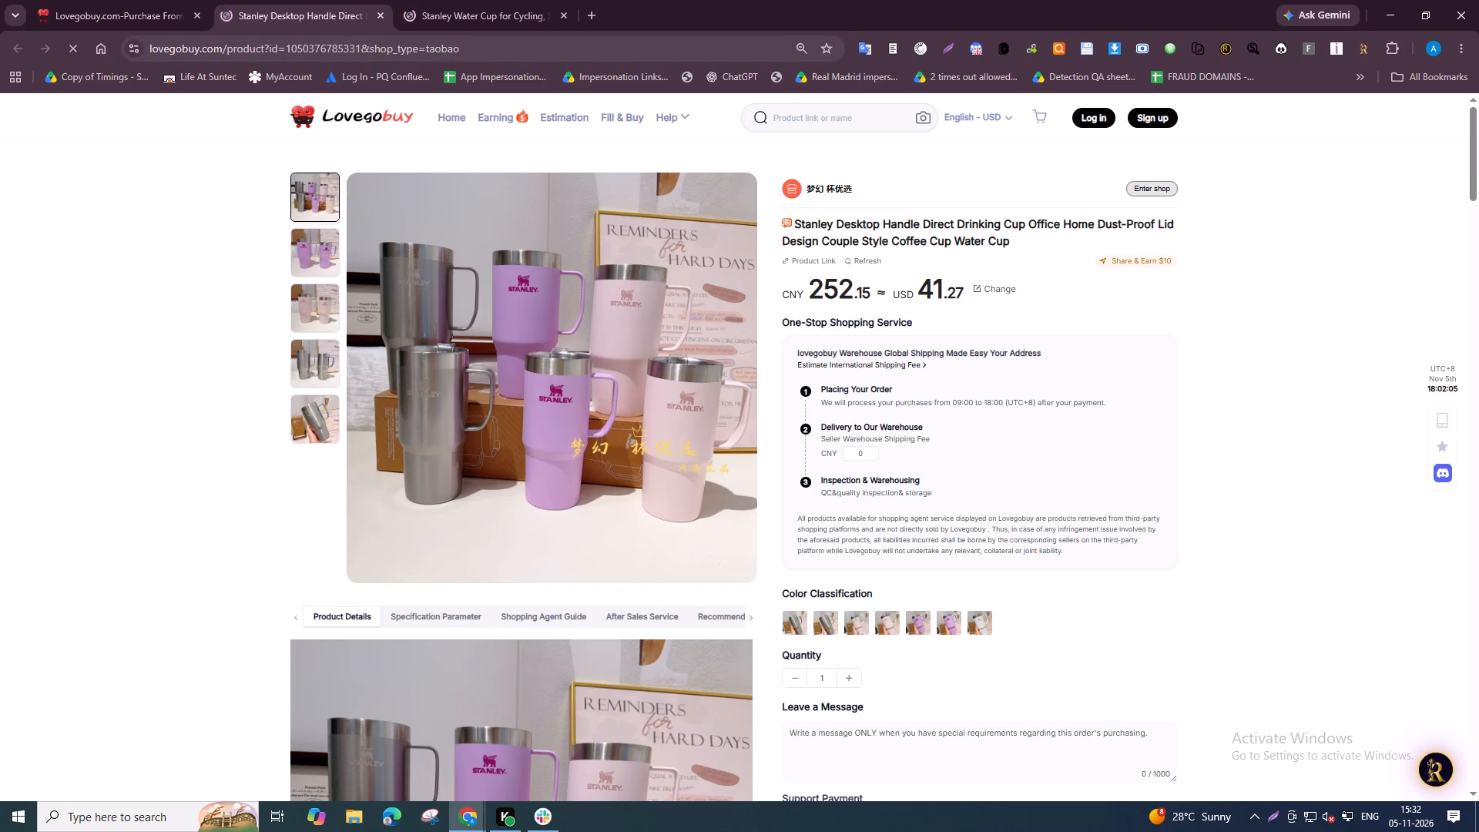
click(499, 52)
key(ctrl+c)
key(ctrl+c)
key(alt+Tab)
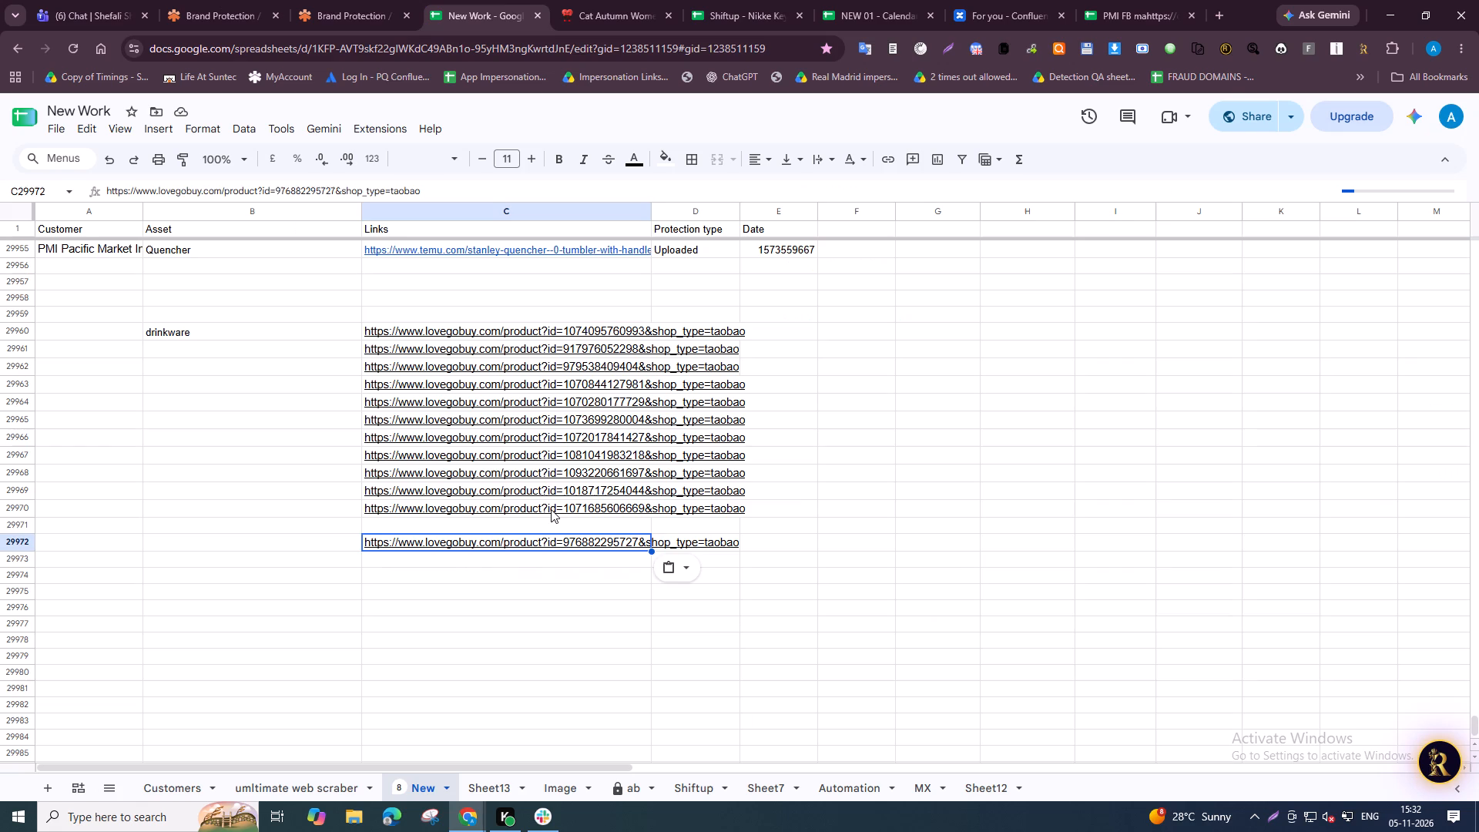
click(551, 528)
key(ctrl+v)
click(552, 574)
key(alt+Tab)
key(ctrl+w)
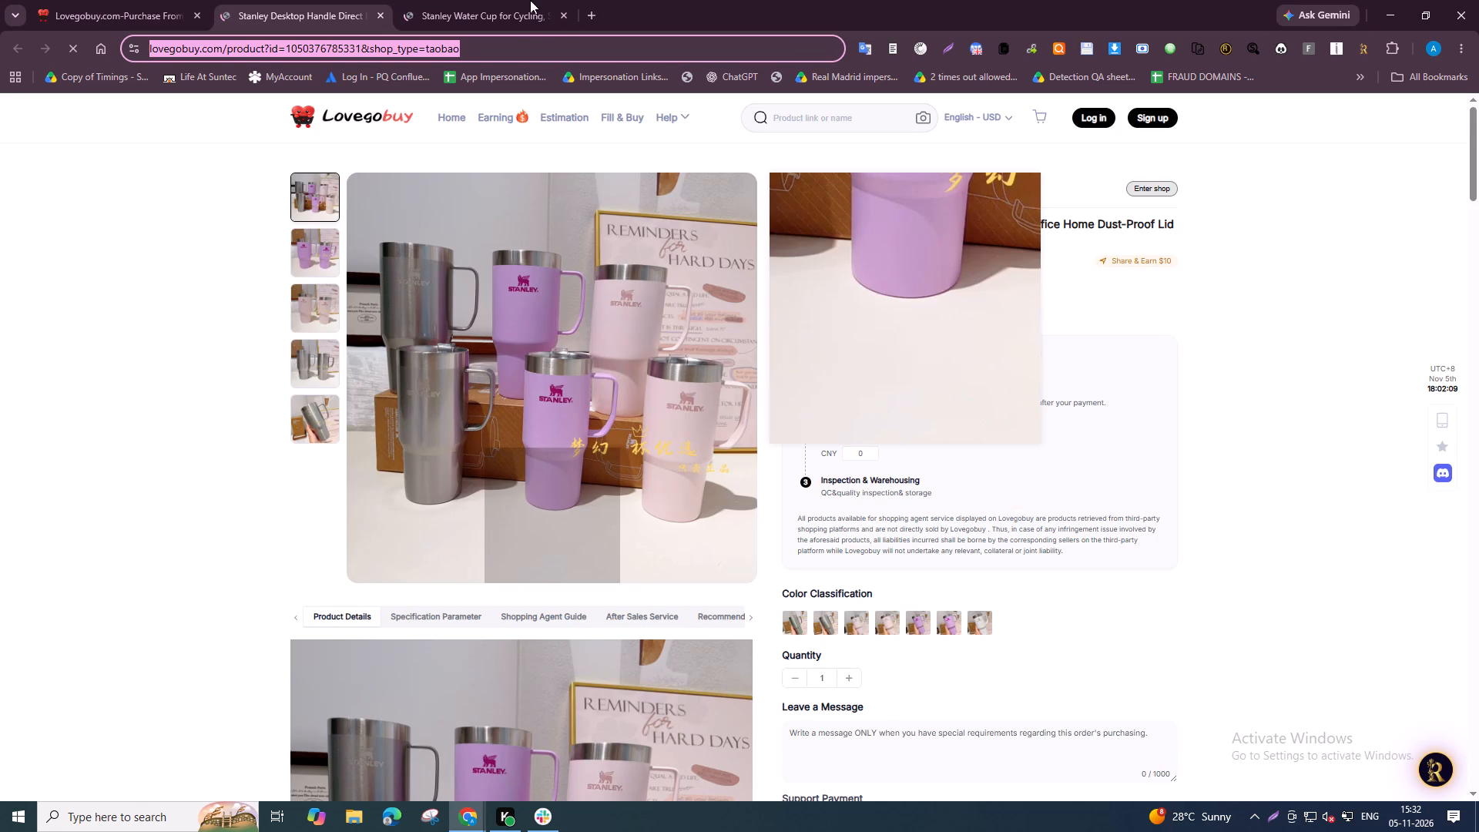
click(516, 51)
key(ctrl+c)
key(ctrl+c)
key(ctrl+c)
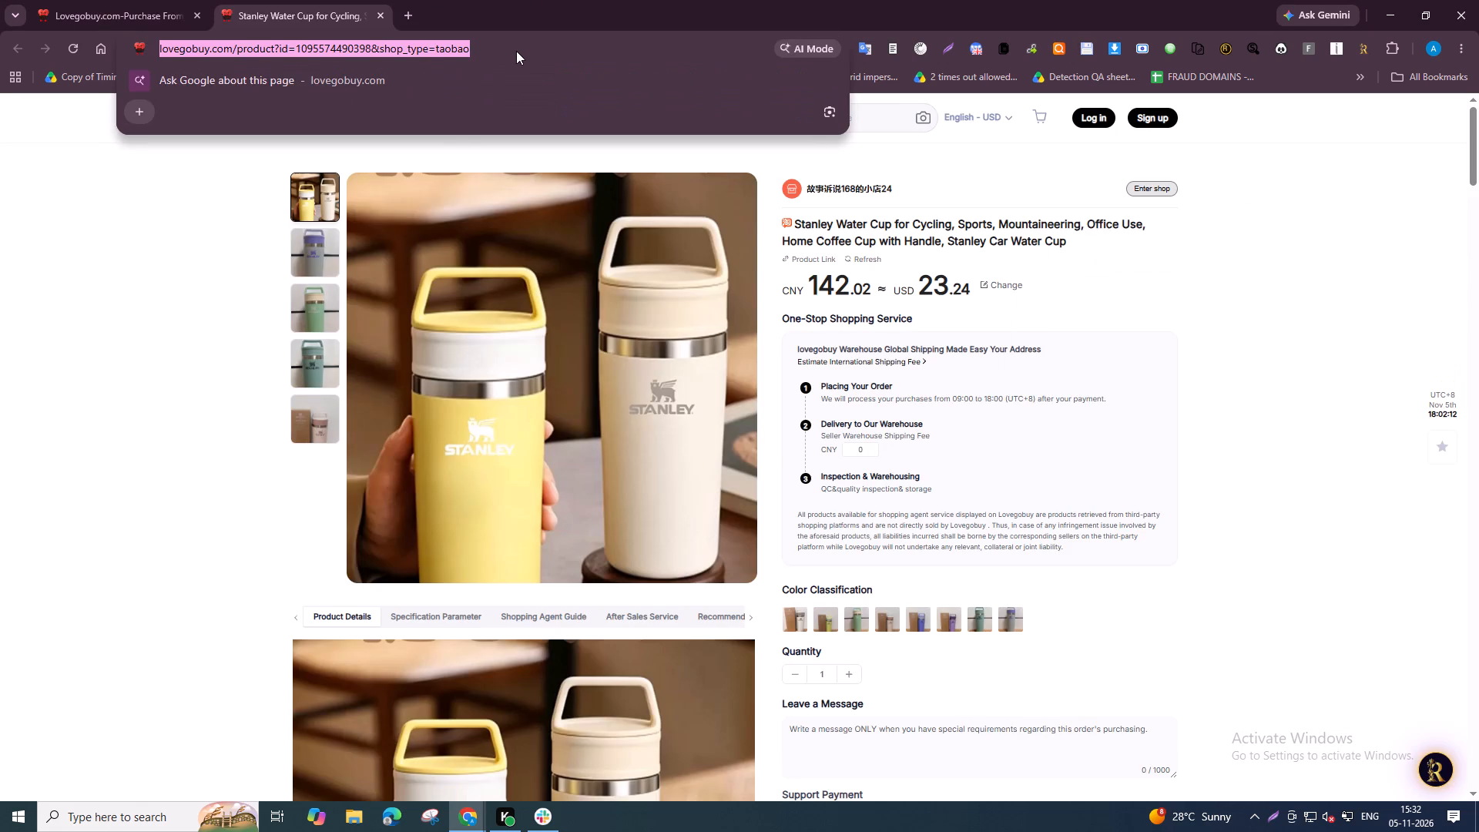
key(alt+Tab)
key(ctrl+v)
key(alt+Tab)
key(ctrl+w)
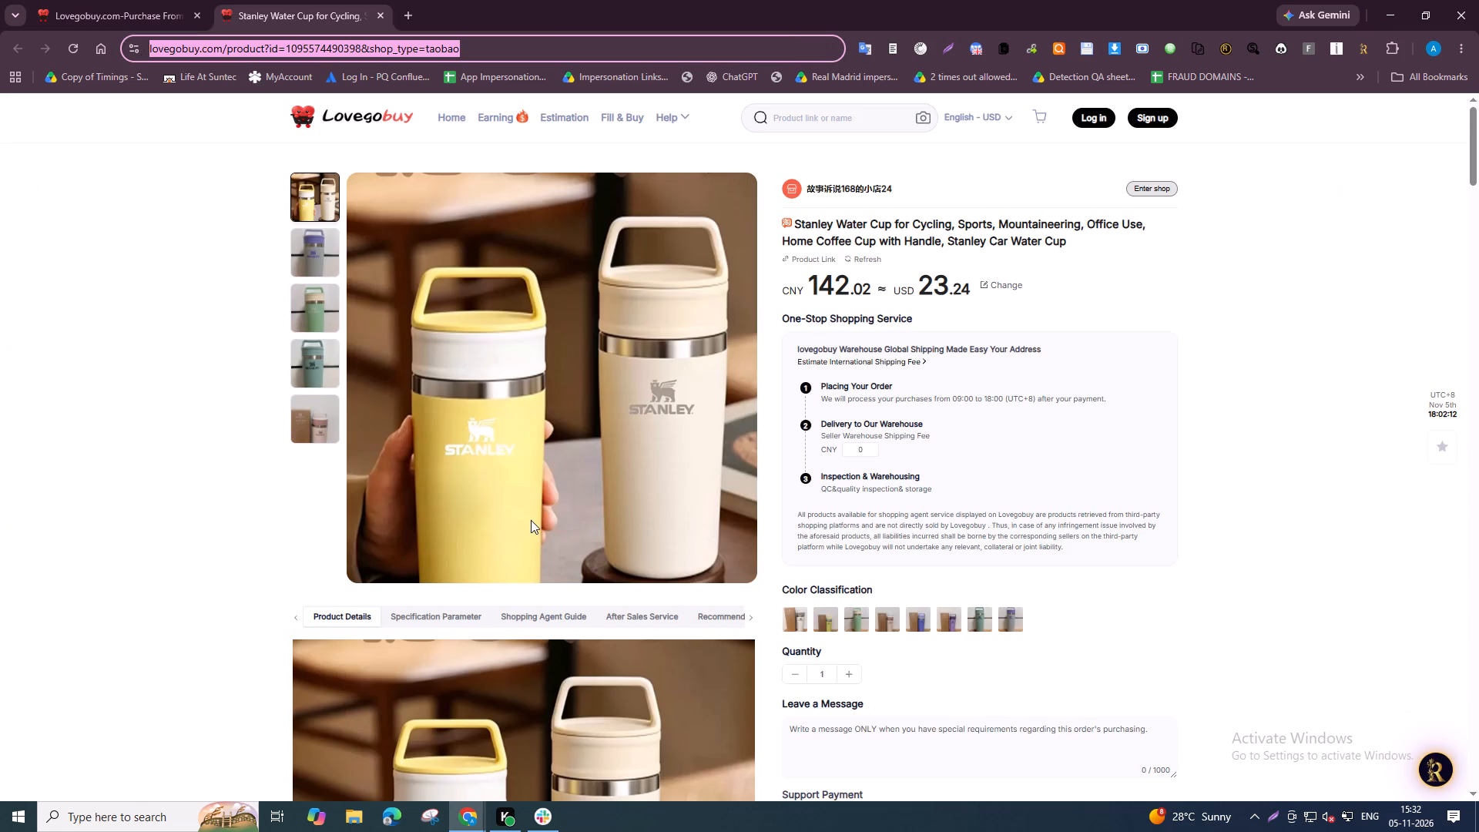
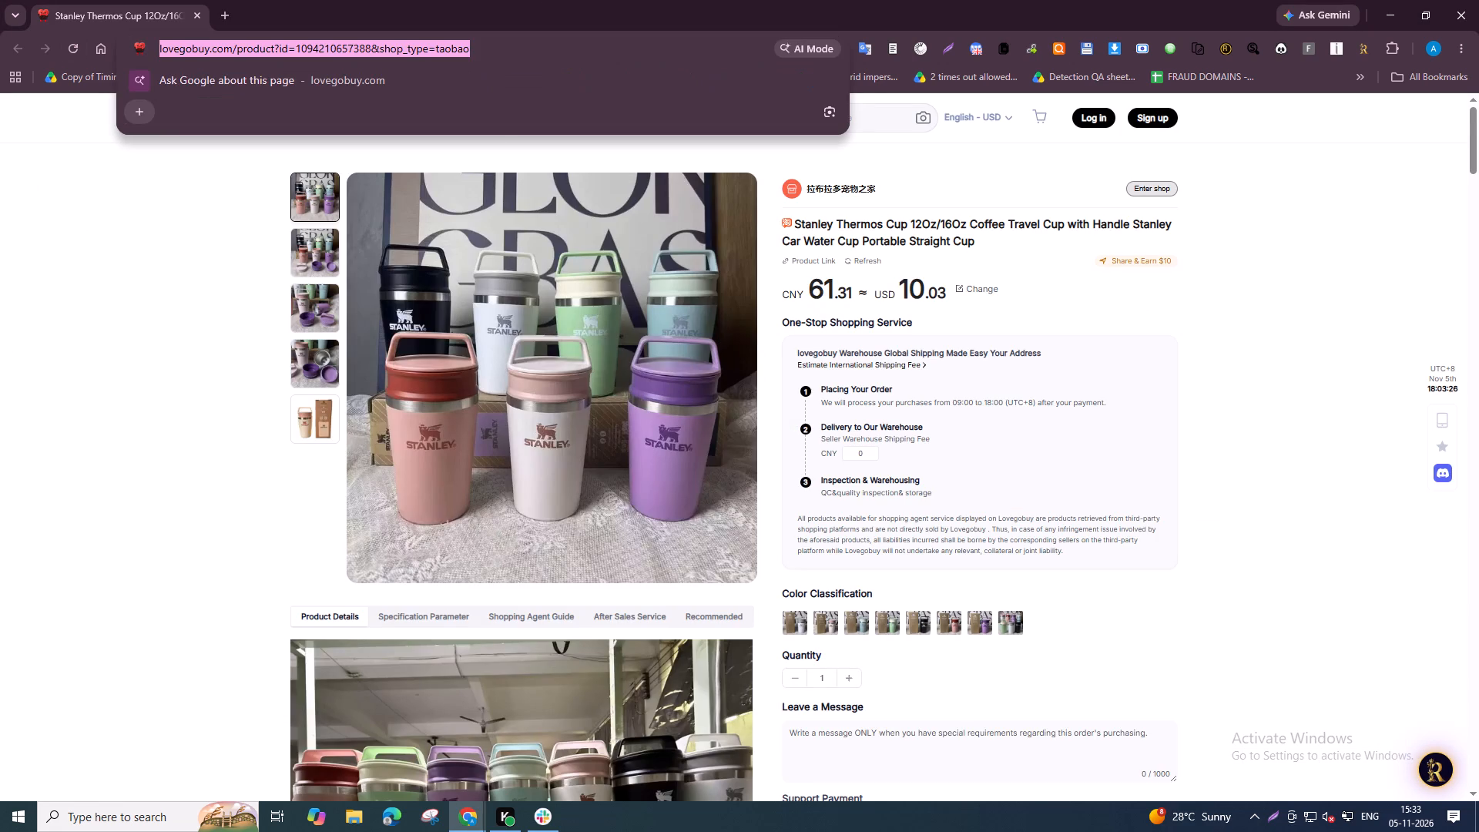
click(642, 564)
key(ctrl+v)
click(630, 616)
key(alt+Tab)
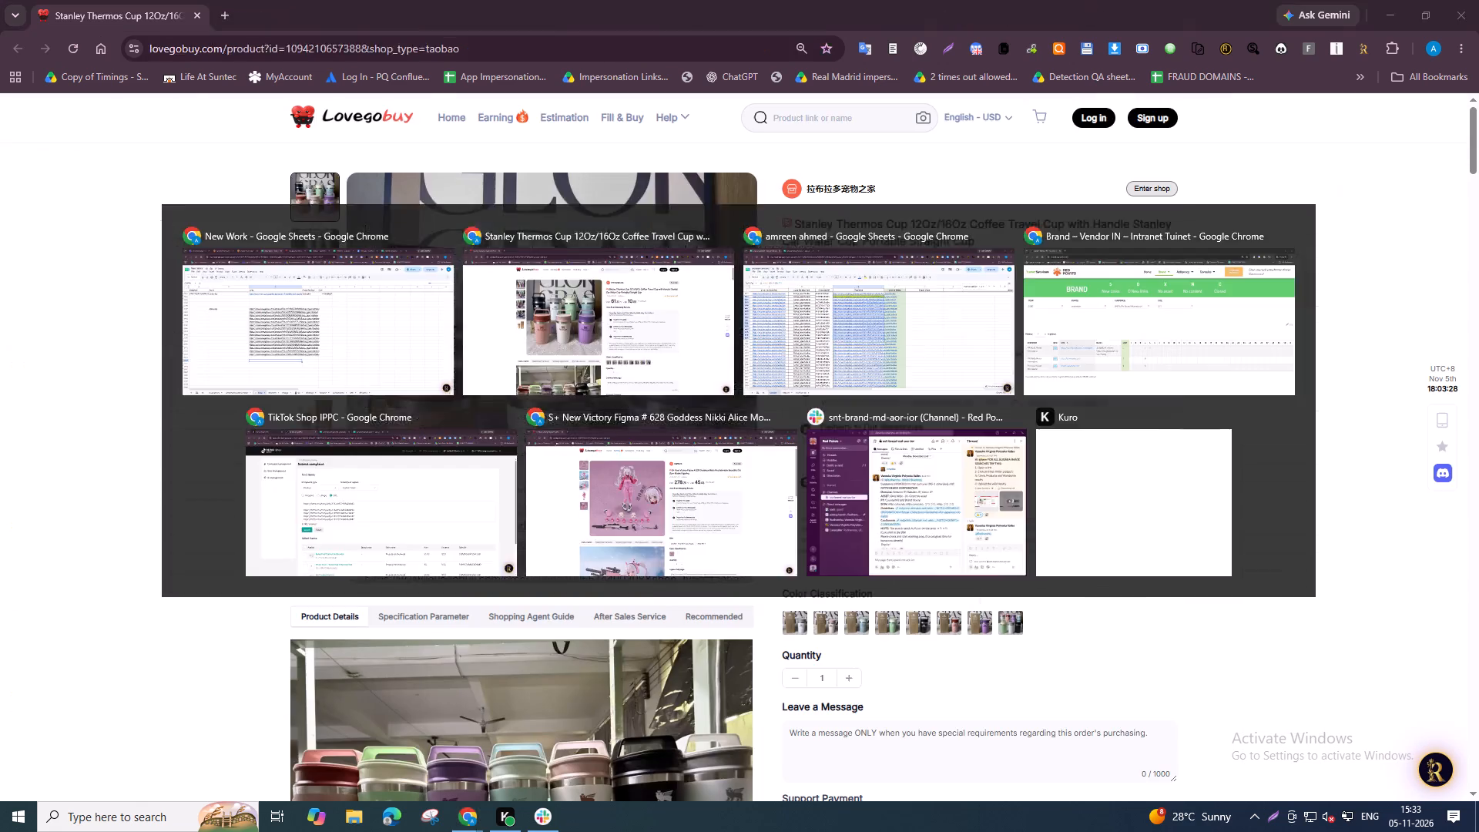
key(ctrl+w)
Bulk-open the next batch of Final Link URLs, D6328:D6342 in Sheet3, in a new browser window and close its blank starting tab.
key(alt+Tab)
scroll(746, 468, down, 2)
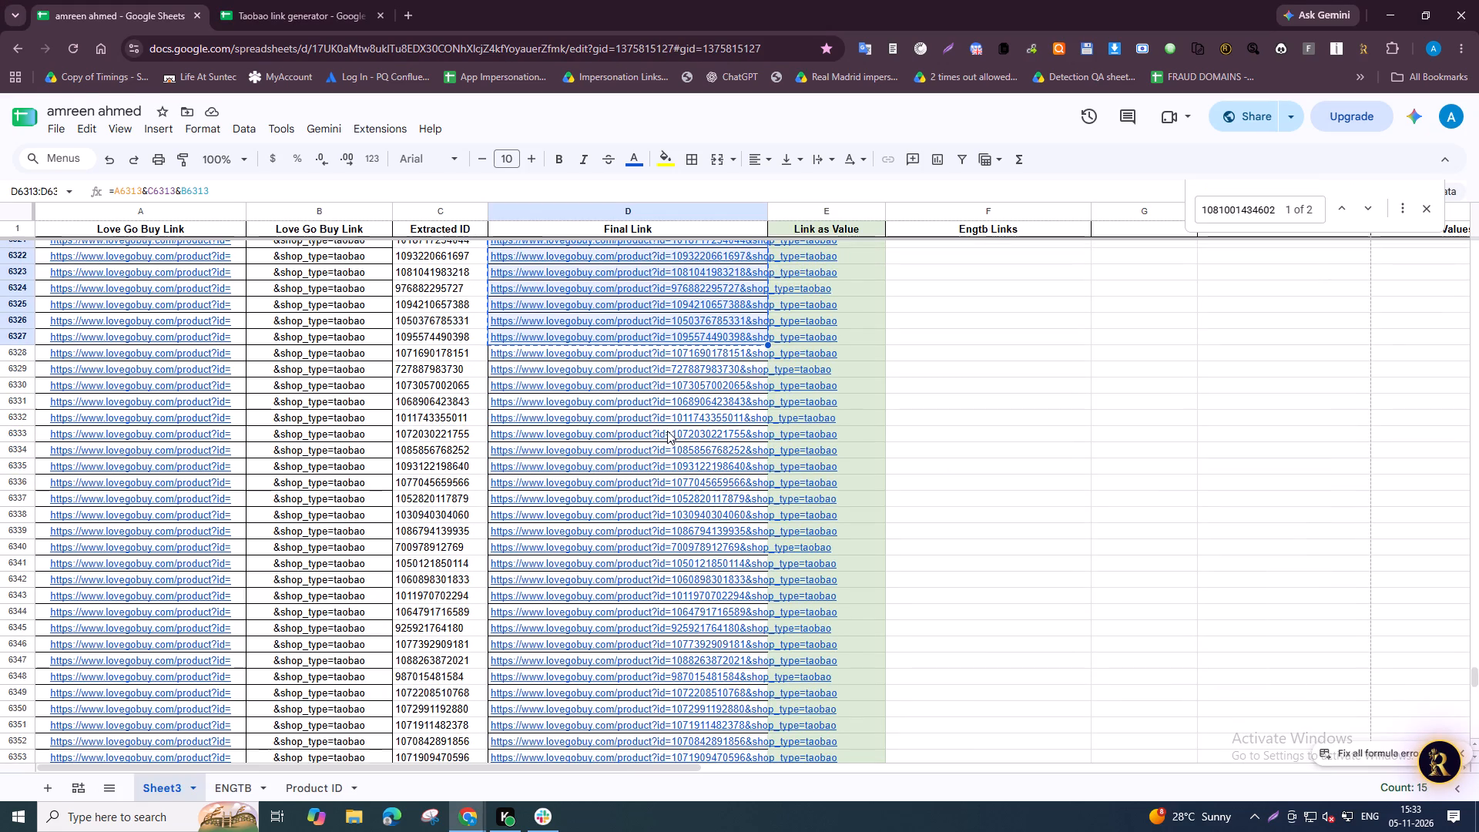
click(664, 357)
shift+click(636, 586)
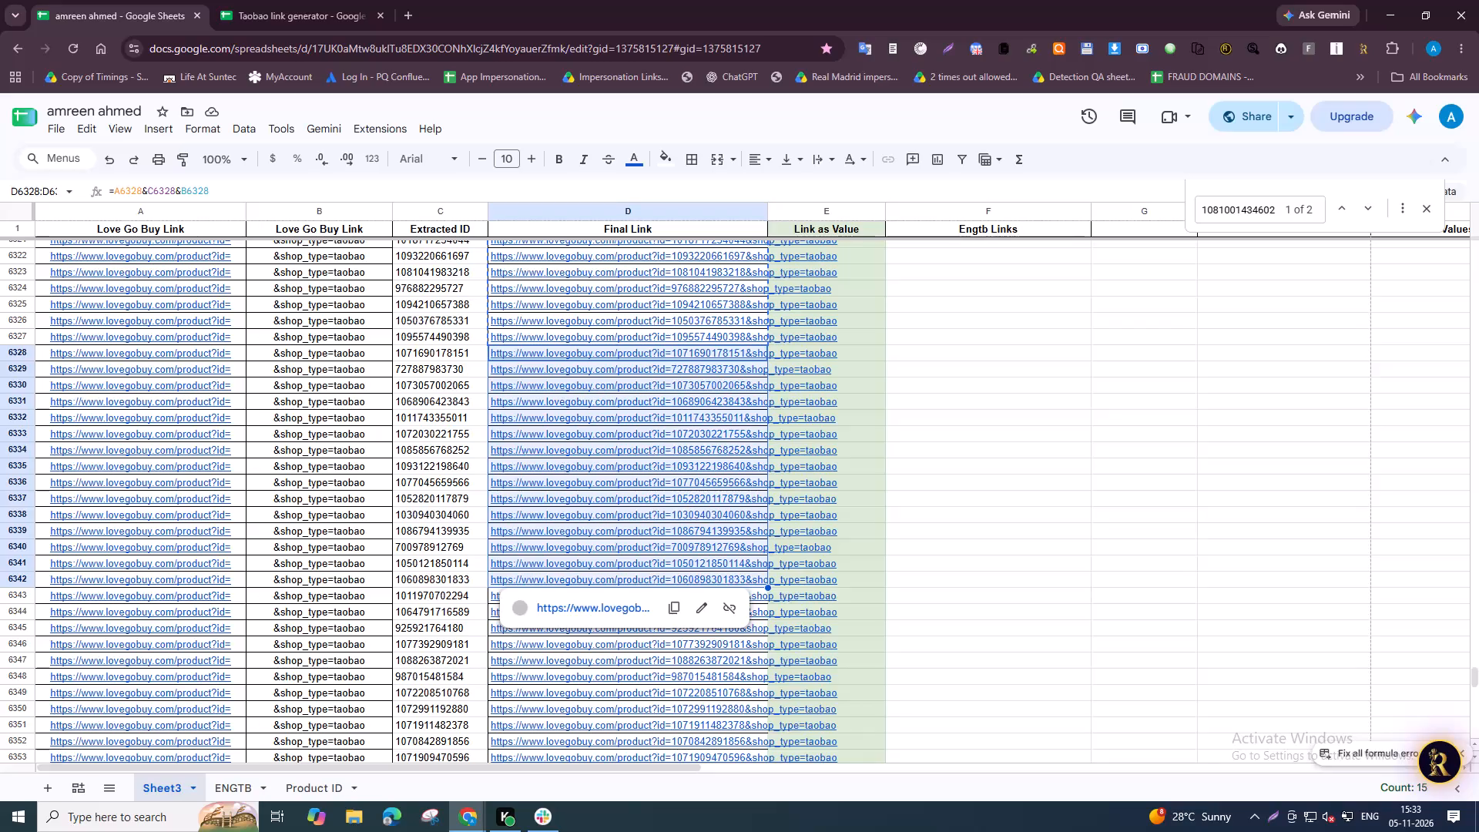
key(ctrl+c)
key(ctrl+n)
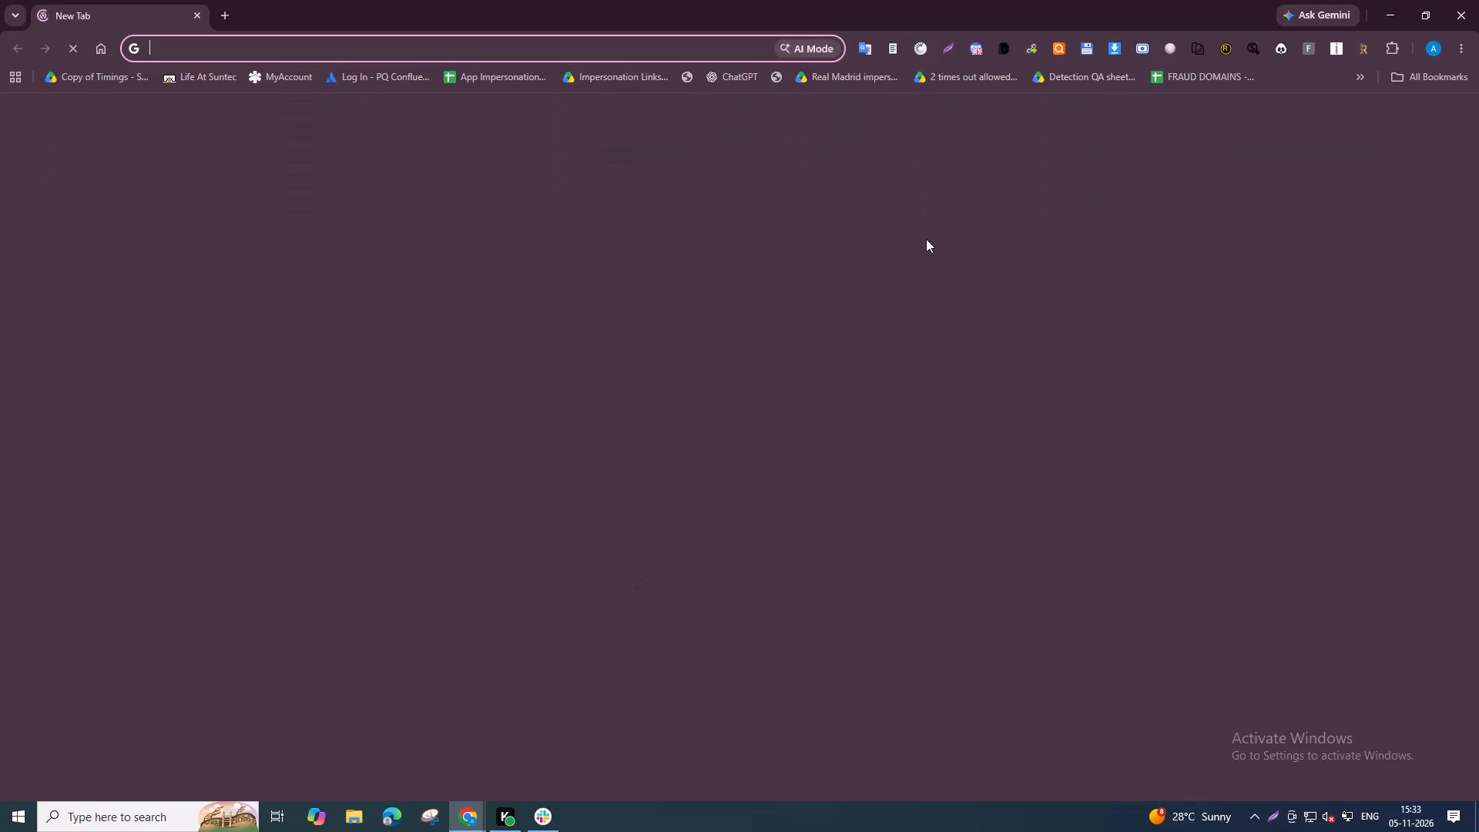
click(893, 52)
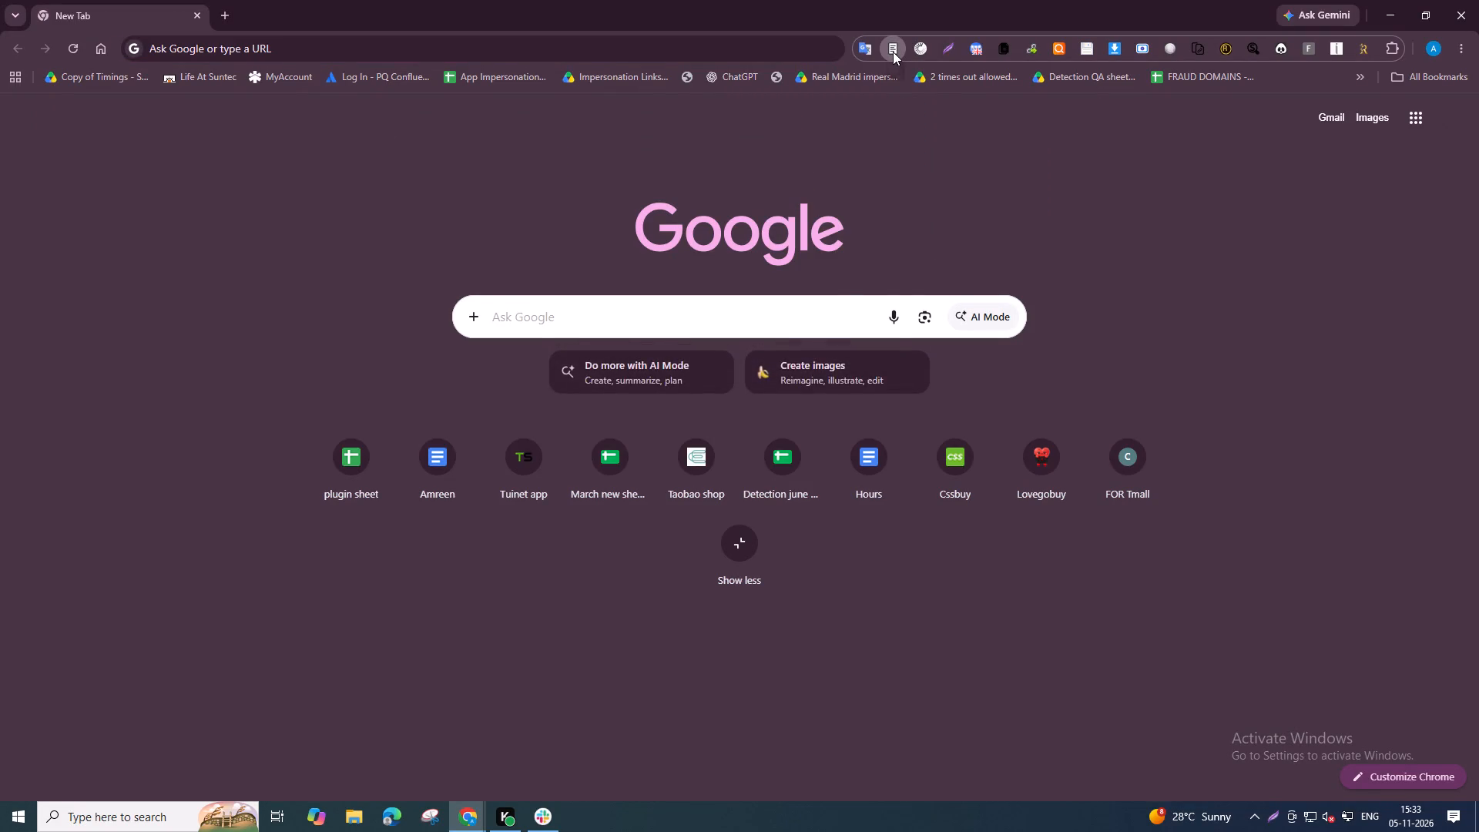
key(Delete)
key(ctrl+v)
click(428, 417)
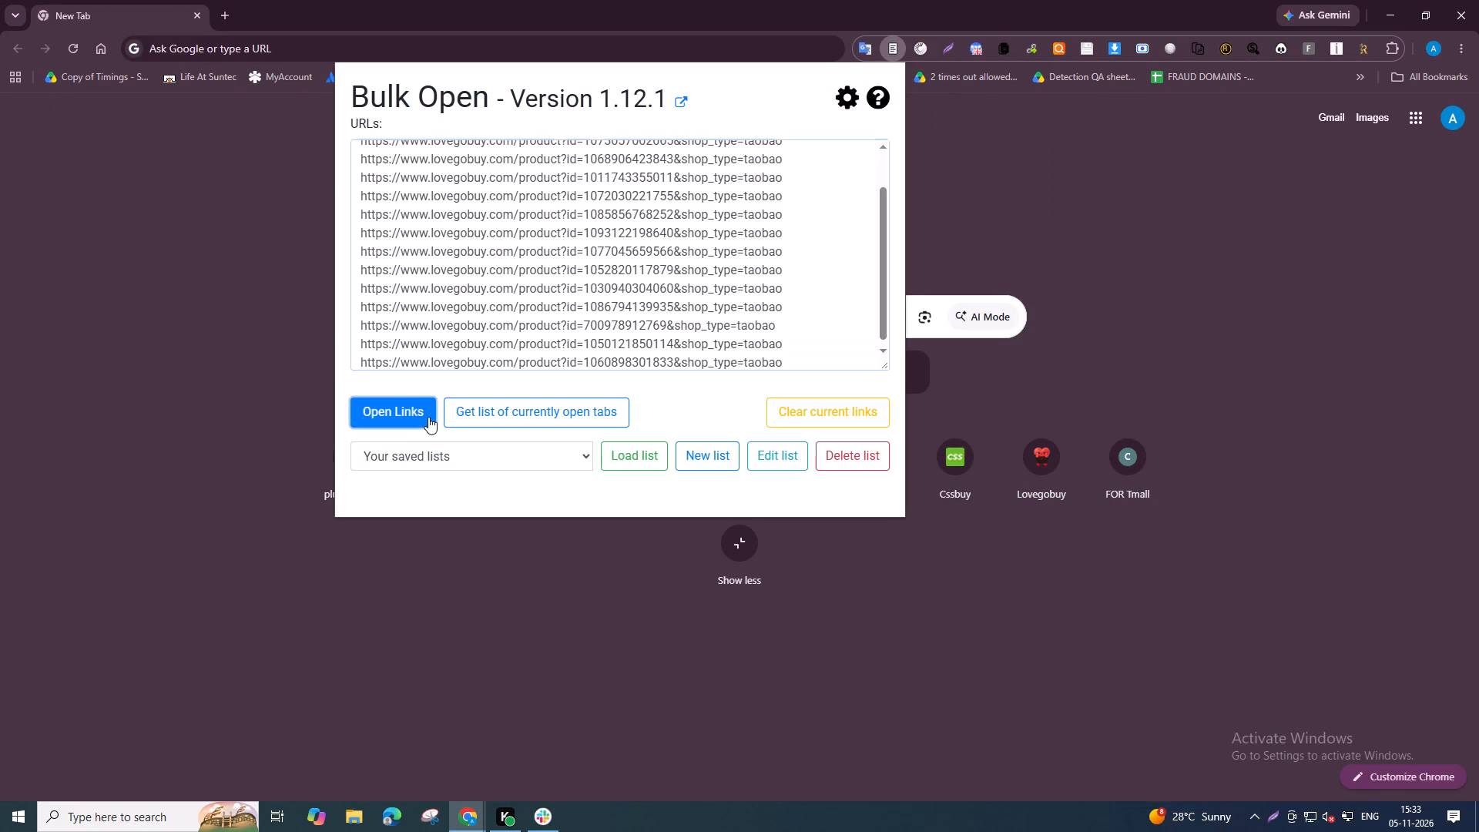
click(92, 21)
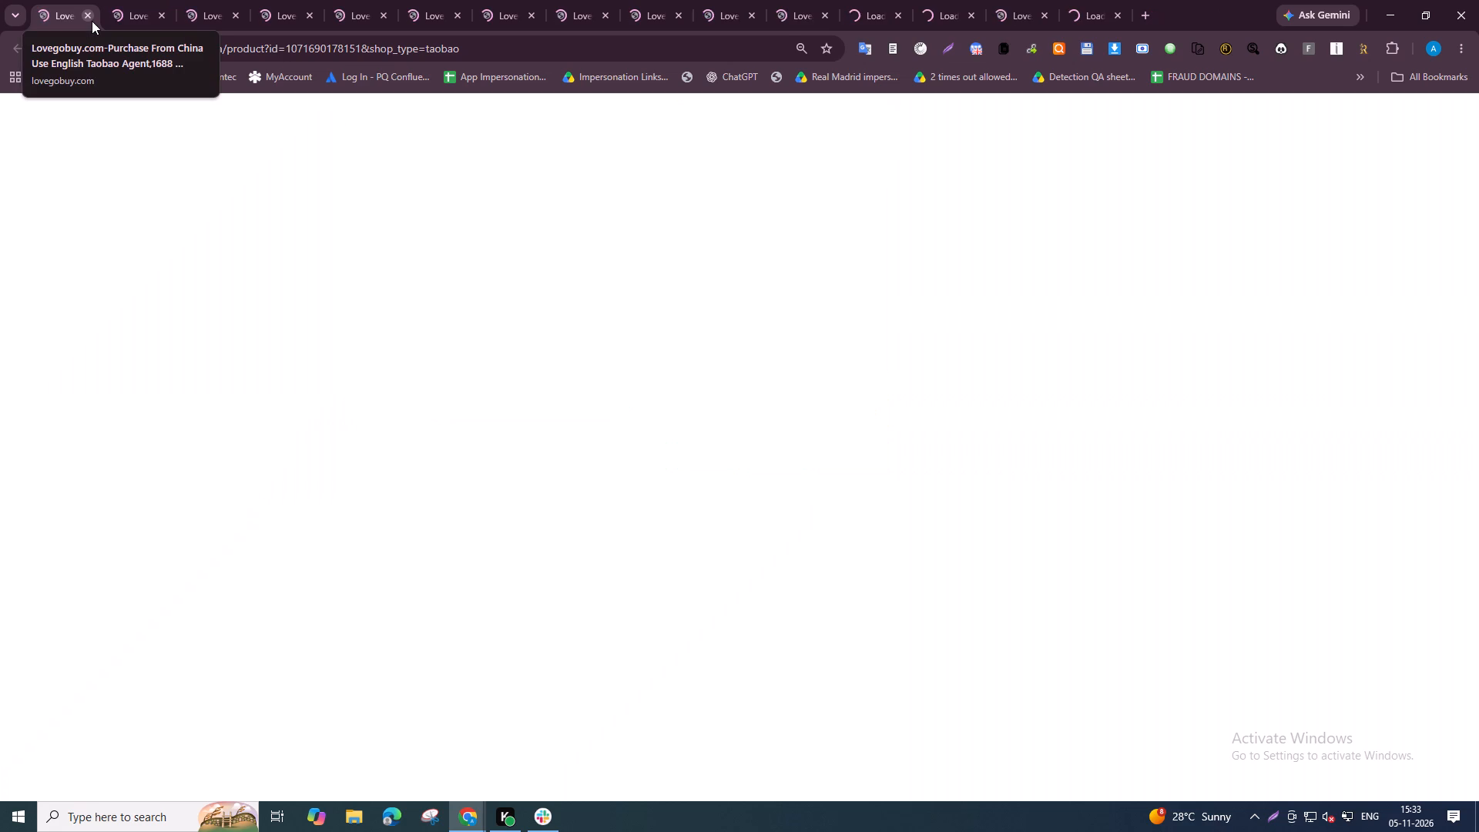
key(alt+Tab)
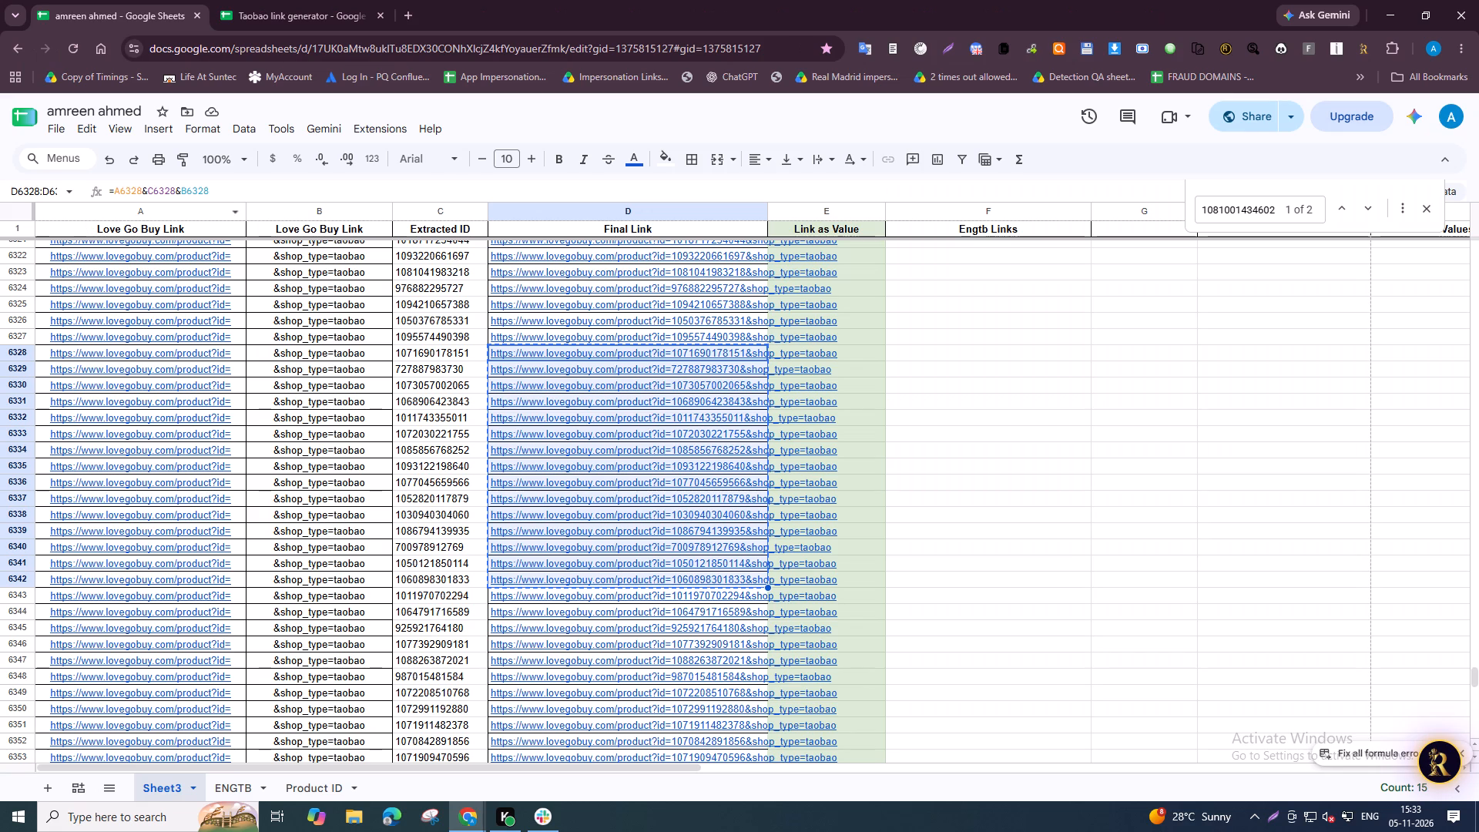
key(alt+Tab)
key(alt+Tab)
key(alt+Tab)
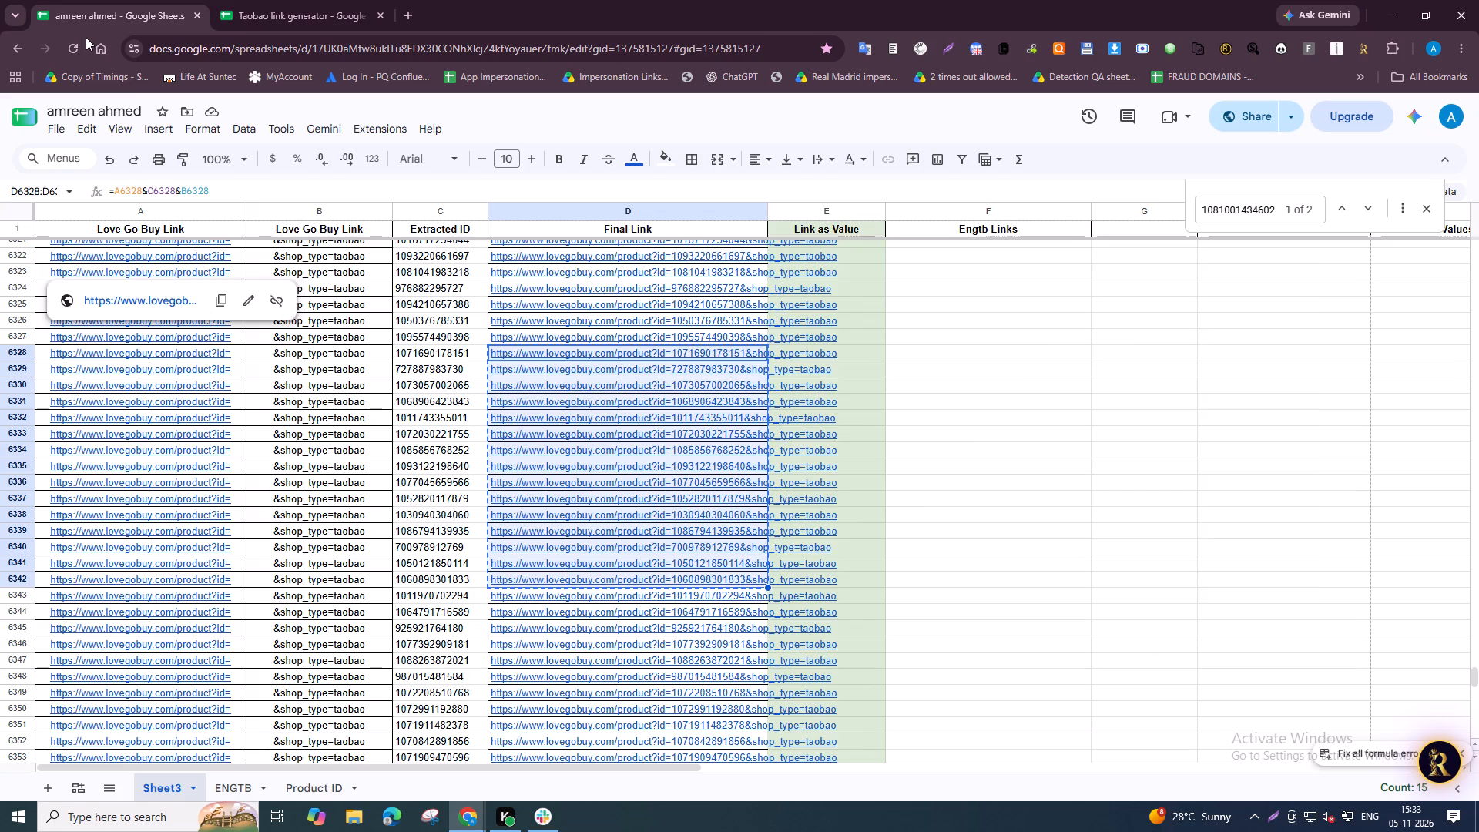
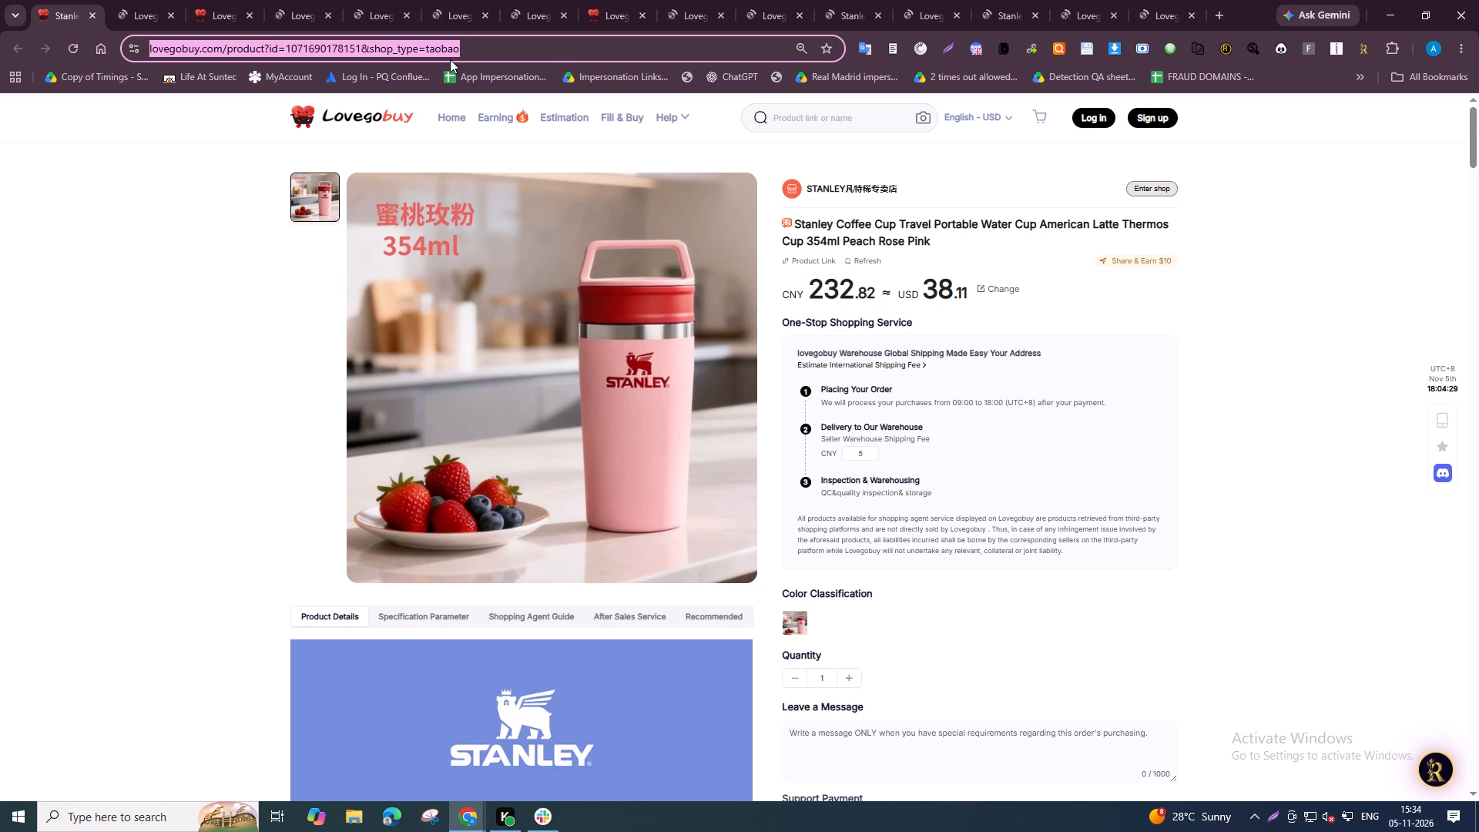
key(ctrl+c)
key(alt+Tab)
key(alt+Tab)
key(alt+Tab)
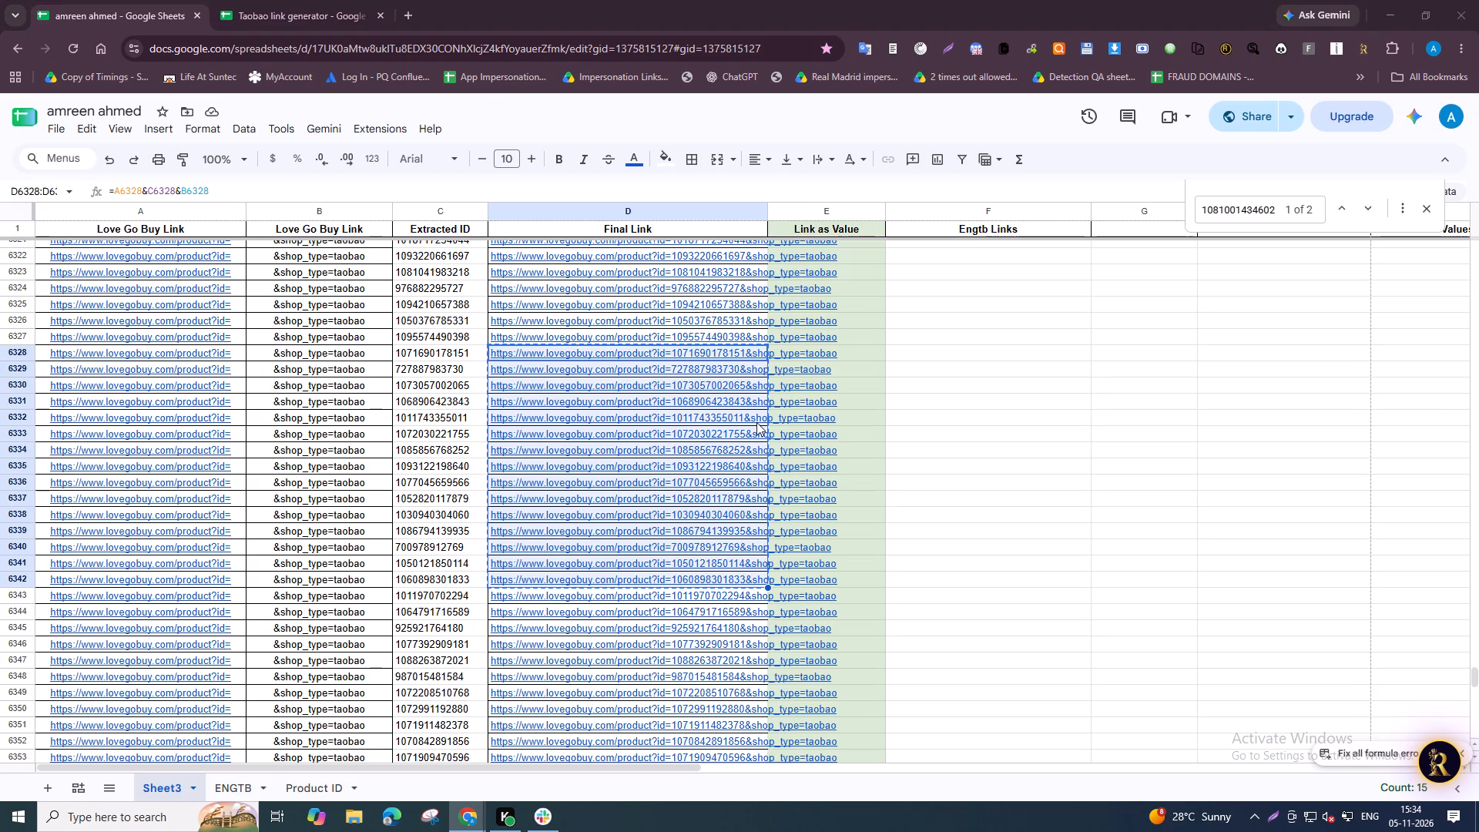
key(alt+Tab)
key(alt+Tab)
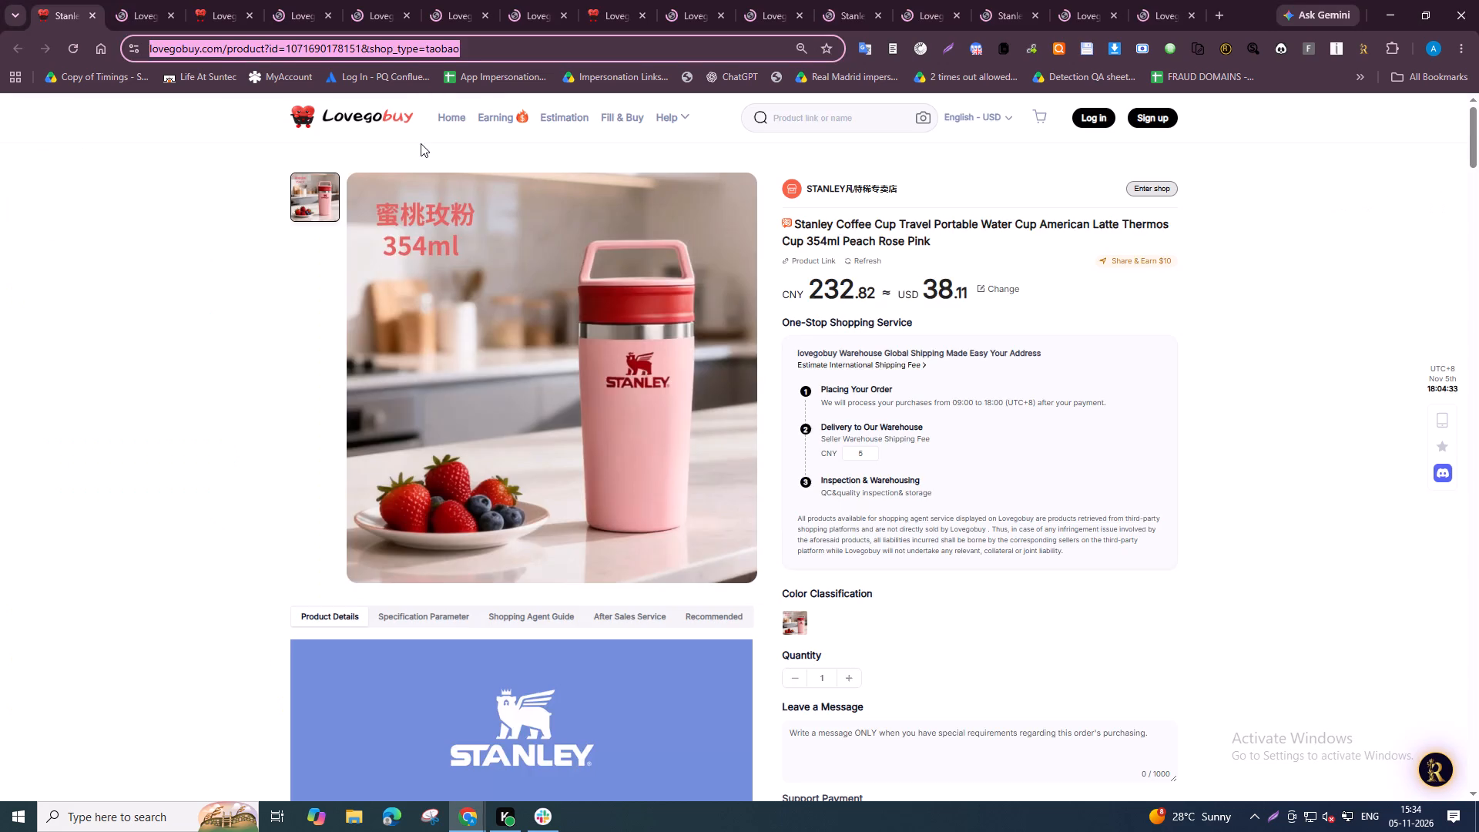
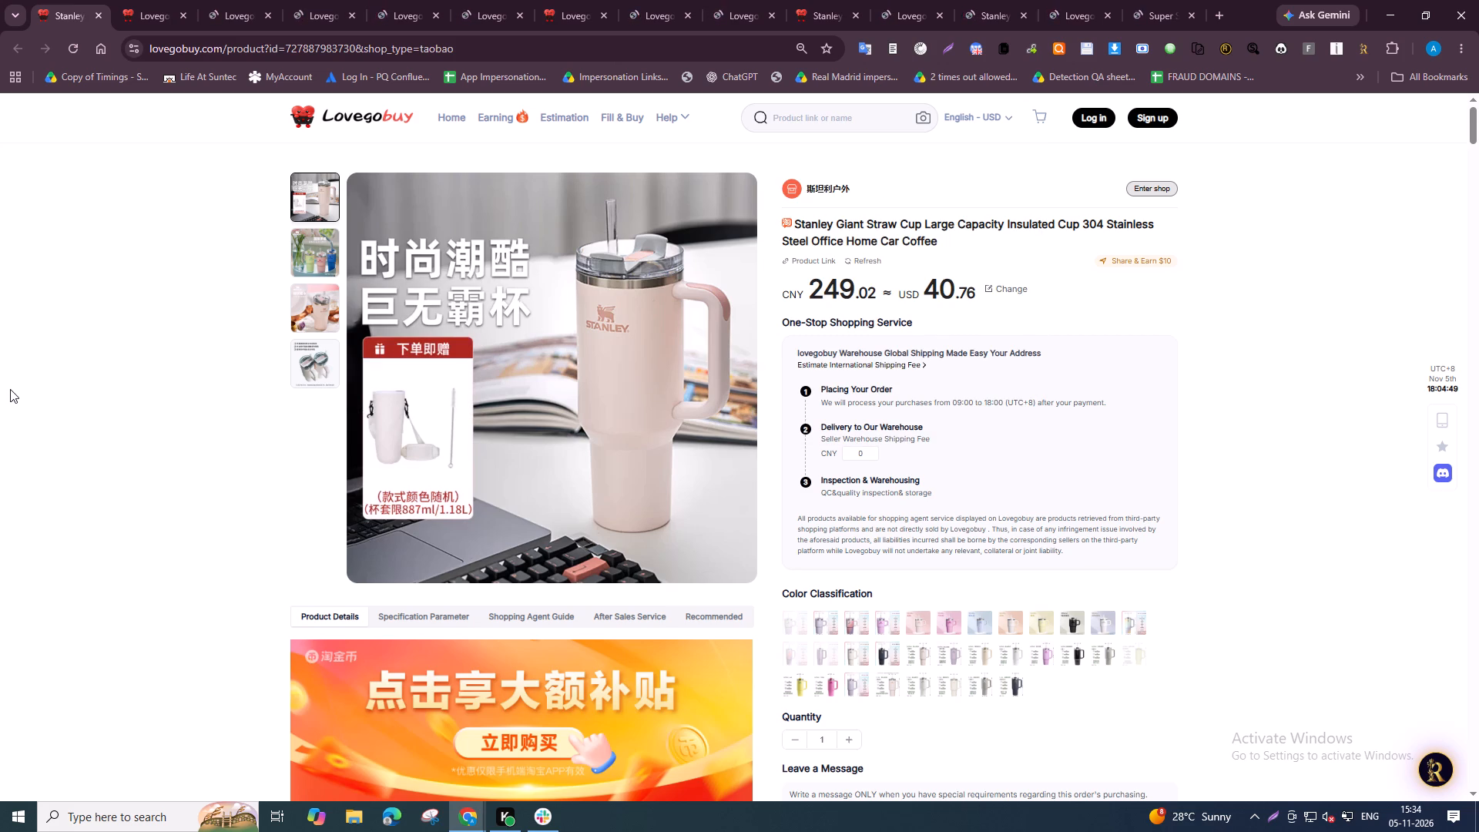
click(400, 55)
key(ctrl+c)
key(ctrl+c)
key(alt+Tab)
click(544, 598)
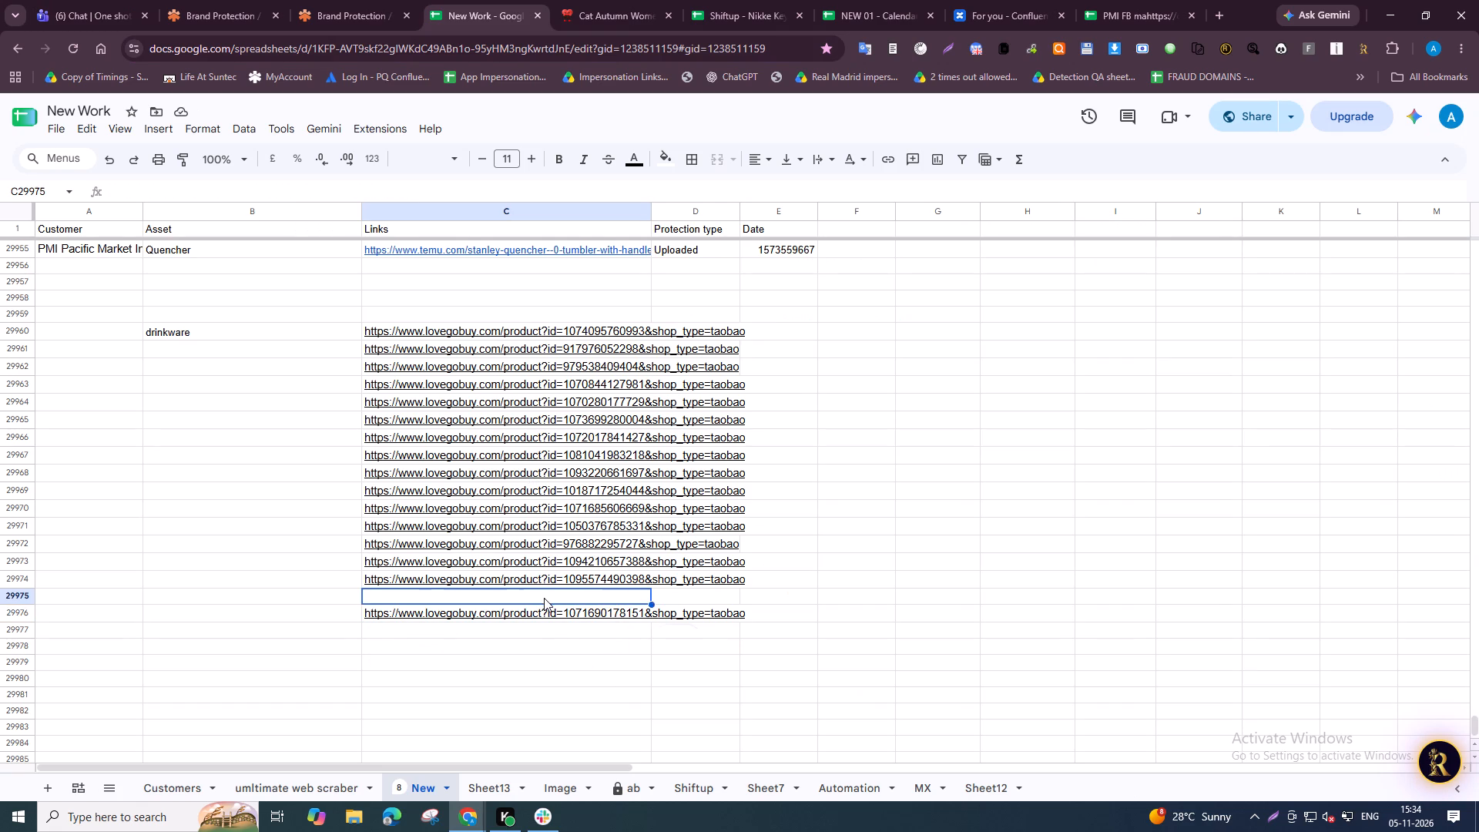
key(ctrl+v)
key(alt+Tab)
click(304, 307)
click(307, 250)
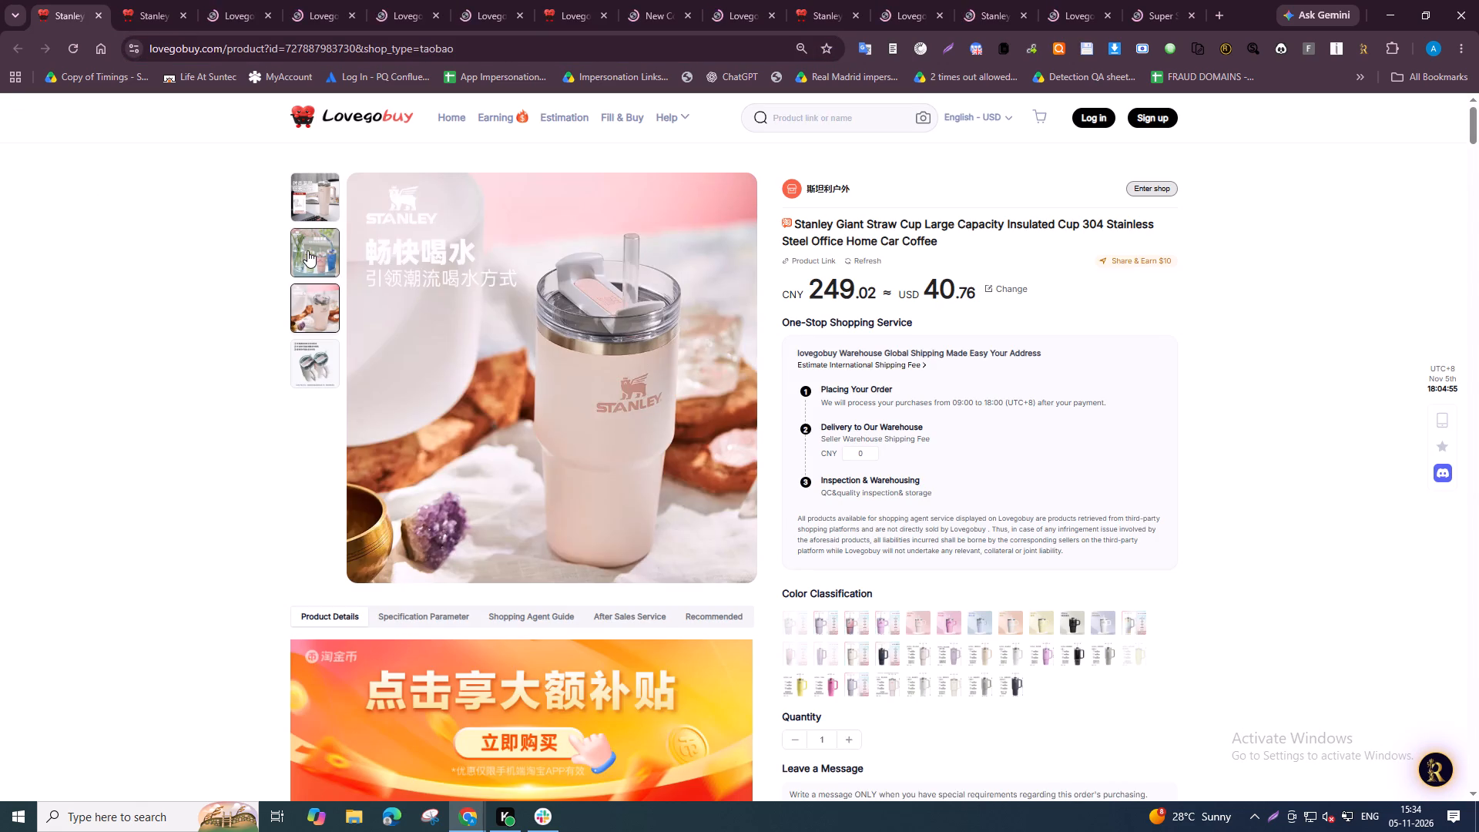
key(ctrl+w)
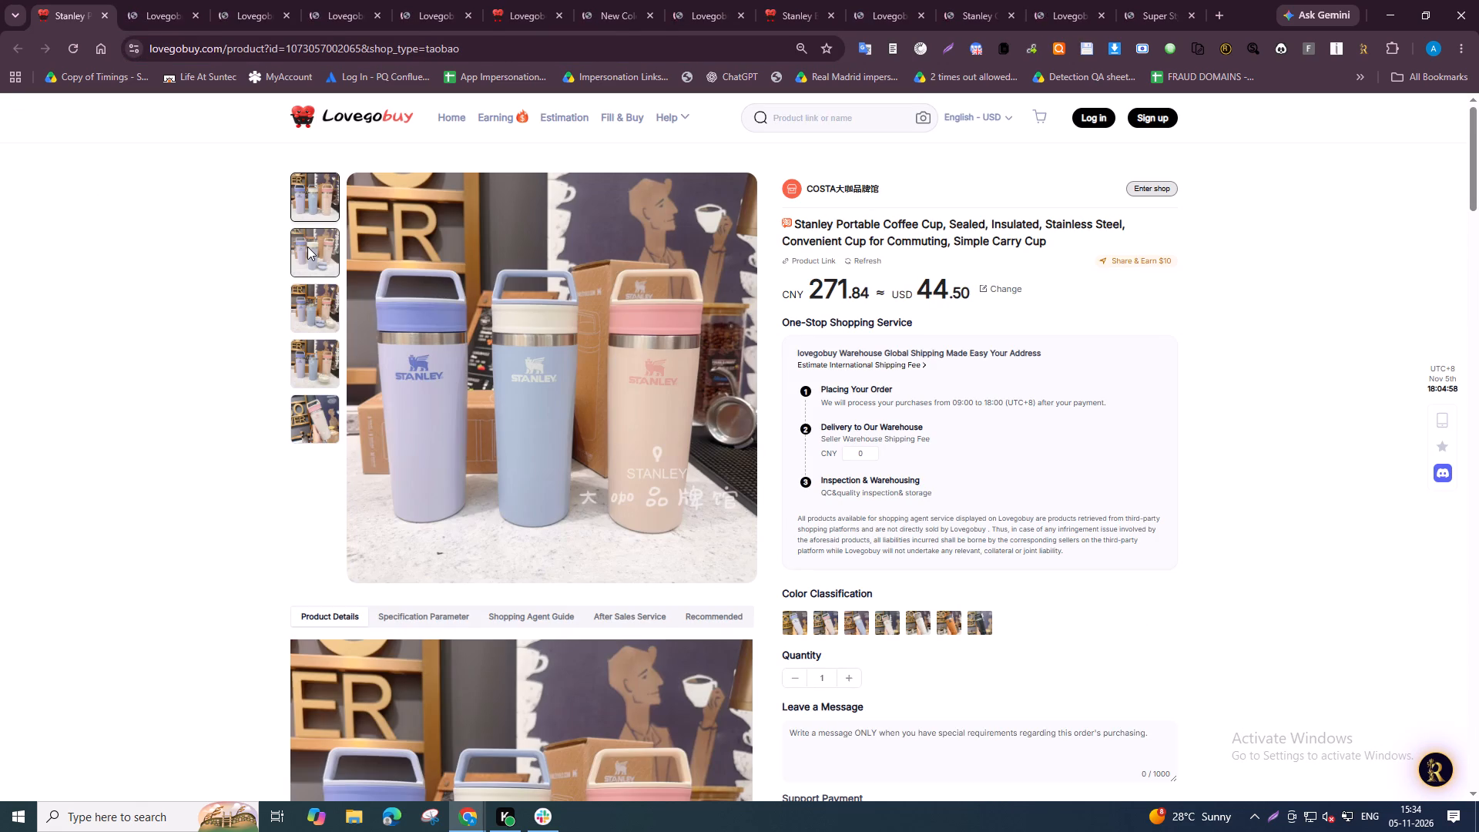
click(371, 48)
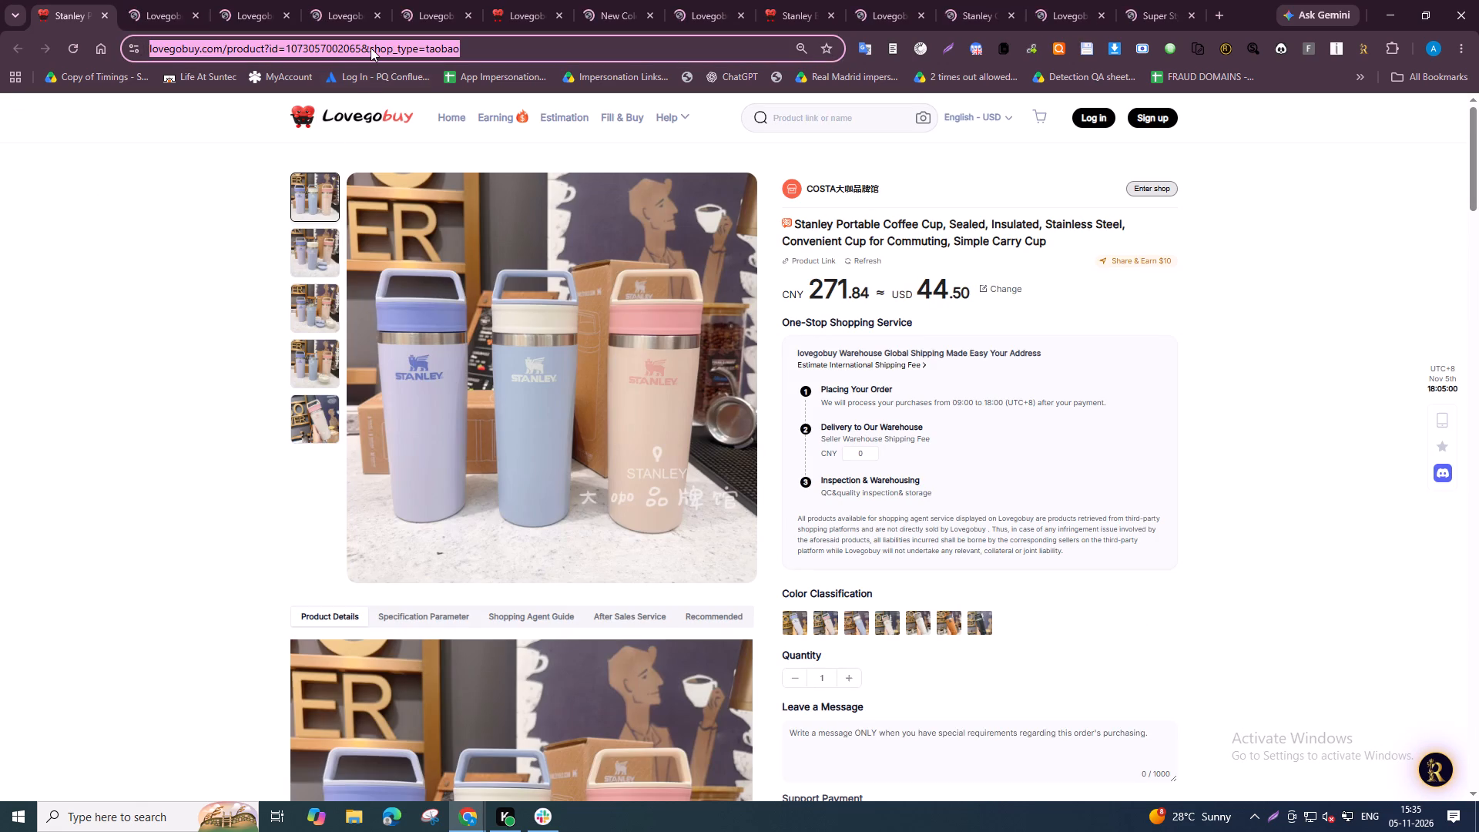
key(ctrl+c)
key(alt+Tab)
click(461, 649)
key(ctrl+v)
key(alt+Tab)
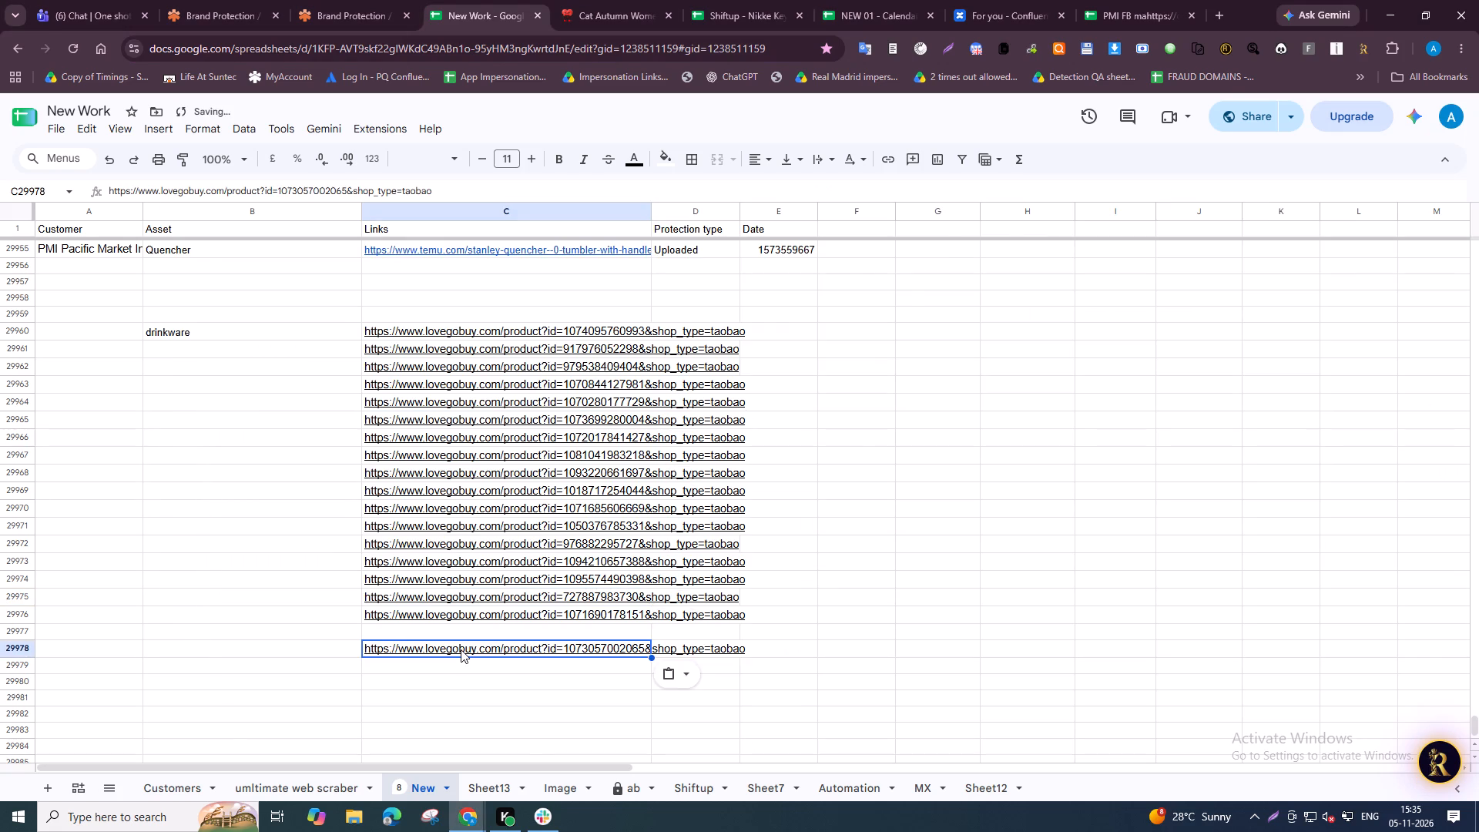
key(ctrl+w)
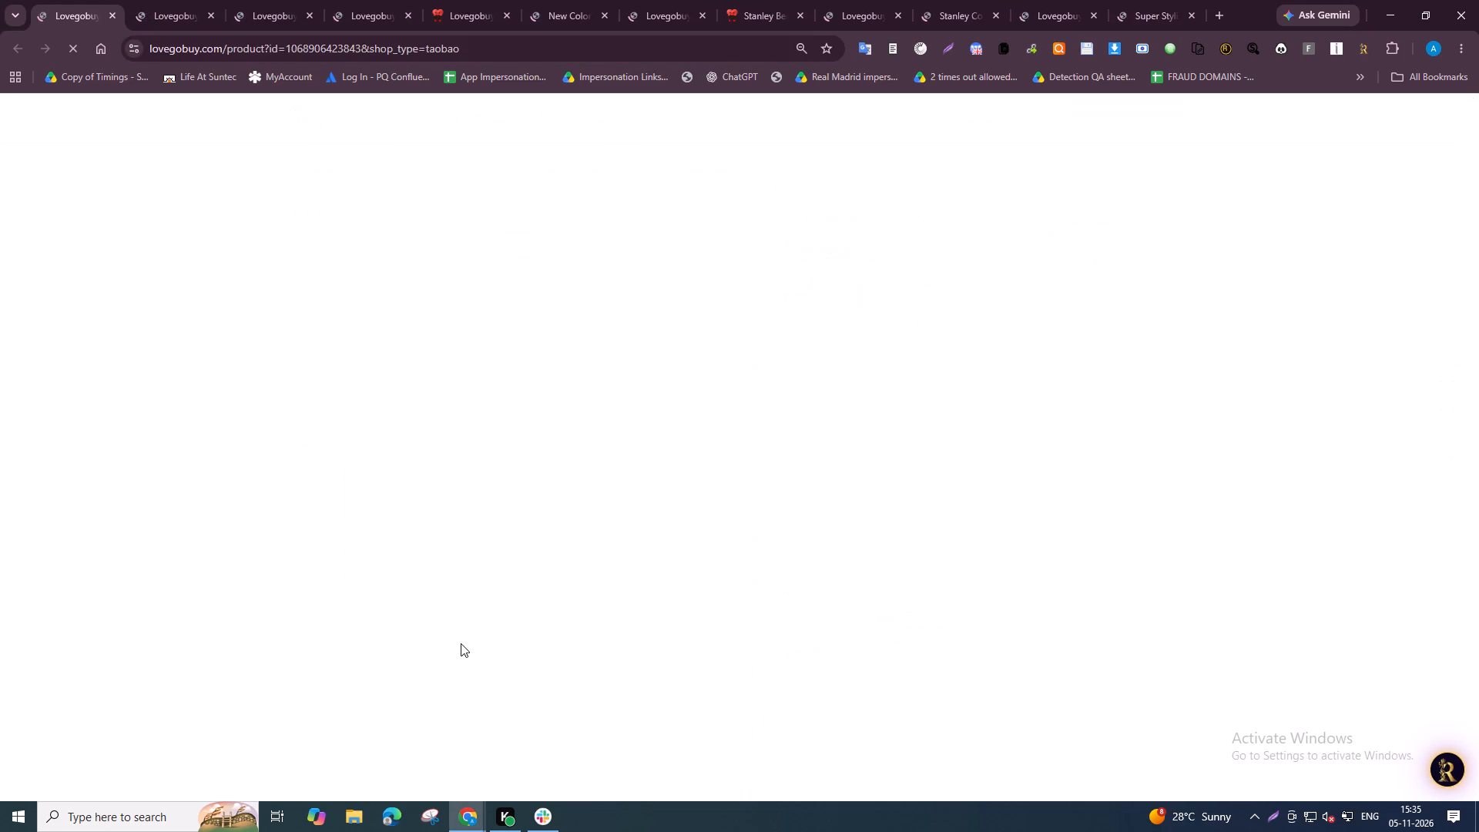
click(481, 54)
key(ctrl+c)
key(ctrl+c)
key(ctrl+c)
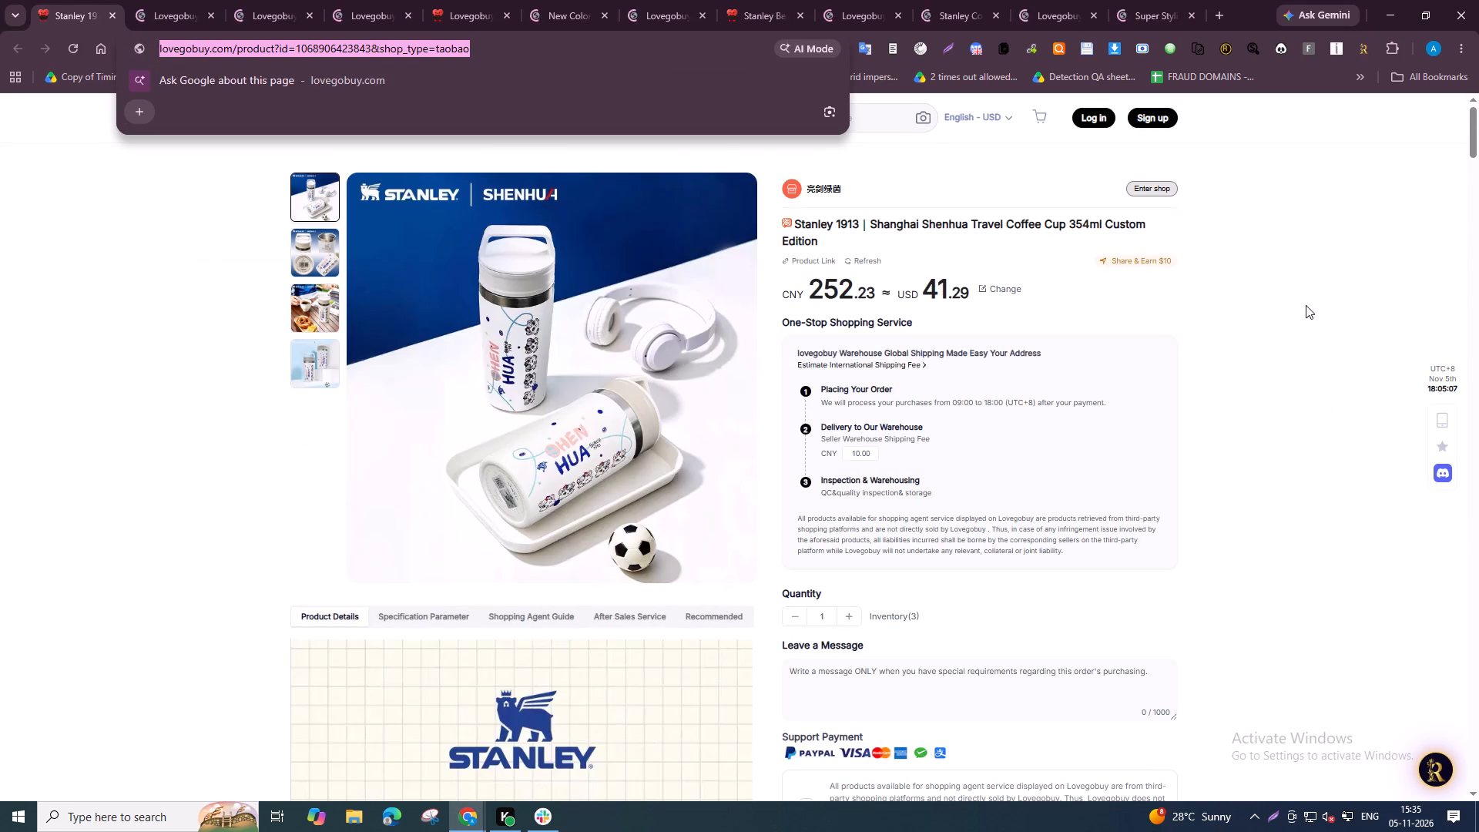
key(alt+Tab)
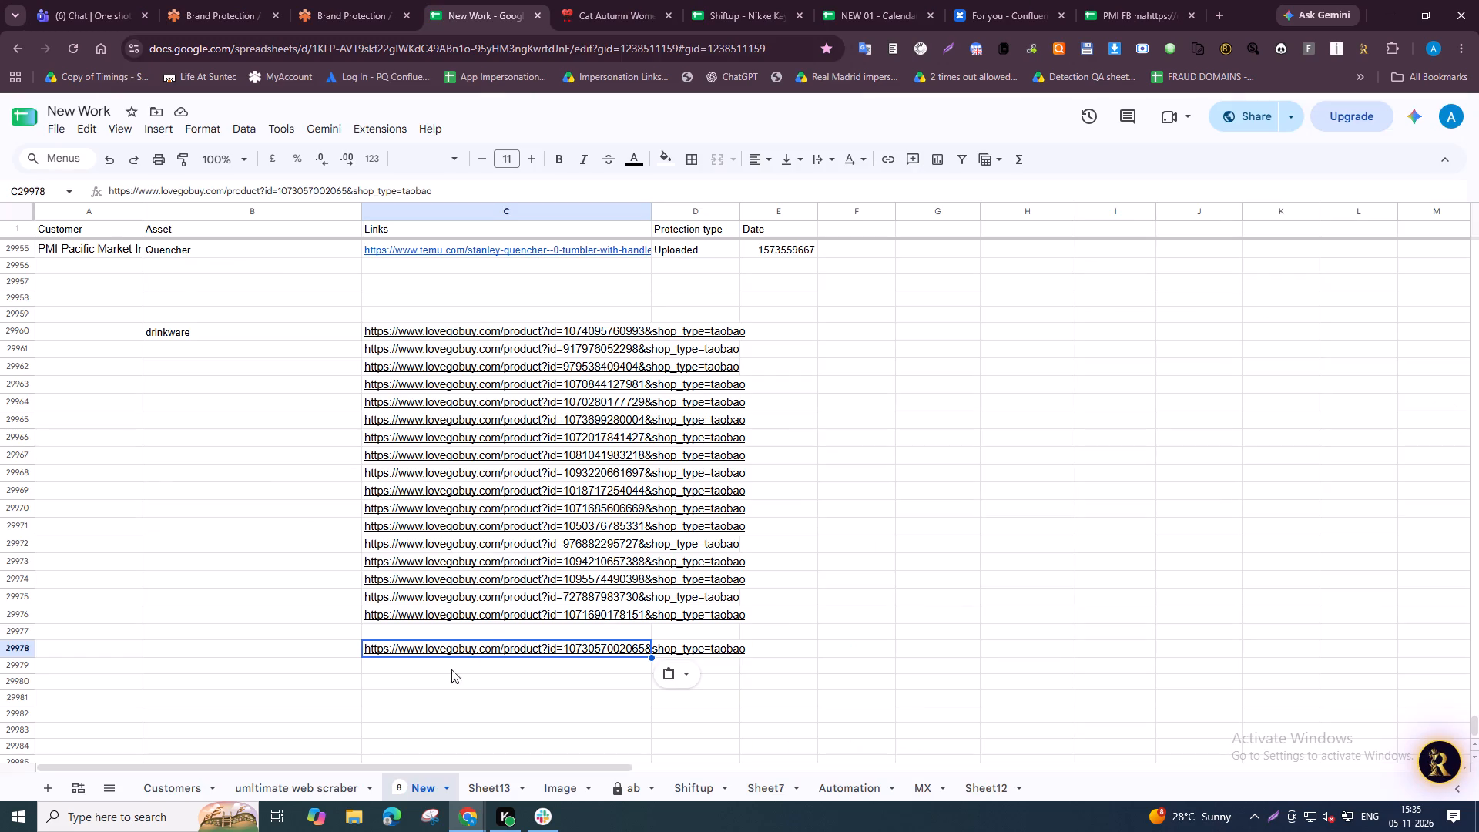
click(483, 632)
key(ctrl+v)
click(495, 676)
key(alt+Tab)
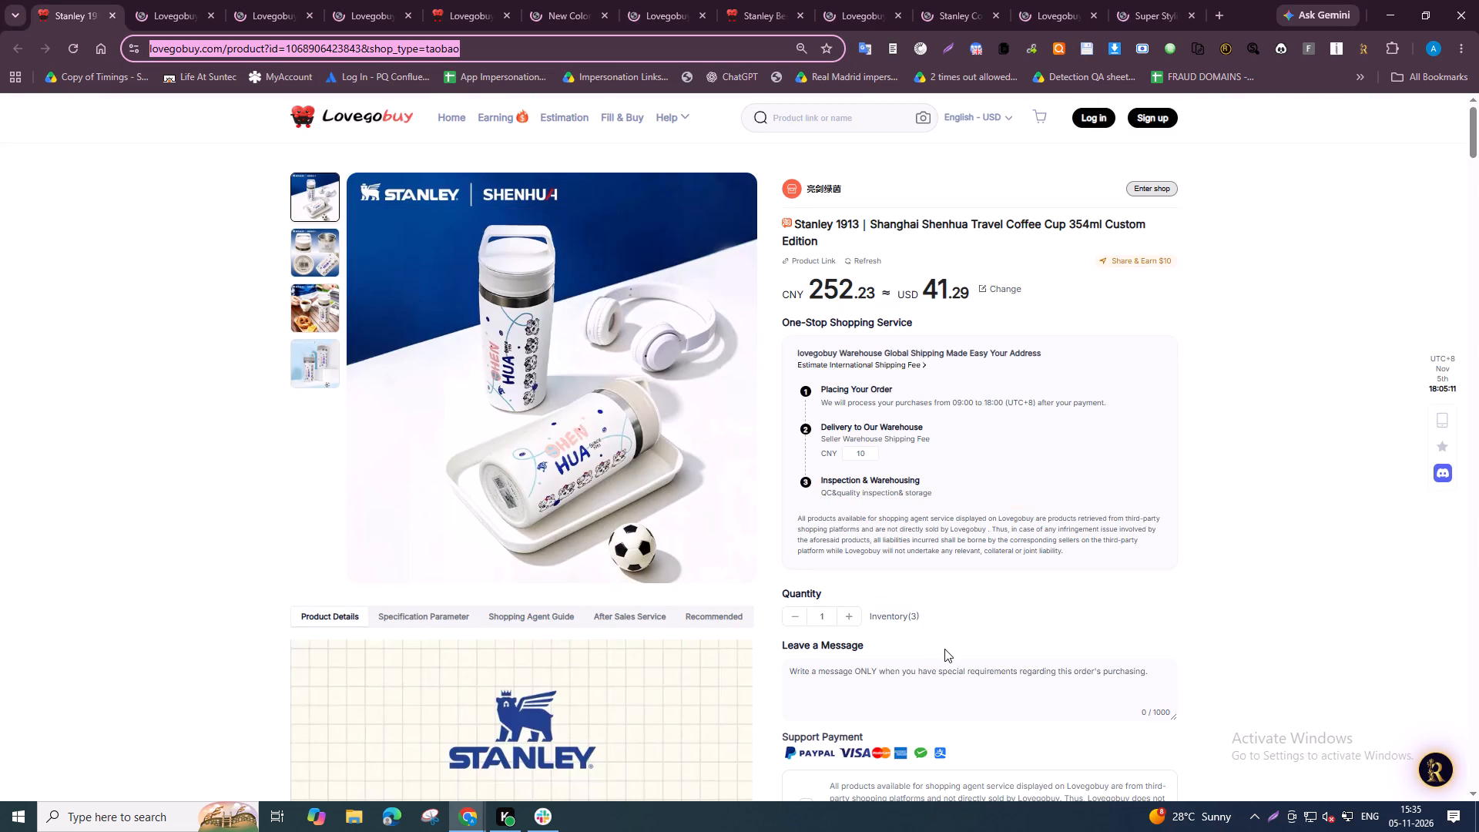
key(ctrl+w)
click(451, 52)
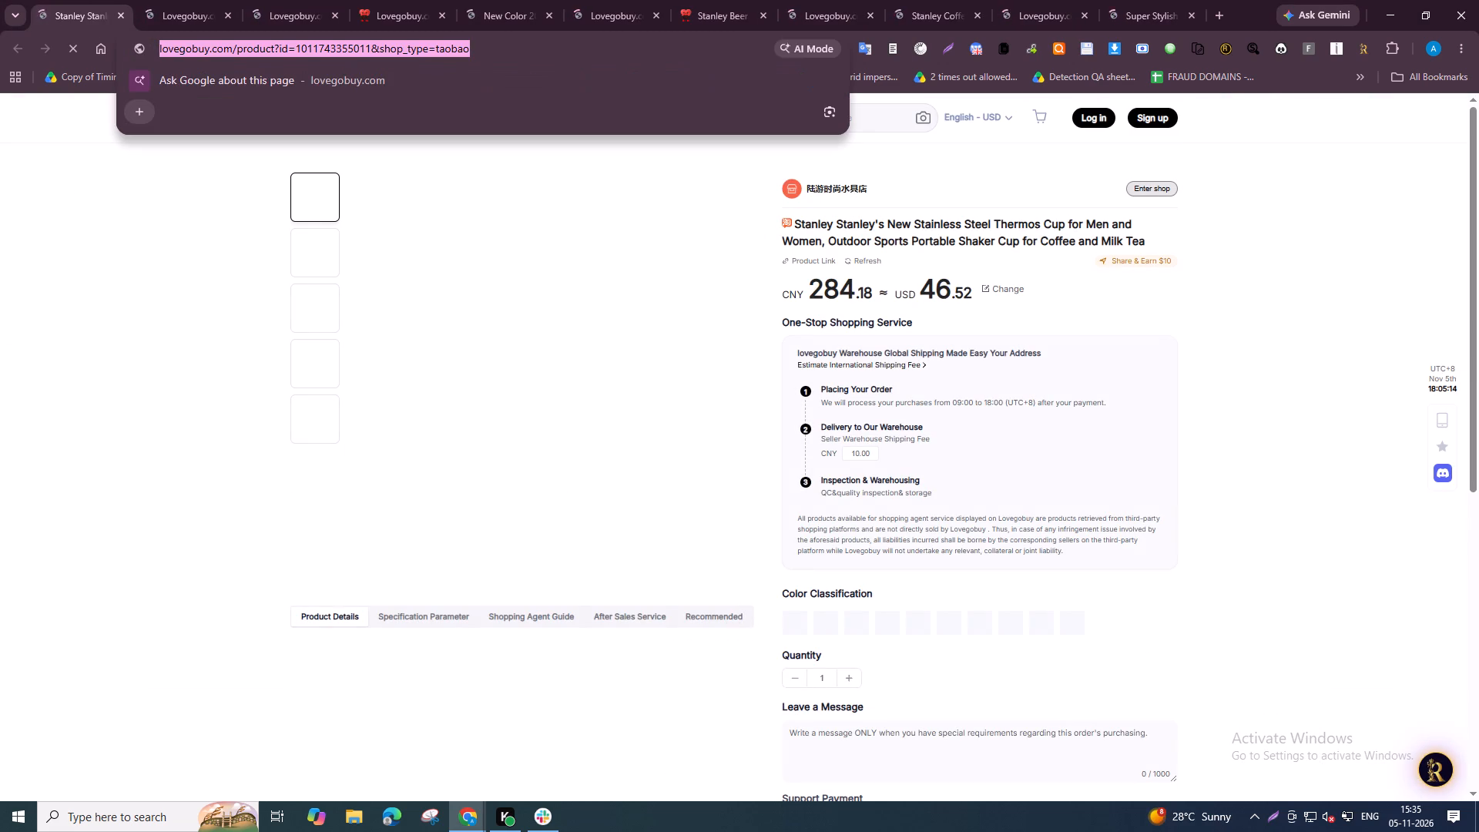
key(ctrl+c)
key(ctrl+c)
key(ctrl+c)
key(ctrl+c)
key(ctrl+c)
key(ctrl+c)
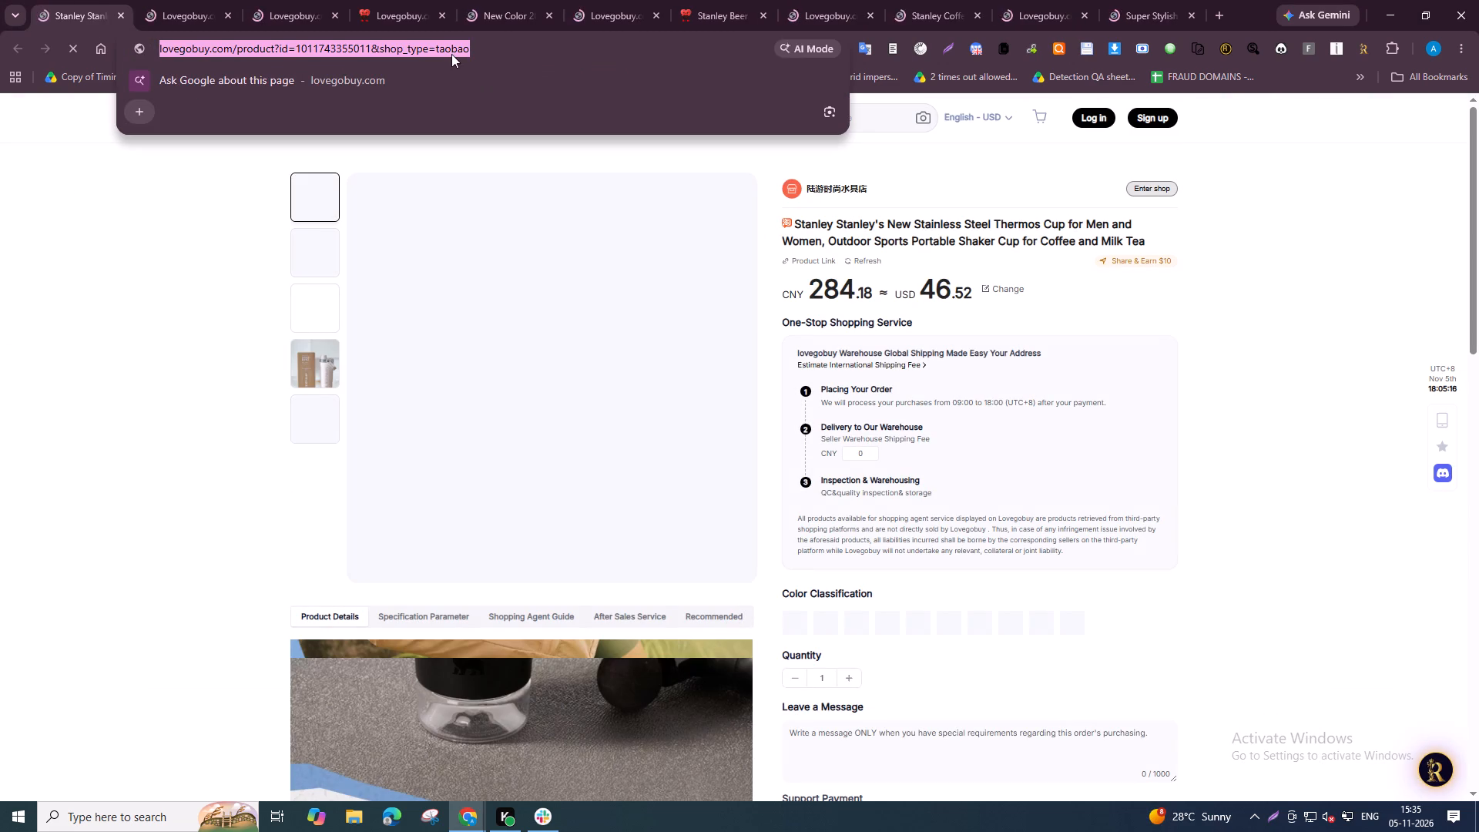
key(alt+Tab)
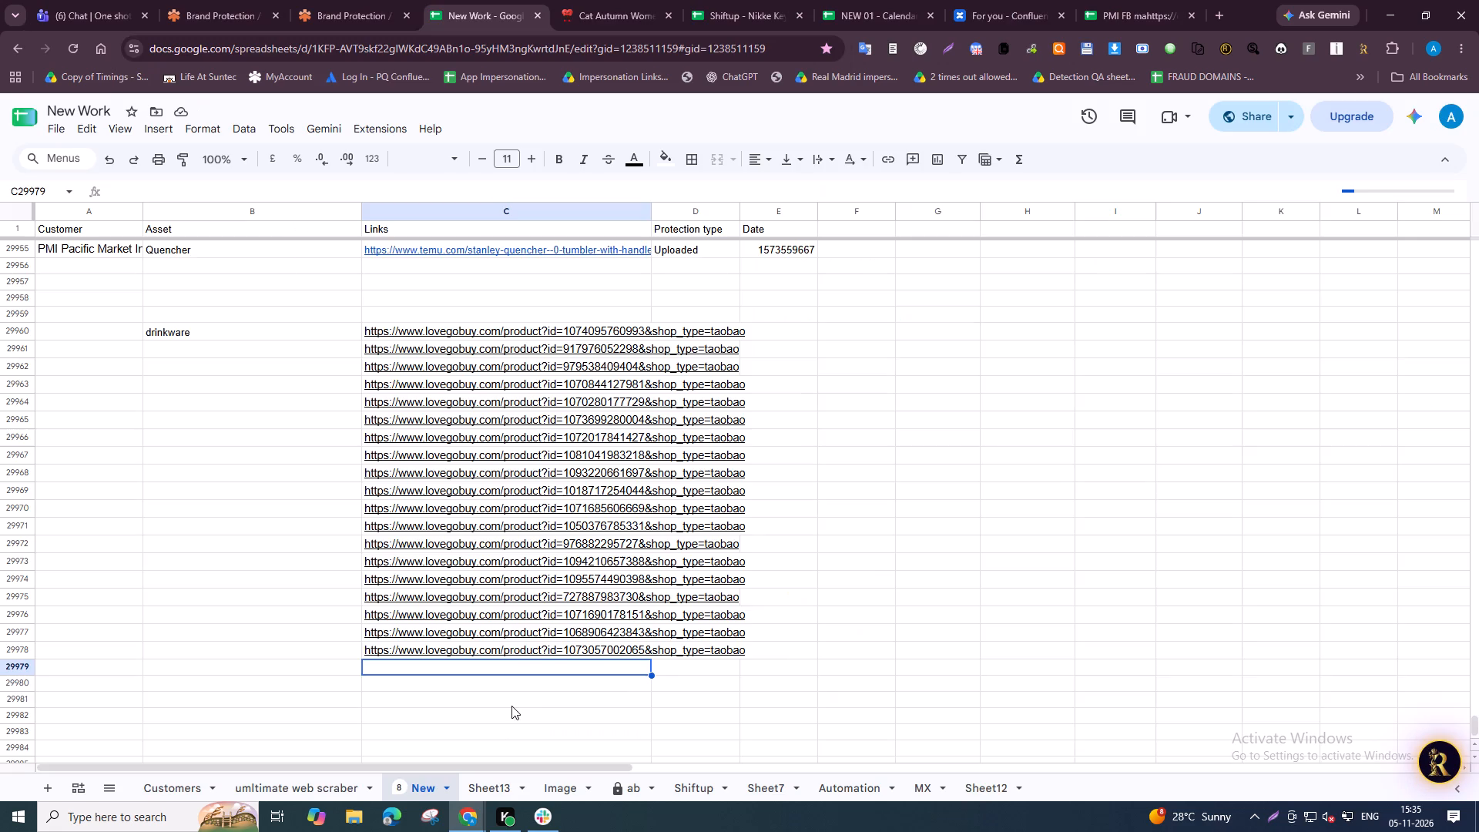
key(ctrl+v)
key(alt+Tab)
click(316, 428)
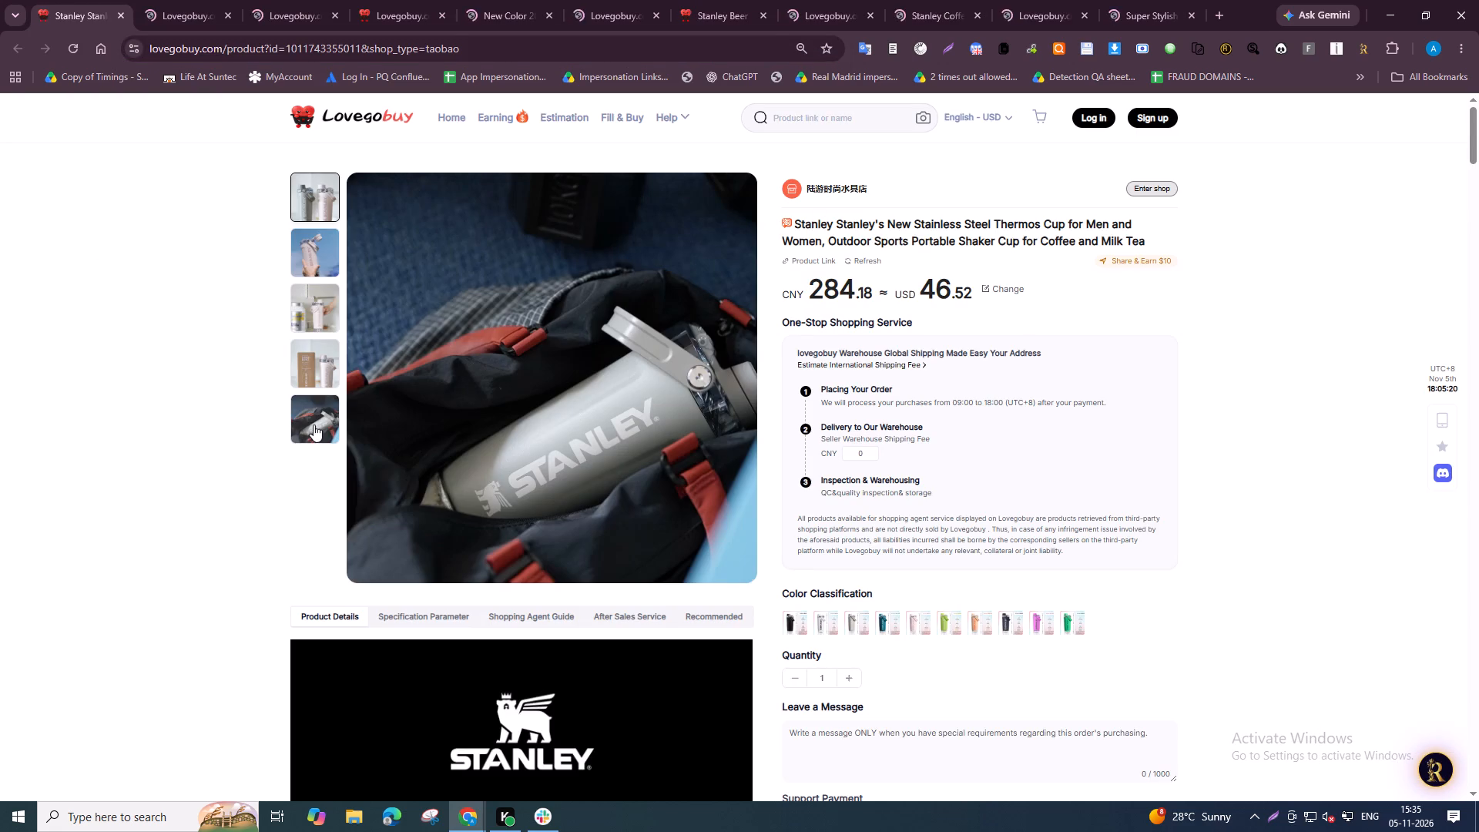
key(ctrl+w)
click(474, 49)
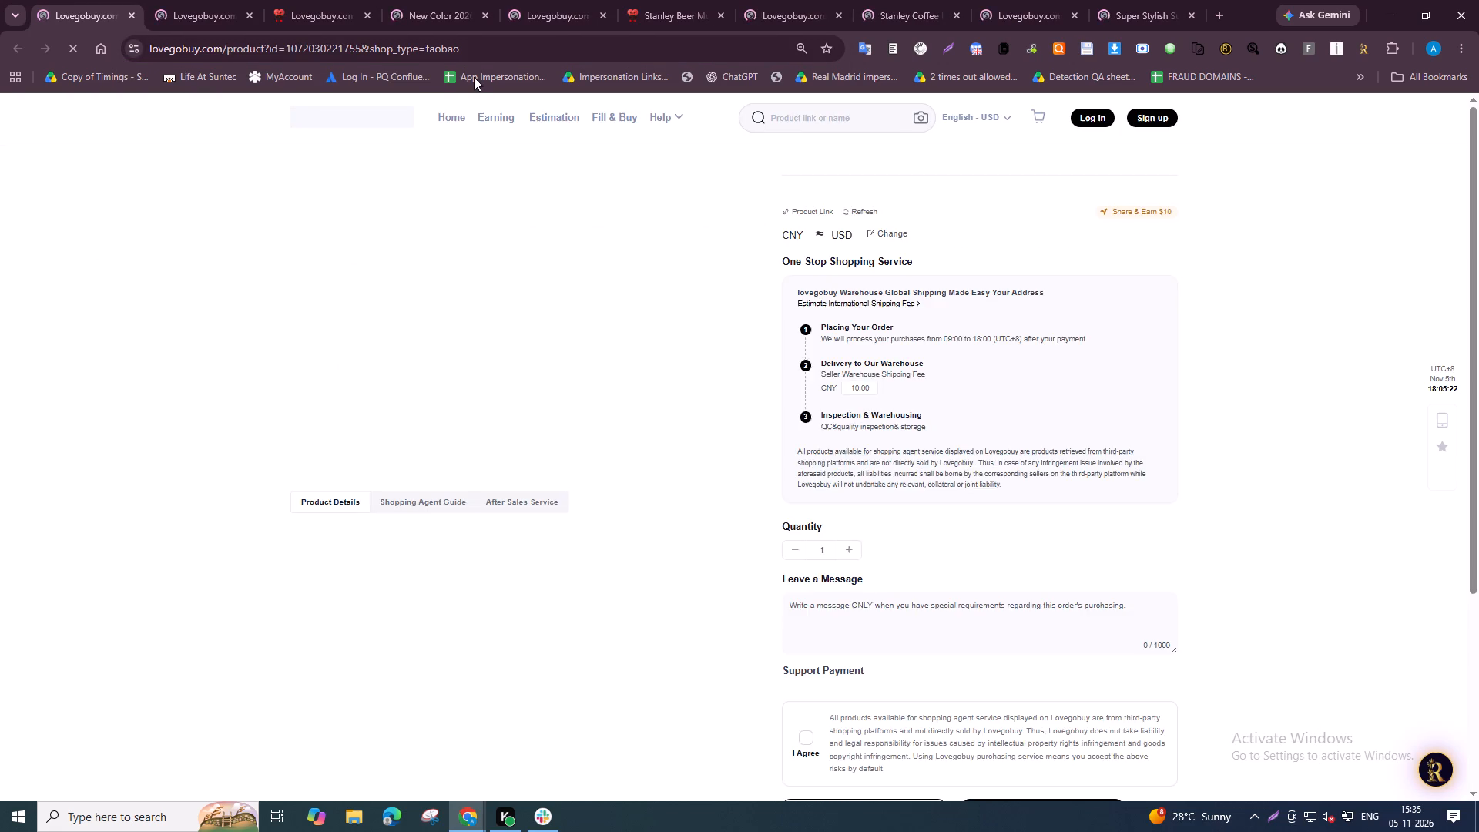
key(ctrl+c)
key(ctrl+c)
key(ctrl+c)
key(ctrl+c)
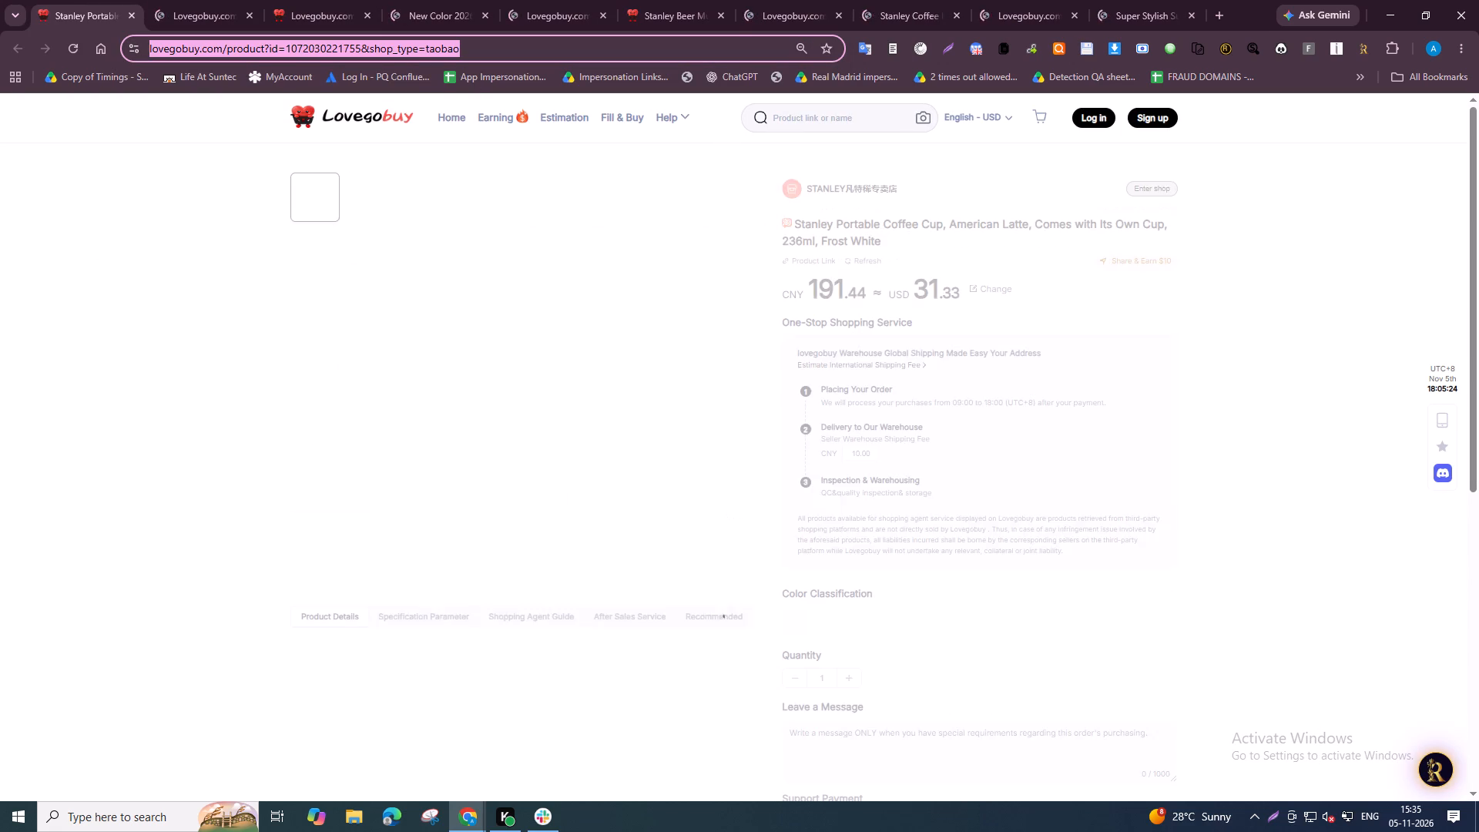
key(alt+Tab)
click(452, 686)
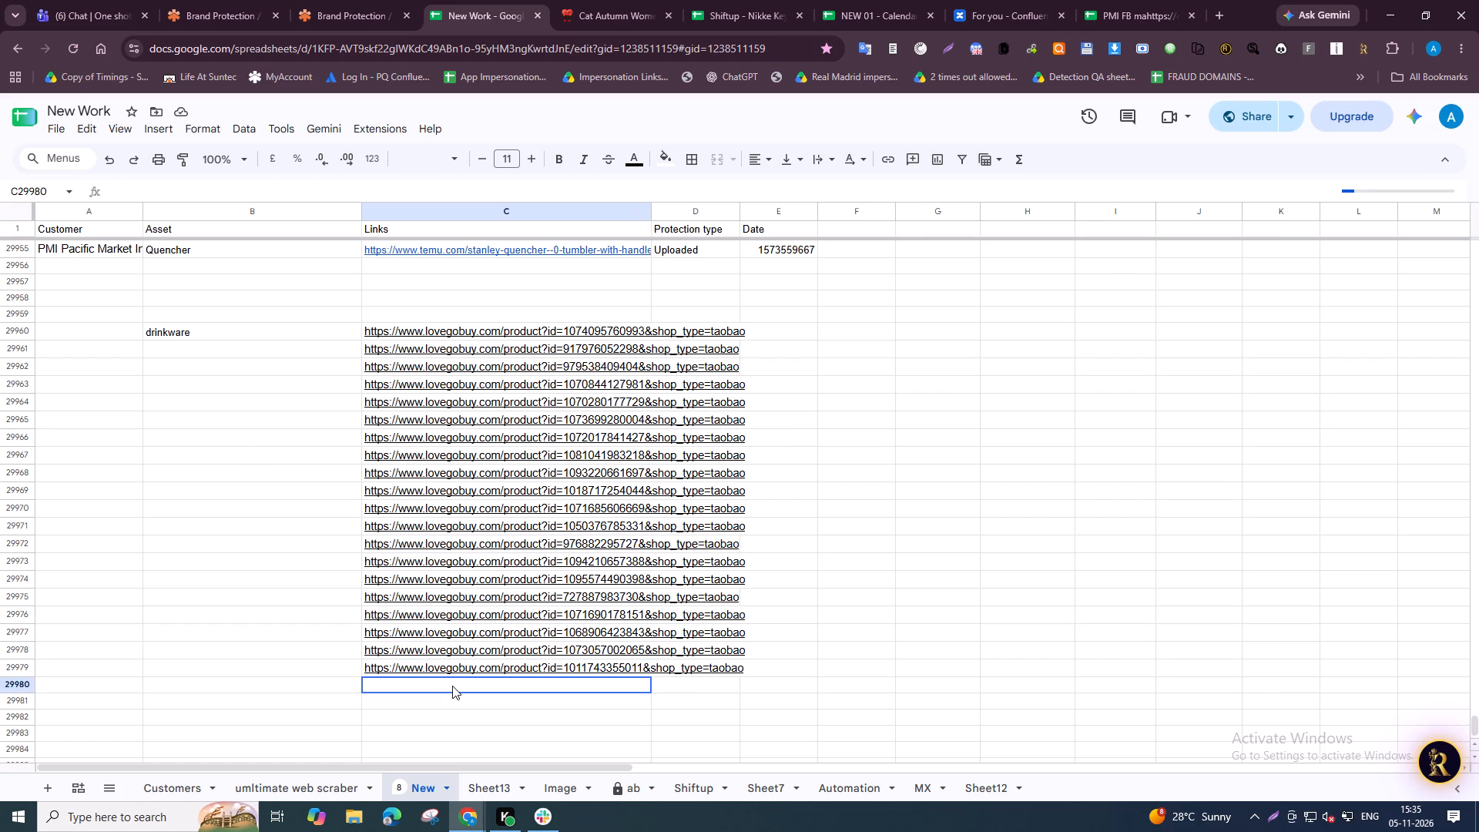
key(ctrl+v)
key(alt+Tab)
key(ctrl+w)
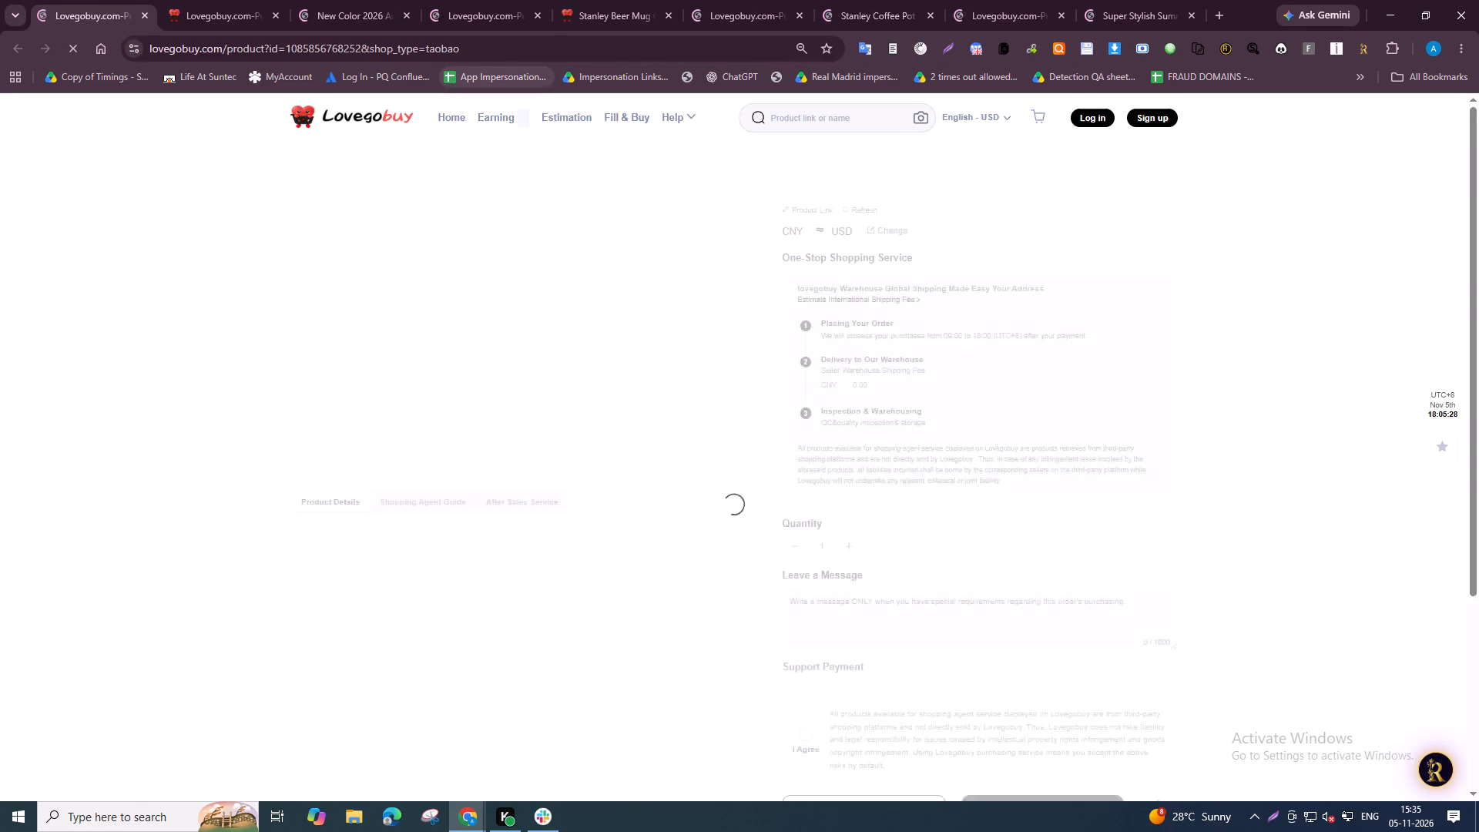
click(465, 50)
key(ctrl+c)
key(ctrl+c)
key(ctrl+c)
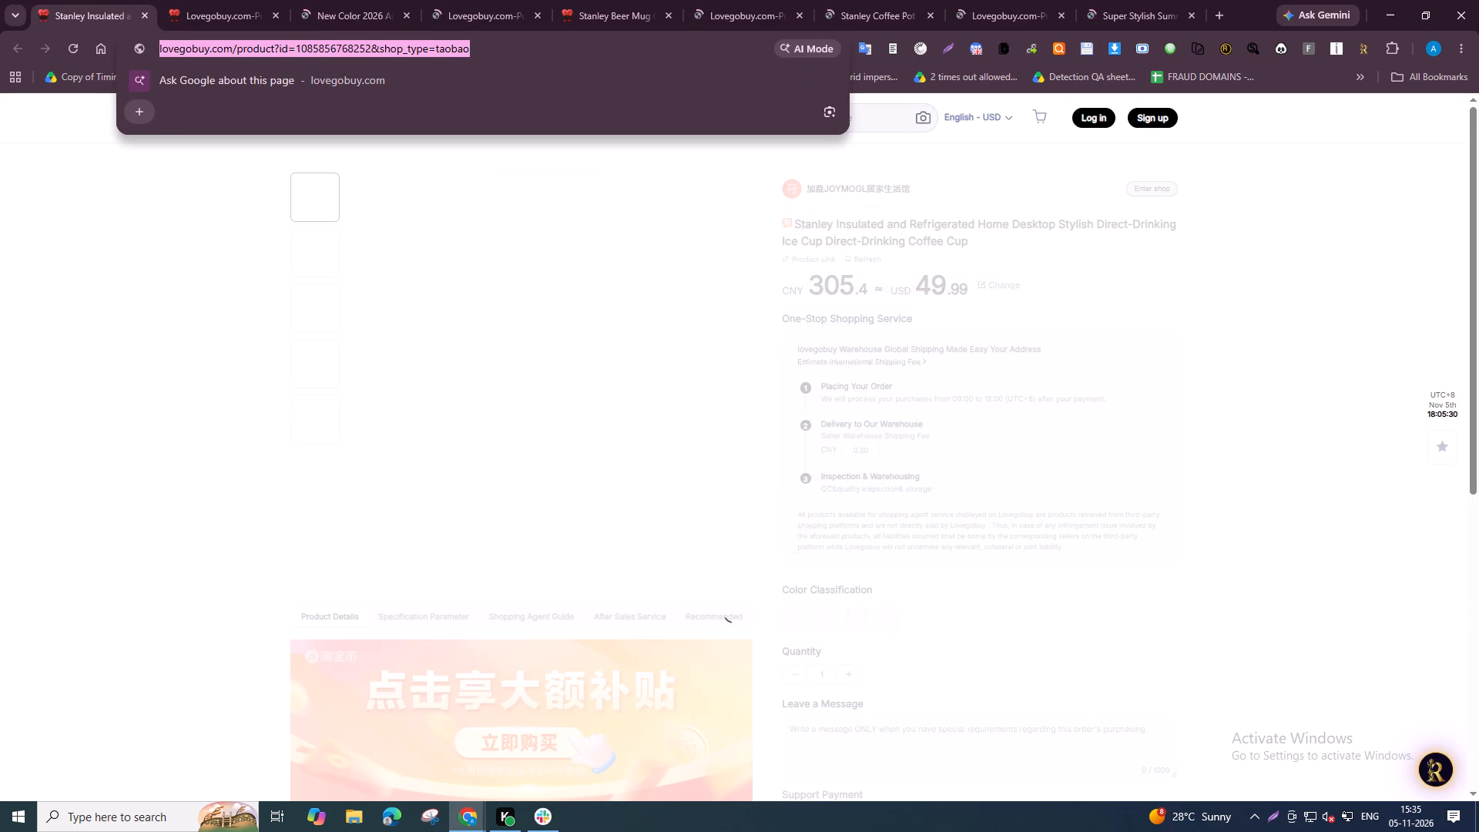
key(alt+Tab)
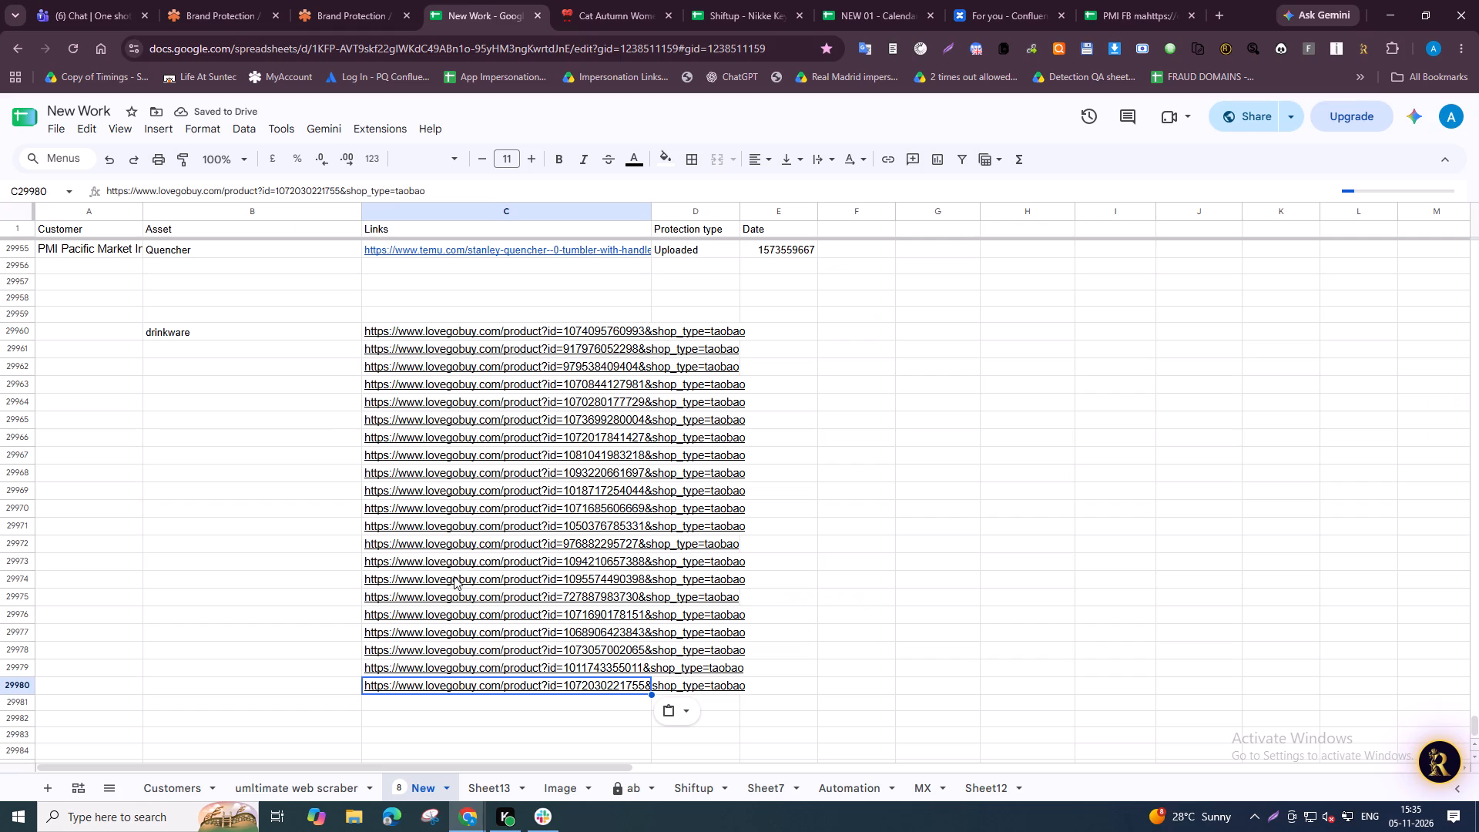
click(440, 713)
key(ctrl+v)
click(439, 730)
key(alt+Tab)
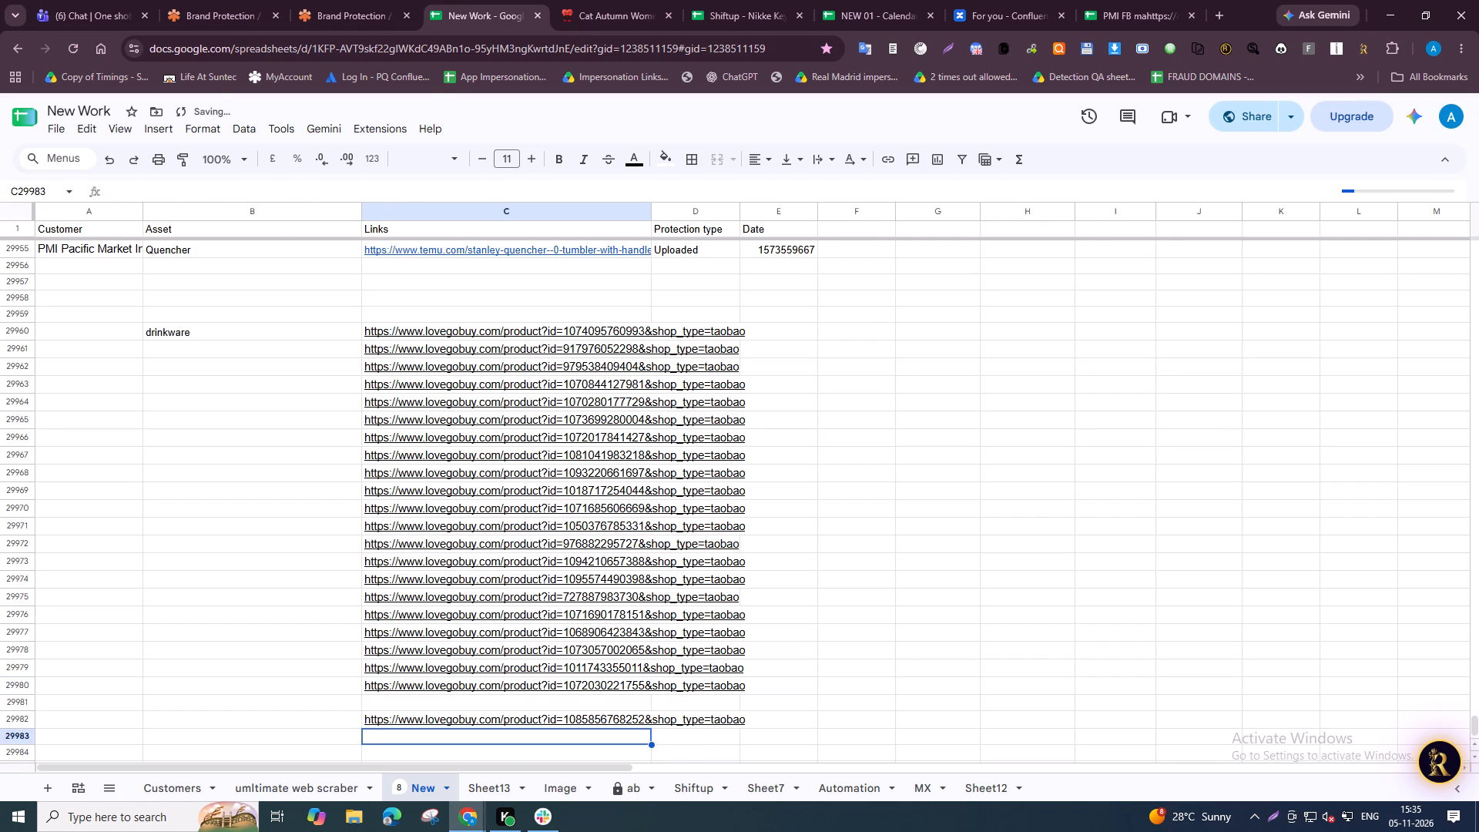
key(ctrl+w)
click(477, 41)
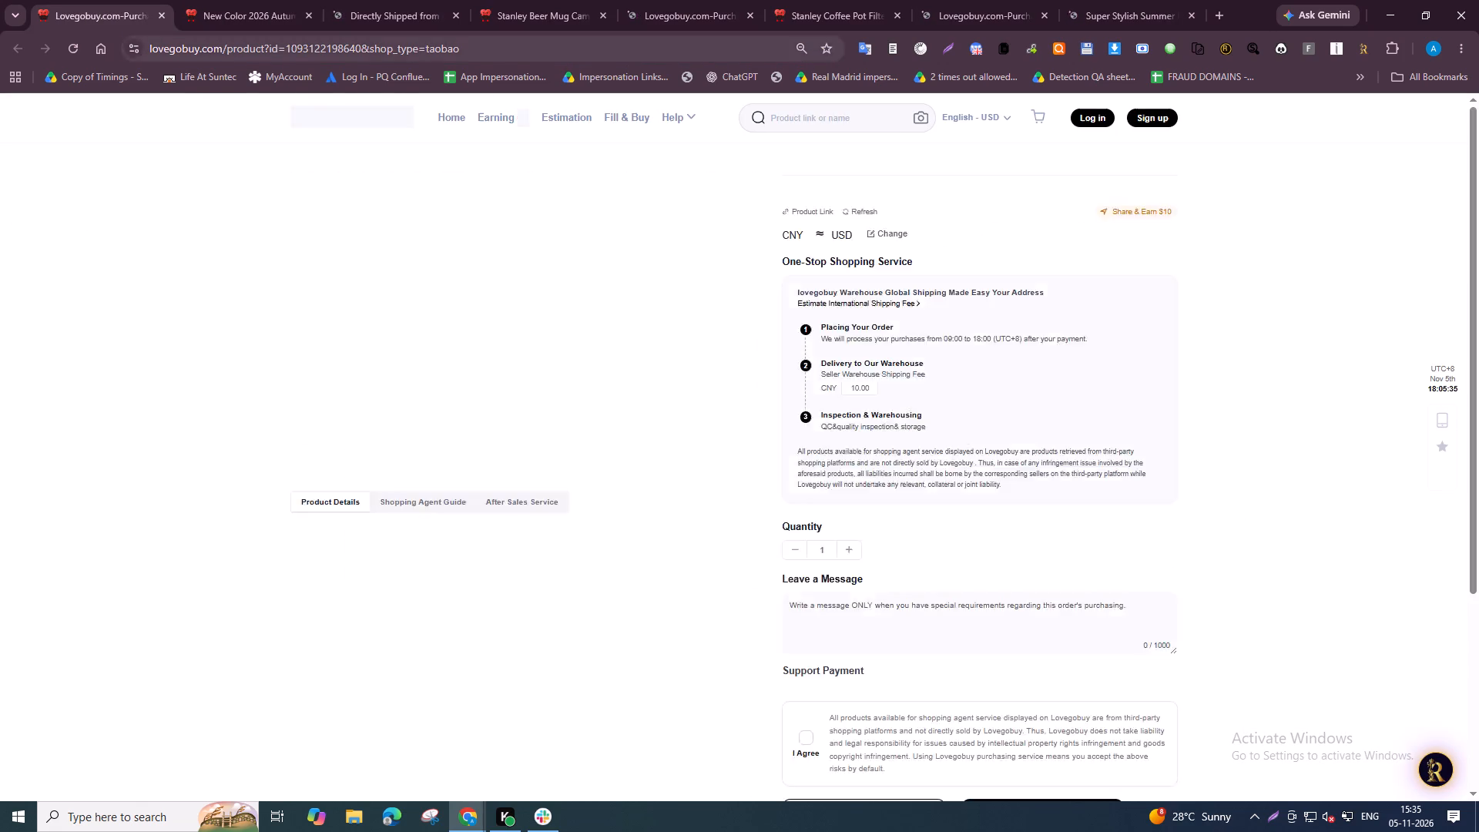
key(ctrl+c)
key(ctrl+c)
key(ctrl+c)
key(ctrl+c)
key(ctrl+c)
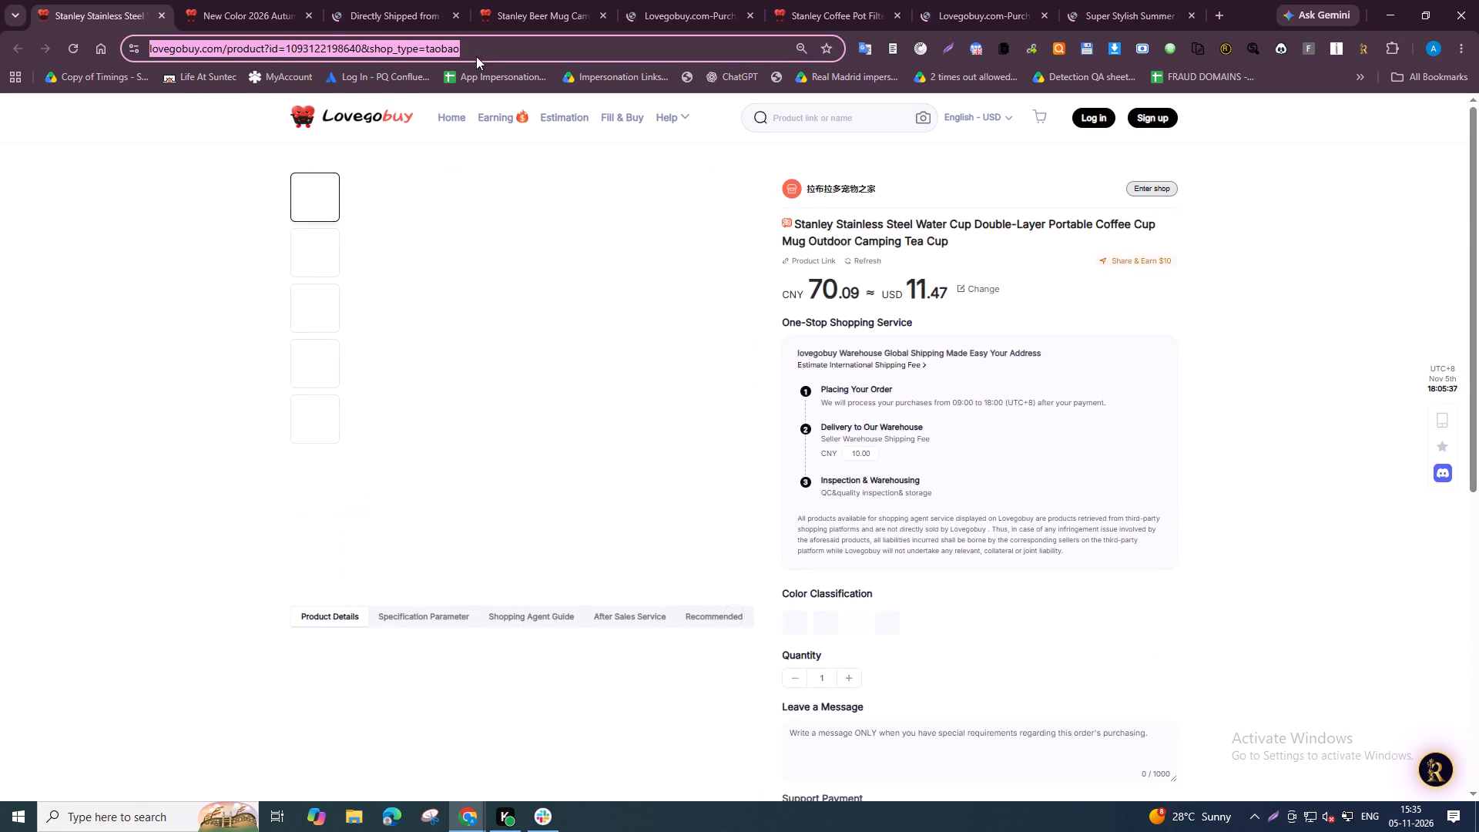
key(alt+Tab)
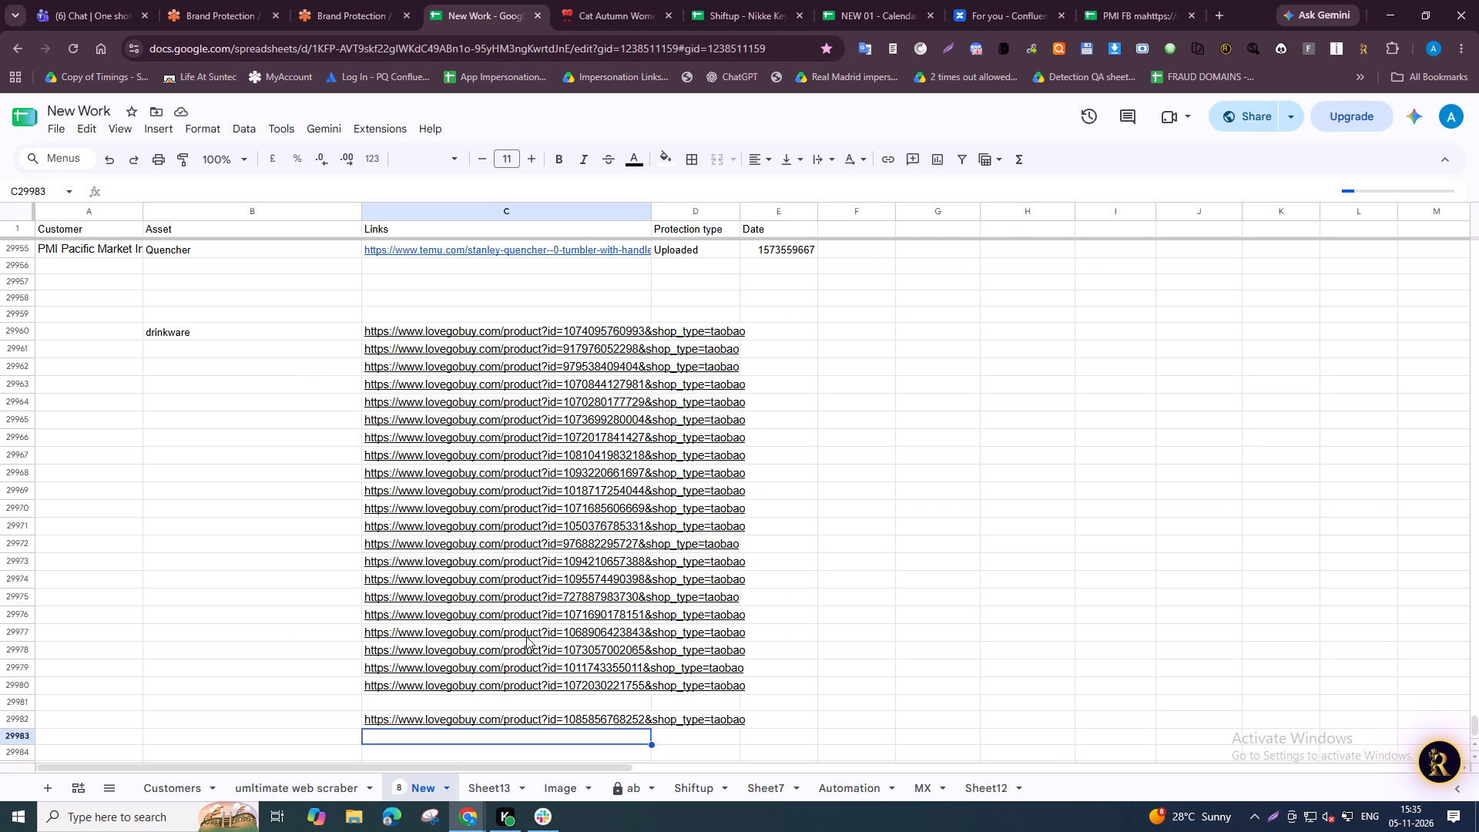
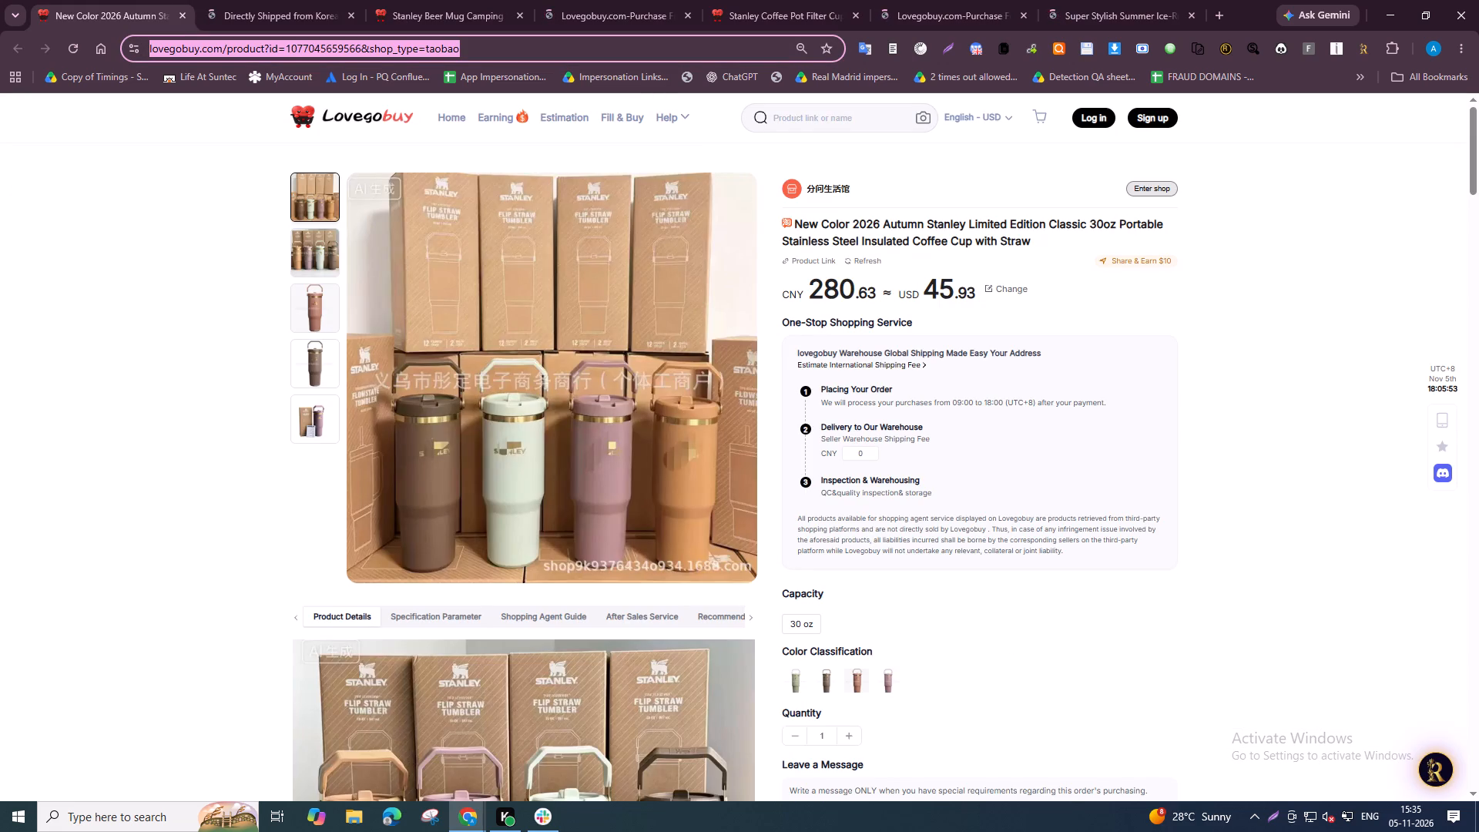
key(ctrl+c)
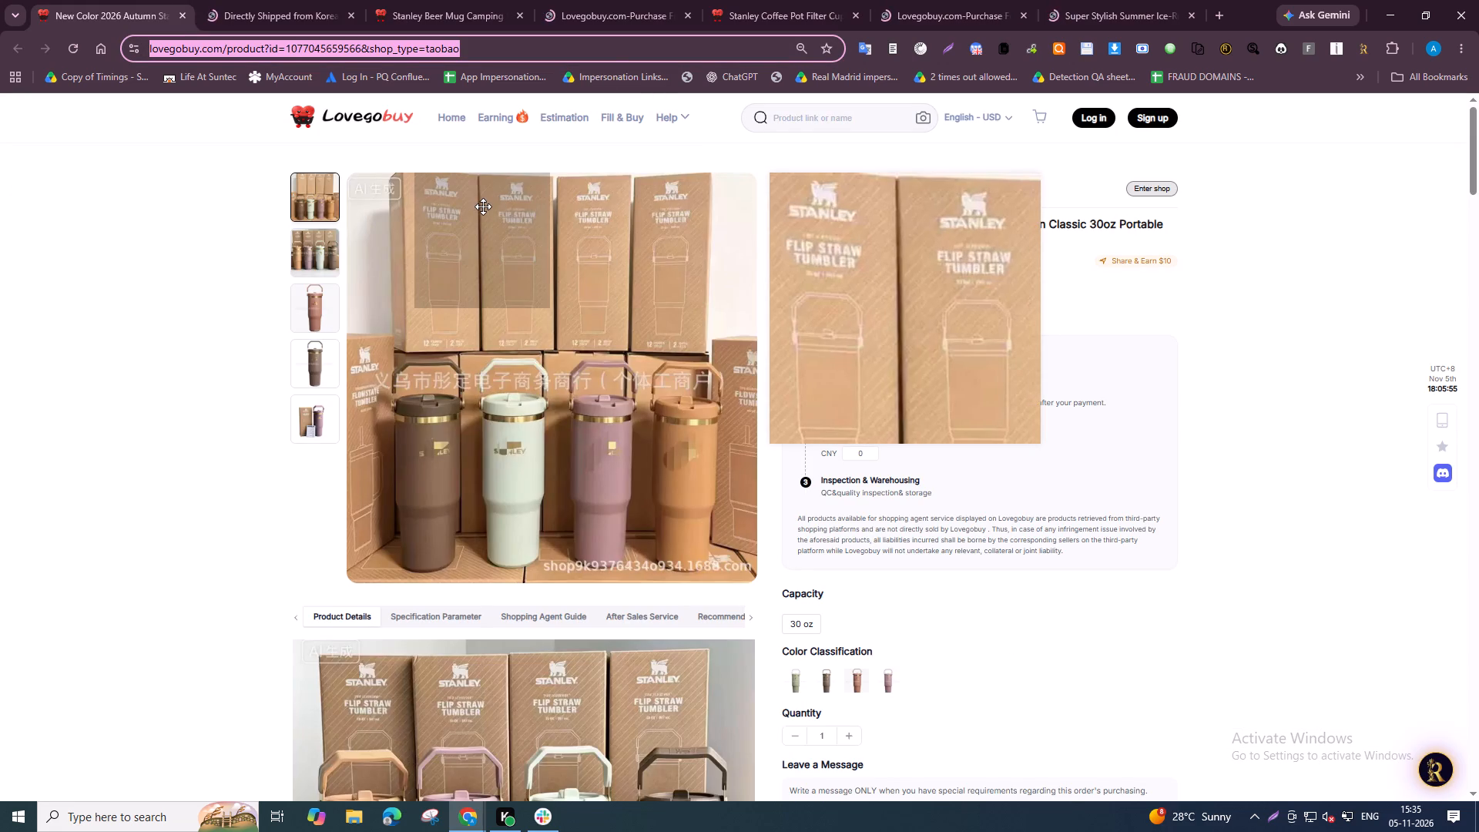
click(314, 253)
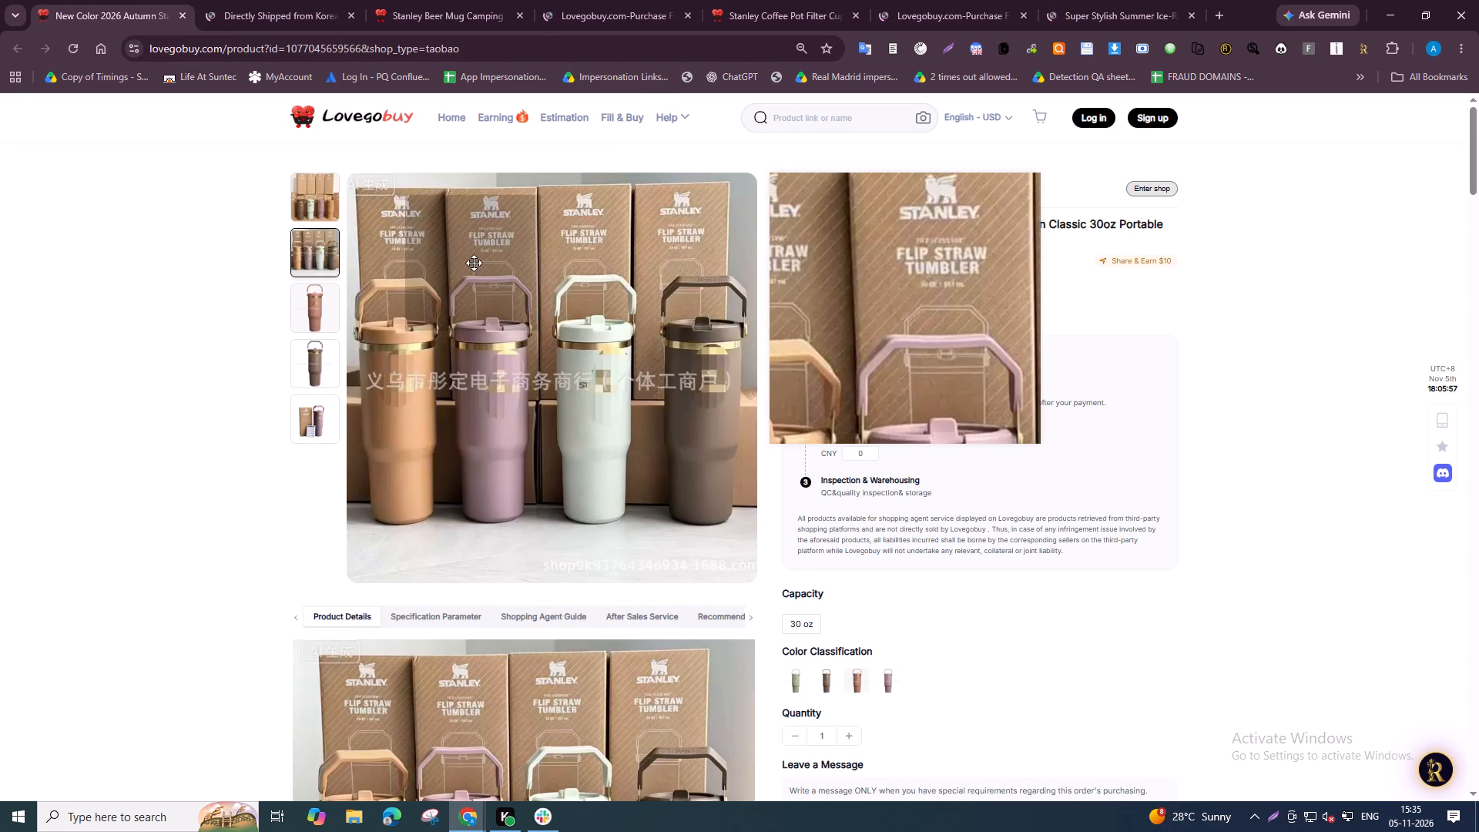
click(300, 319)
click(317, 357)
click(326, 421)
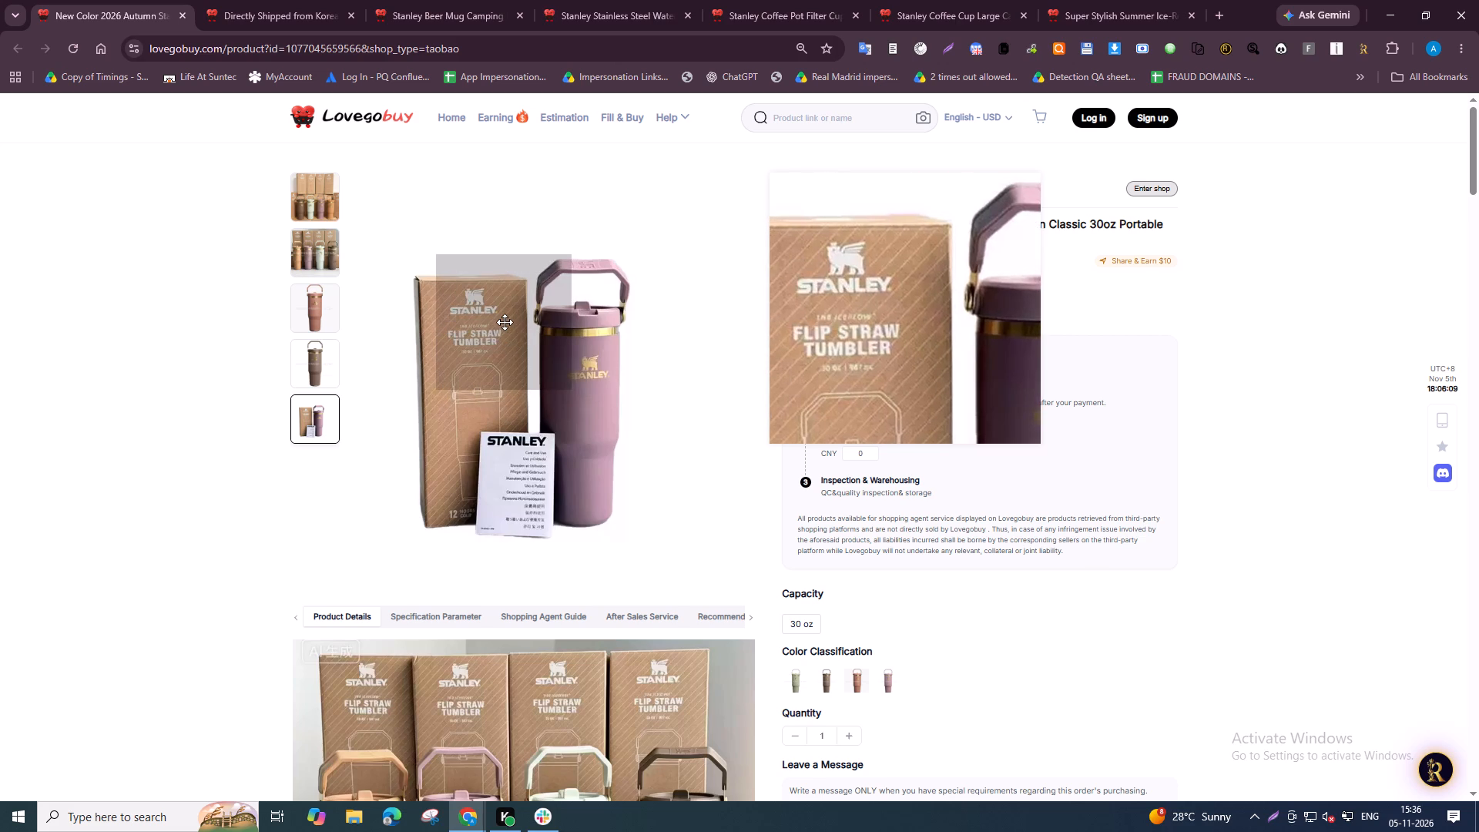
click(297, 222)
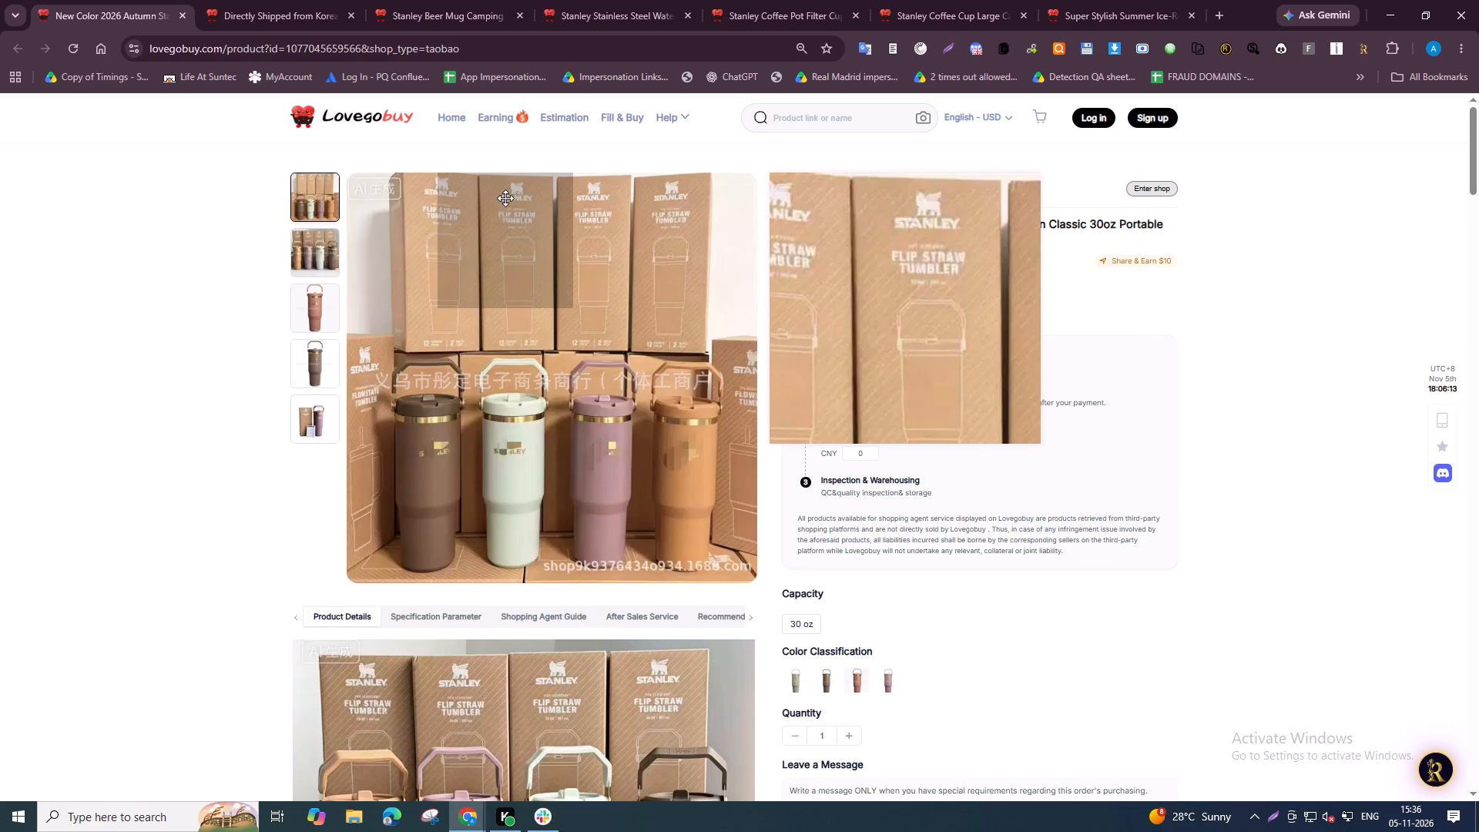
click(320, 258)
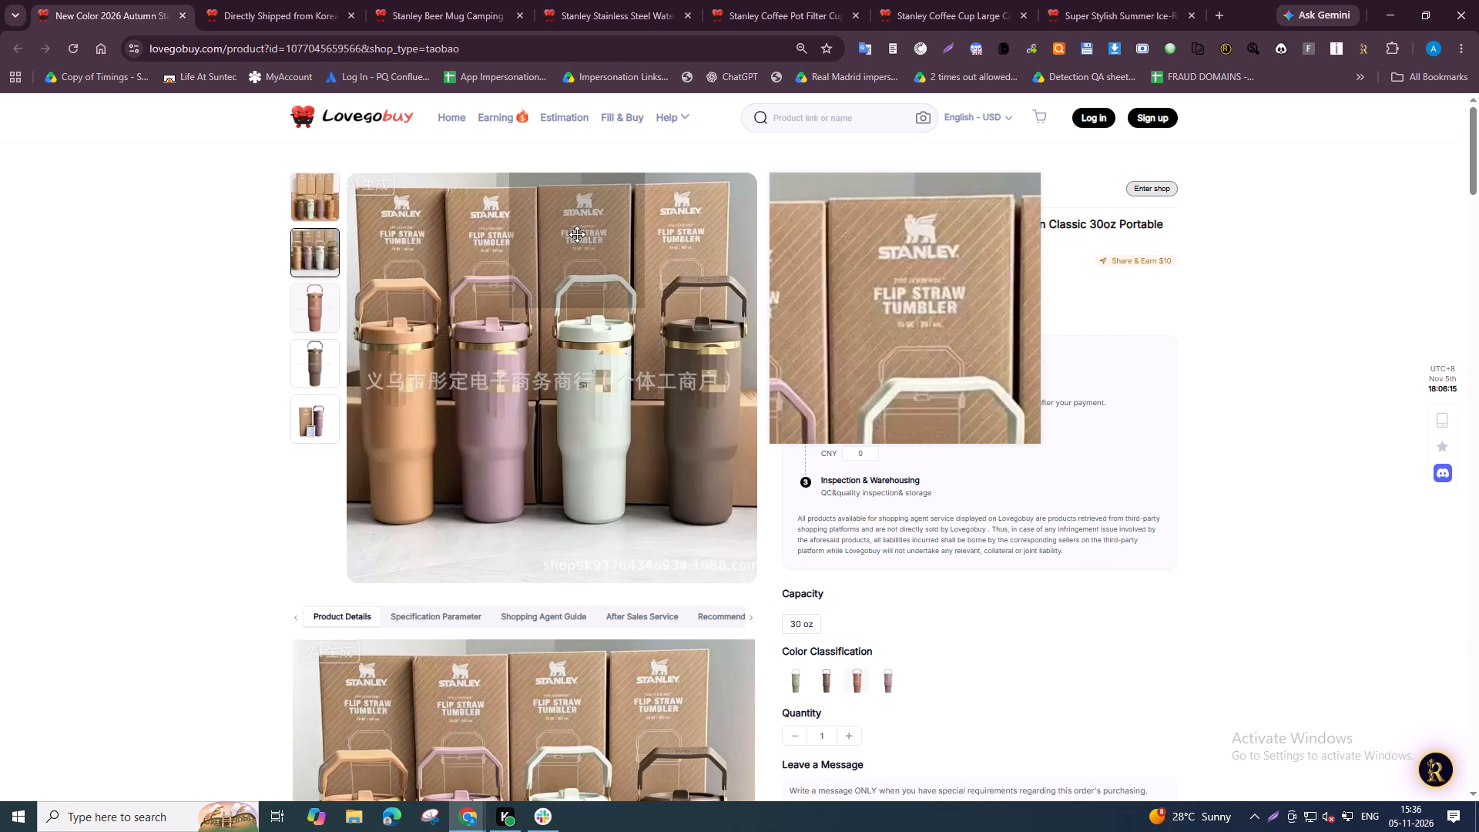
click(325, 301)
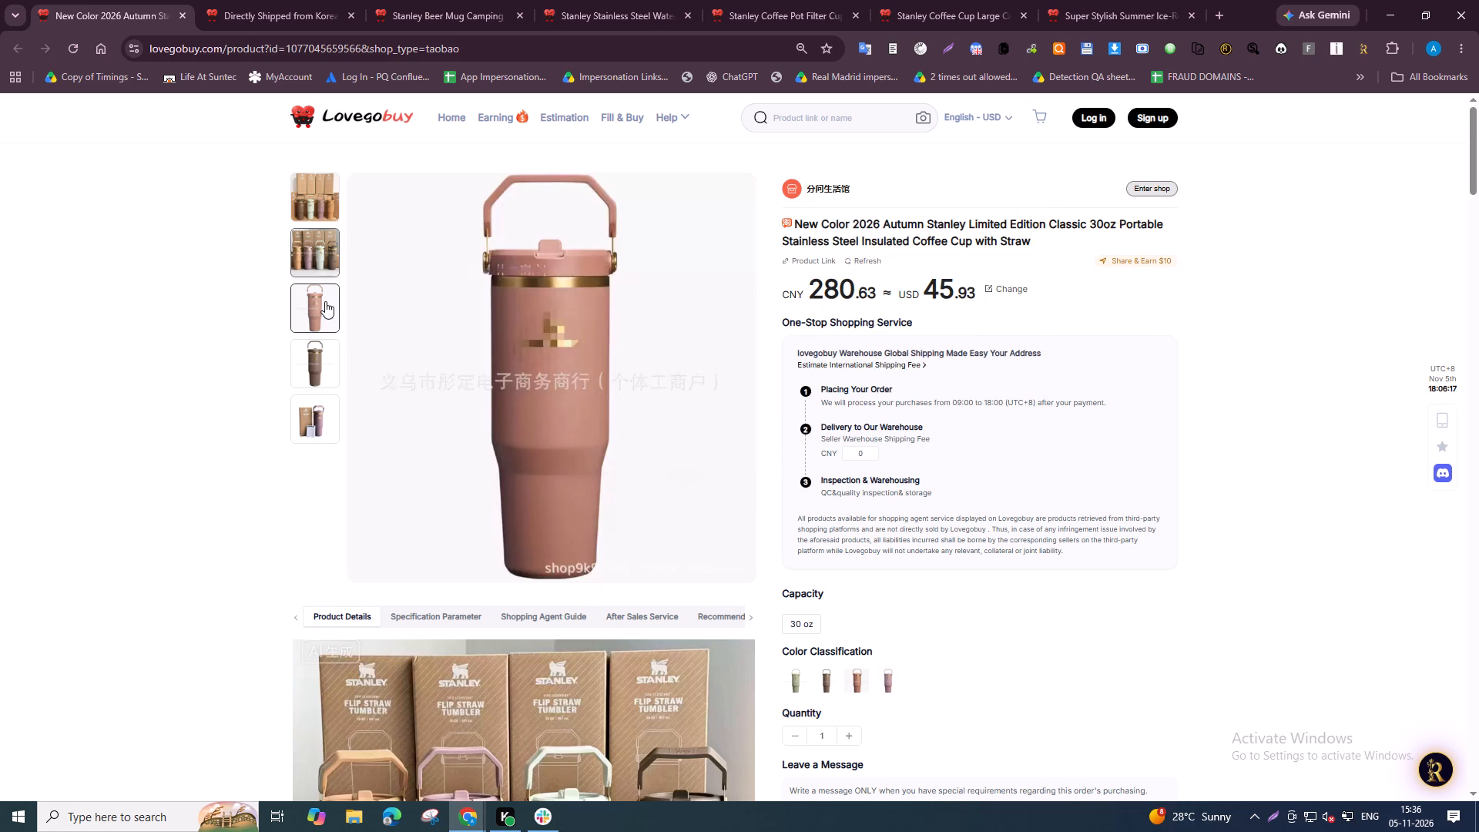
click(300, 347)
click(324, 414)
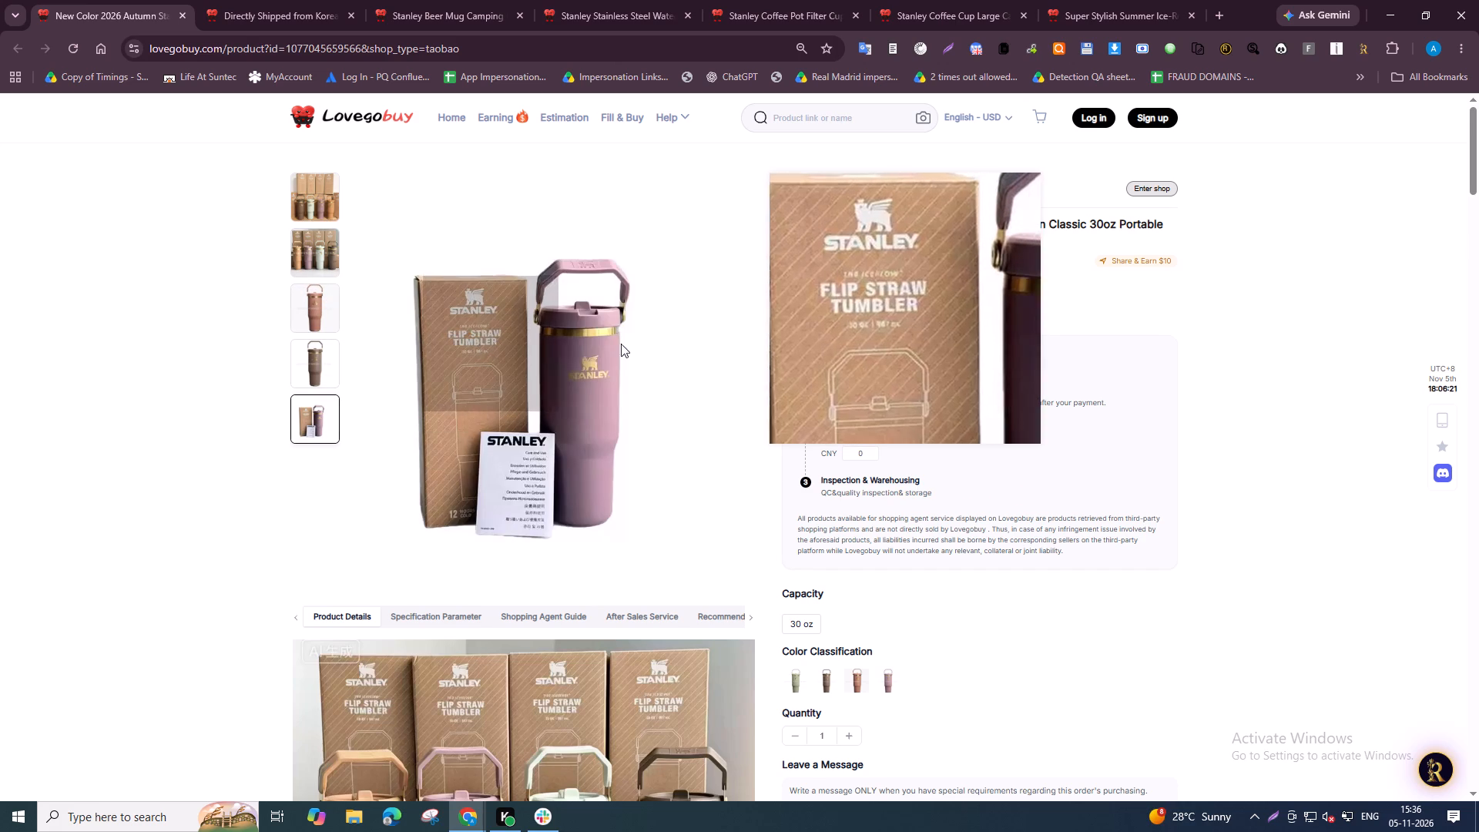
right_click(818, 264)
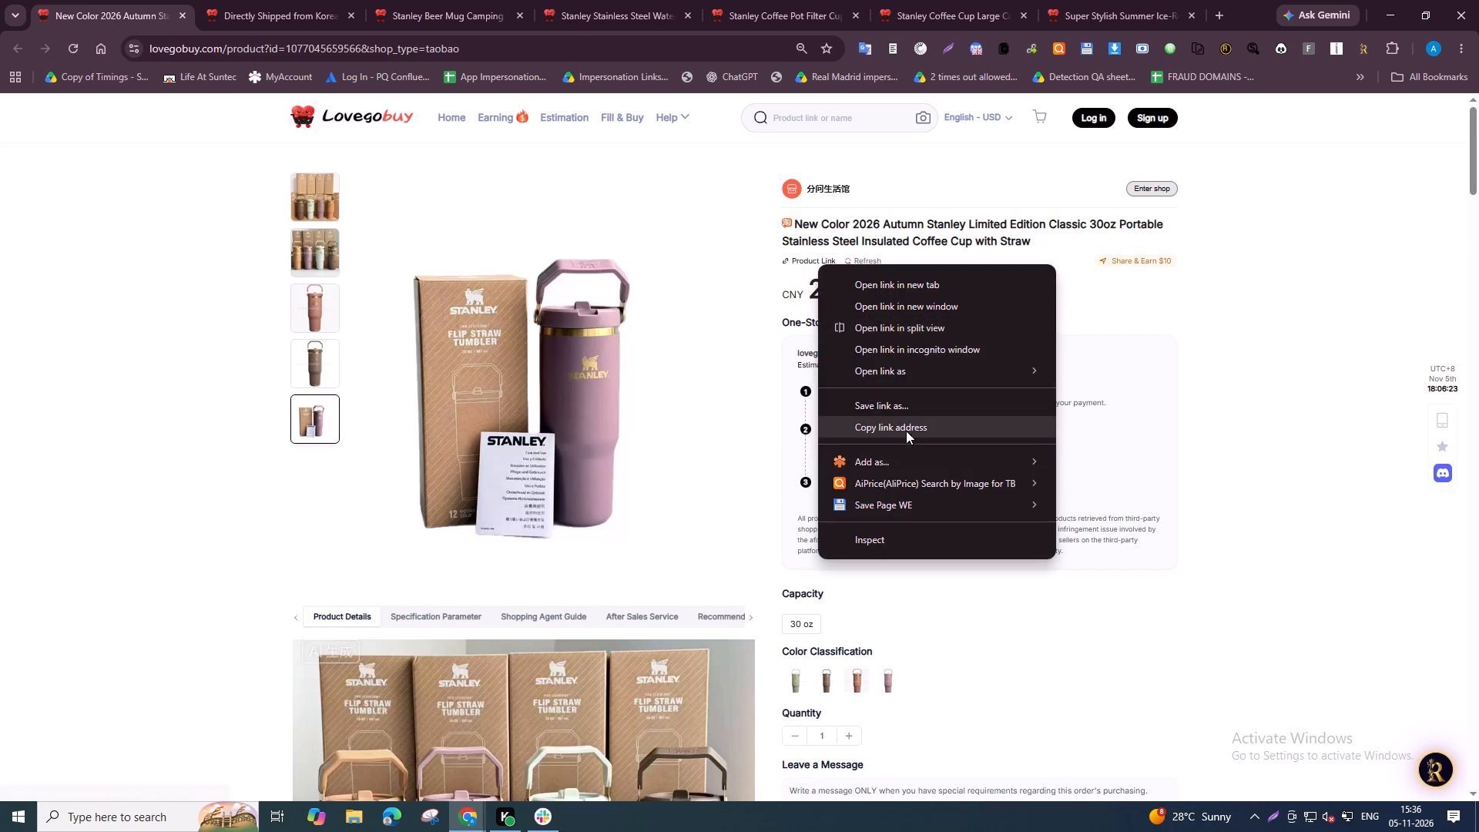
click(908, 423)
key(alt+Tab)
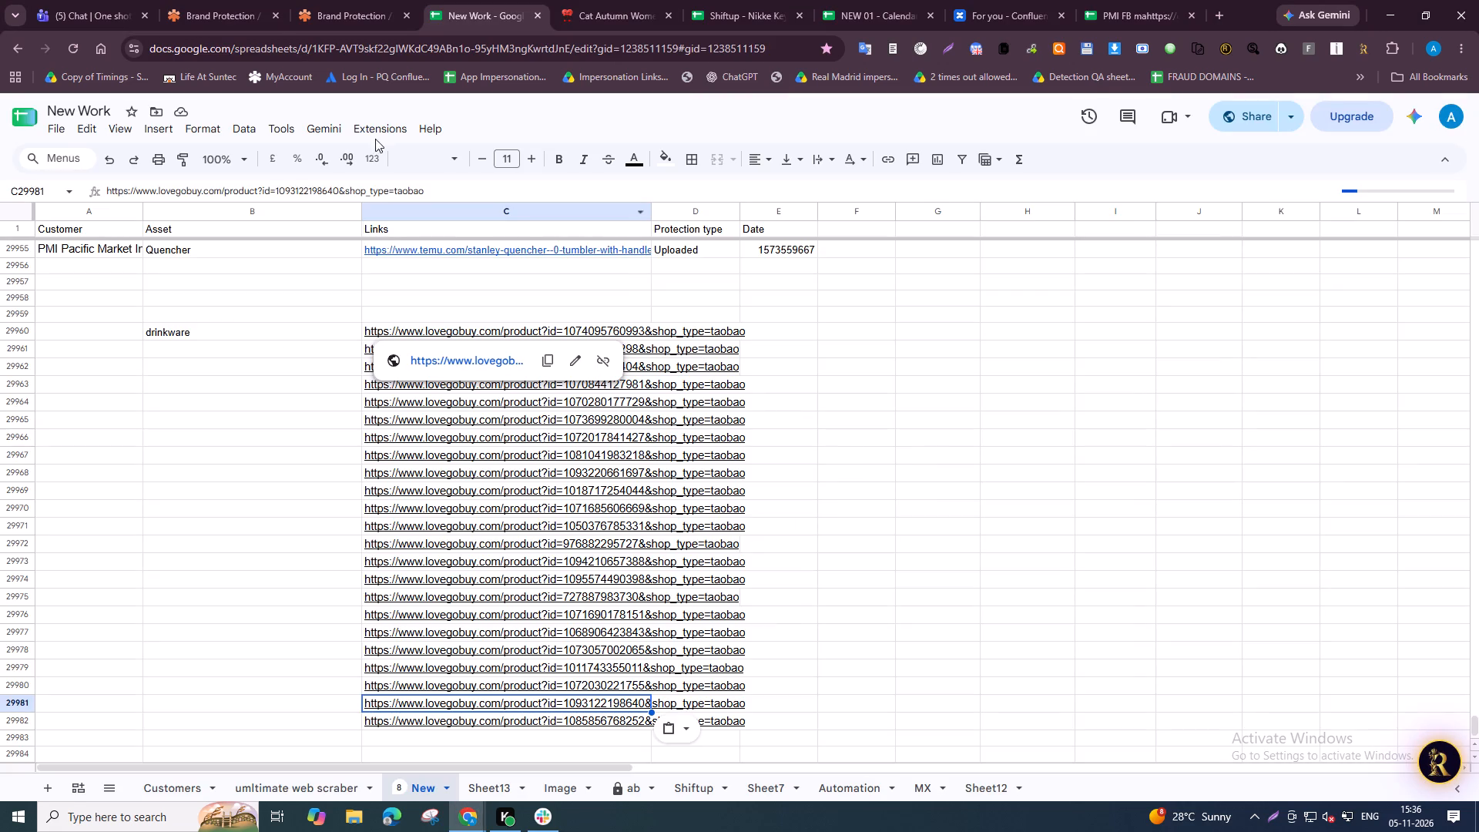
click(243, 0)
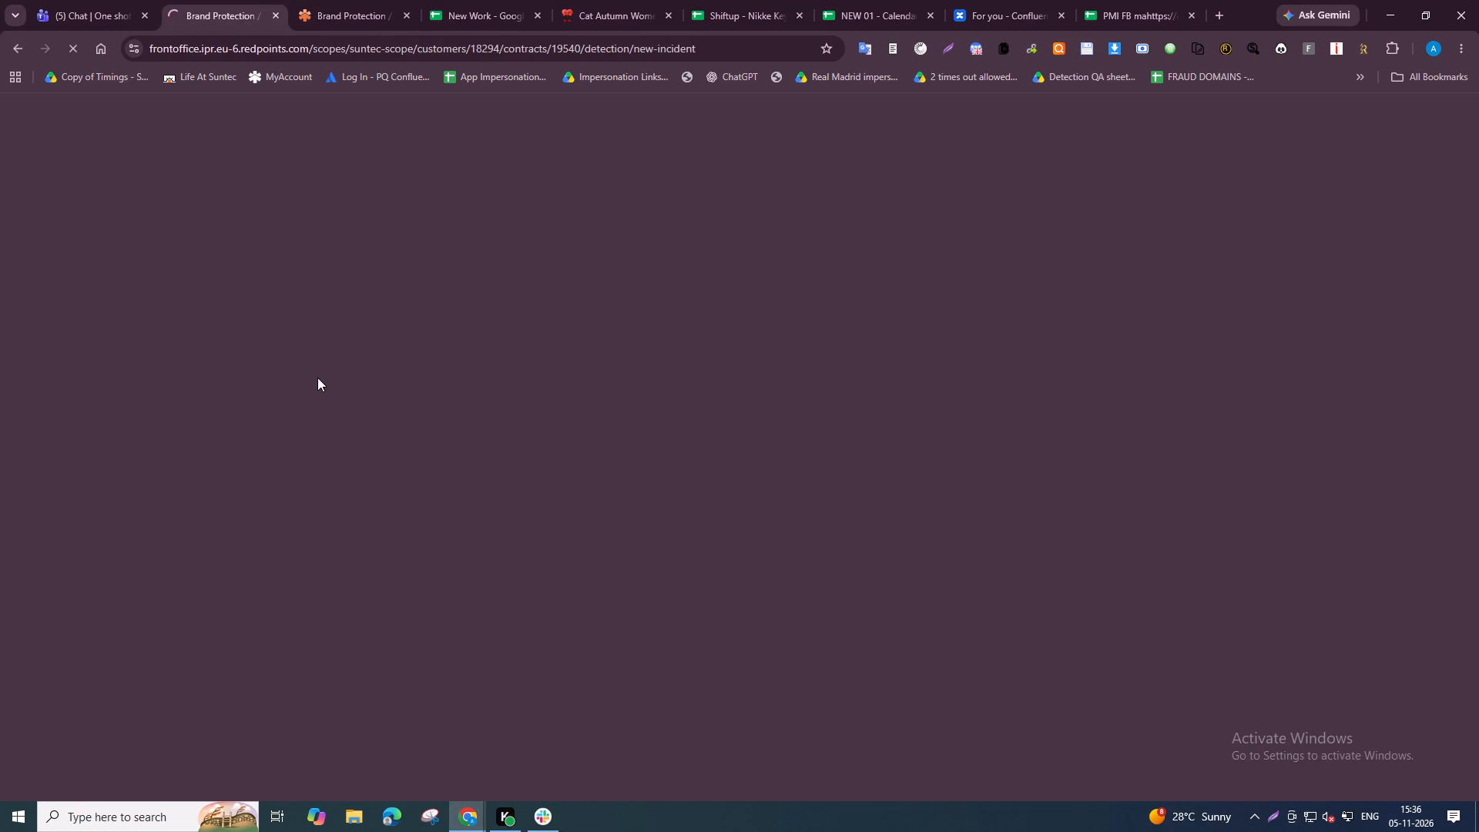
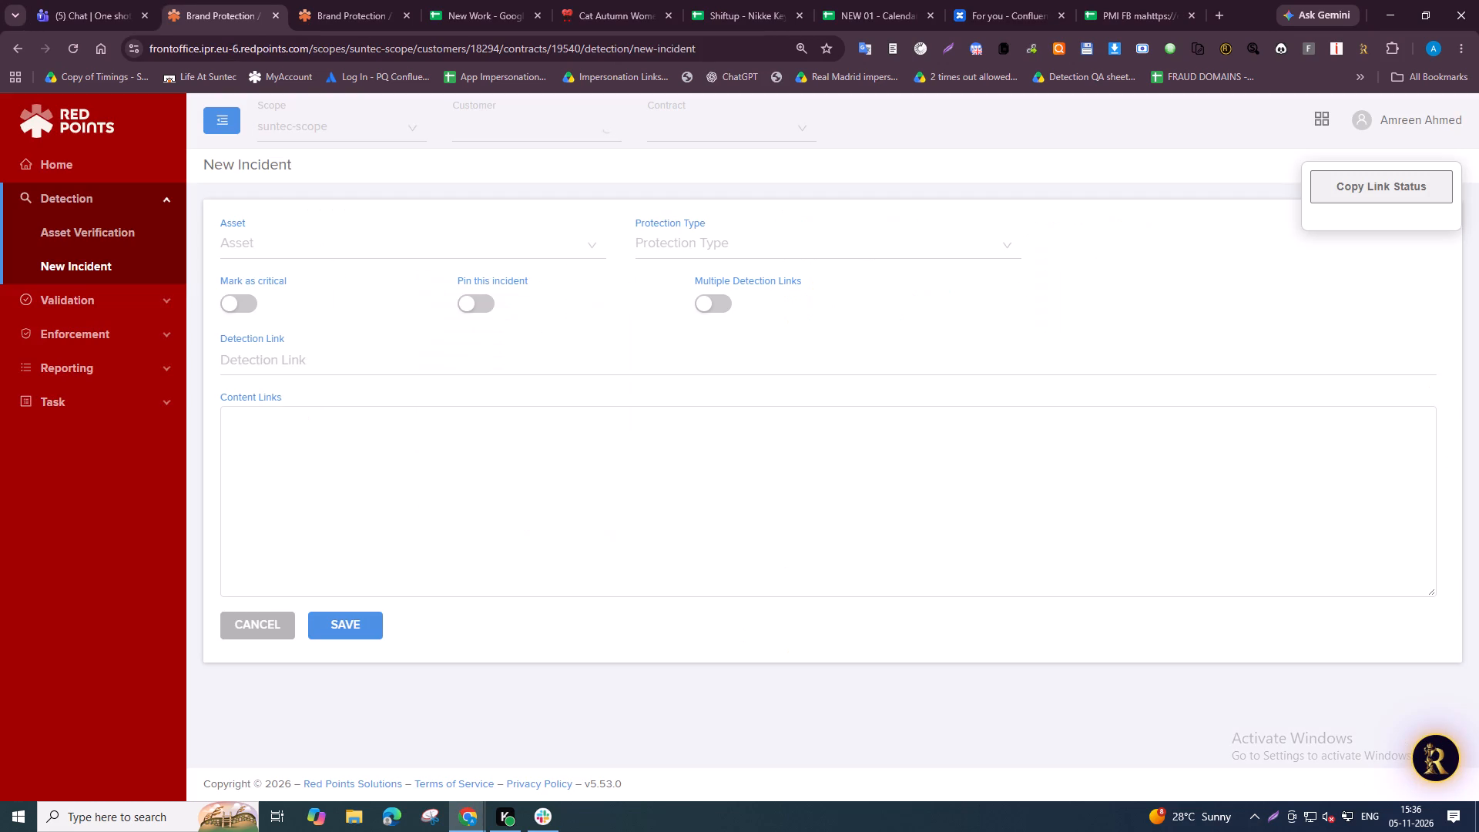
Set the new incident's customer to PMI Pacific Market International.
key(f)
click(497, 129)
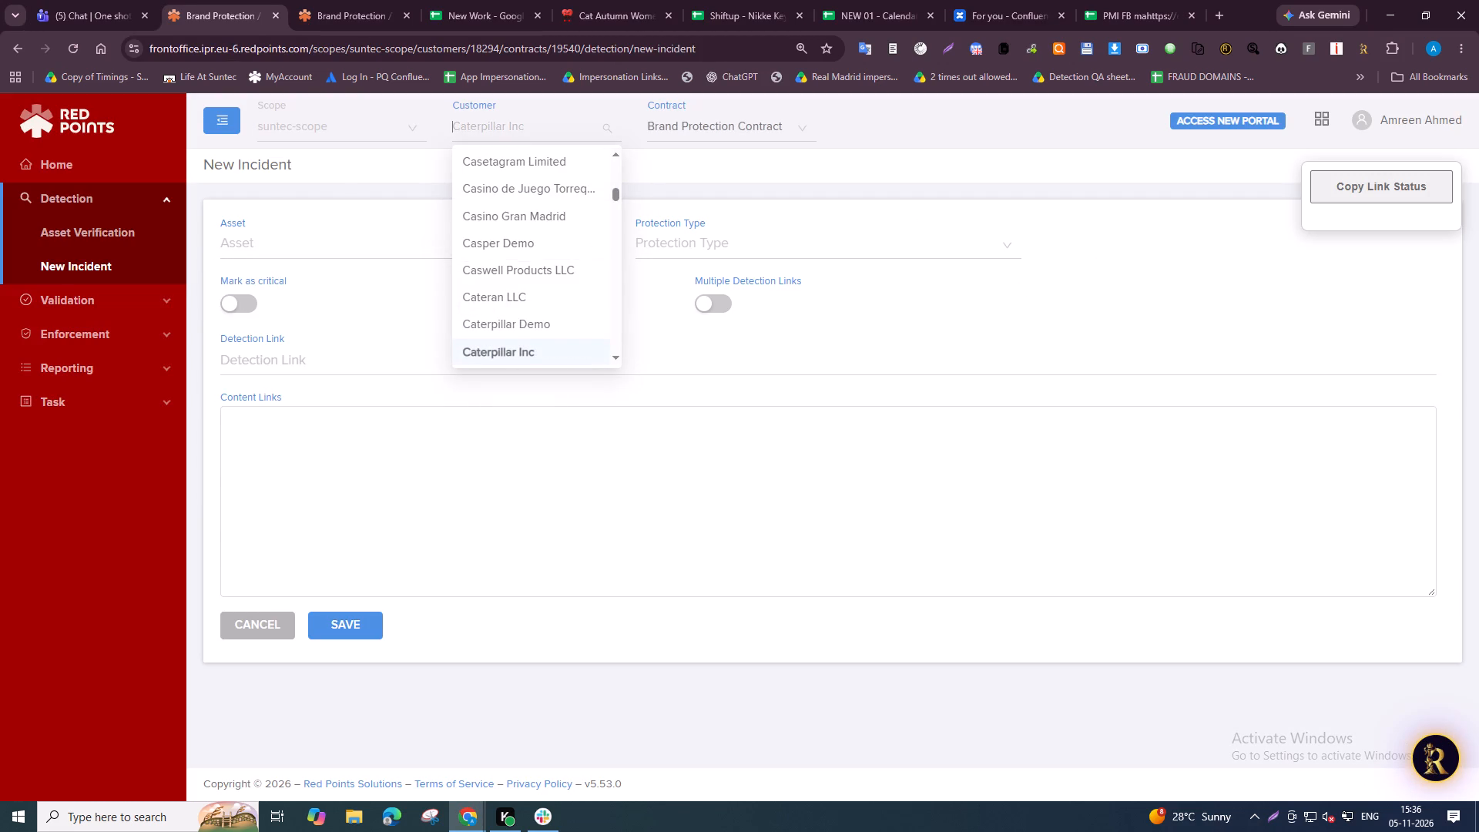
text(pmi)
click(536, 160)
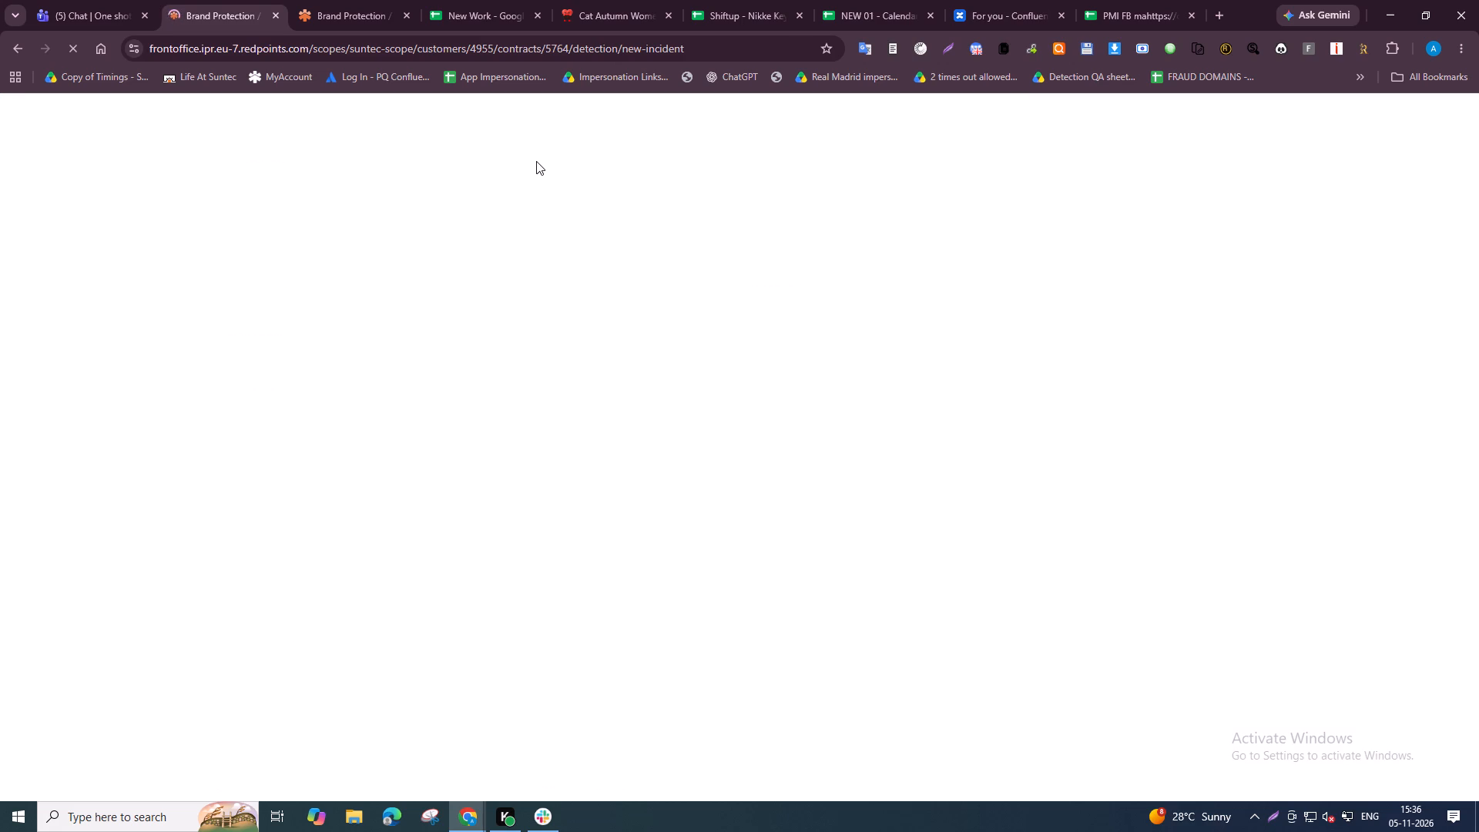
key(alt+Tab)
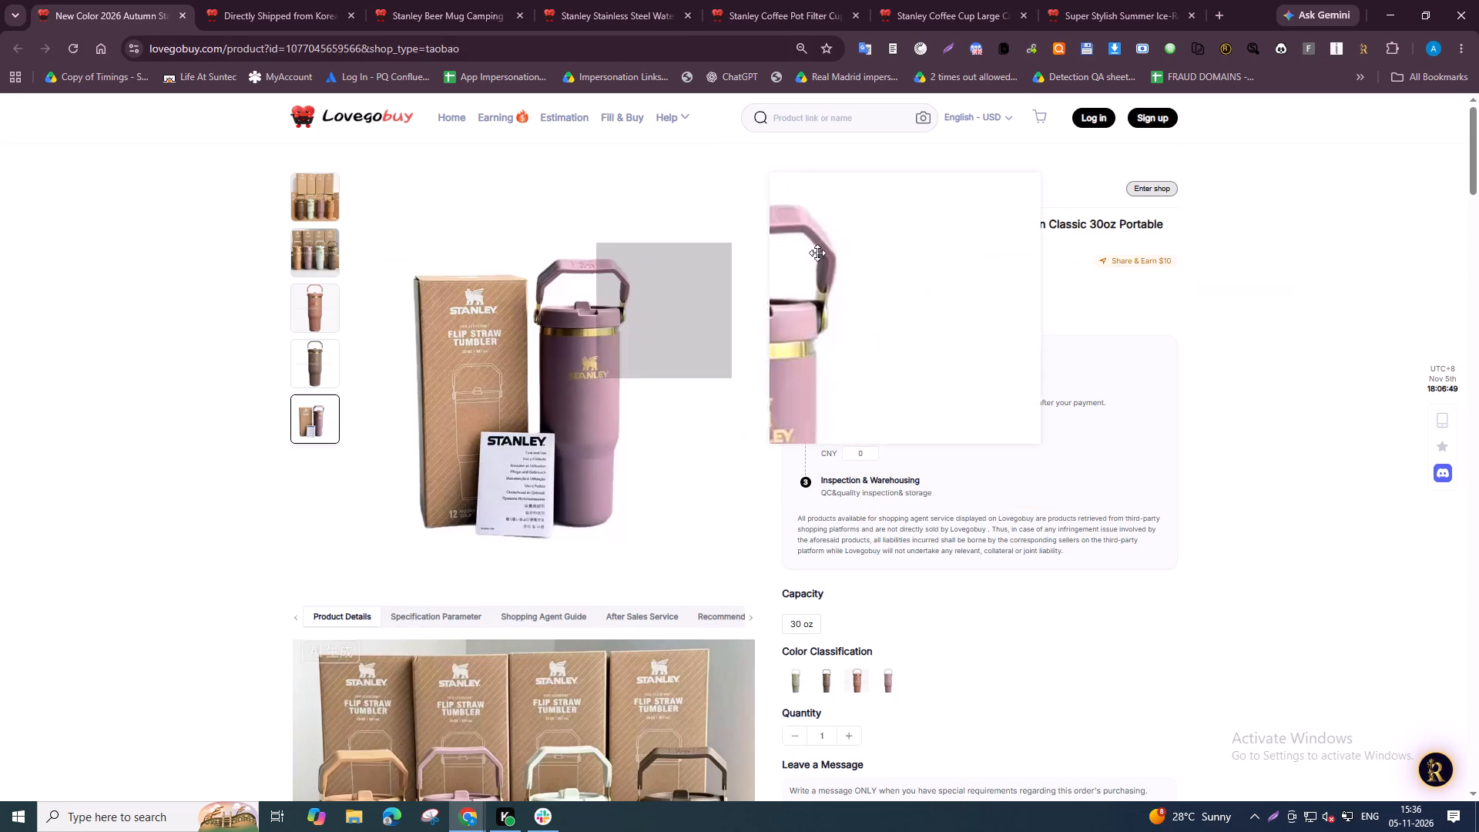
right_click(812, 260)
click(941, 424)
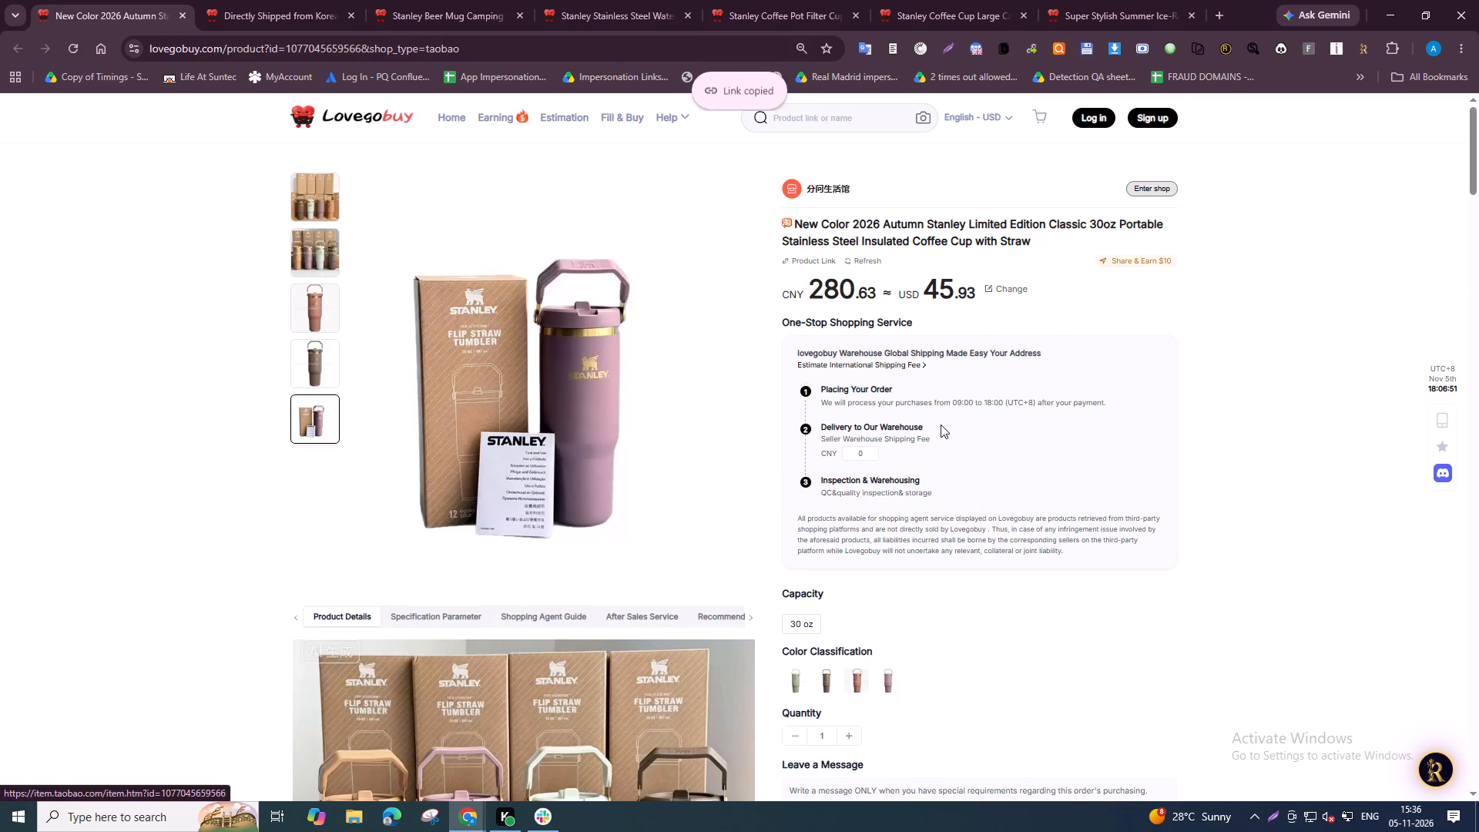
key(alt+Tab)
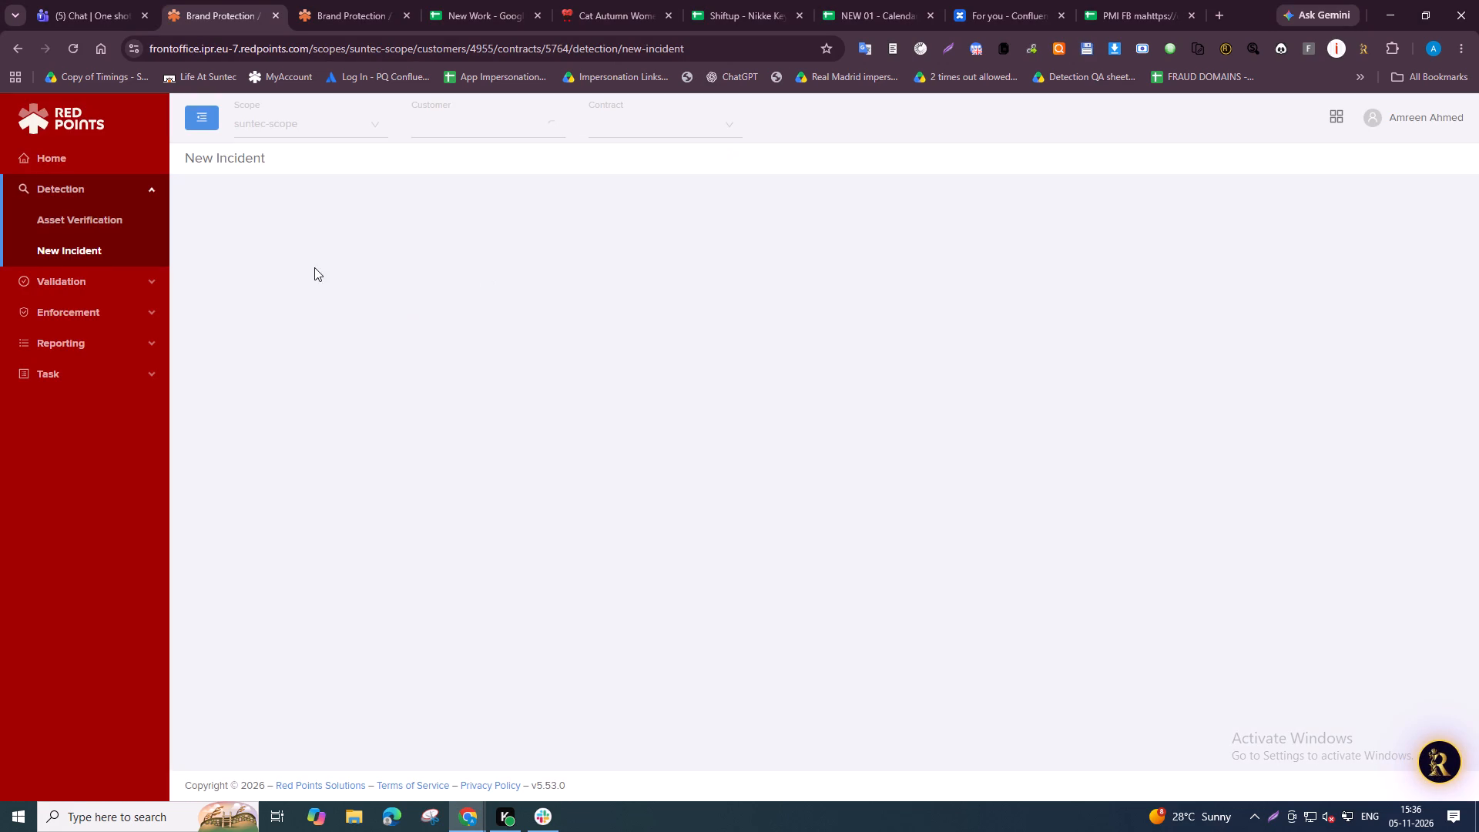
click(243, 226)
click(277, 291)
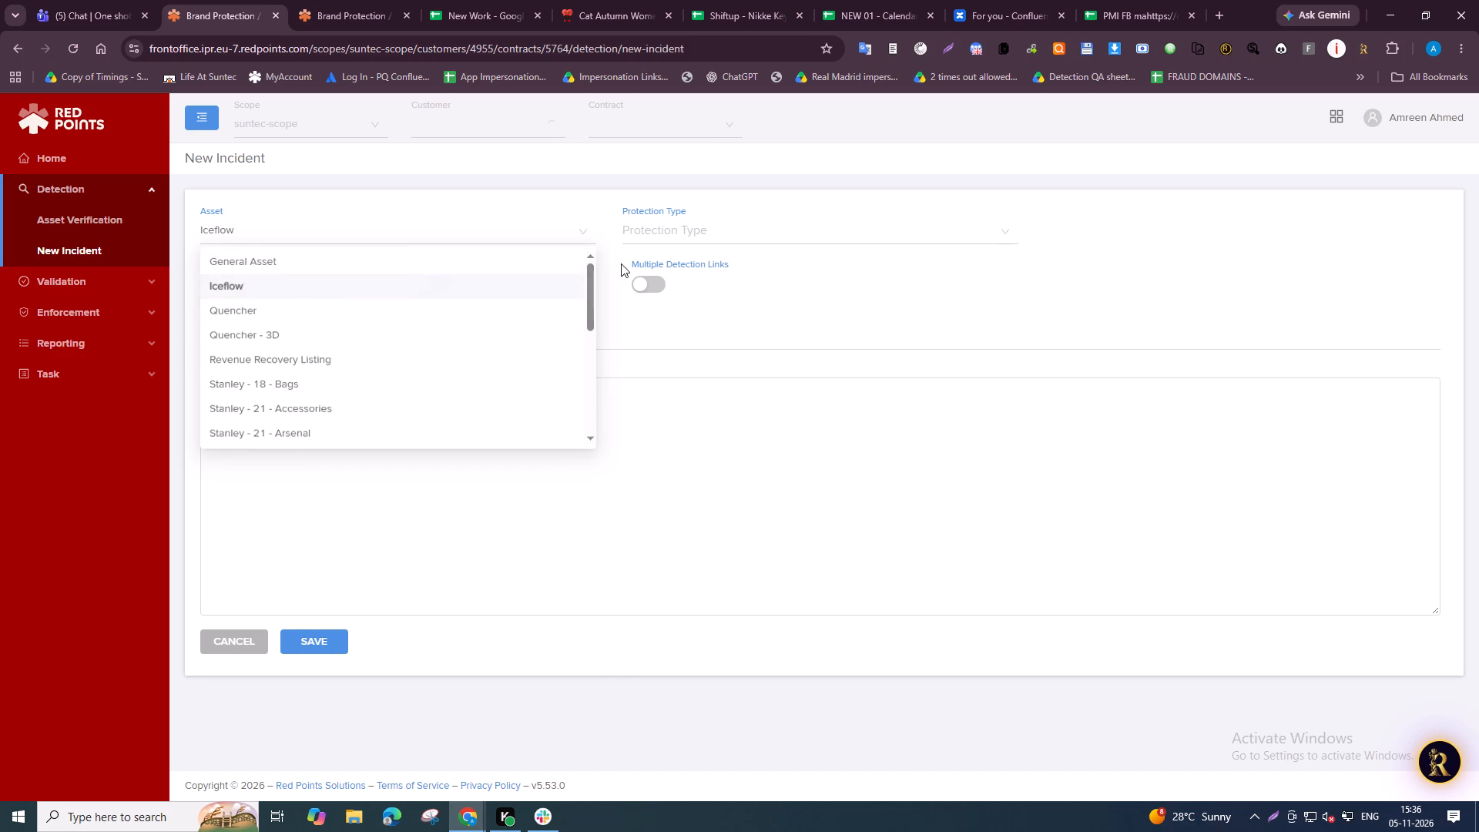
drag(671, 247, 686, 243)
click(697, 237)
click(706, 337)
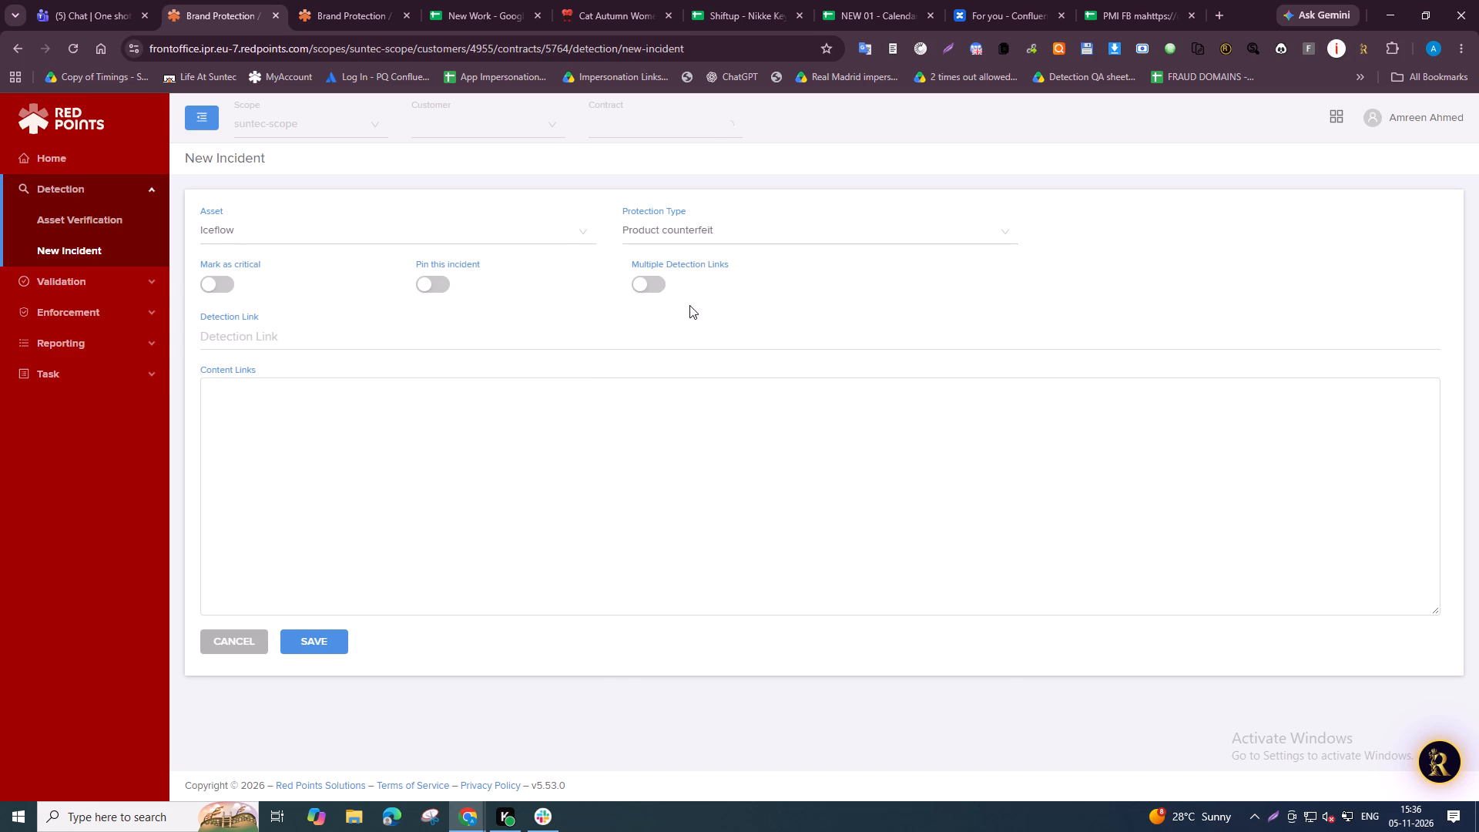
click(659, 285)
click(689, 403)
key(ctrl+v)
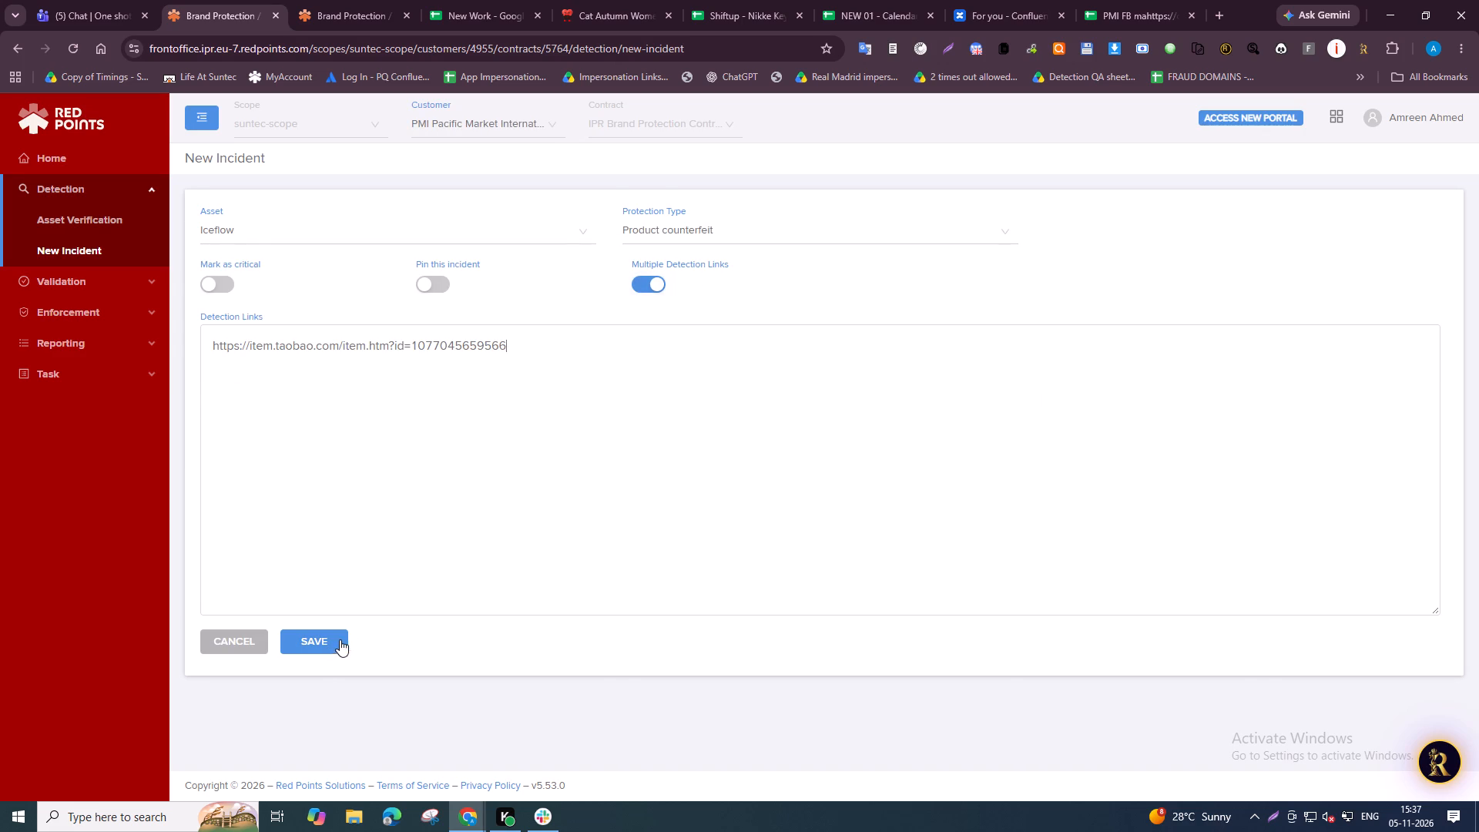
click(340, 639)
Copy the new incident's link status and its asset name into the New sheet beside the drinkware links.
click(1340, 45)
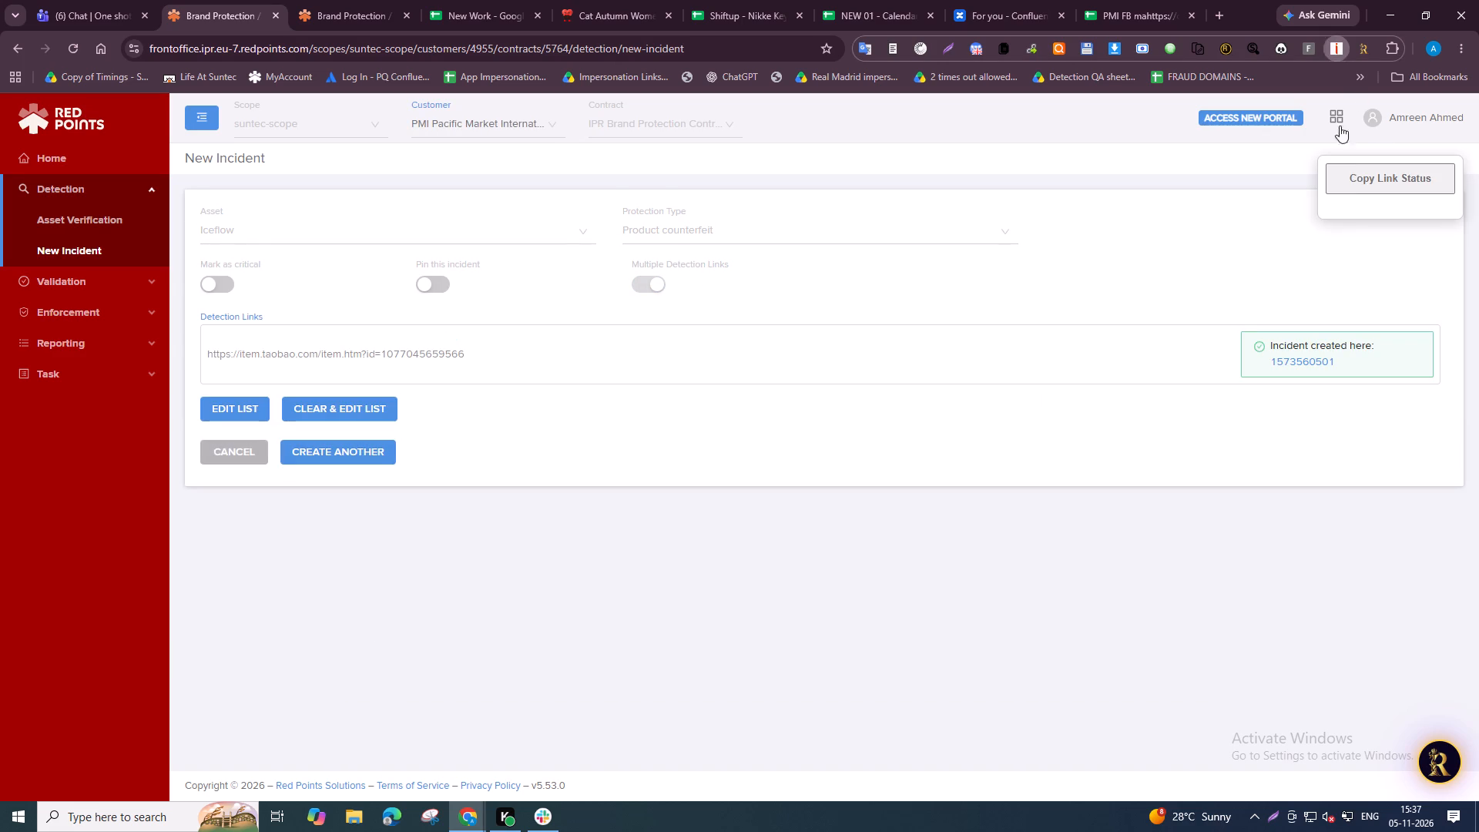
click(1348, 178)
click(461, 0)
click(951, 370)
key(ctrl+v)
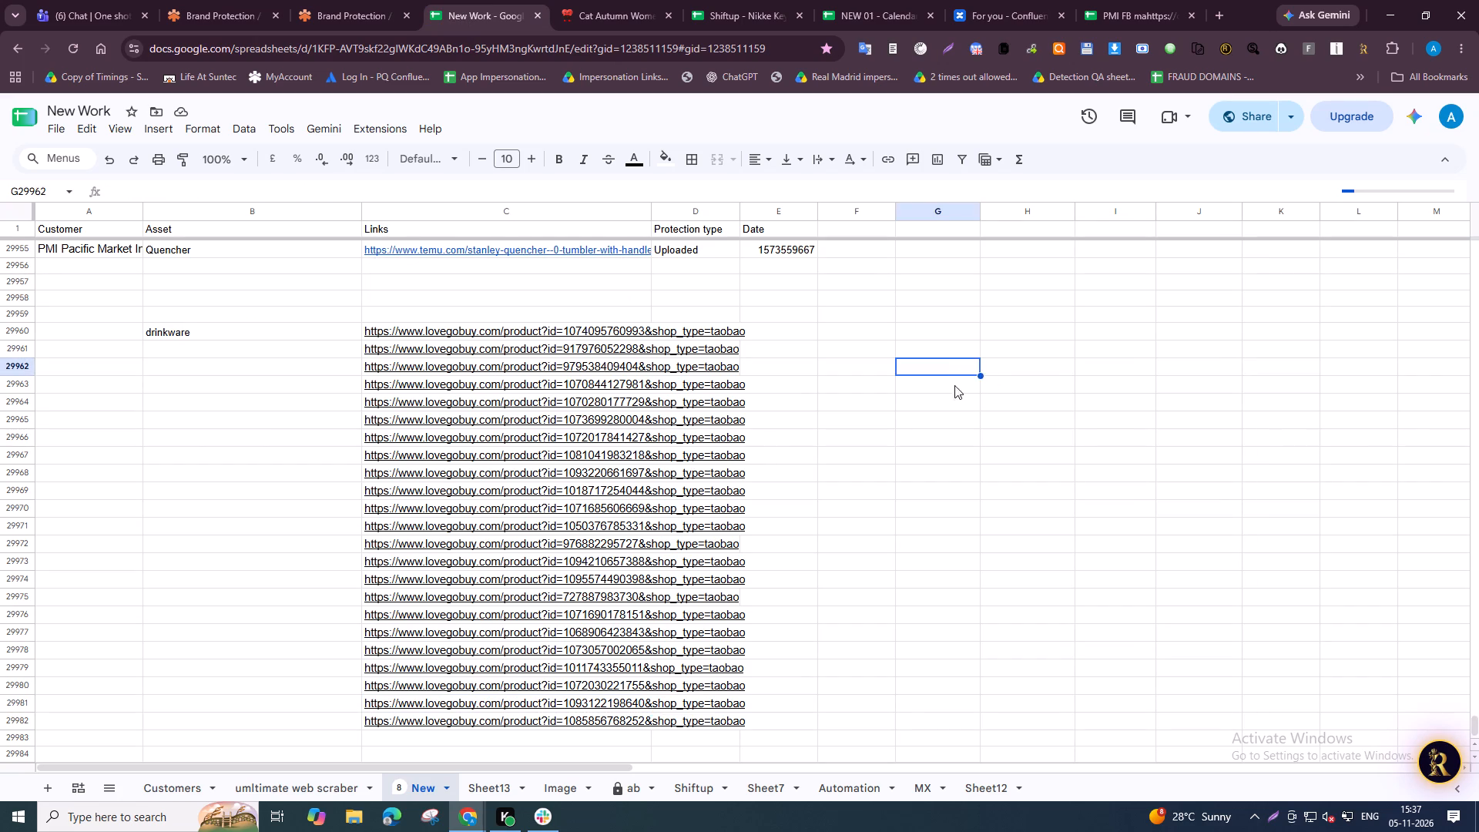
click(208, 0)
alt+click(318, 228)
click(521, 0)
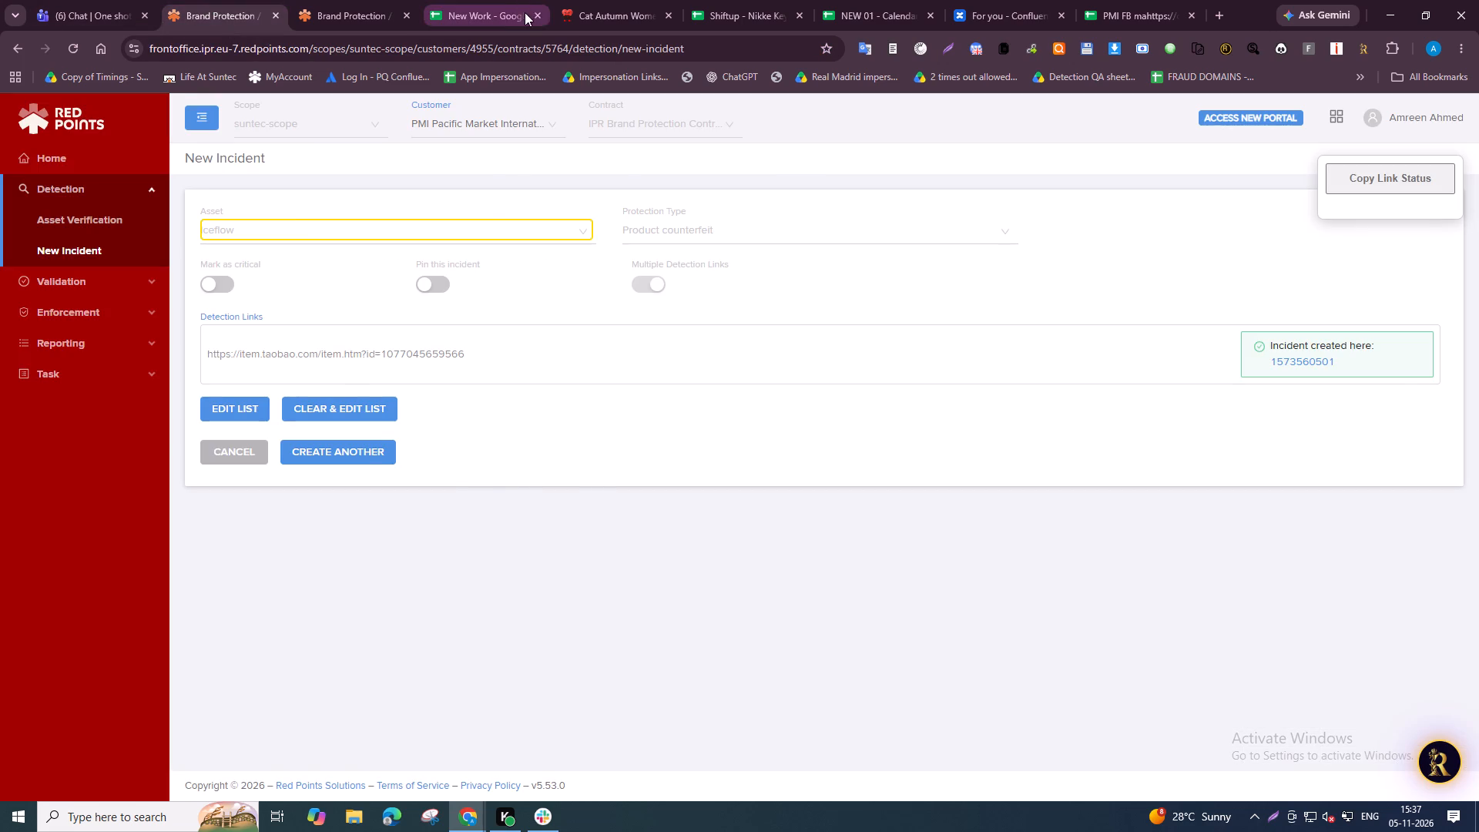
click(864, 387)
key(ctrl+v)
click(863, 458)
key(alt+Tab)
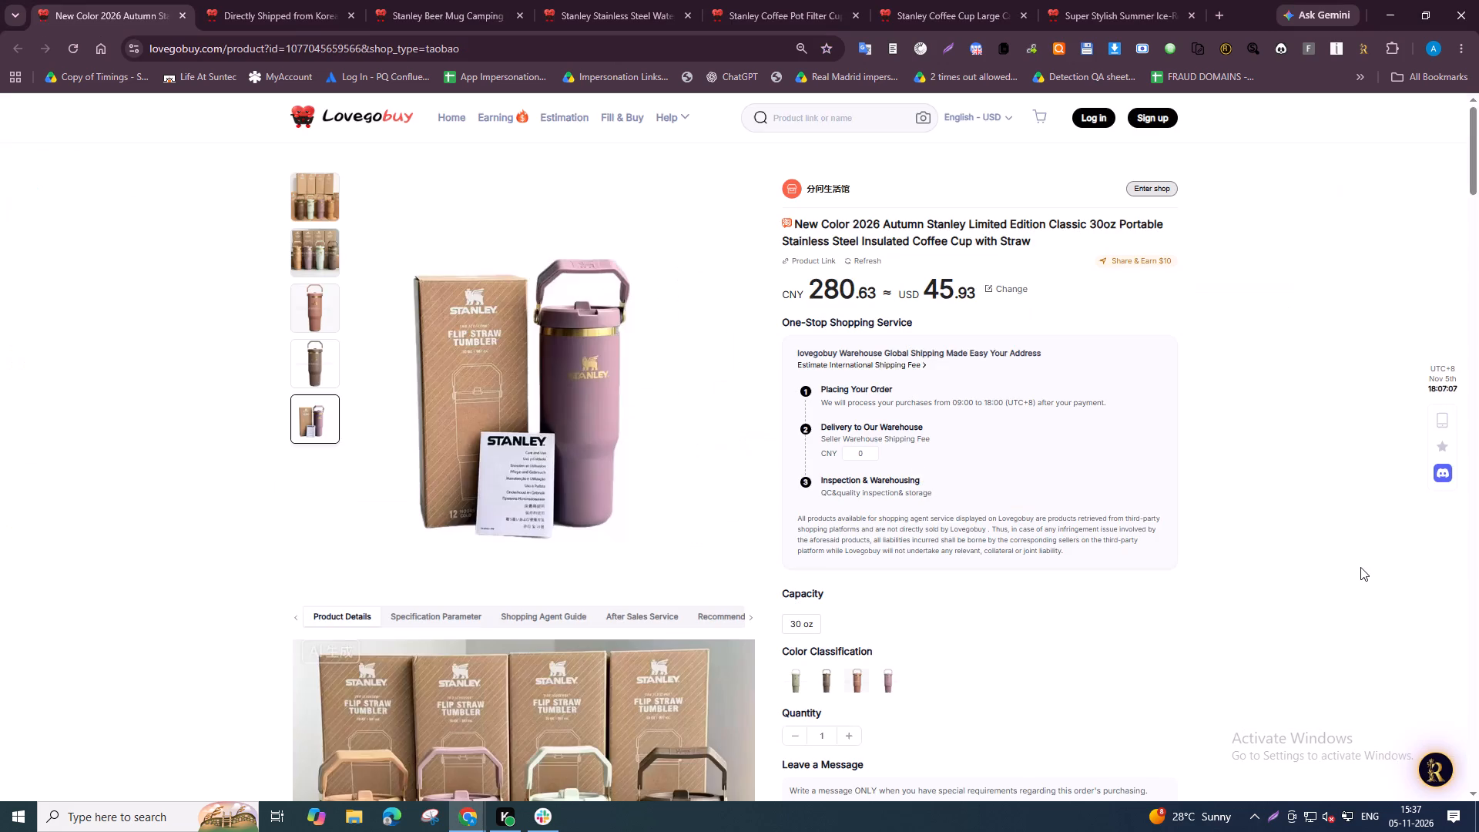
key(ctrl+w)
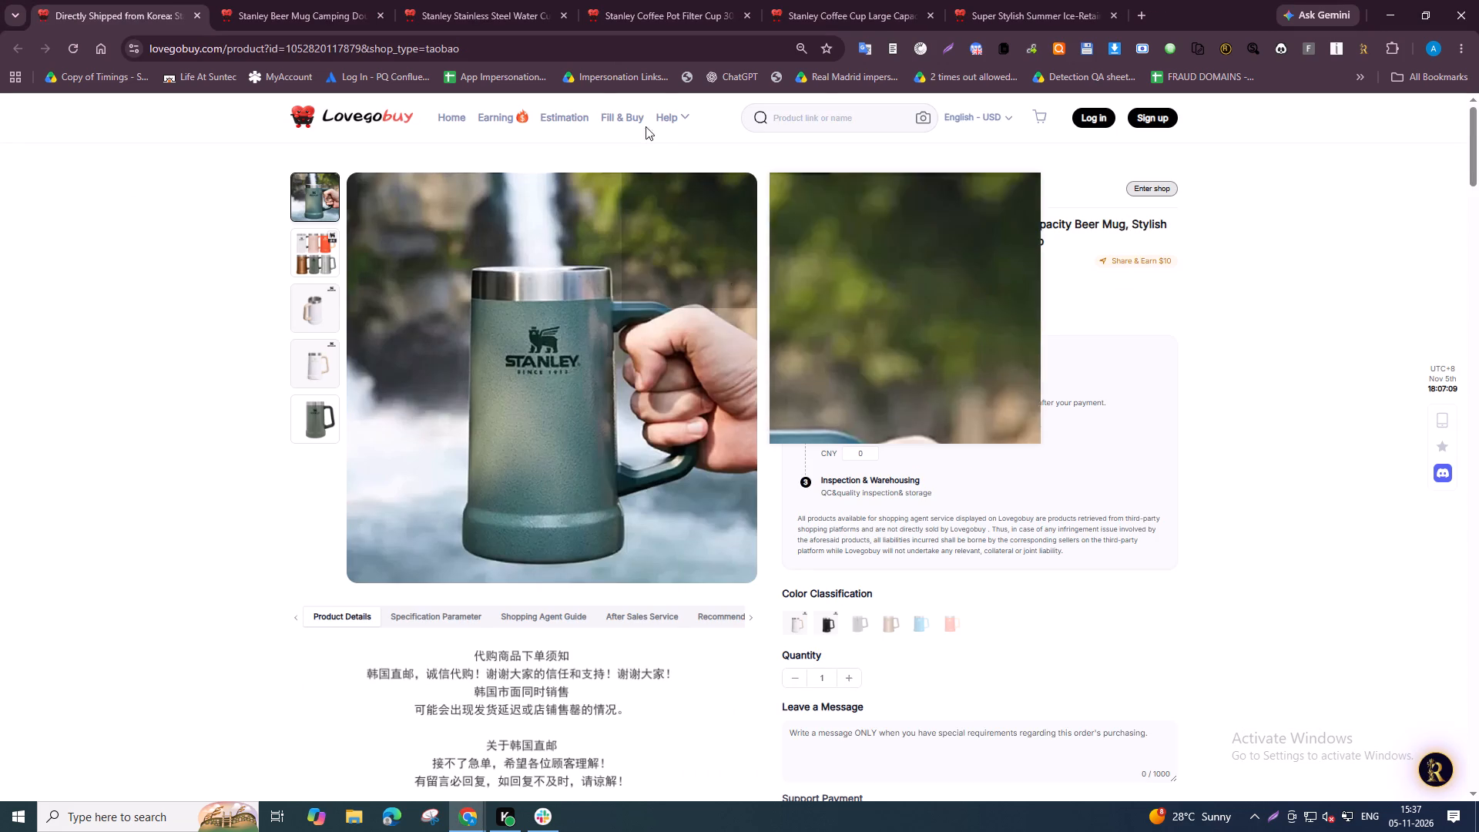
key(ctrl+Tab)
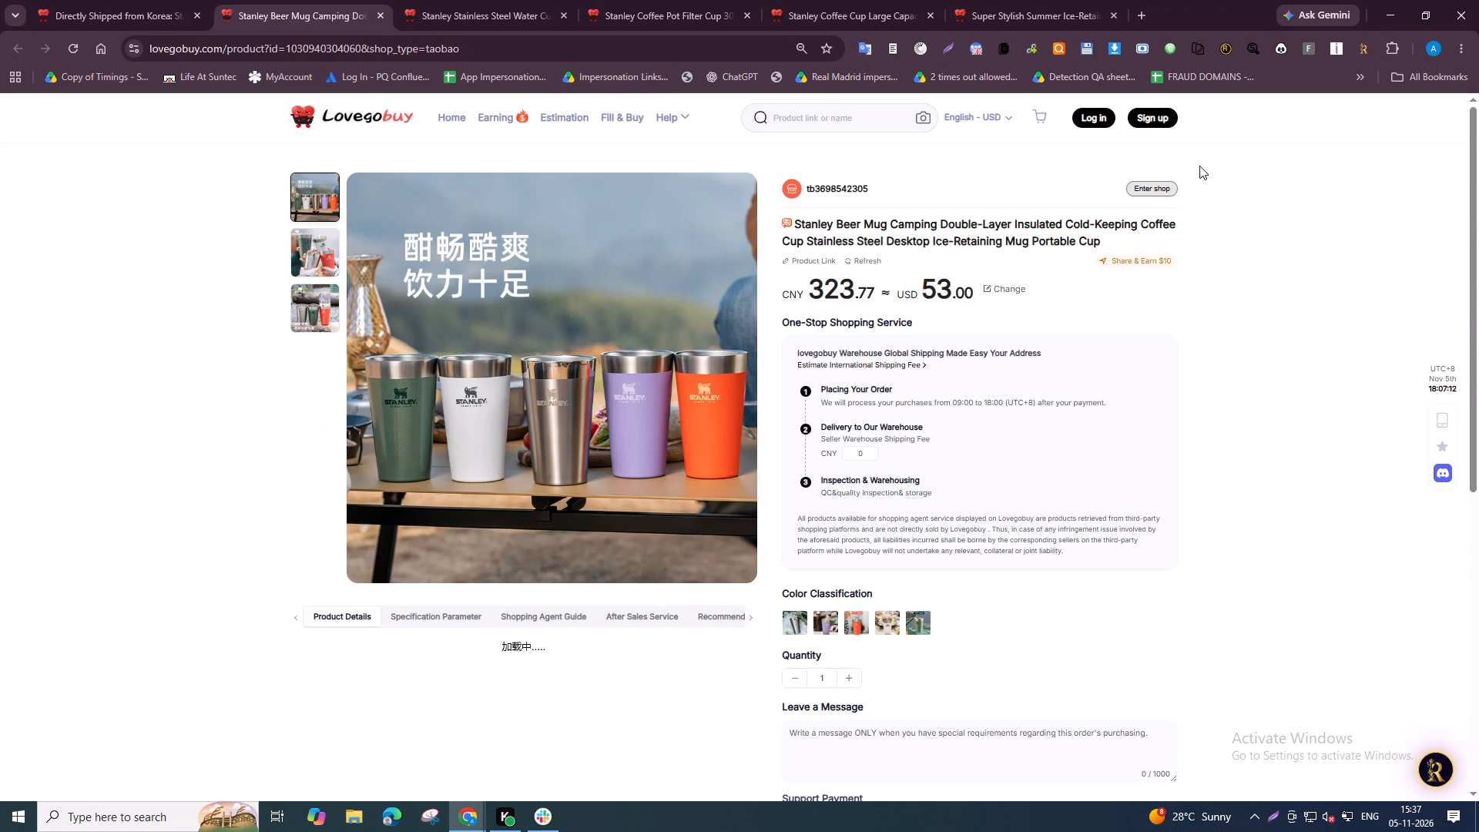
key(ctrl+Tab)
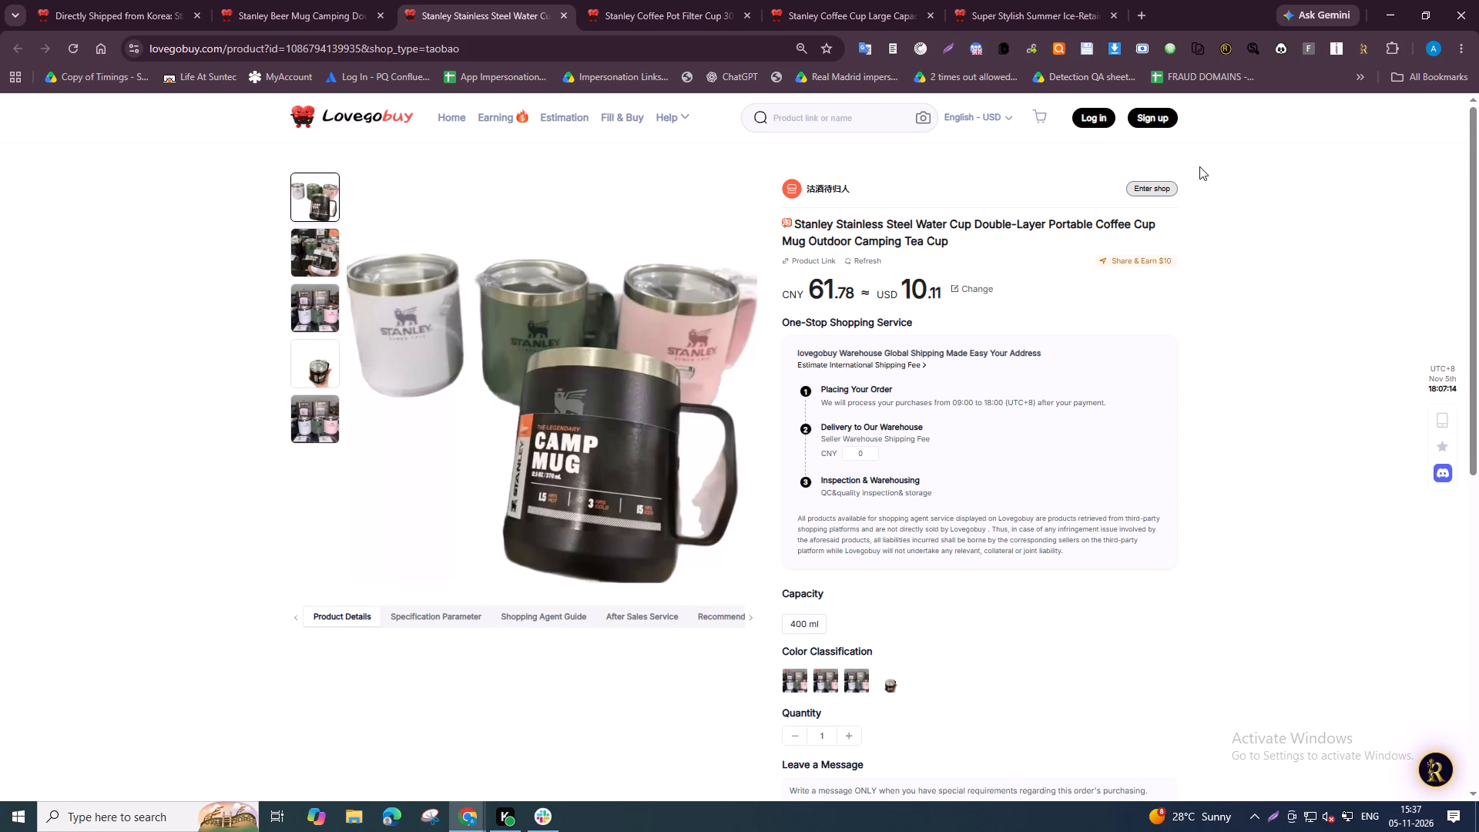
key(ctrl+Tab)
key(ctrl+Tab)
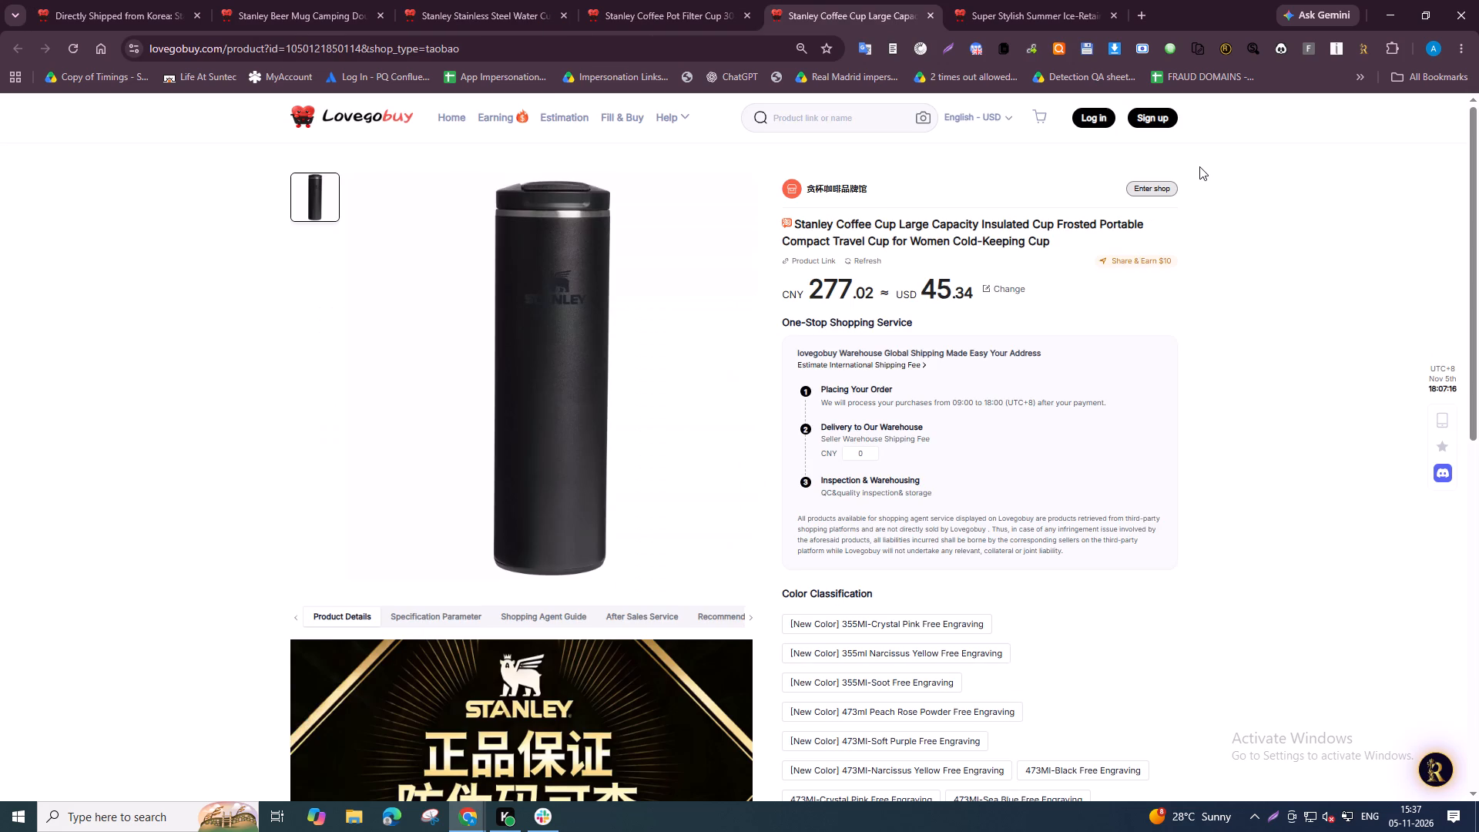
key(ctrl+Tab)
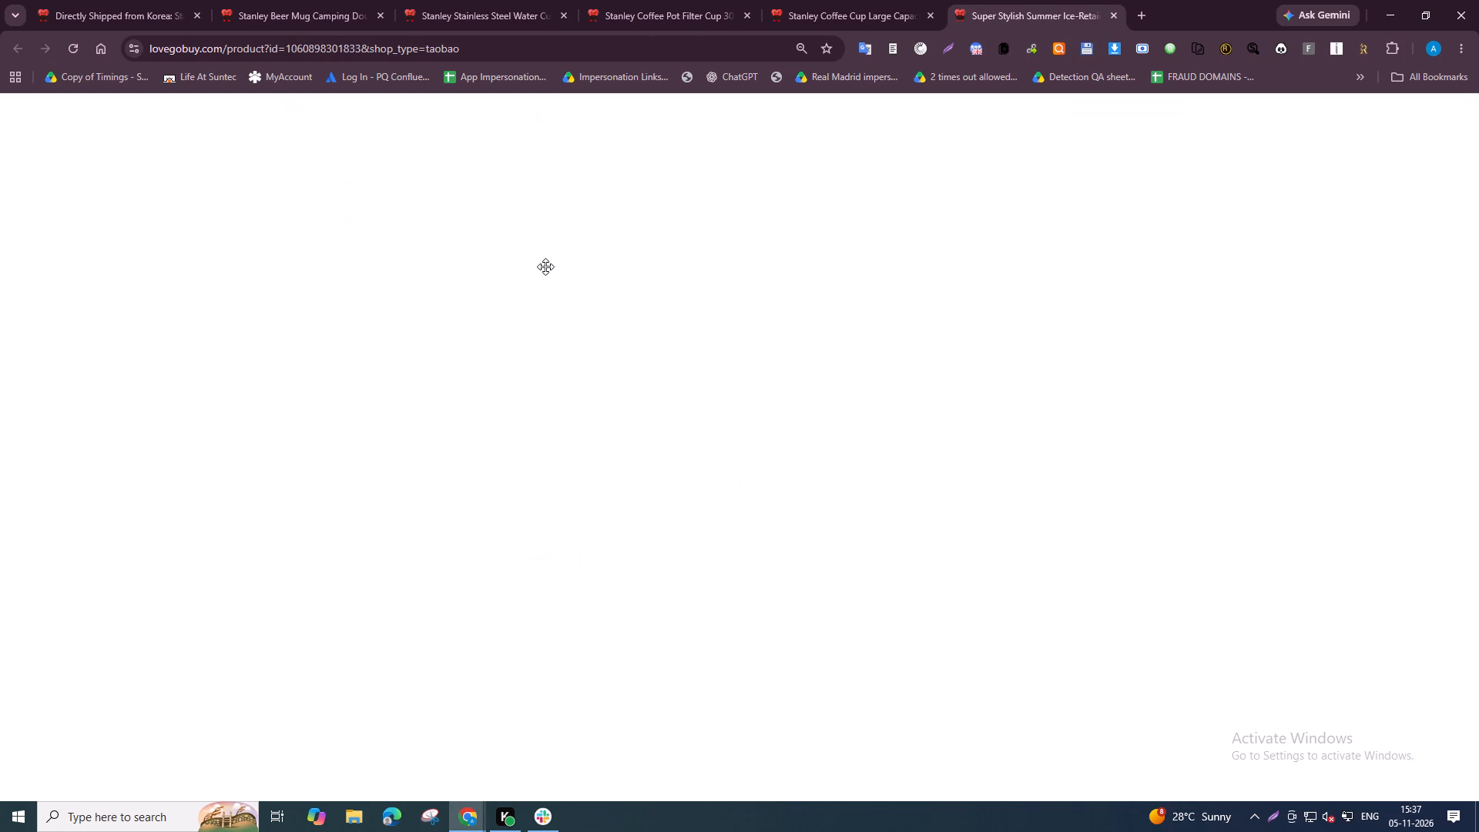
click(318, 311)
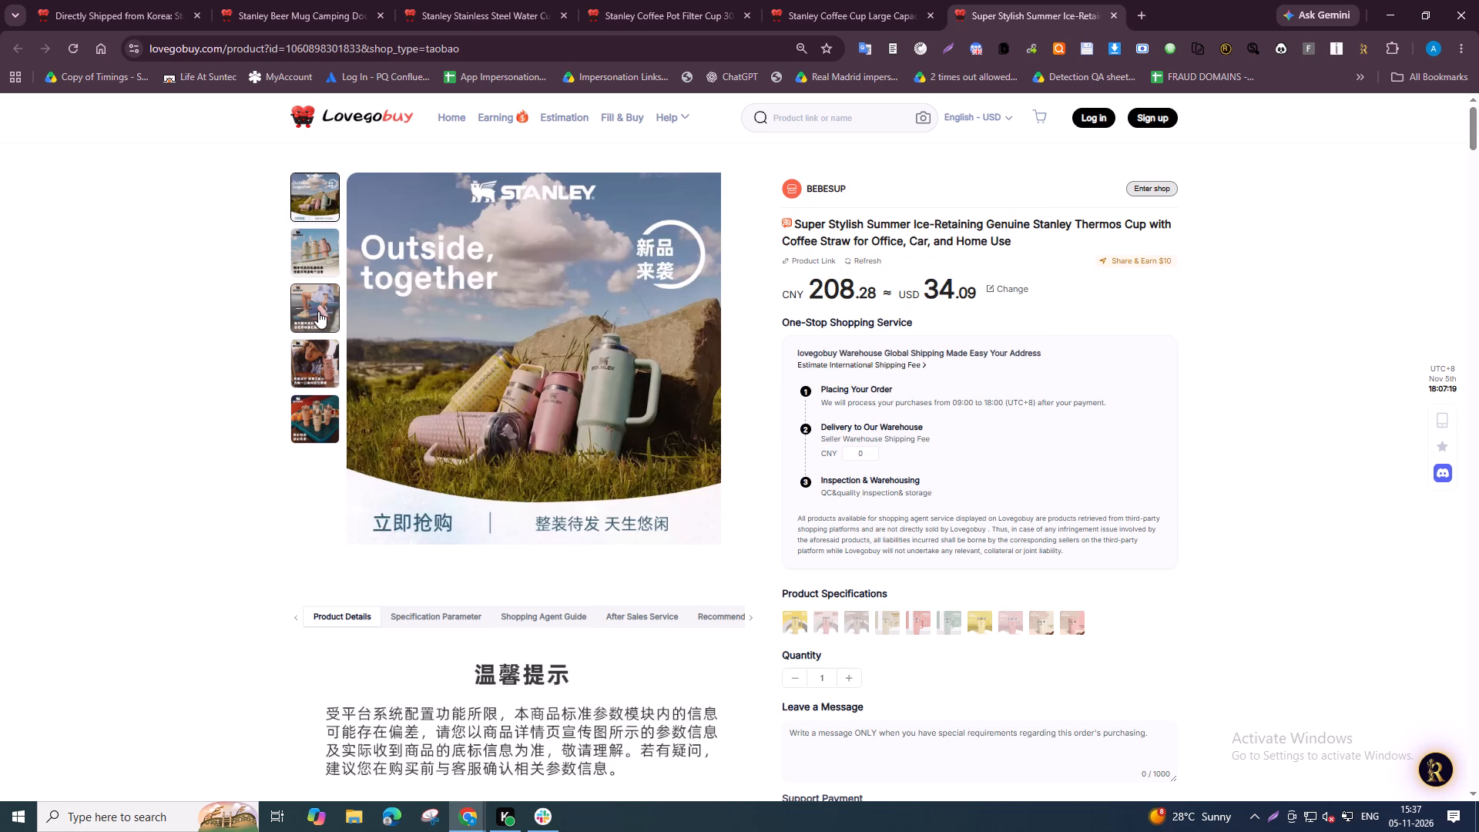
click(307, 203)
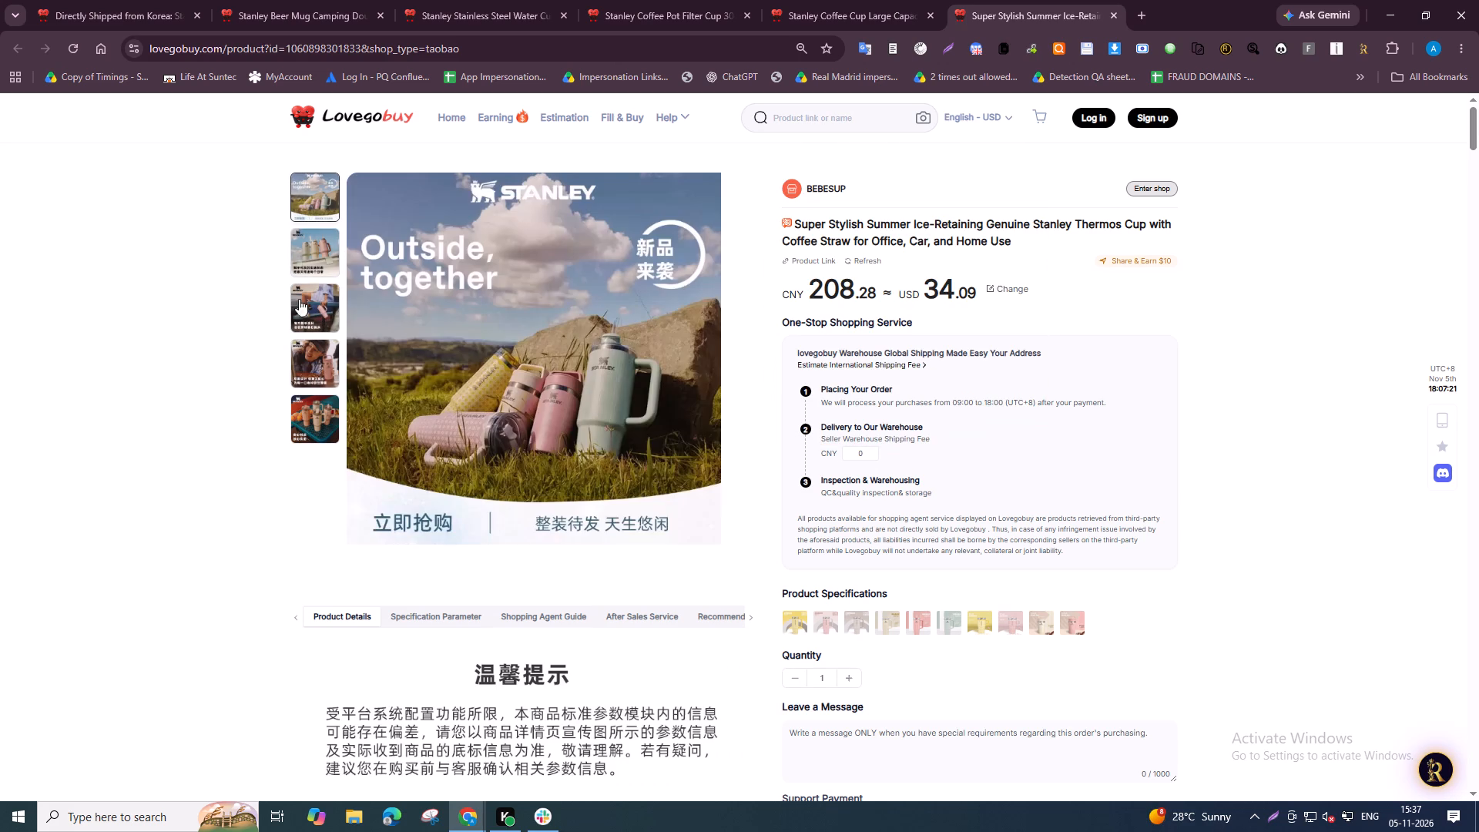
click(309, 393)
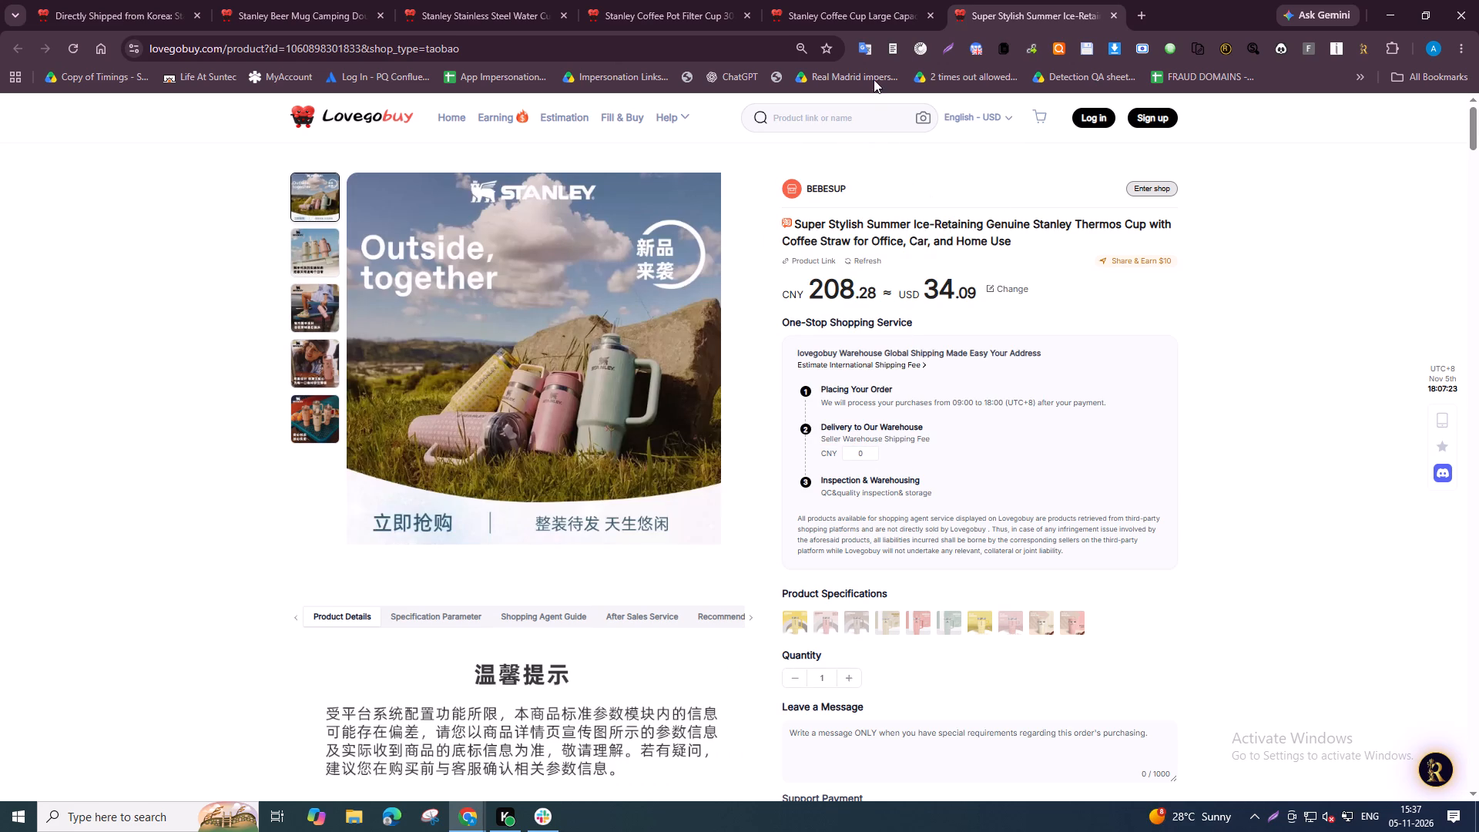
Move the previous batch of URLs from Bulk Open to row 29983 of the New sheet's Links column.
click(890, 45)
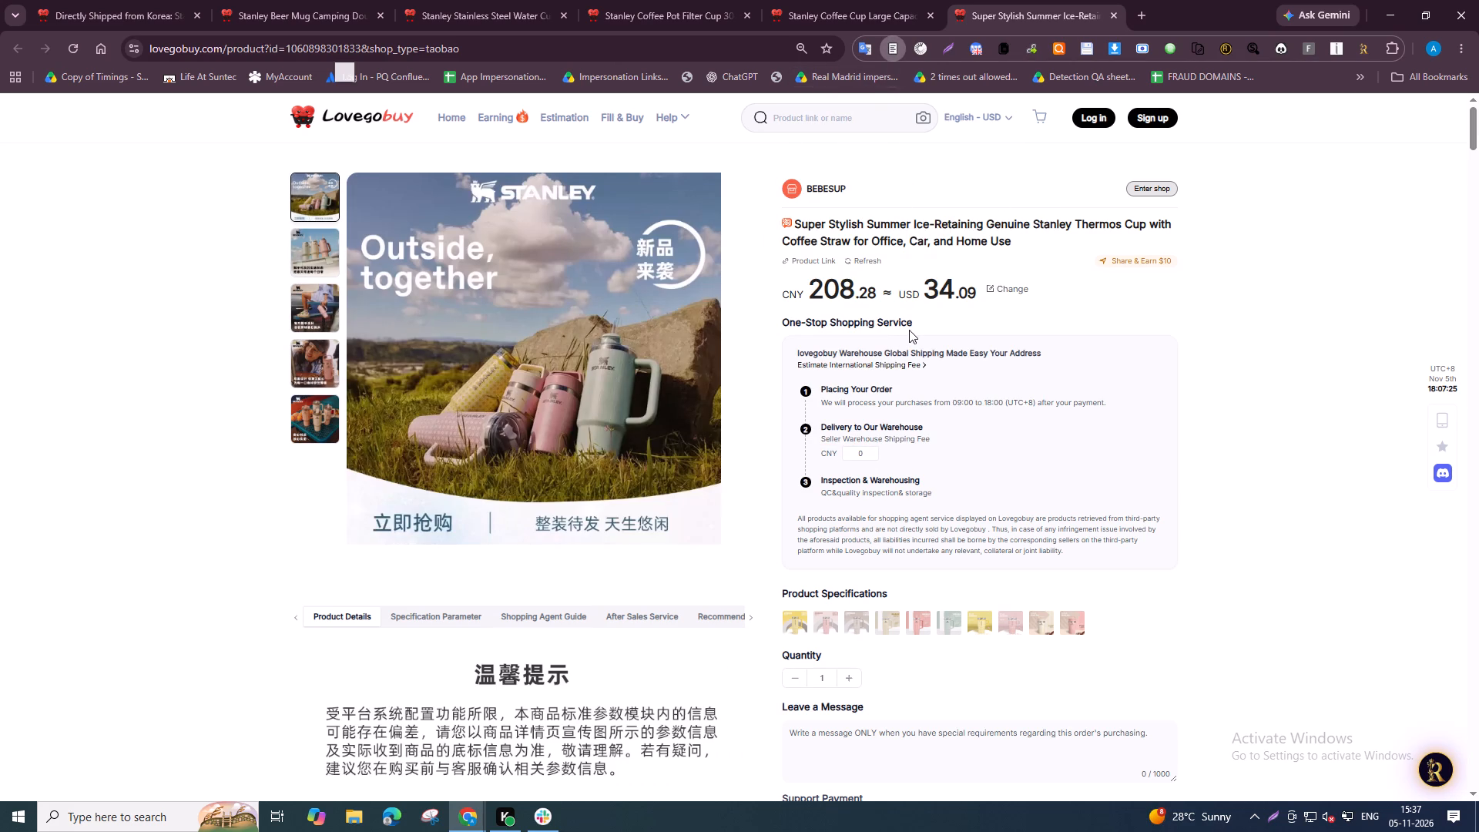
key(ctrl+x)
key(alt+Tab)
scroll(450, 467, down, 5)
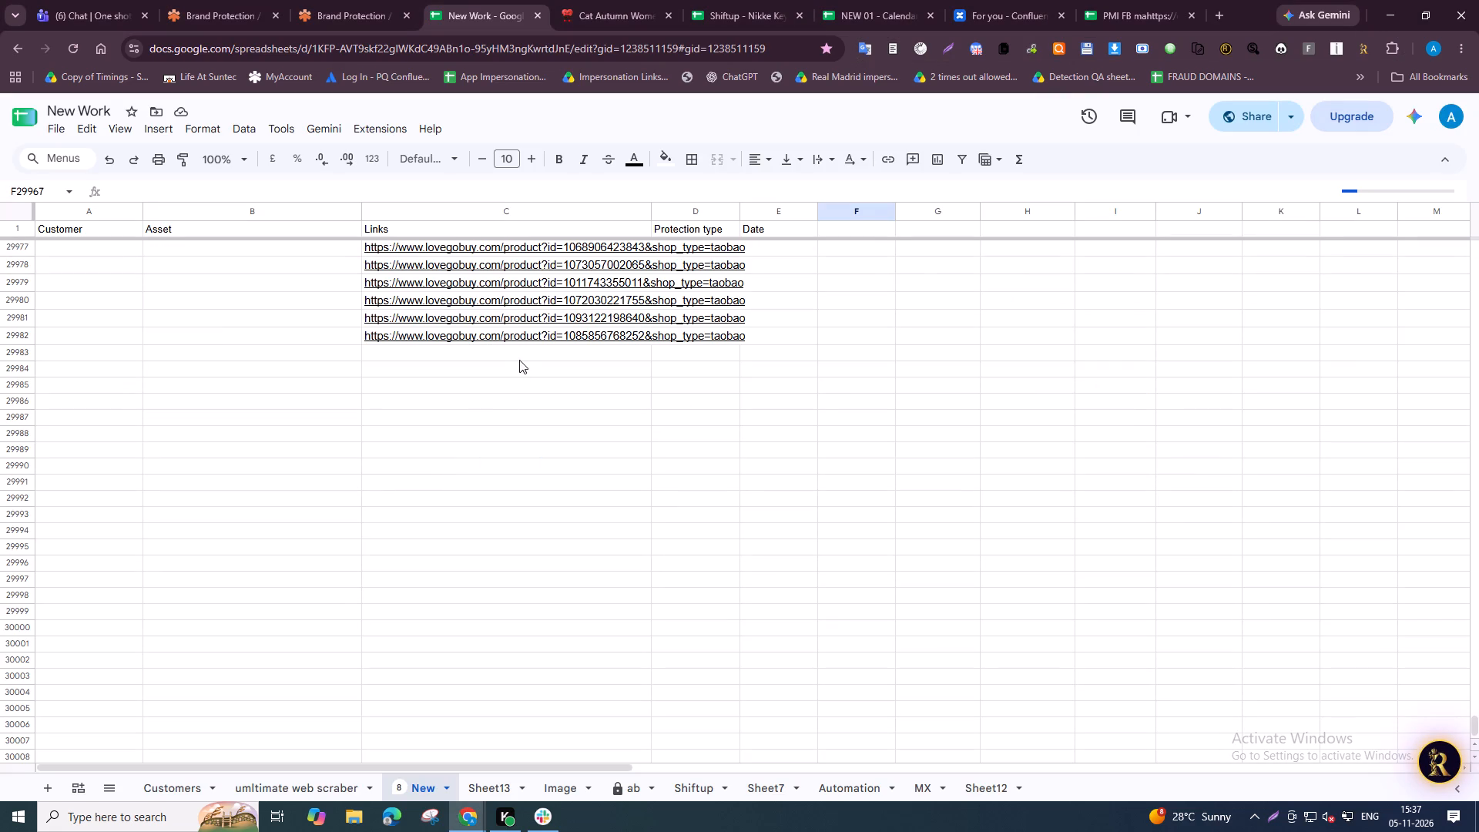
click(520, 357)
key(ctrl+v)
key(alt+Tab)
key(alt+Tab)
key(alt+Tab)
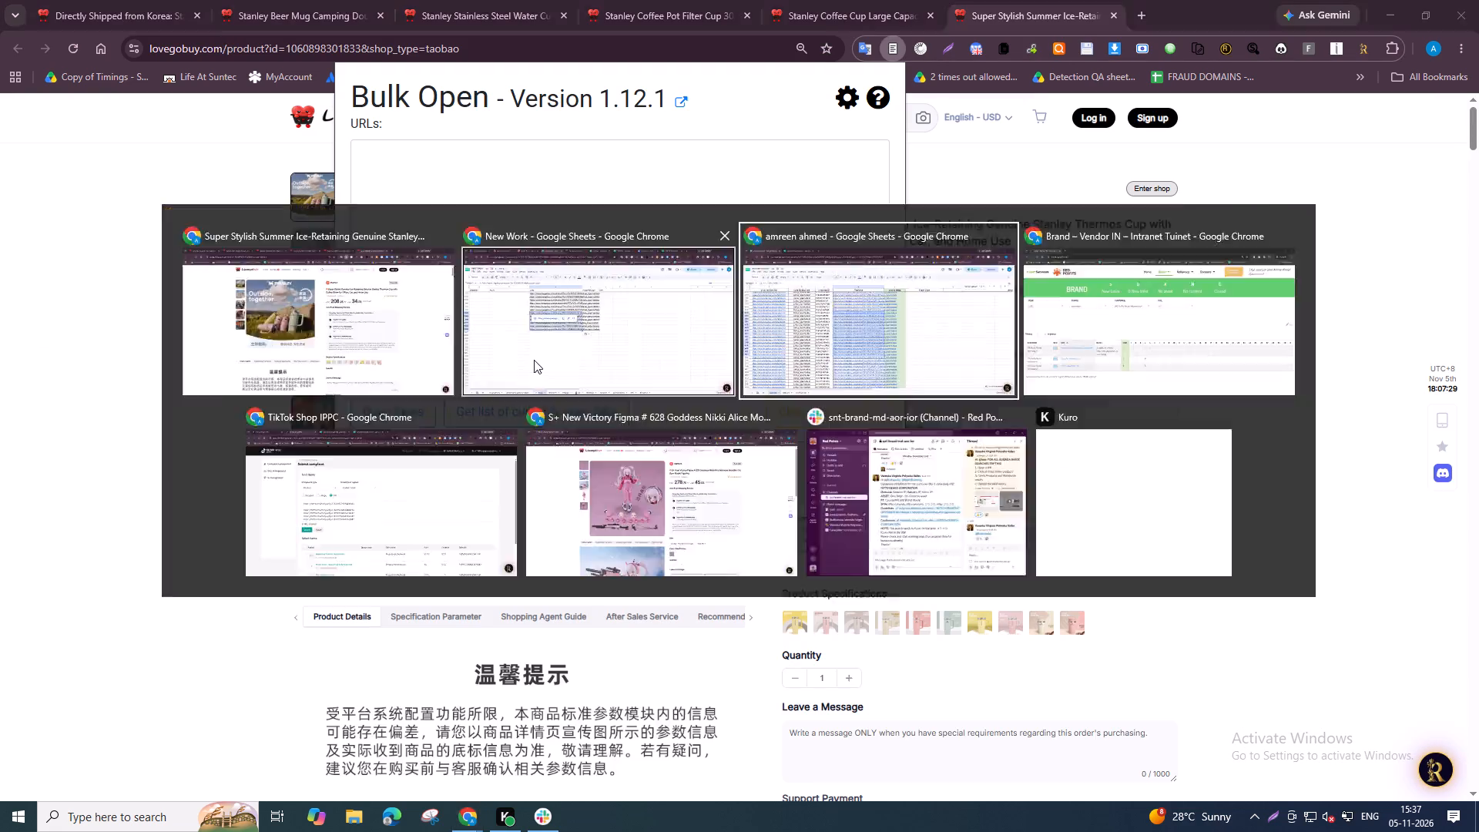
scroll(662, 460, down, 4)
click(621, 291)
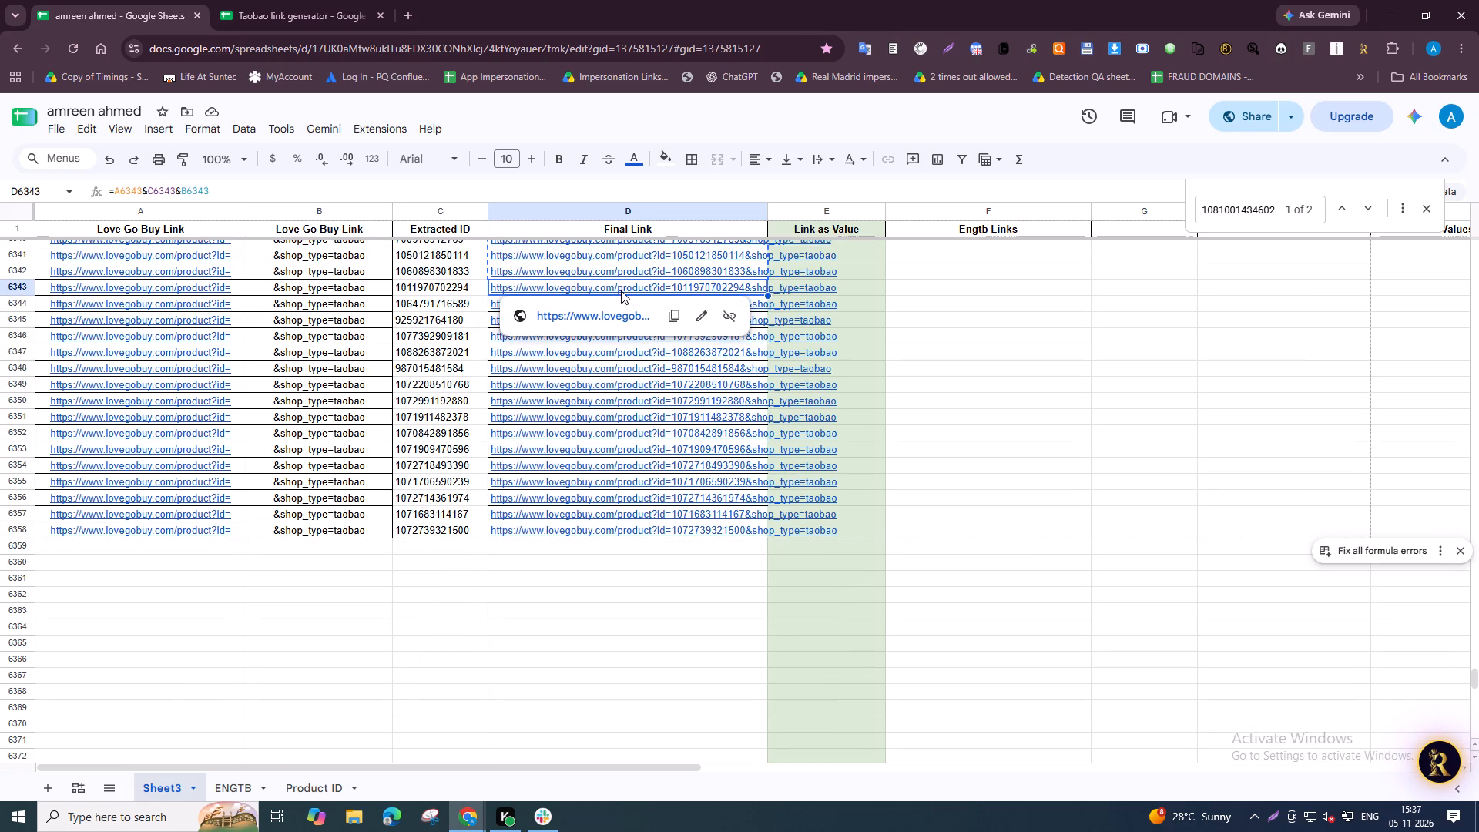
key(ctrl+shift+Down)
key(ctrl+c)
key(alt+Tab)
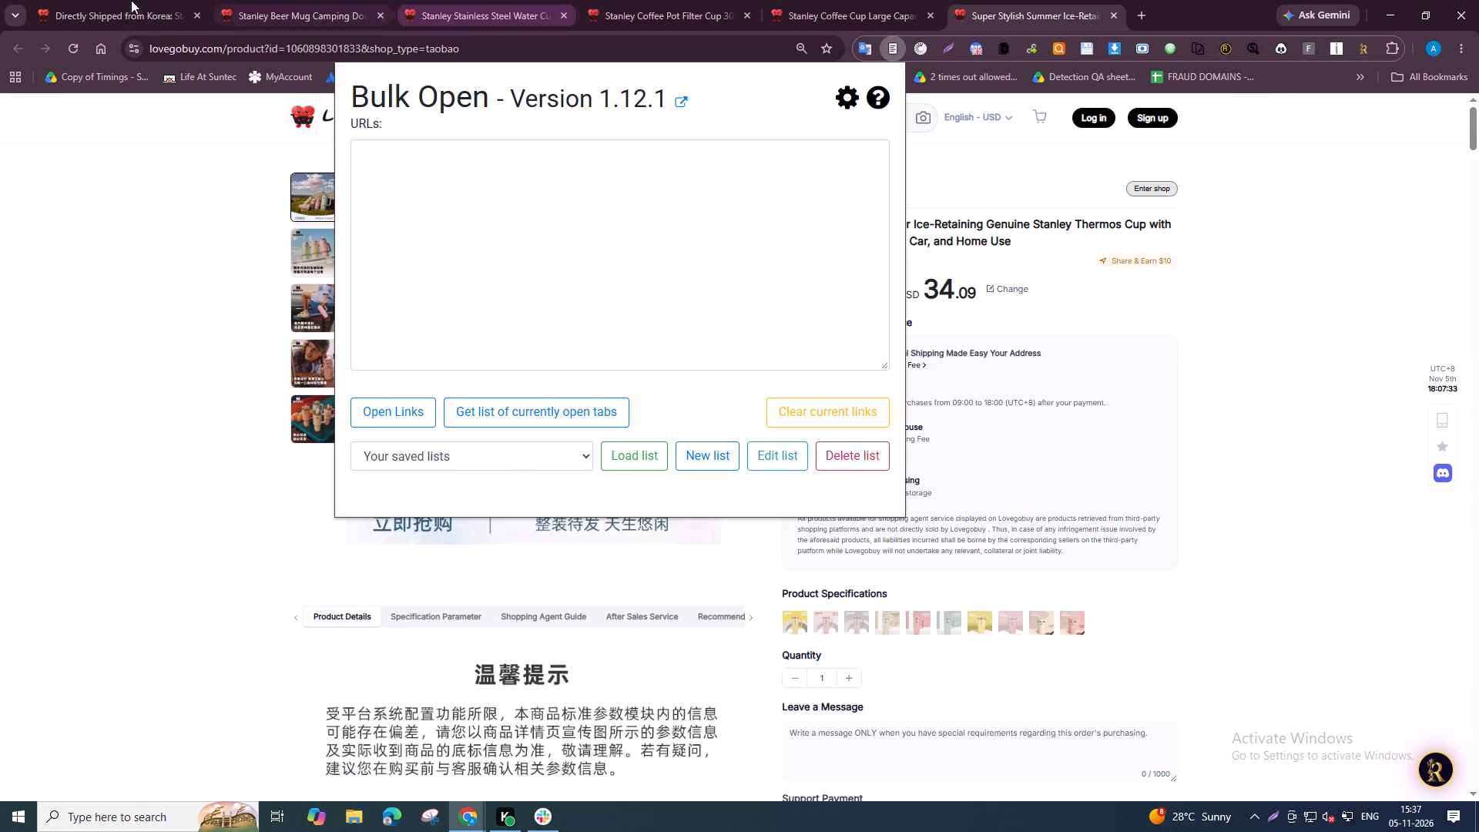
Close all listing tabs except the Korea-shipped beer mug and open the copied Lovegobuy links with Bulk Open.
right_click(79, 0)
click(217, 375)
click(893, 47)
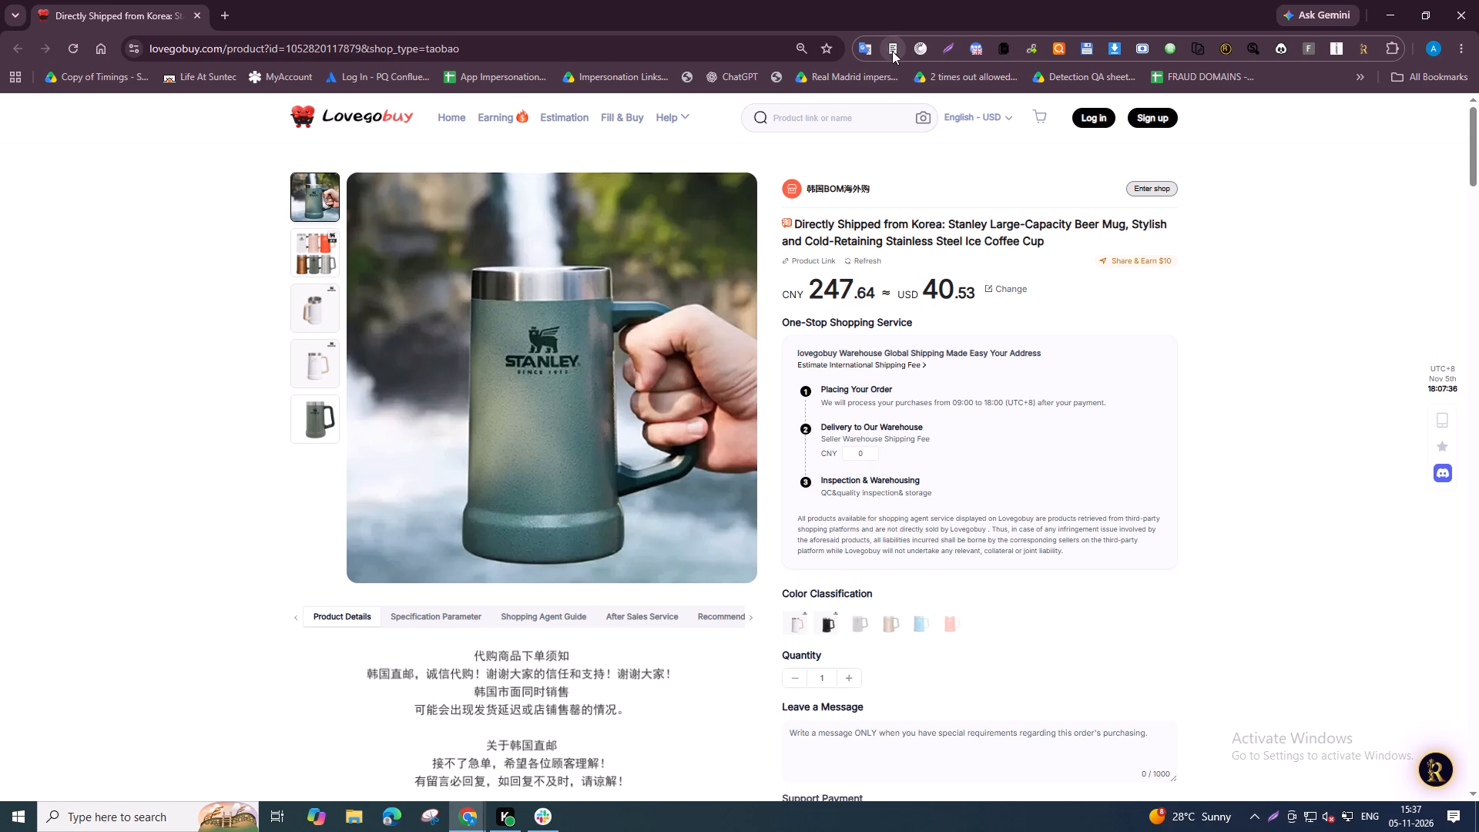
key(Delete)
key(ctrl+v)
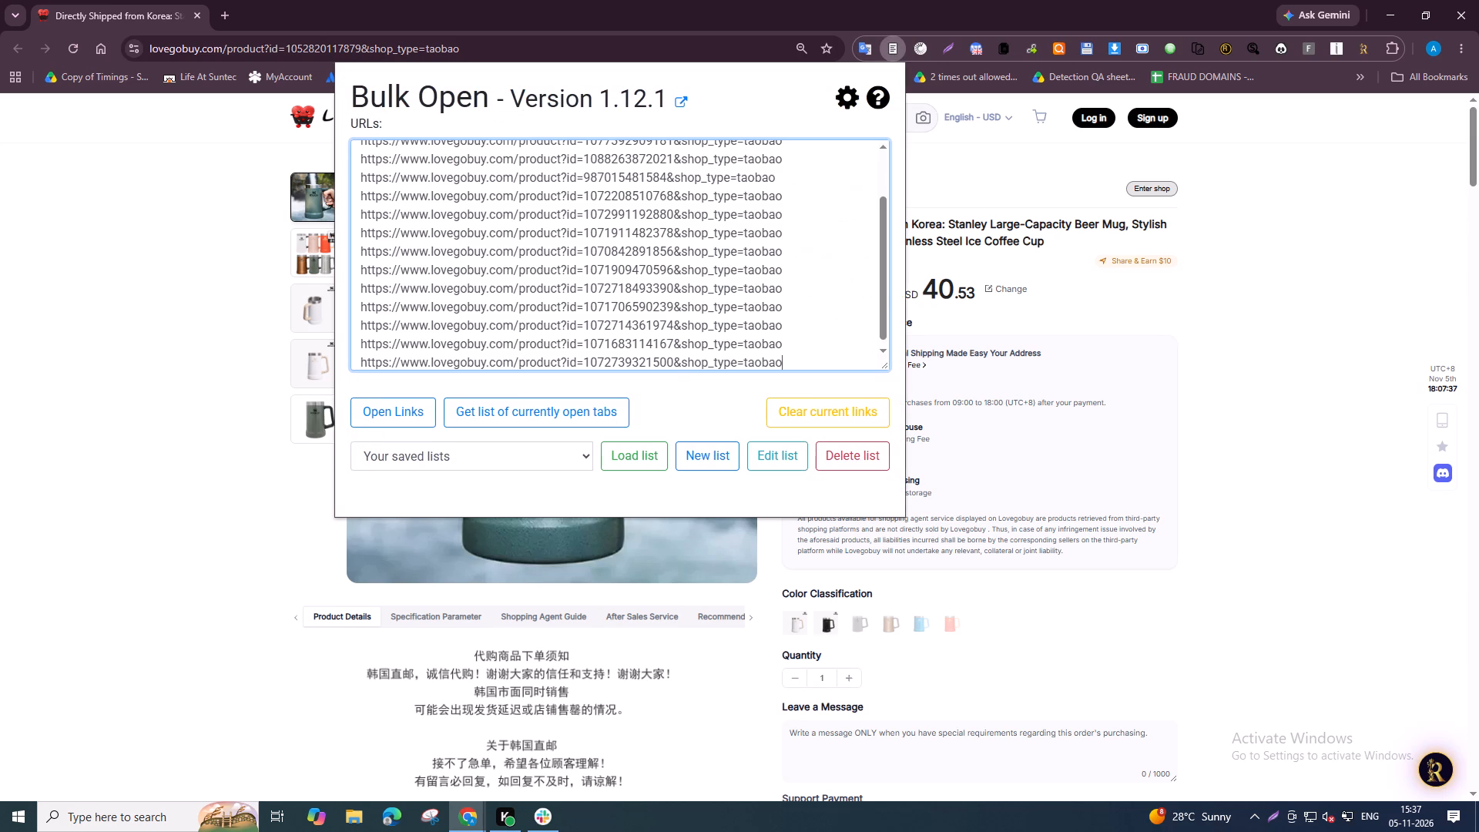
click(411, 424)
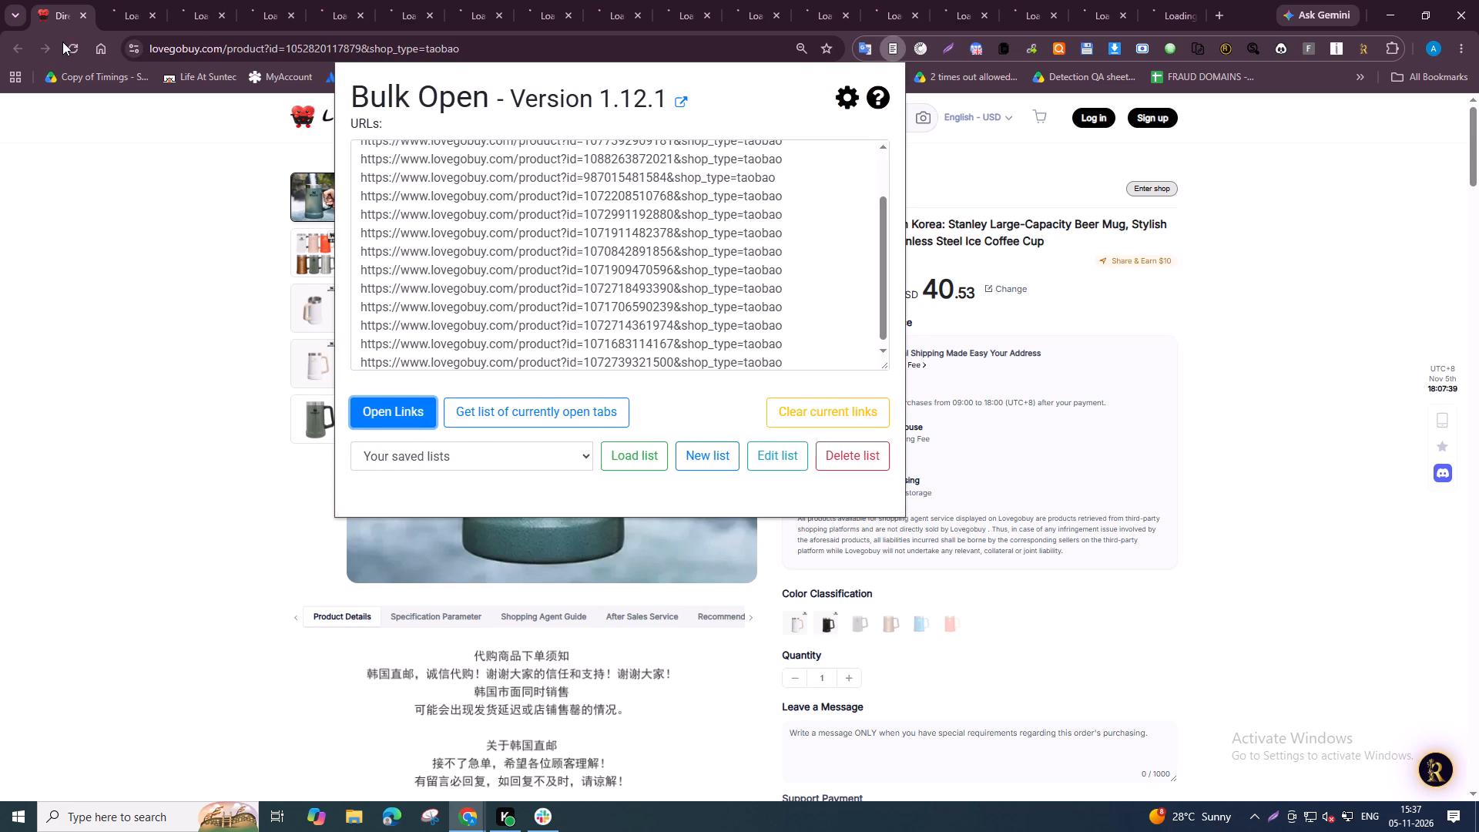
click(80, 13)
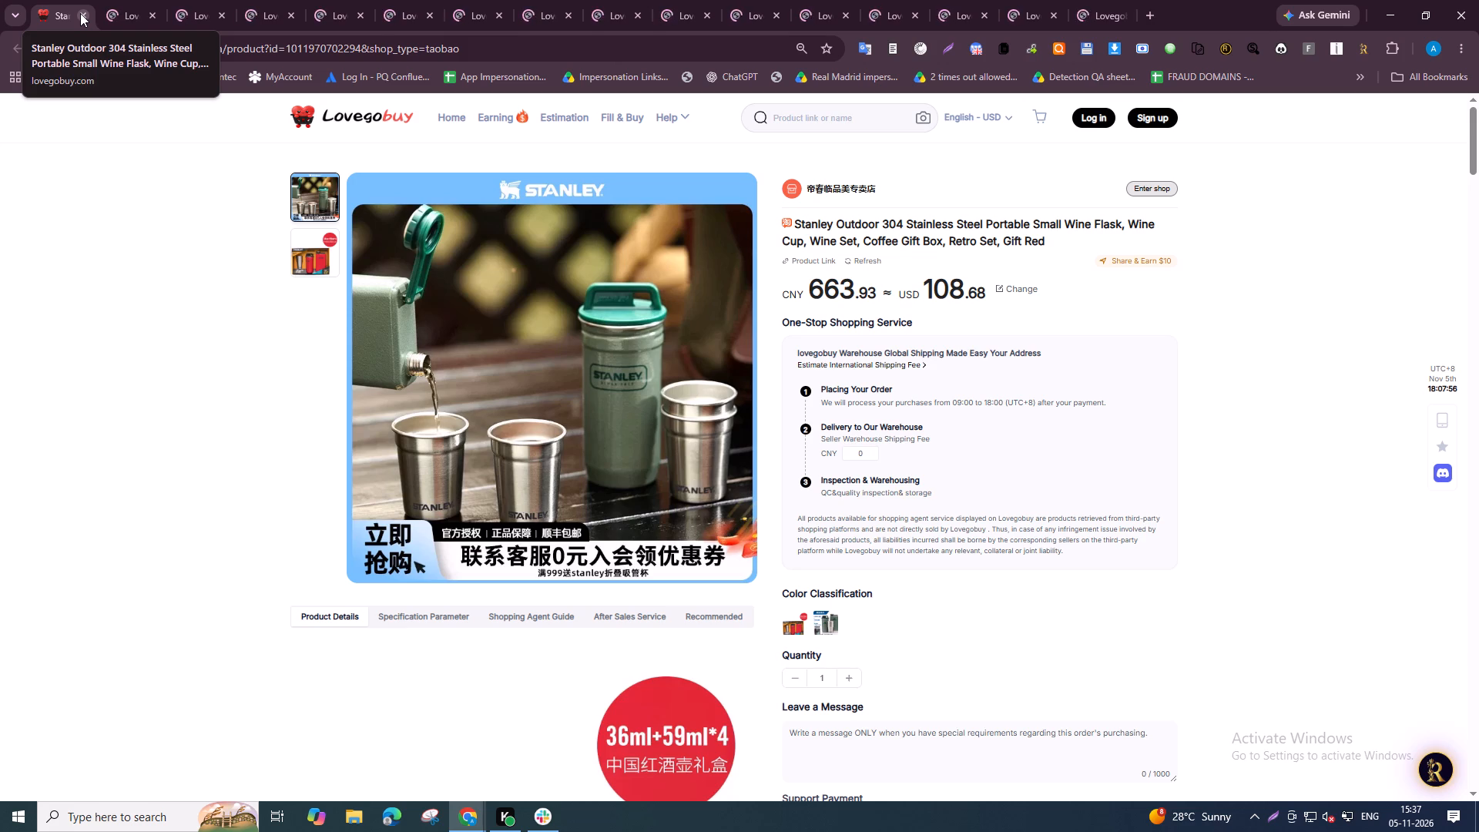
key(ctrl+Tab)
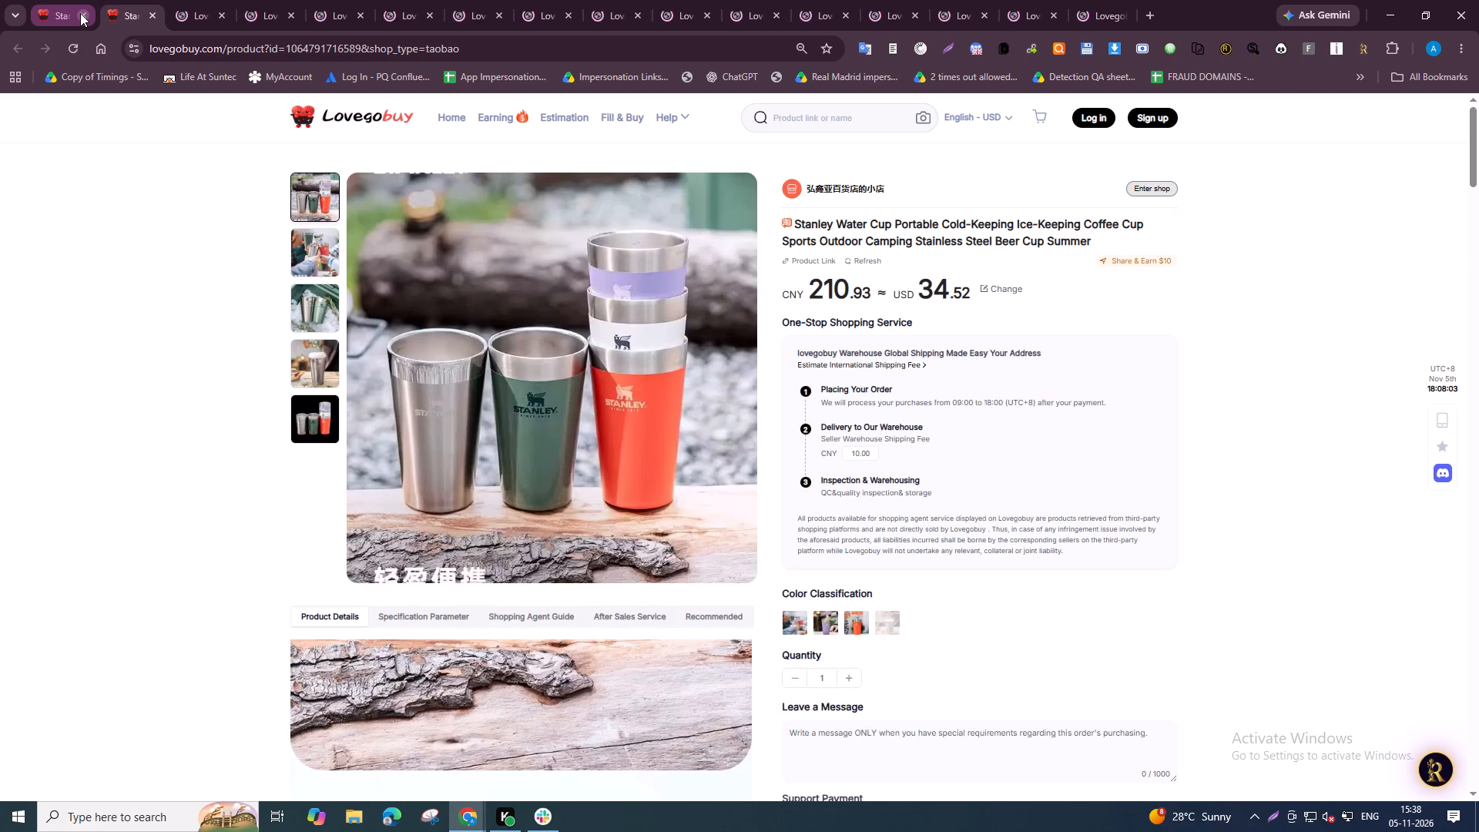
key(ctrl+Tab)
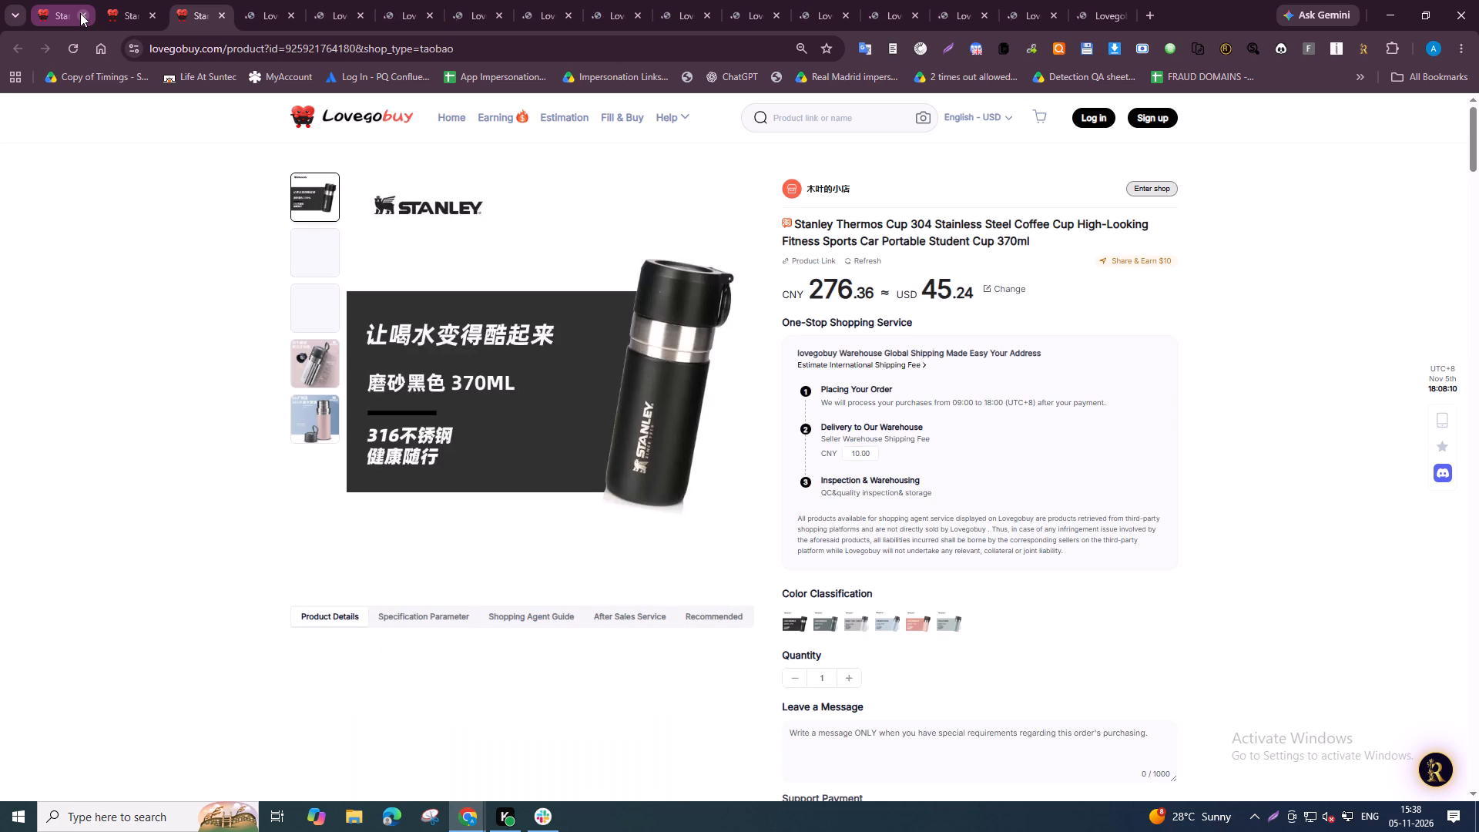
key(ctrl+Tab)
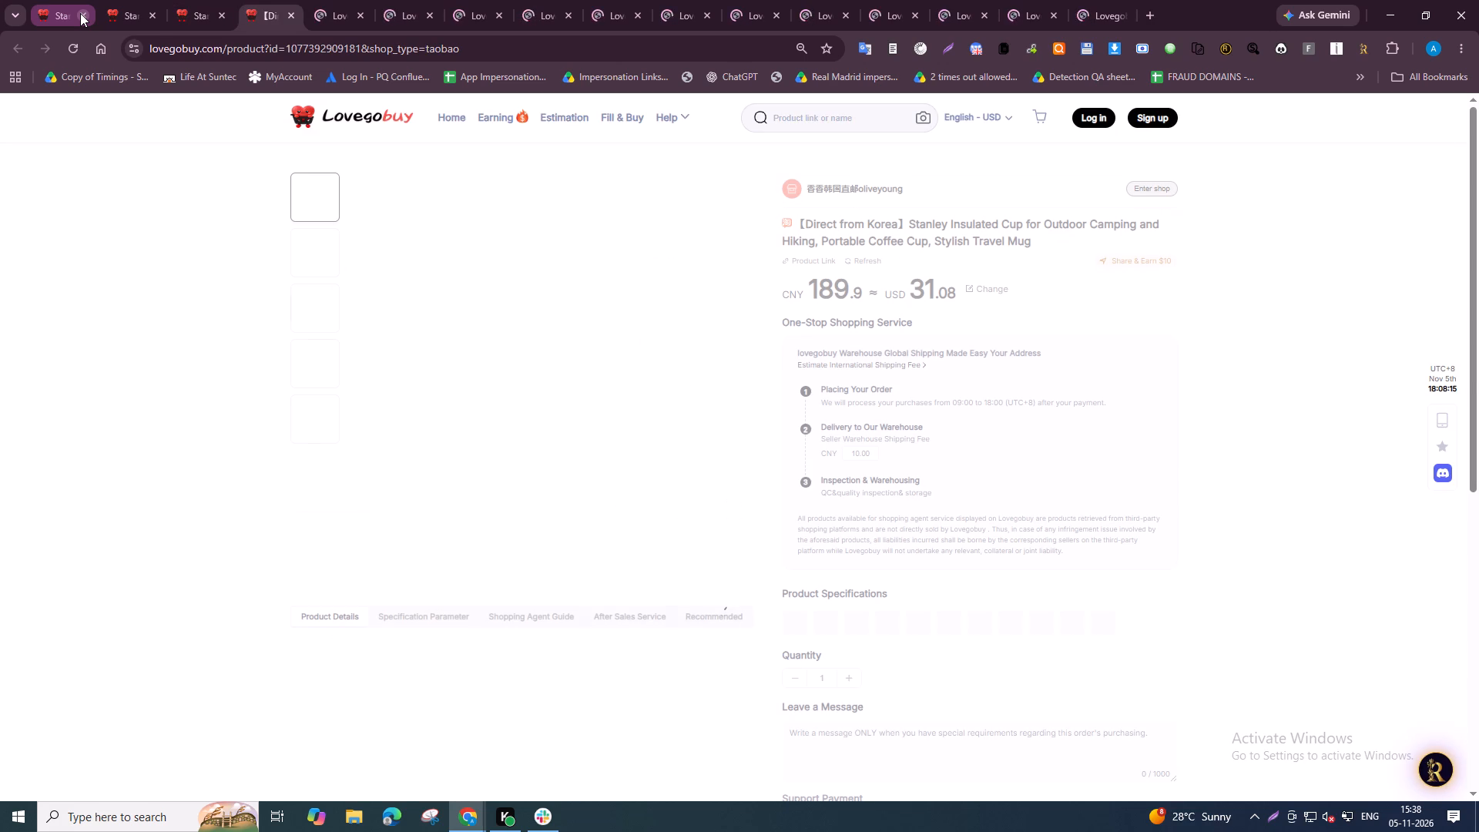
key(ctrl+Tab)
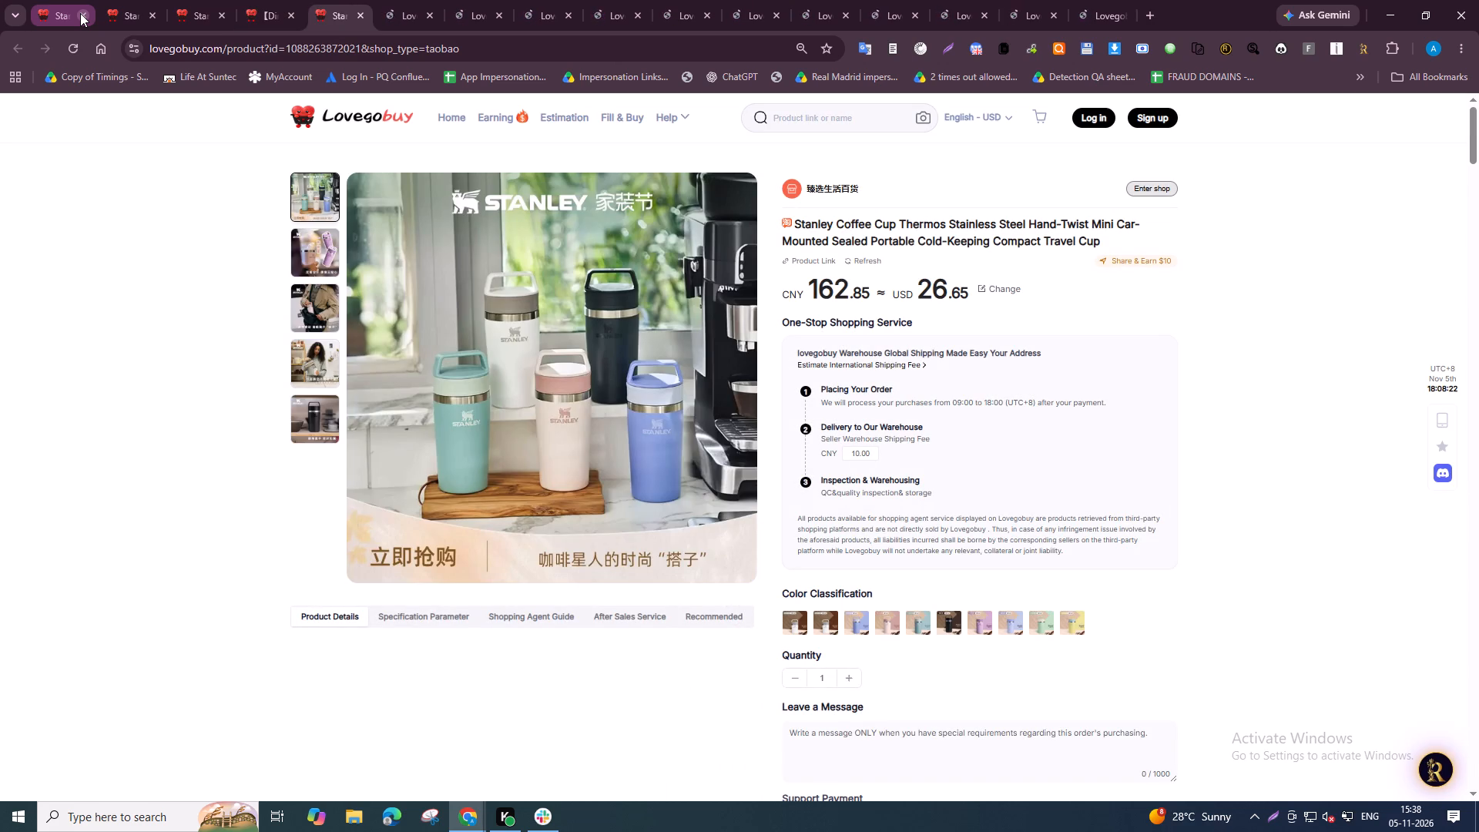
key(ctrl+Tab)
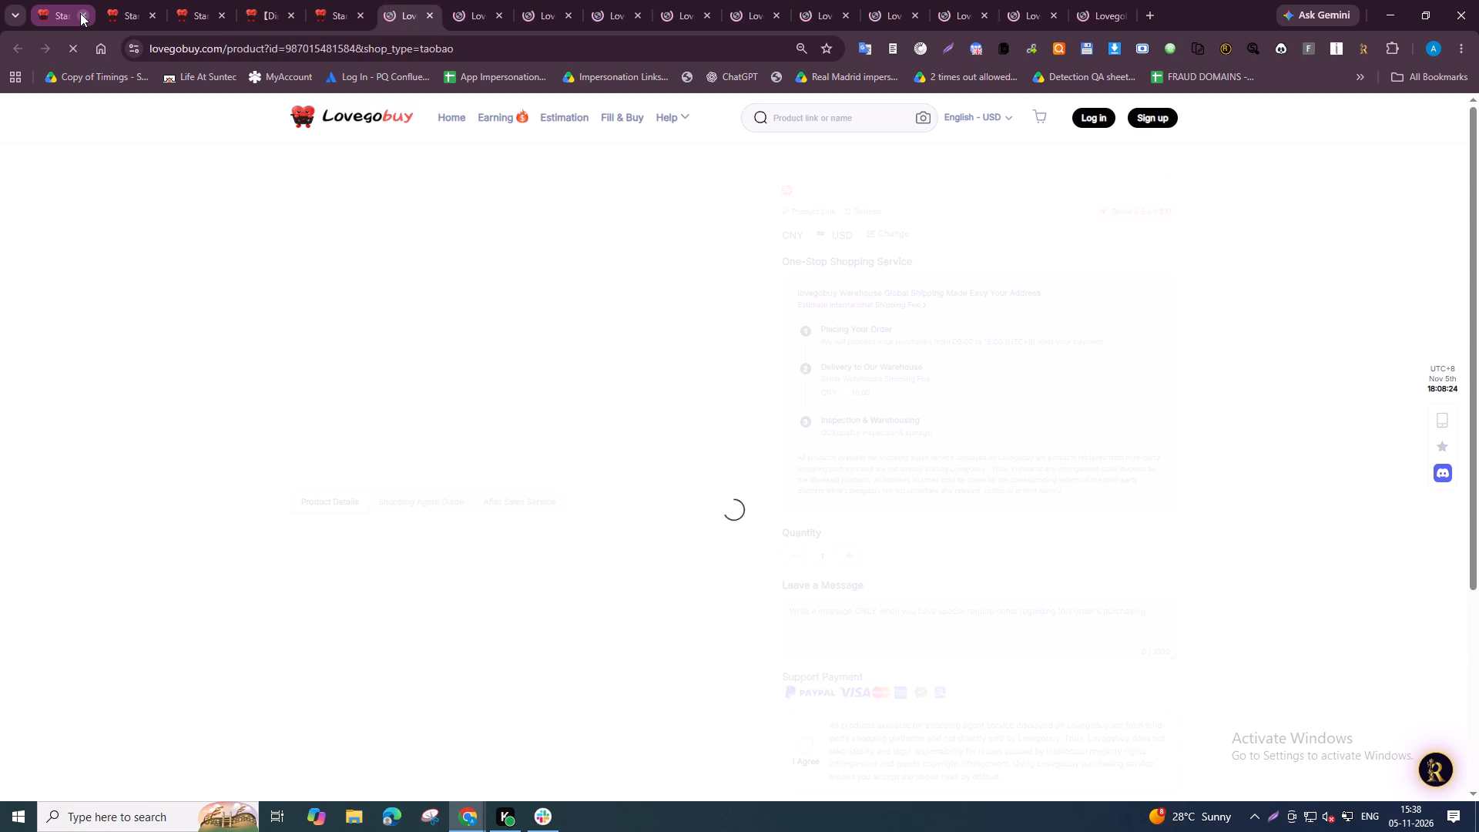
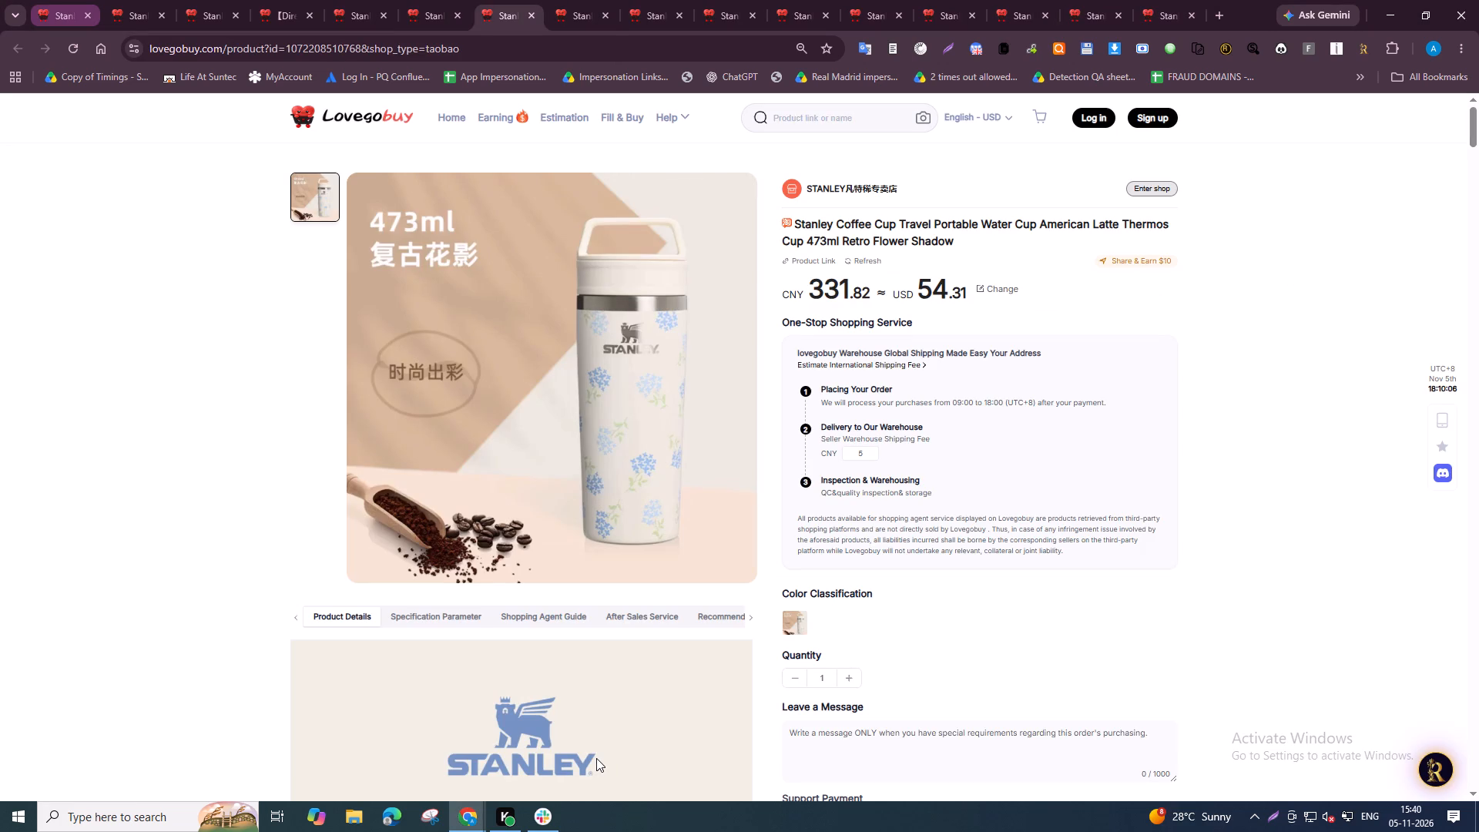
key(ctrl+Tab)
key(ctrl+Tab)
key(ctrl+Tab)
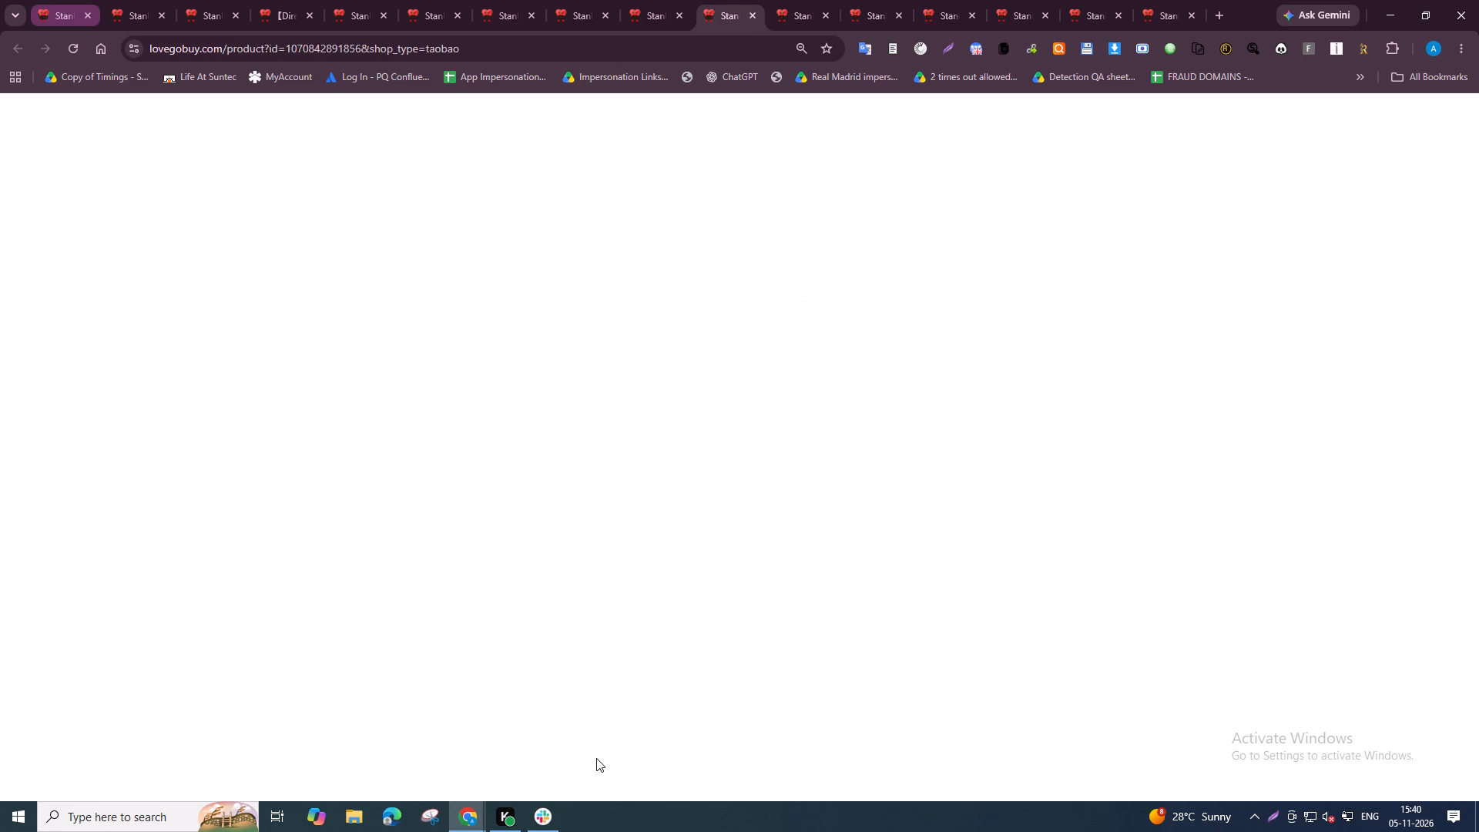
key(ctrl+Tab)
key(ctrl+Tab)
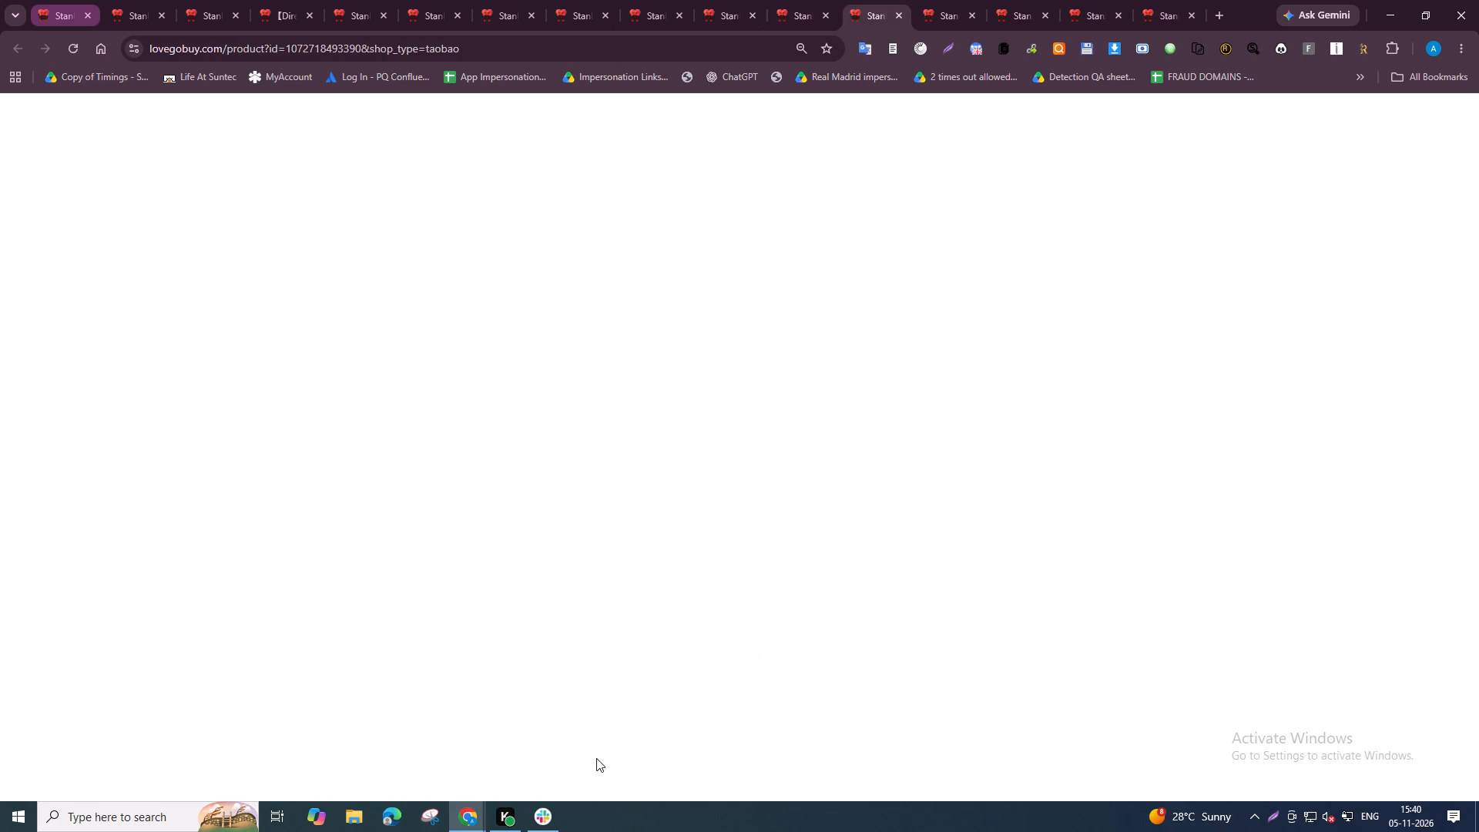
key(ctrl+Tab)
key(ctrl+Tab)
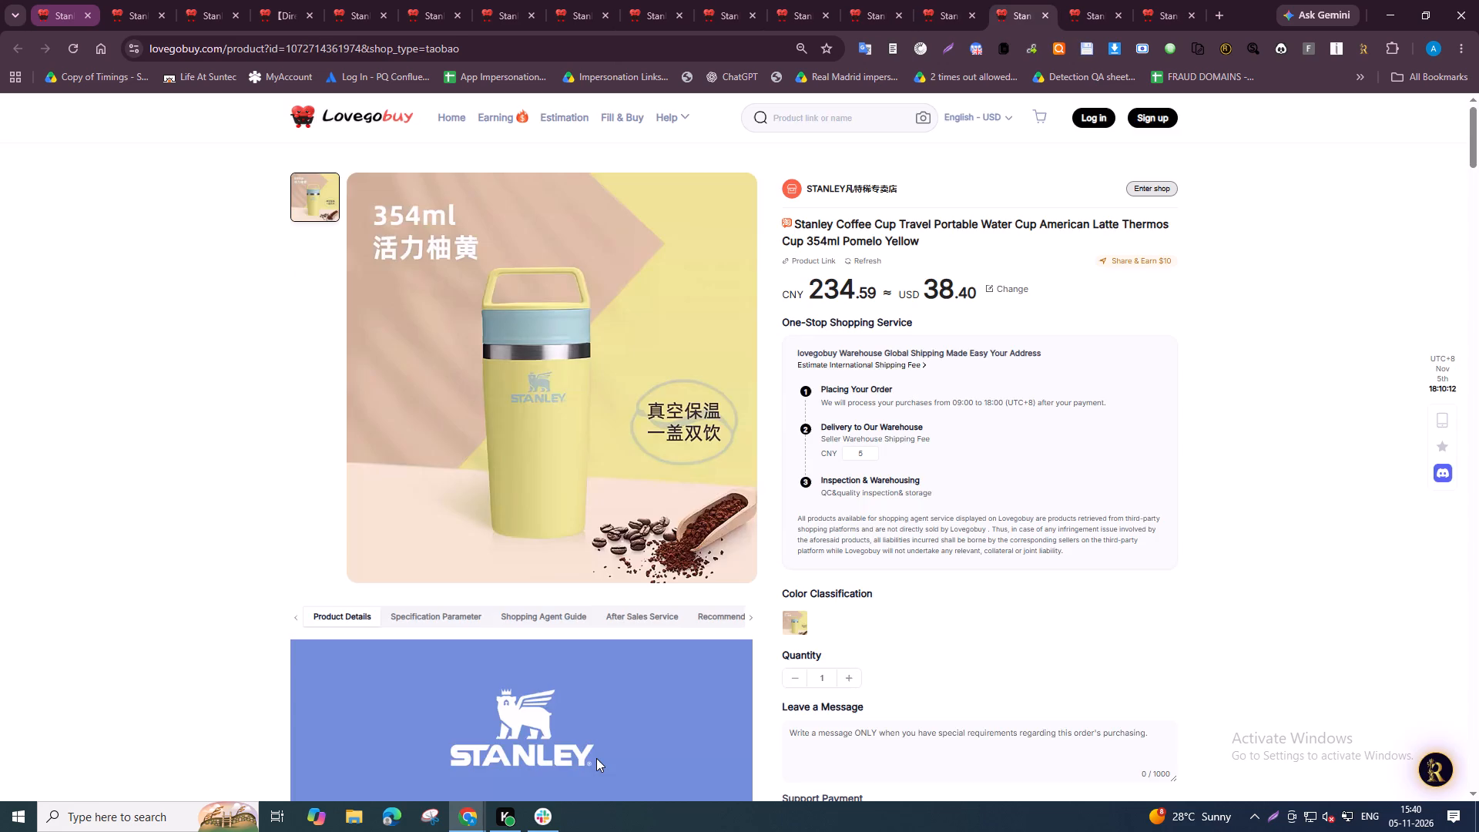
key(ctrl+Tab)
key(ctrl+Tab)
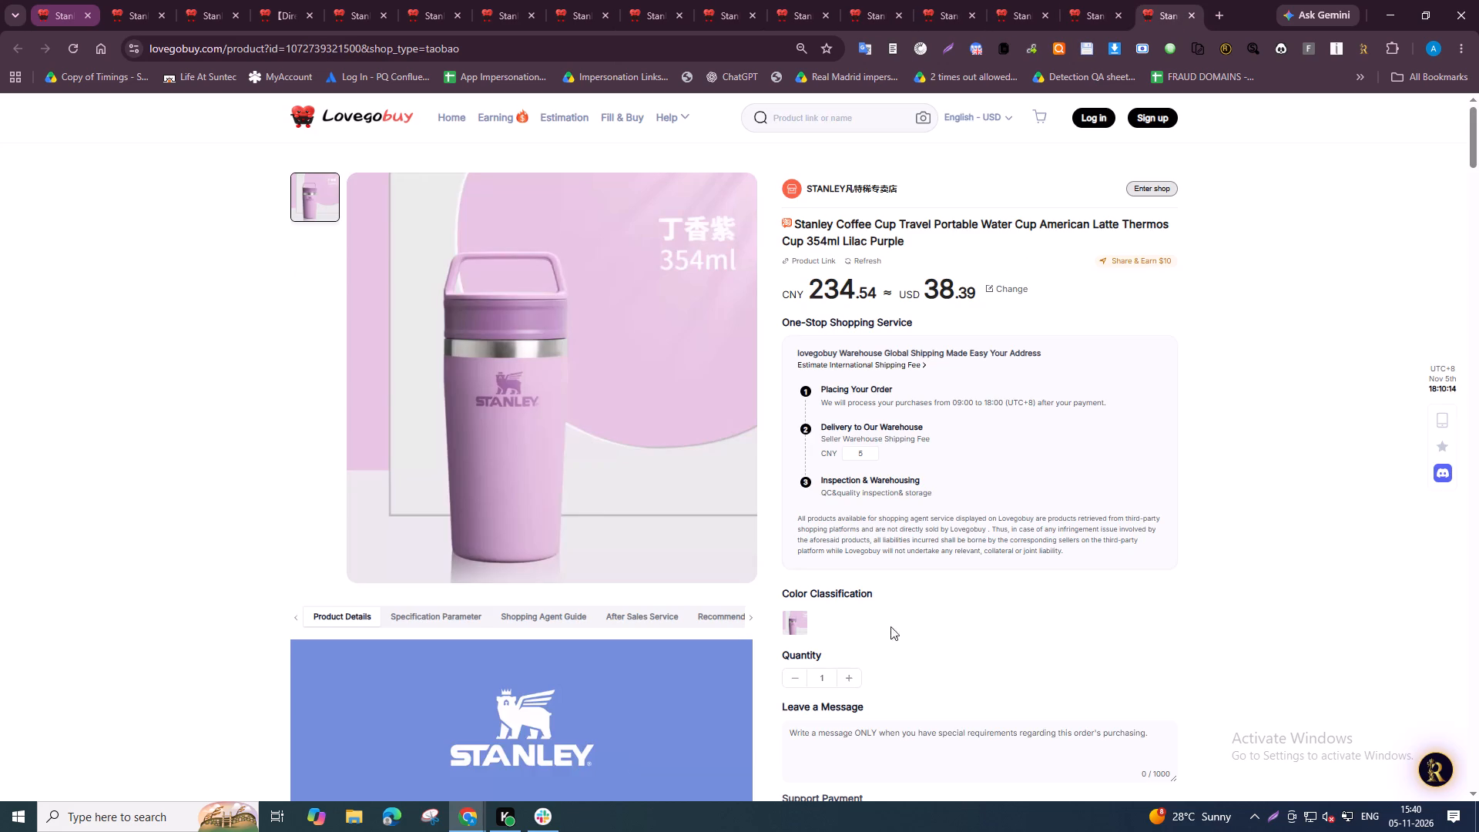
Open the Bulk Open URL list holding the current batch of Lovegobuy links.
click(897, 46)
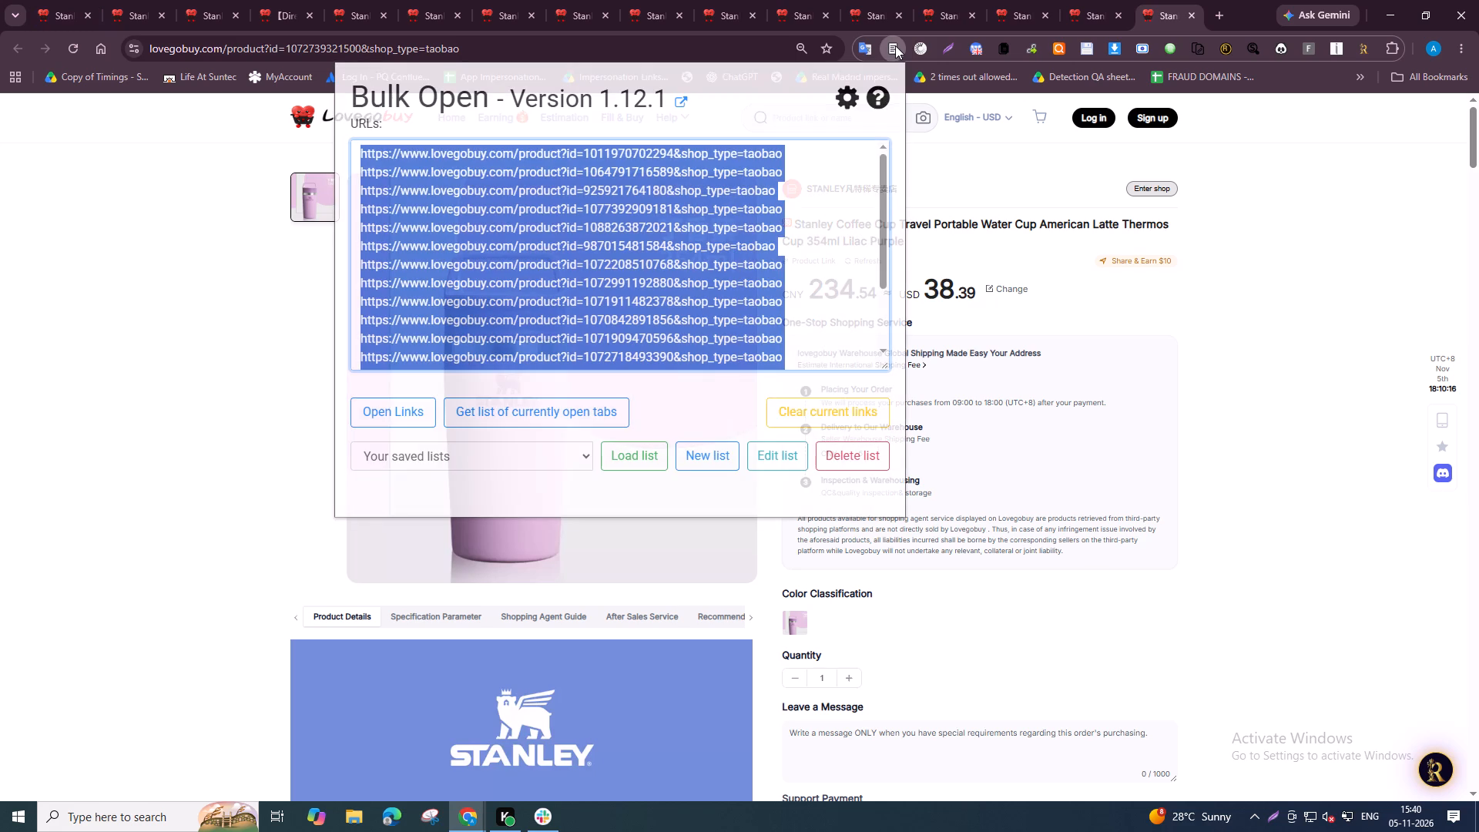
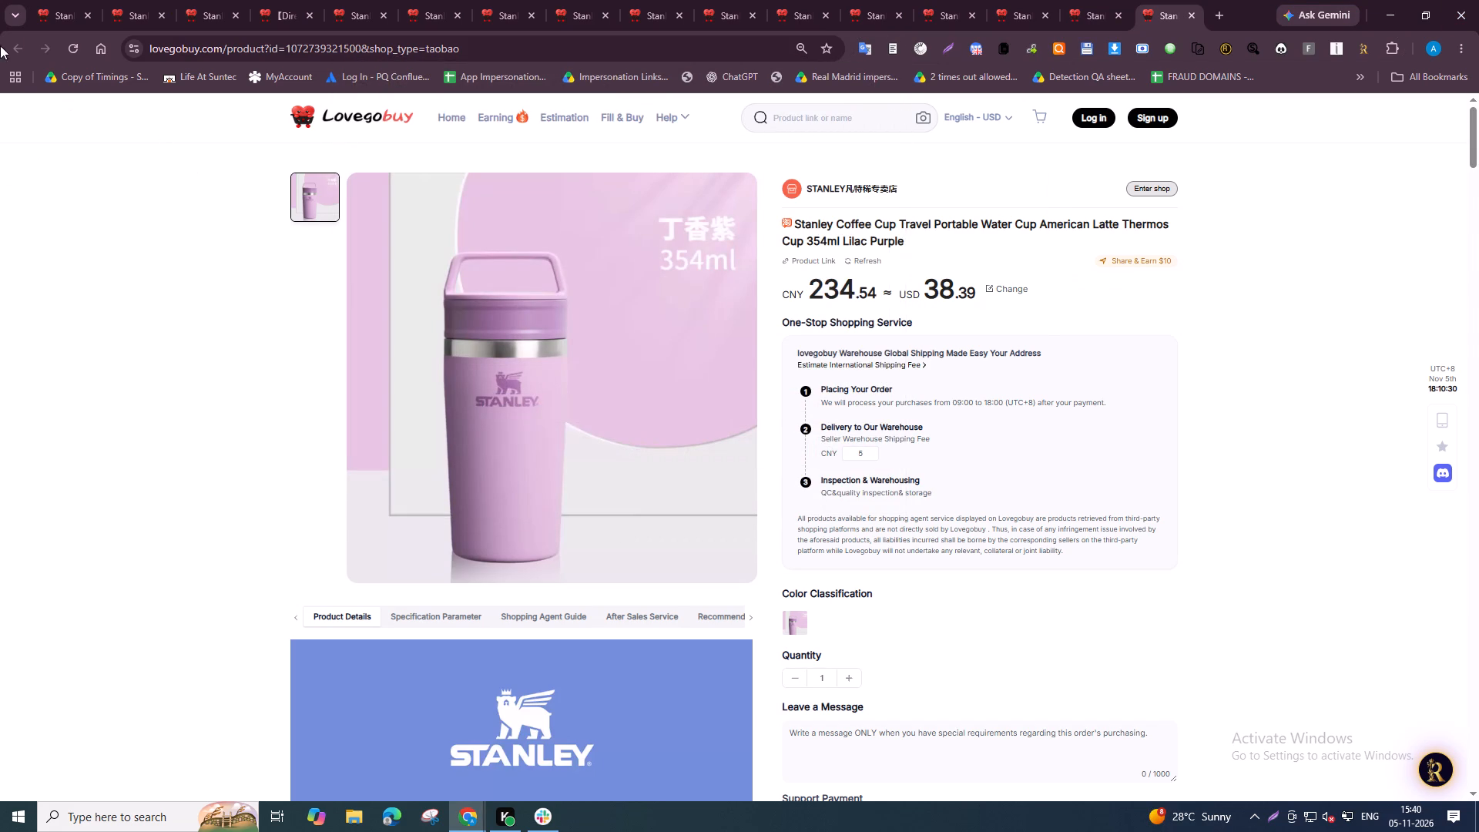
Close the reviewed Stanley listing tabs and return to the New sheet of the New Work spreadsheet.
right_click(59, 15)
click(235, 388)
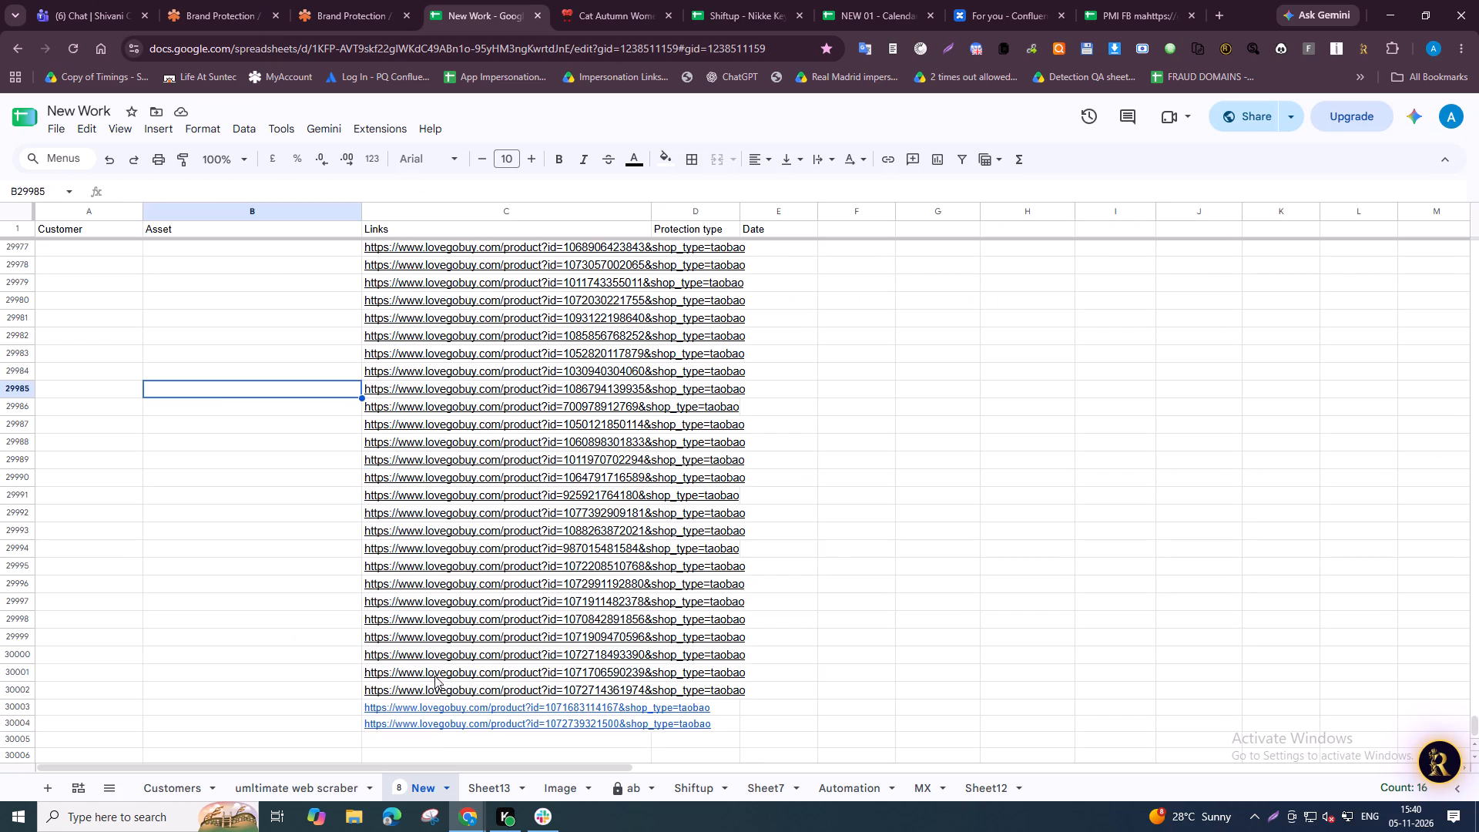
click(441, 730)
key(ctrl+shift+Up)
scroll(441, 729, up, 2)
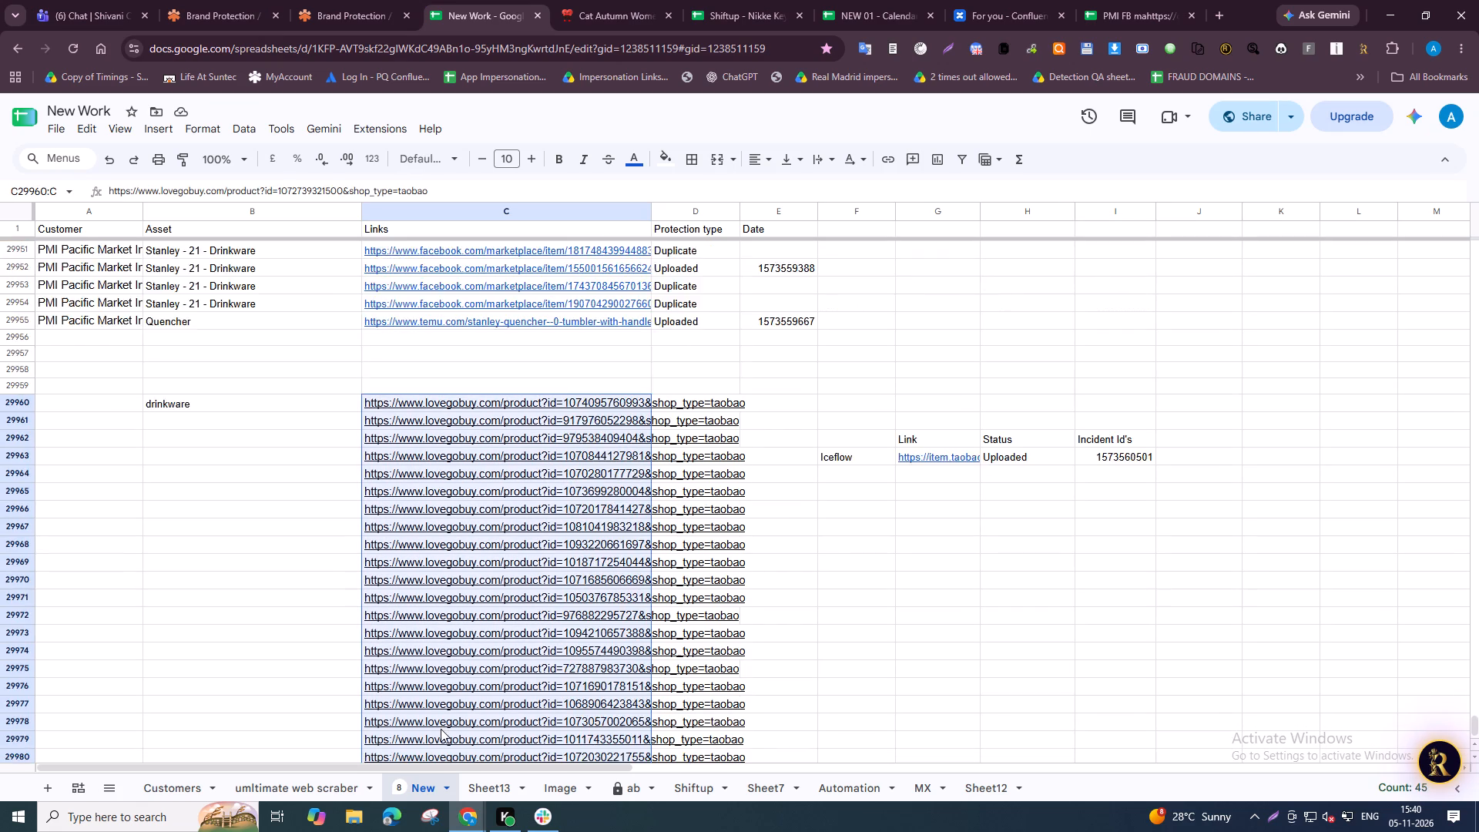
scroll(441, 729, down, 4)
key(ctrl+c)
key(ctrl+c)
Paste the links as values below the last entry in column A of the Taobao link generator's lovegobuy to taobao sheet, from row 2631.
key(alt+Tab)
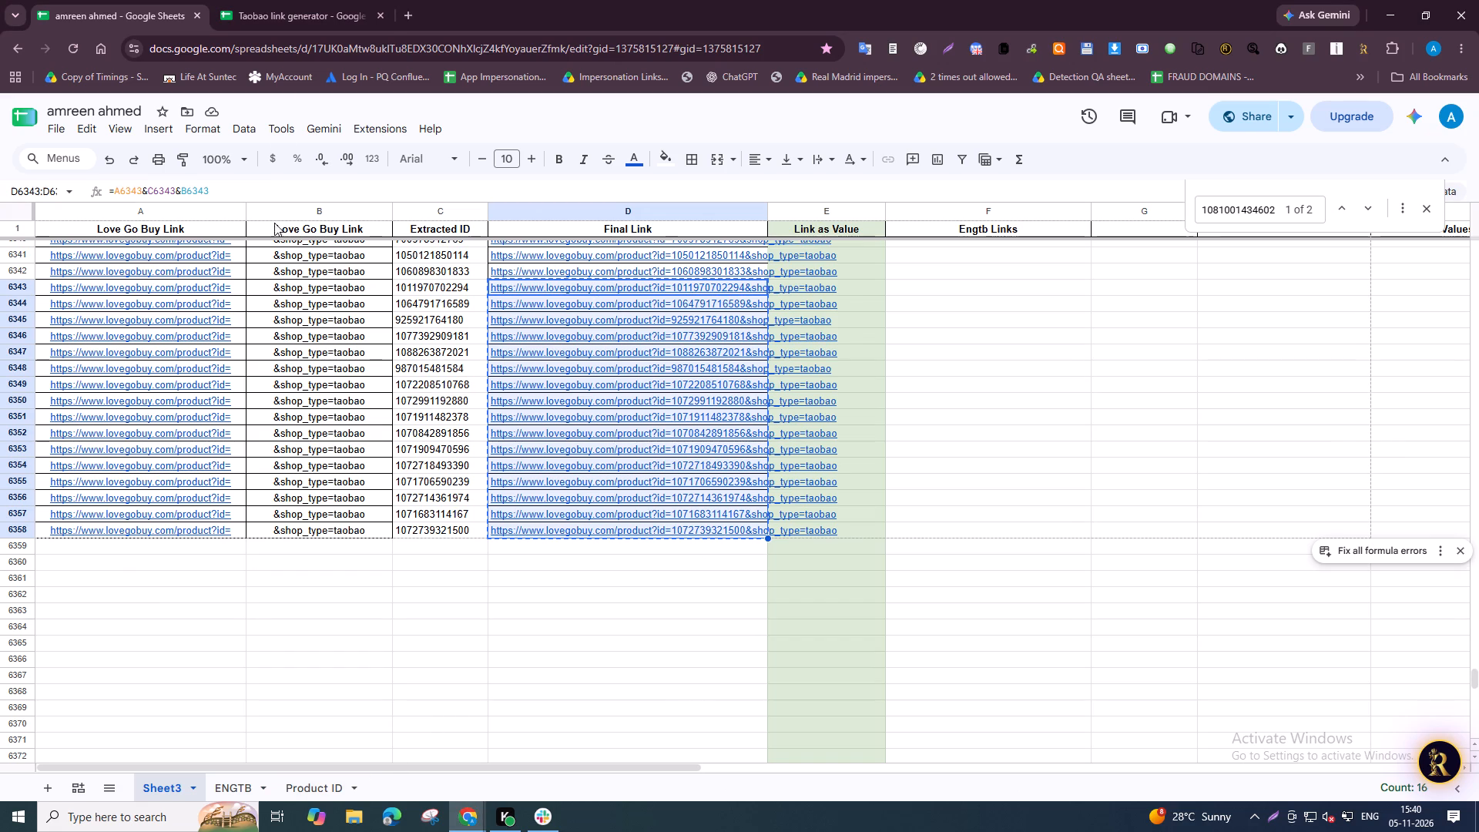
click(296, 0)
click(310, 786)
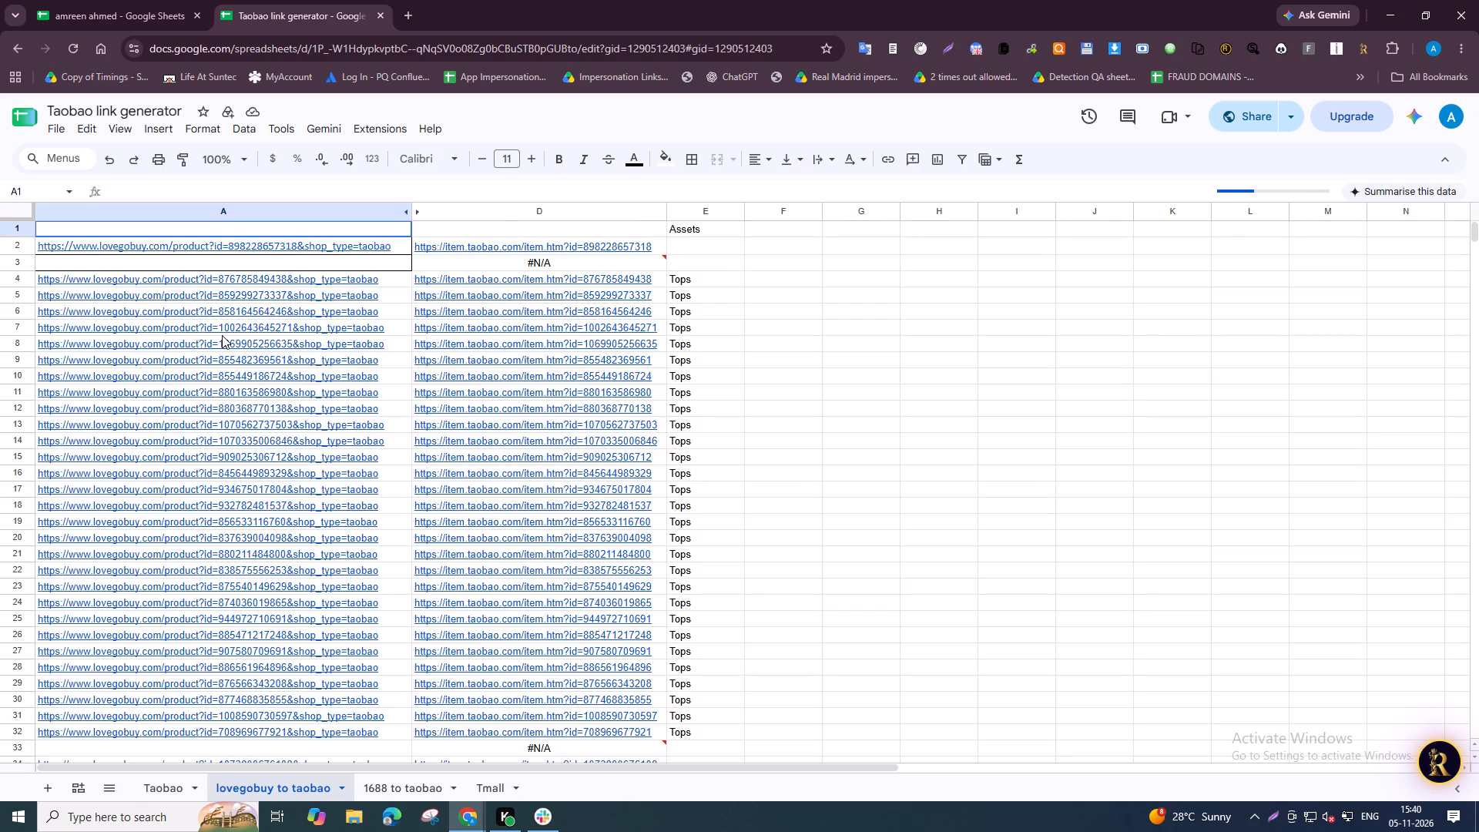
click(222, 334)
key(ctrl+End)
key(ctrl+Left)
key(ctrl+Left)
key(ctrl+Left)
key(ctrl+Left)
key(ctrl+Left)
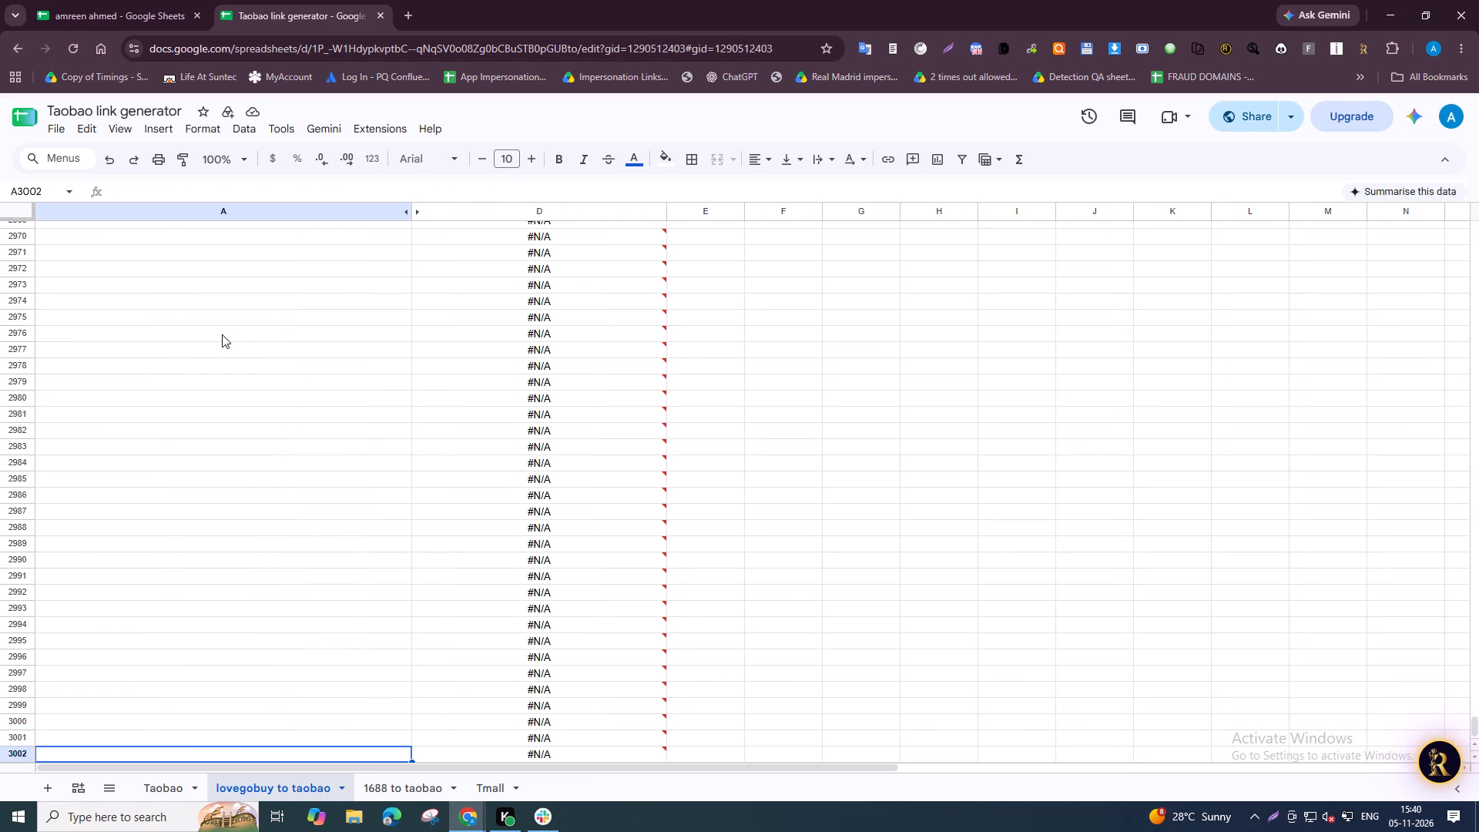
key(Left)
key(ctrl+Up)
key(Down)
key(ctrl+shift+v)
key(Right)
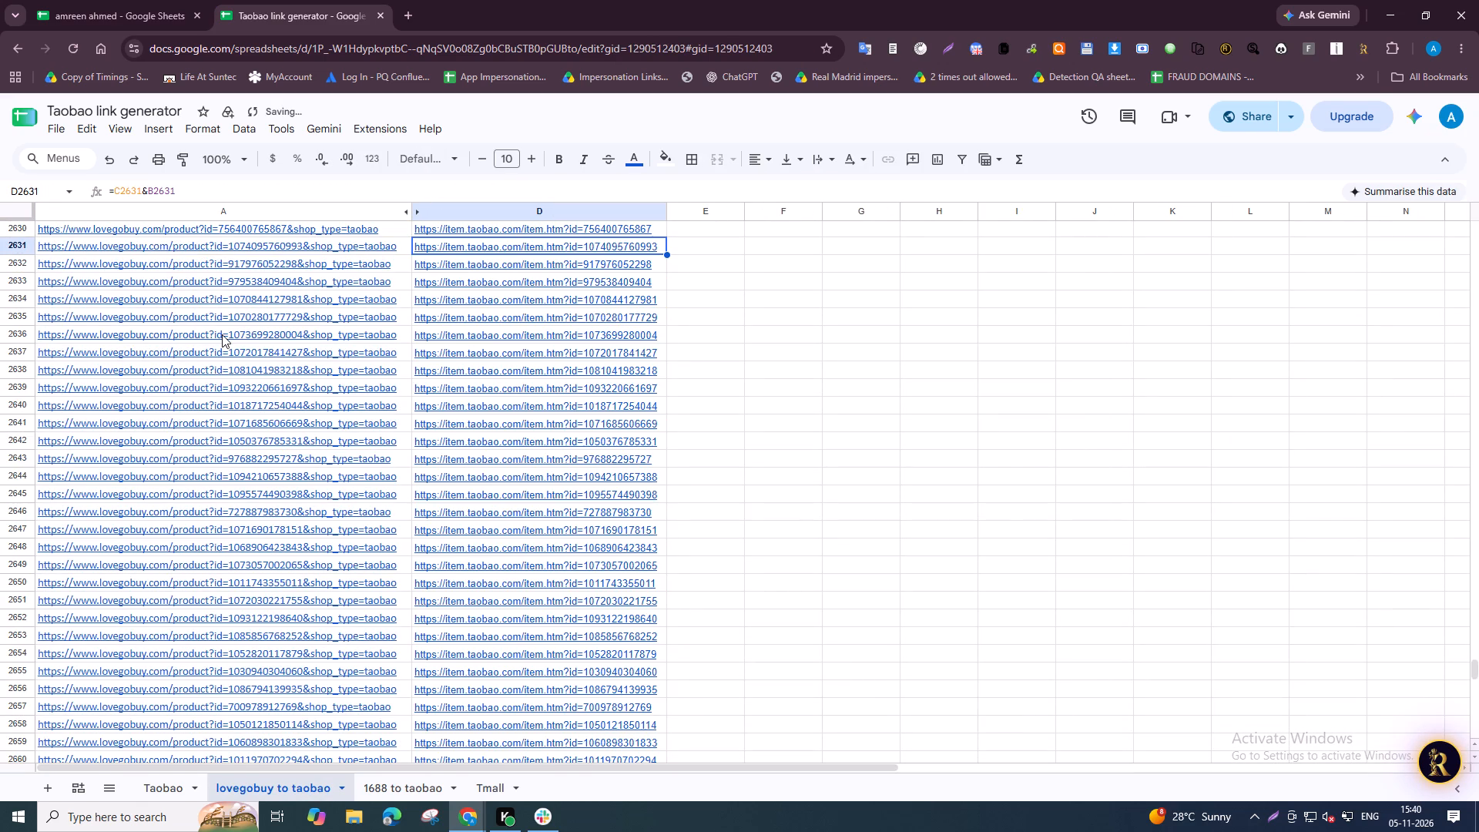
scroll(282, 356, down, 6)
shift+click(463, 562)
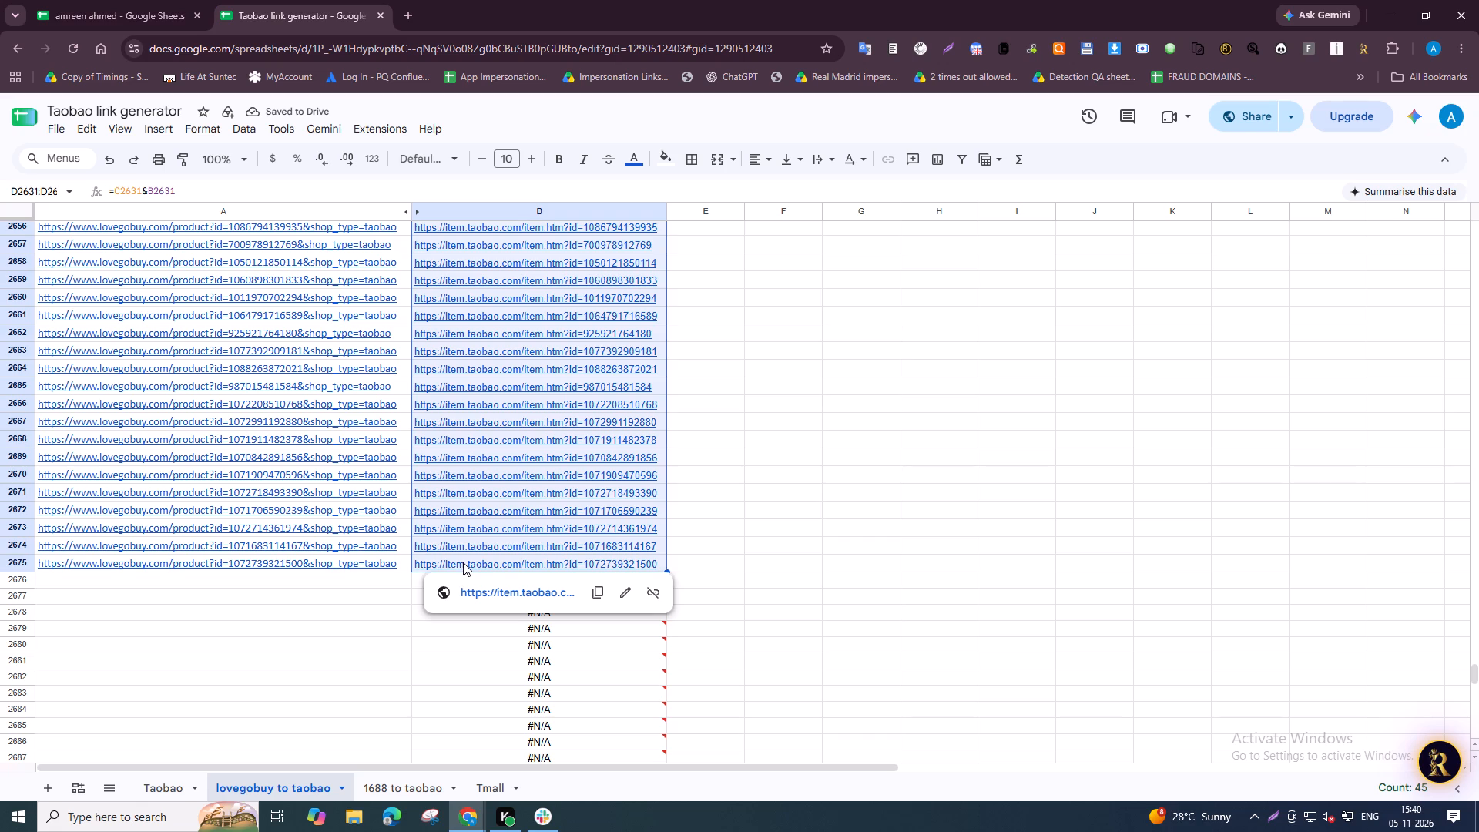
key(ctrl+c)
key(ctrl+c)
key(ctrl+c)
Clear the previous link list in the Brand Protection New Incident form and set the asset to Stanley - 21 - Drinkware.
key(alt+Tab)
scroll(472, 545, up, 3)
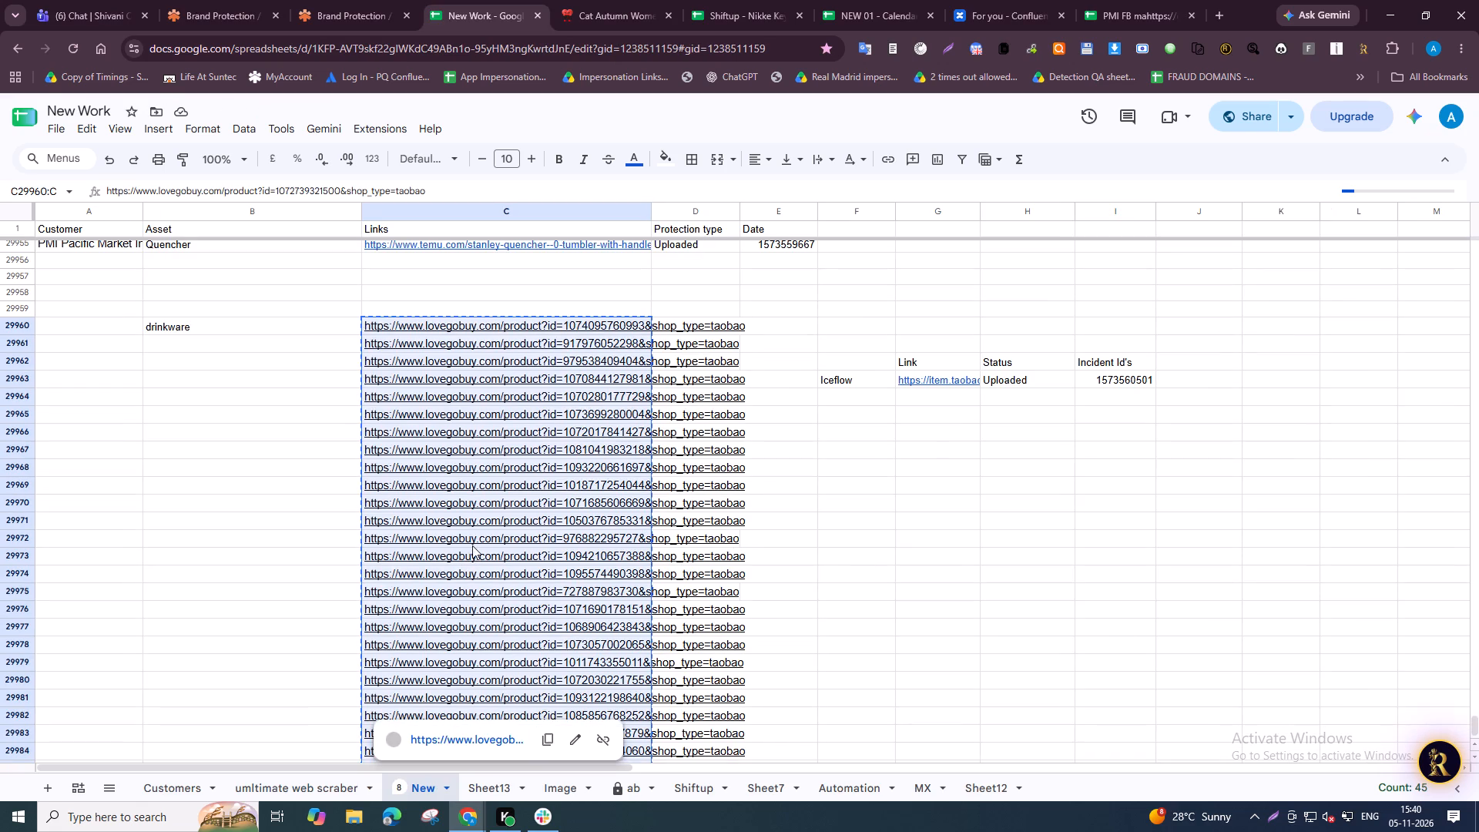
click(150, 0)
click(236, 0)
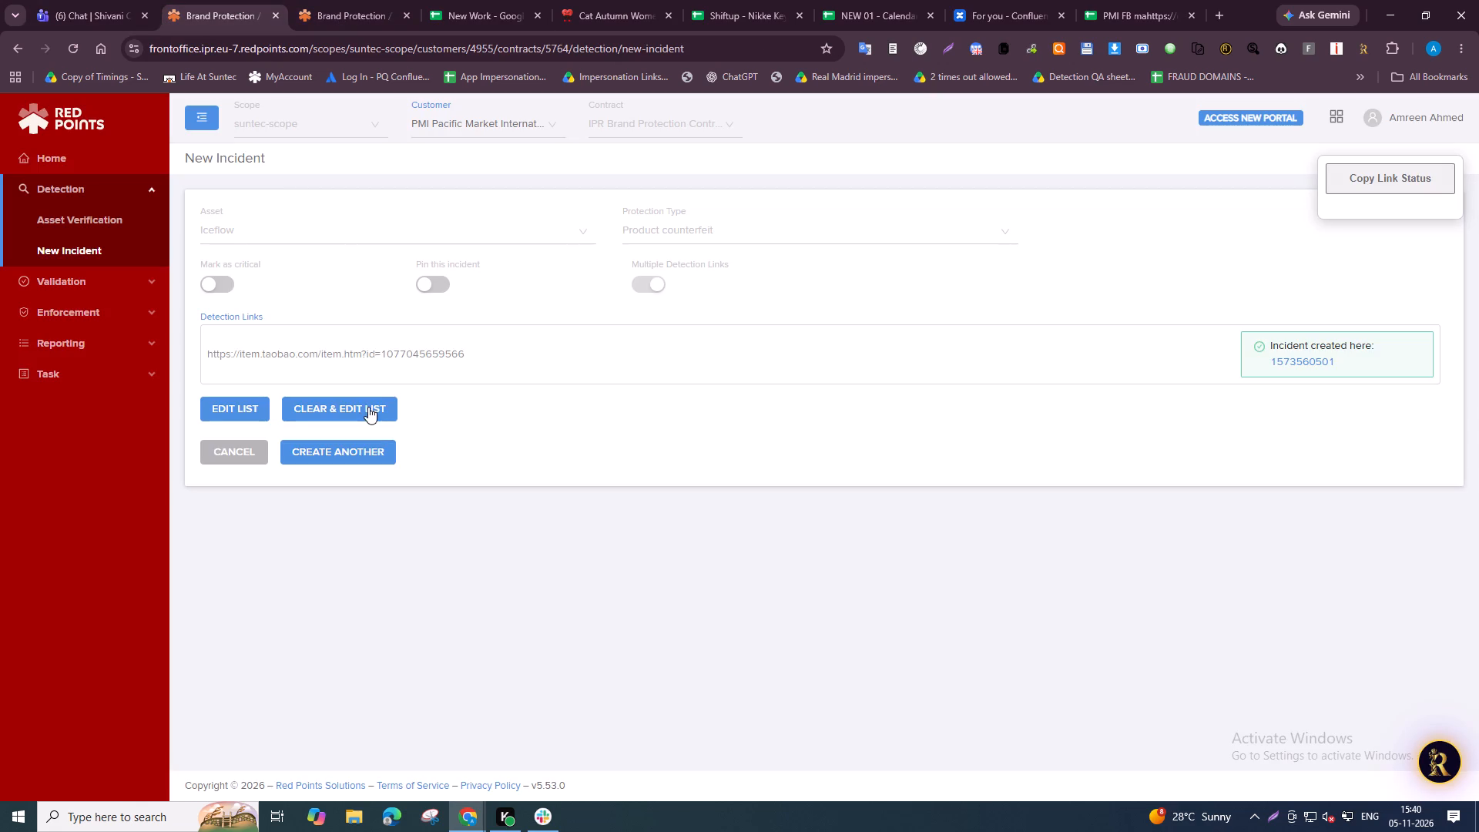
click(368, 407)
click(339, 233)
key(d)
click(314, 287)
Paste the copied Taobao links into Detection Links and check the list against the drinkware links in the New sheet.
click(314, 457)
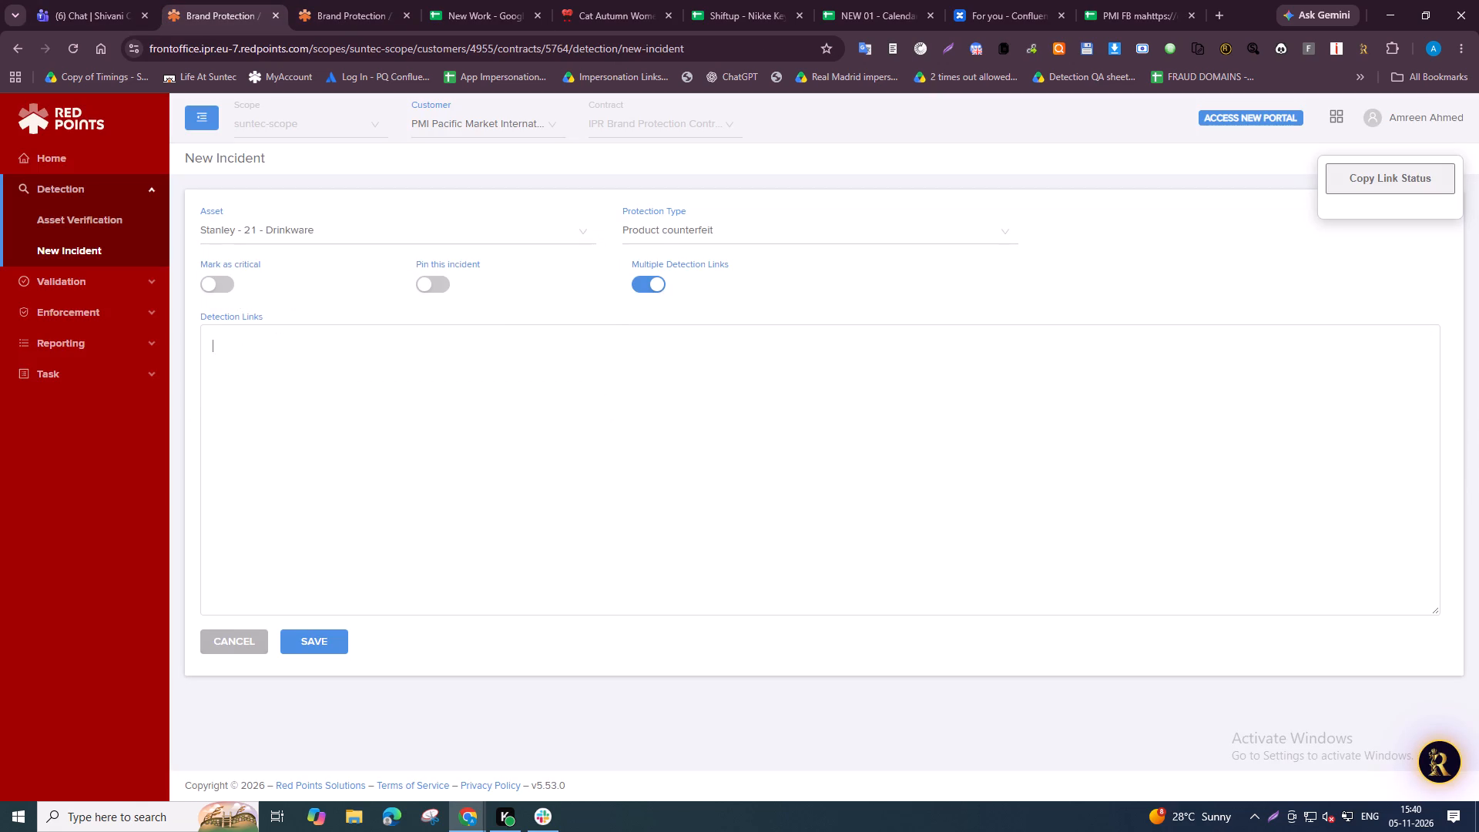
key(ctrl+v)
scroll(429, 505, up, 8)
scroll(434, 505, down, 2)
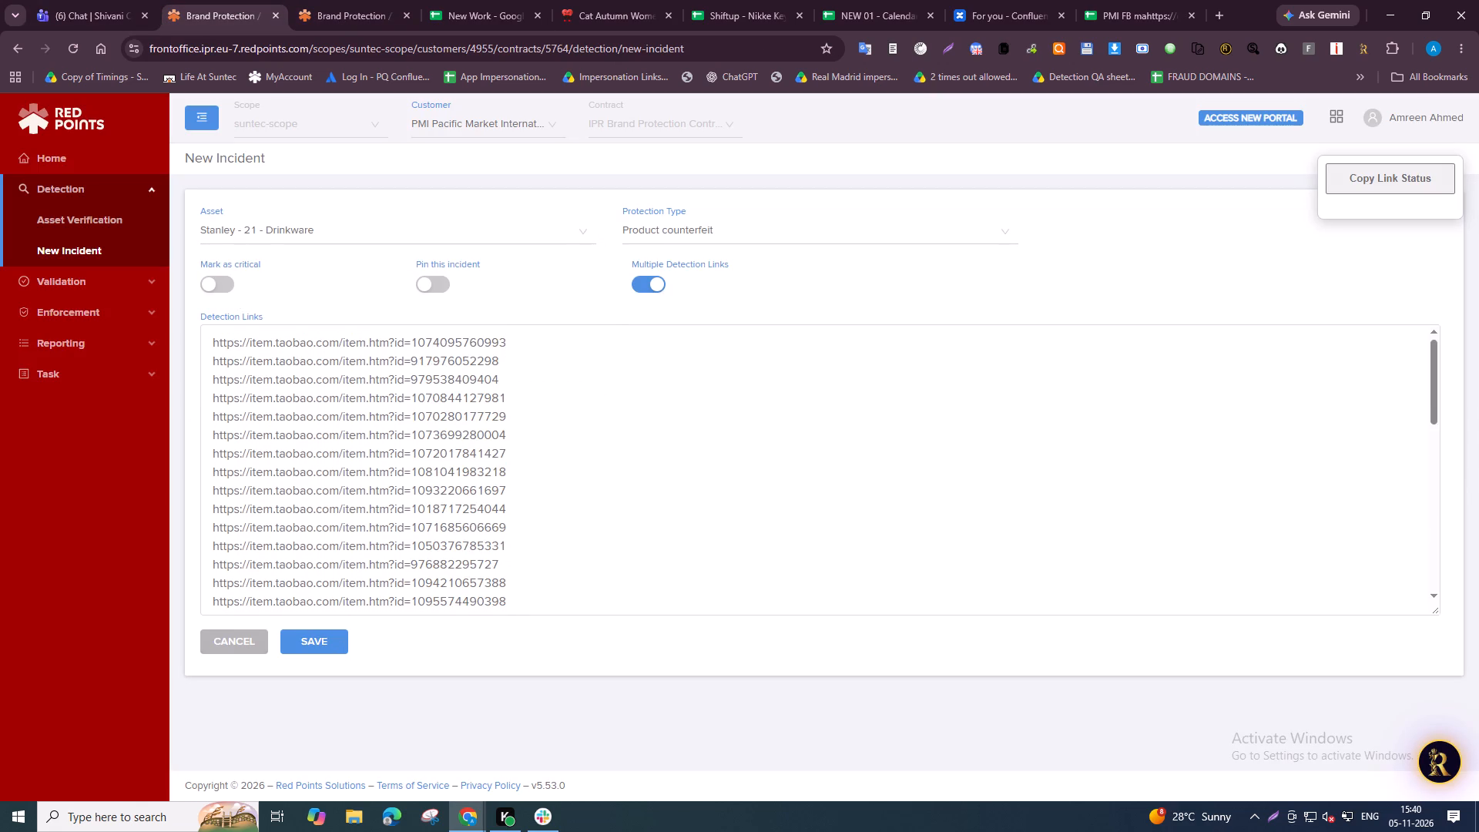
scroll(434, 505, down, 11)
click(478, 0)
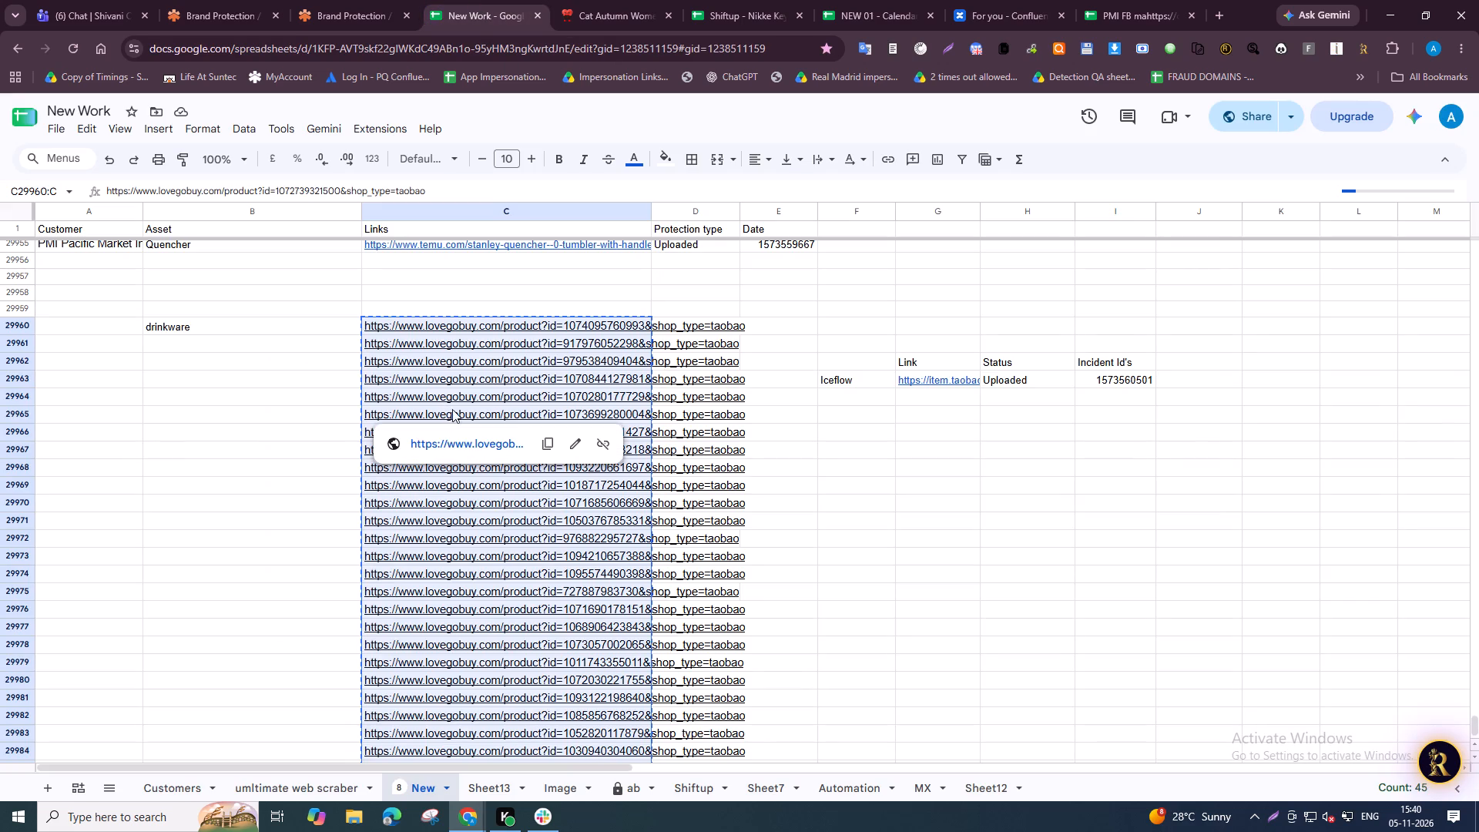
scroll(478, 365, down, 7)
click(221, 0)
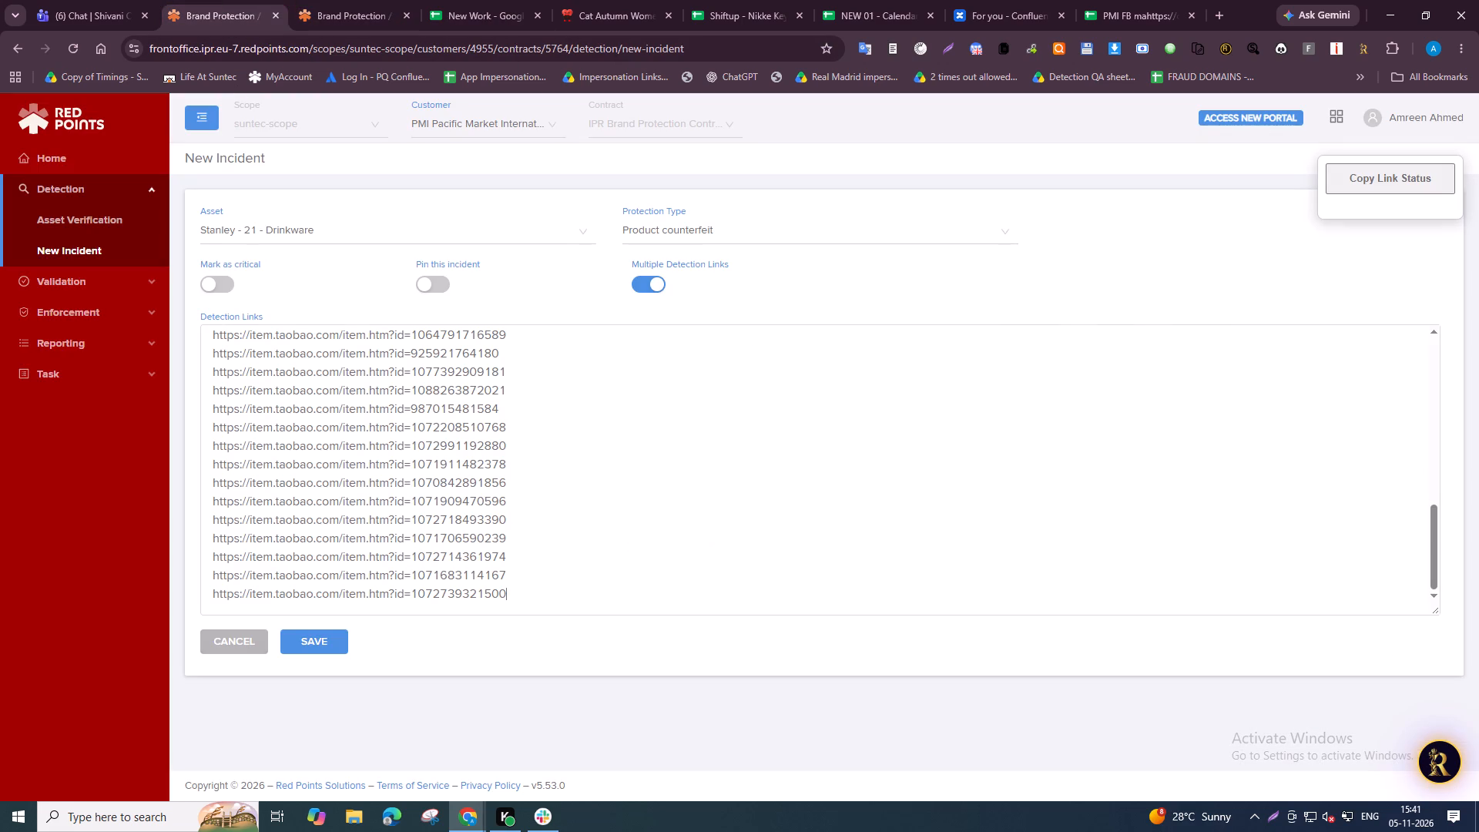
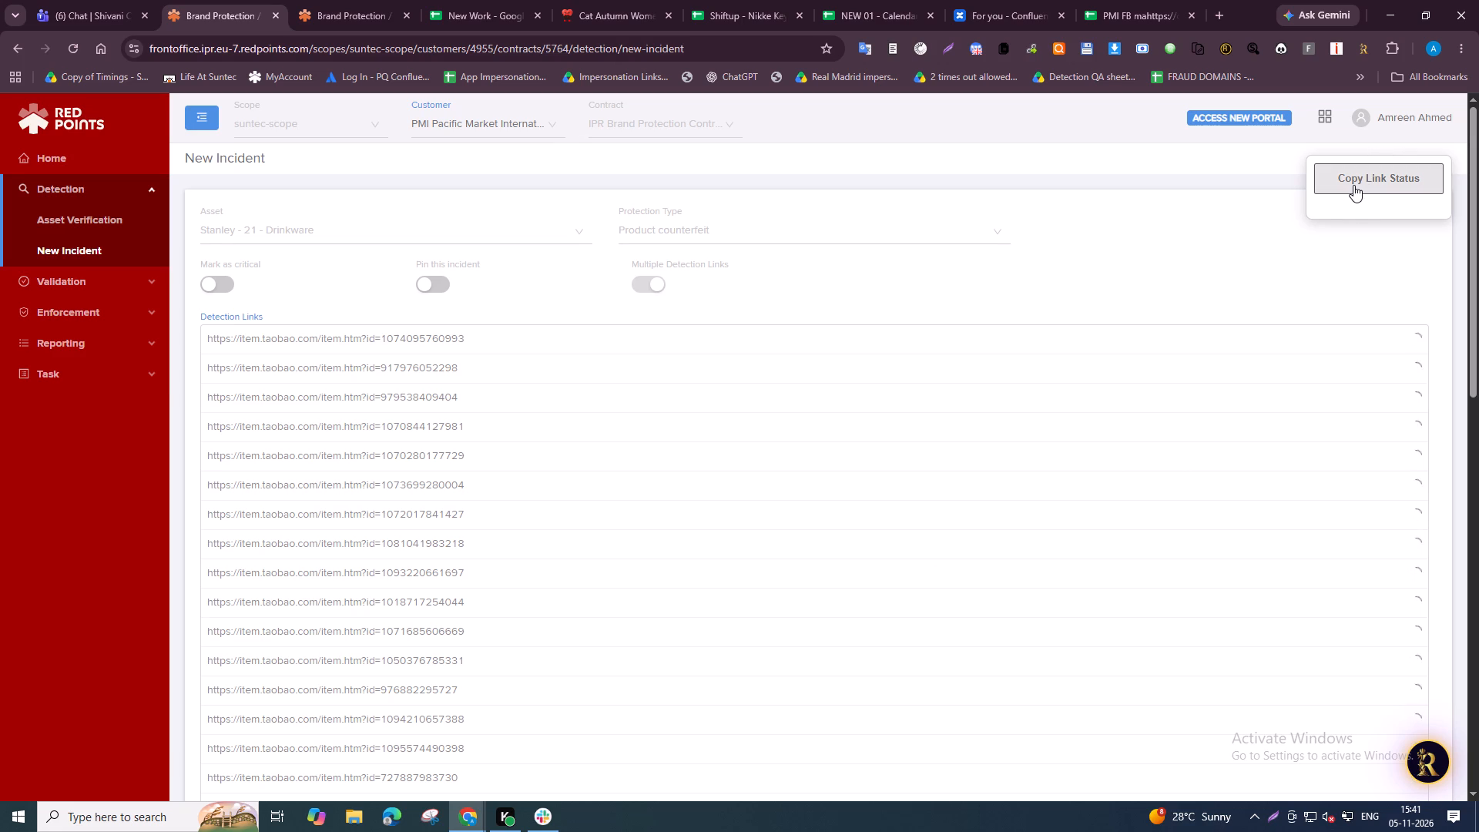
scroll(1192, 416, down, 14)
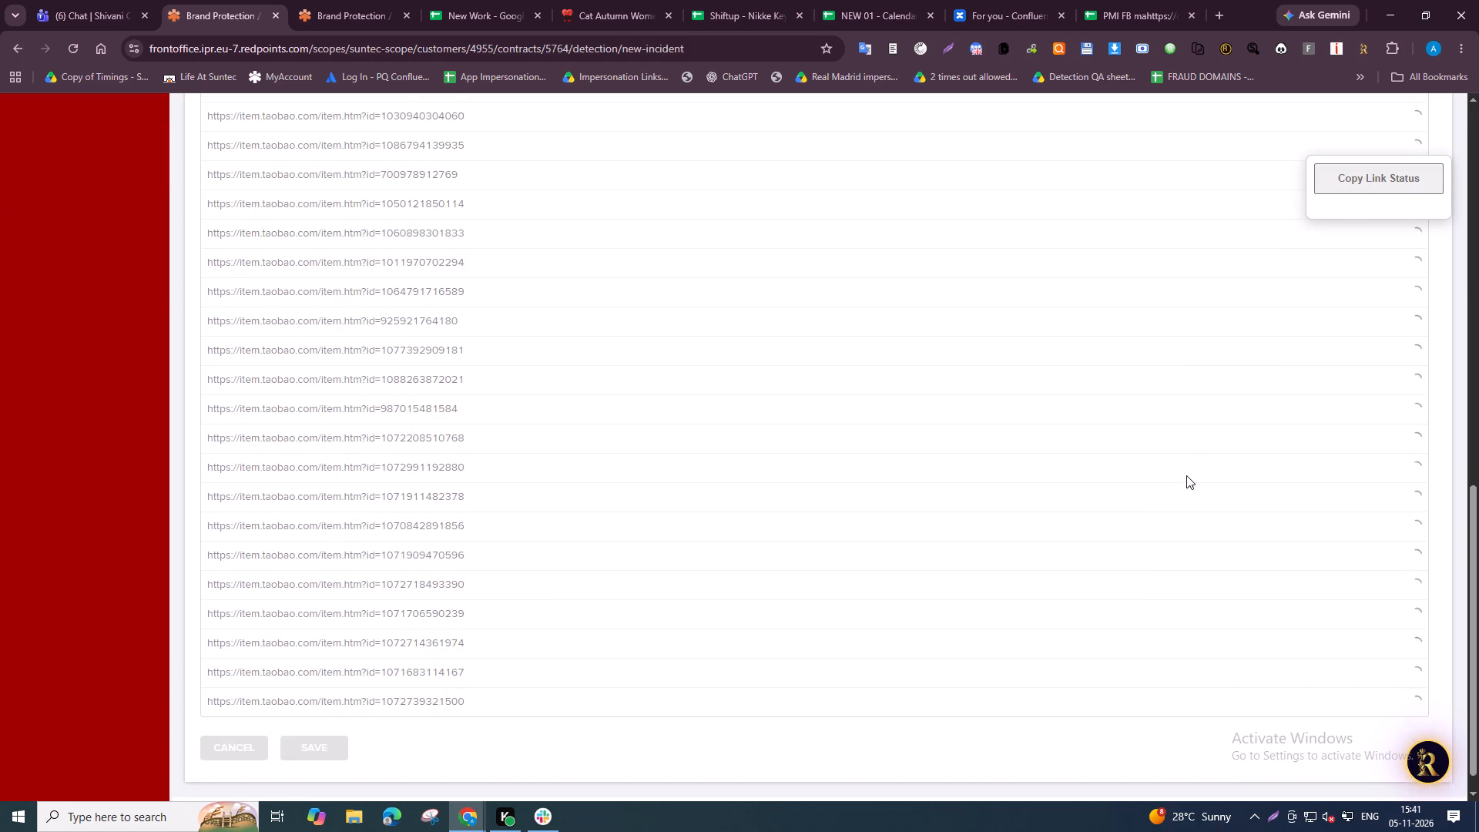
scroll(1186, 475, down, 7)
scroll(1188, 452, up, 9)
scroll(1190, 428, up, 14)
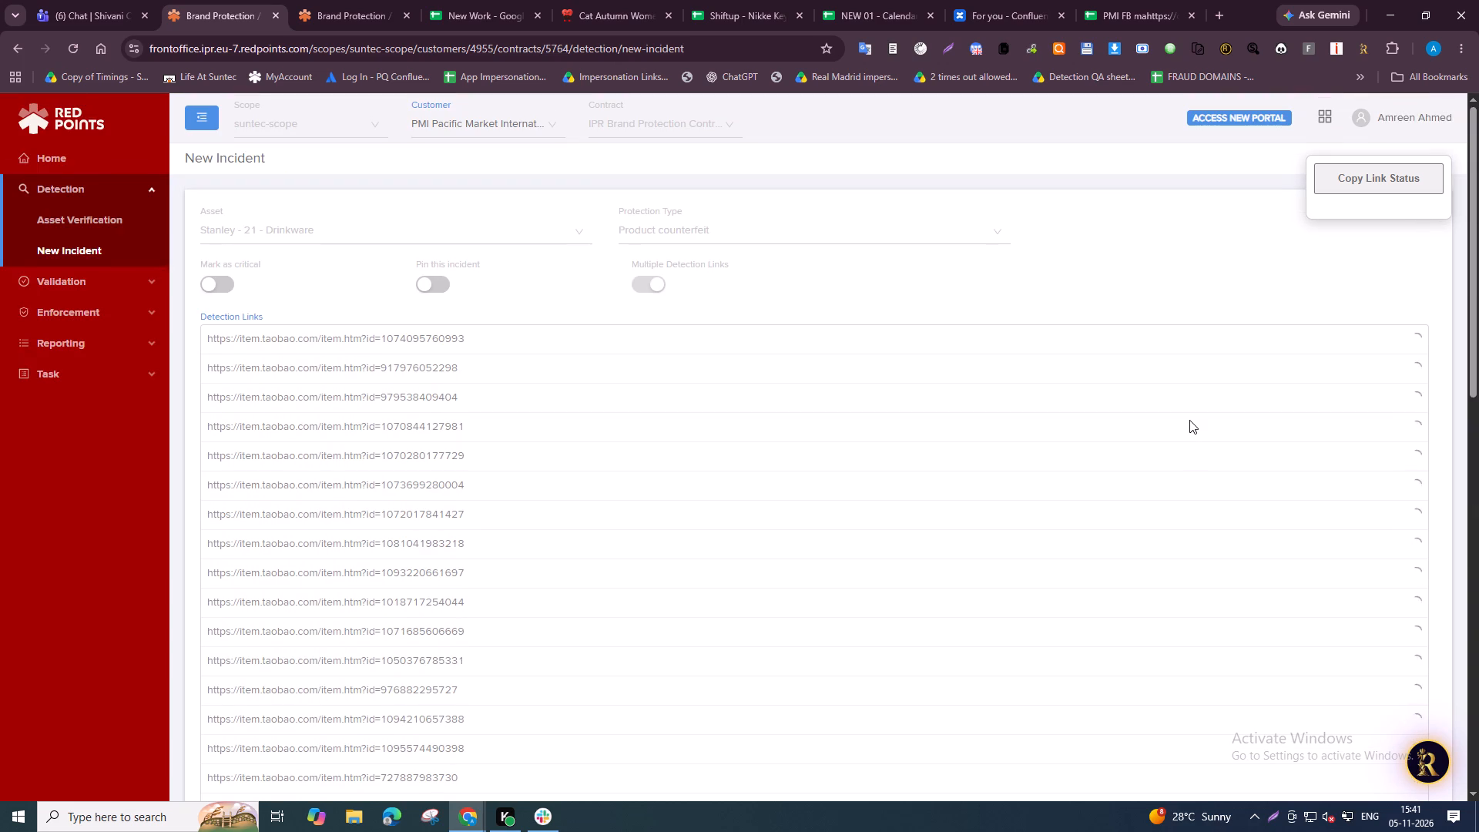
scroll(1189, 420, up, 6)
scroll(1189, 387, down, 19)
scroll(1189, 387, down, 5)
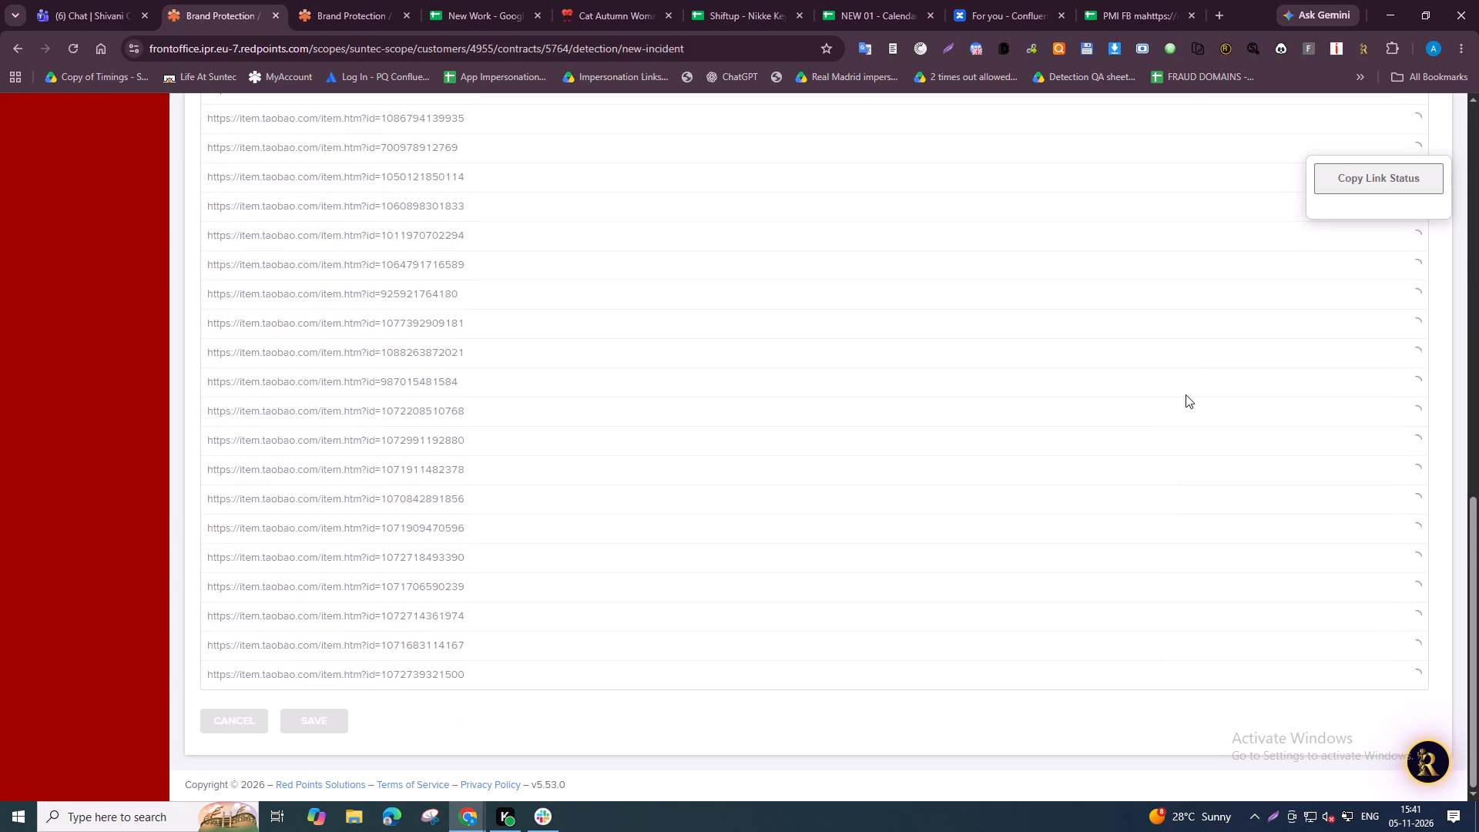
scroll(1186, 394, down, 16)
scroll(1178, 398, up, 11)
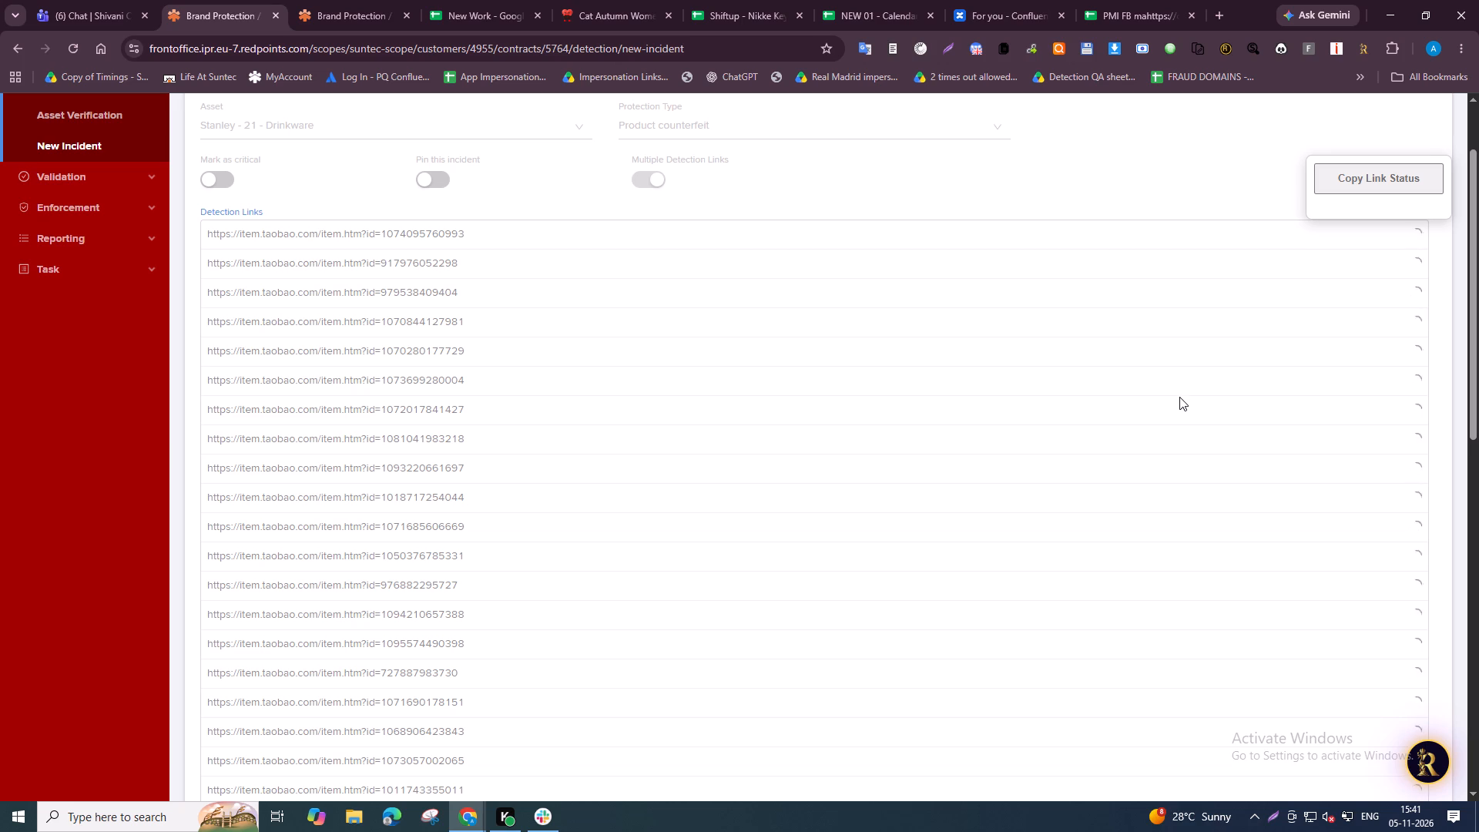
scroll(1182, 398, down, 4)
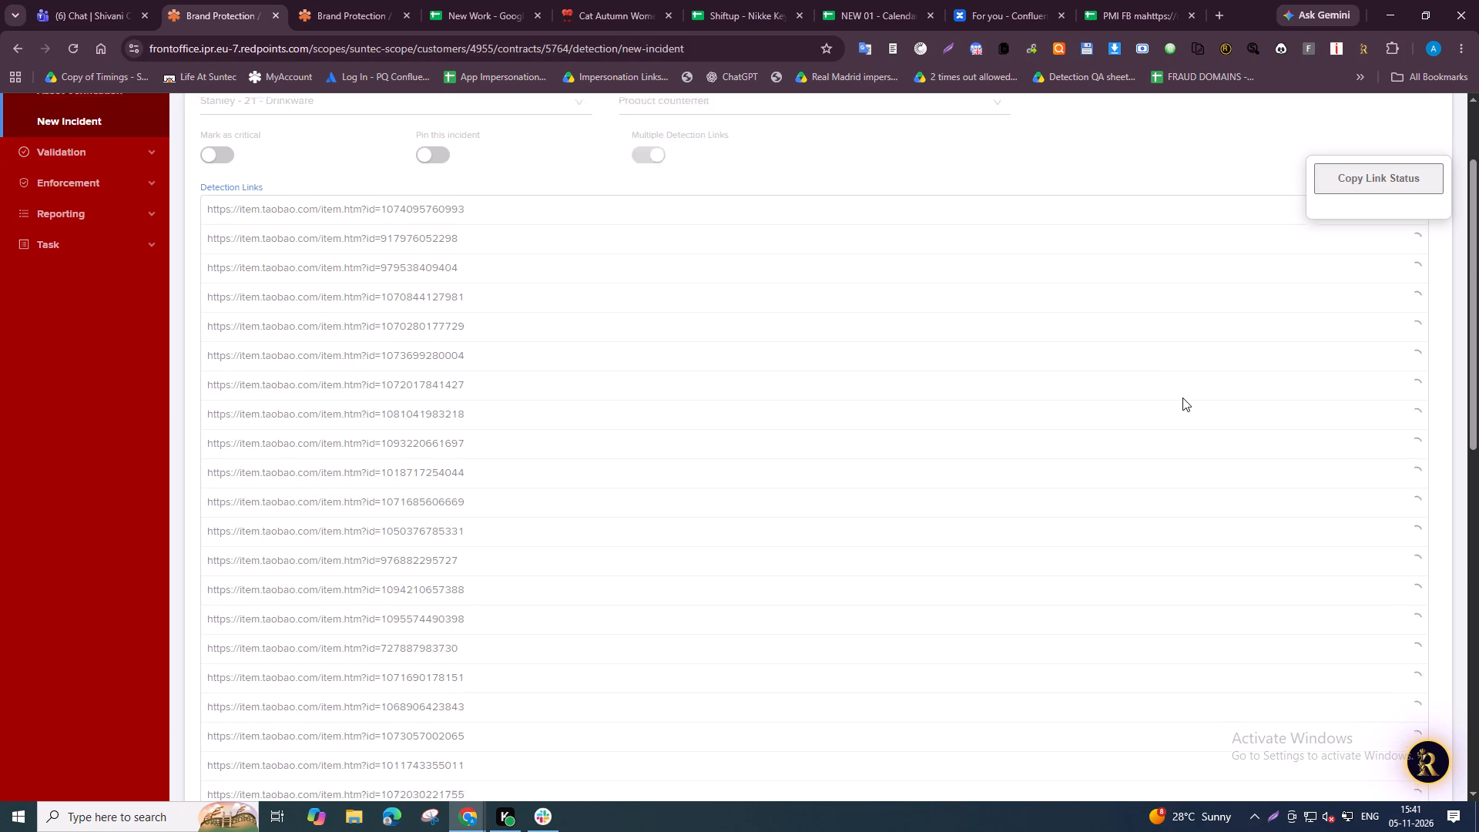
Close the open Cat Autumn Women product listing page.
click(666, 14)
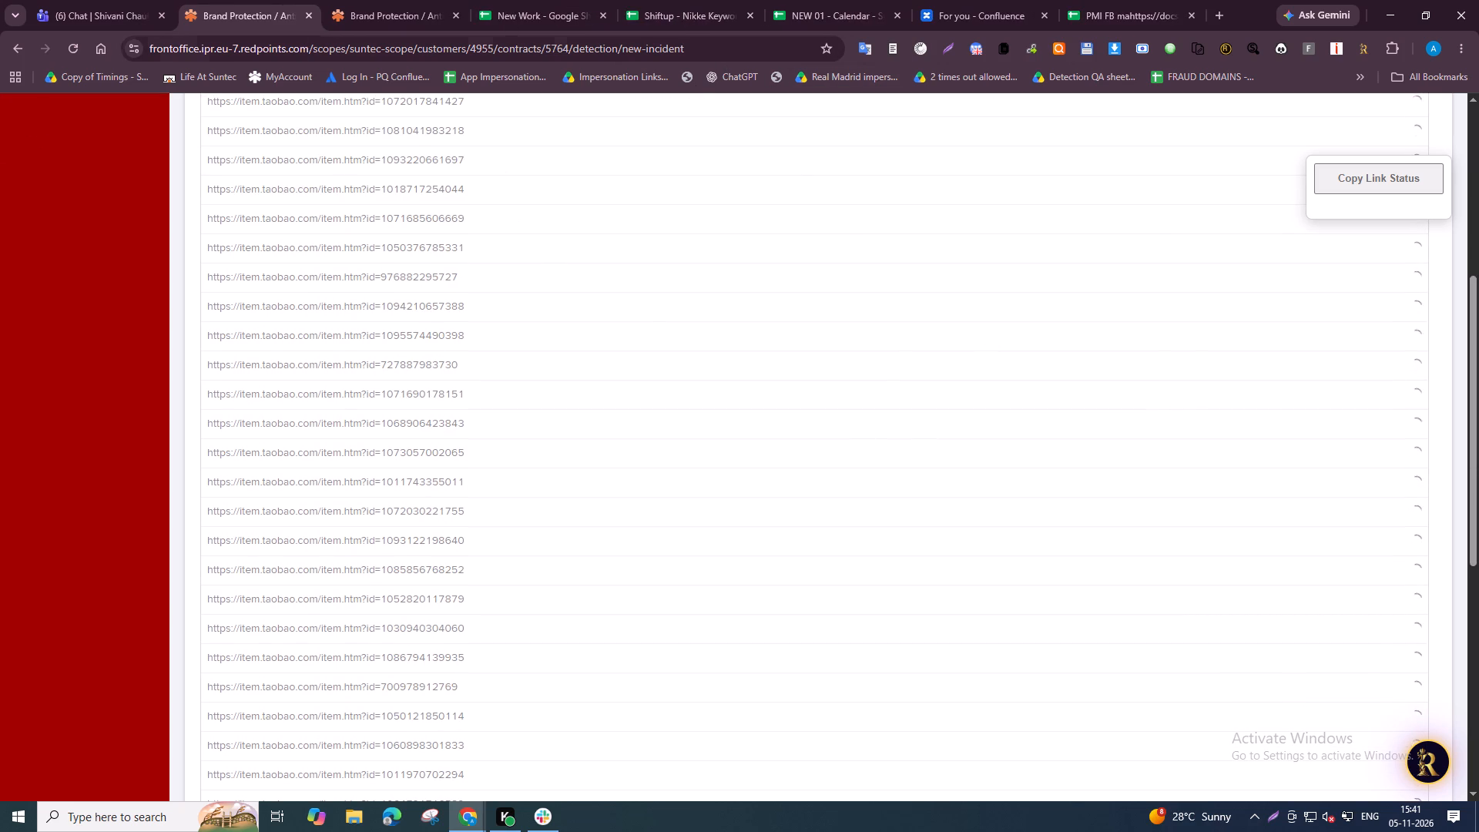
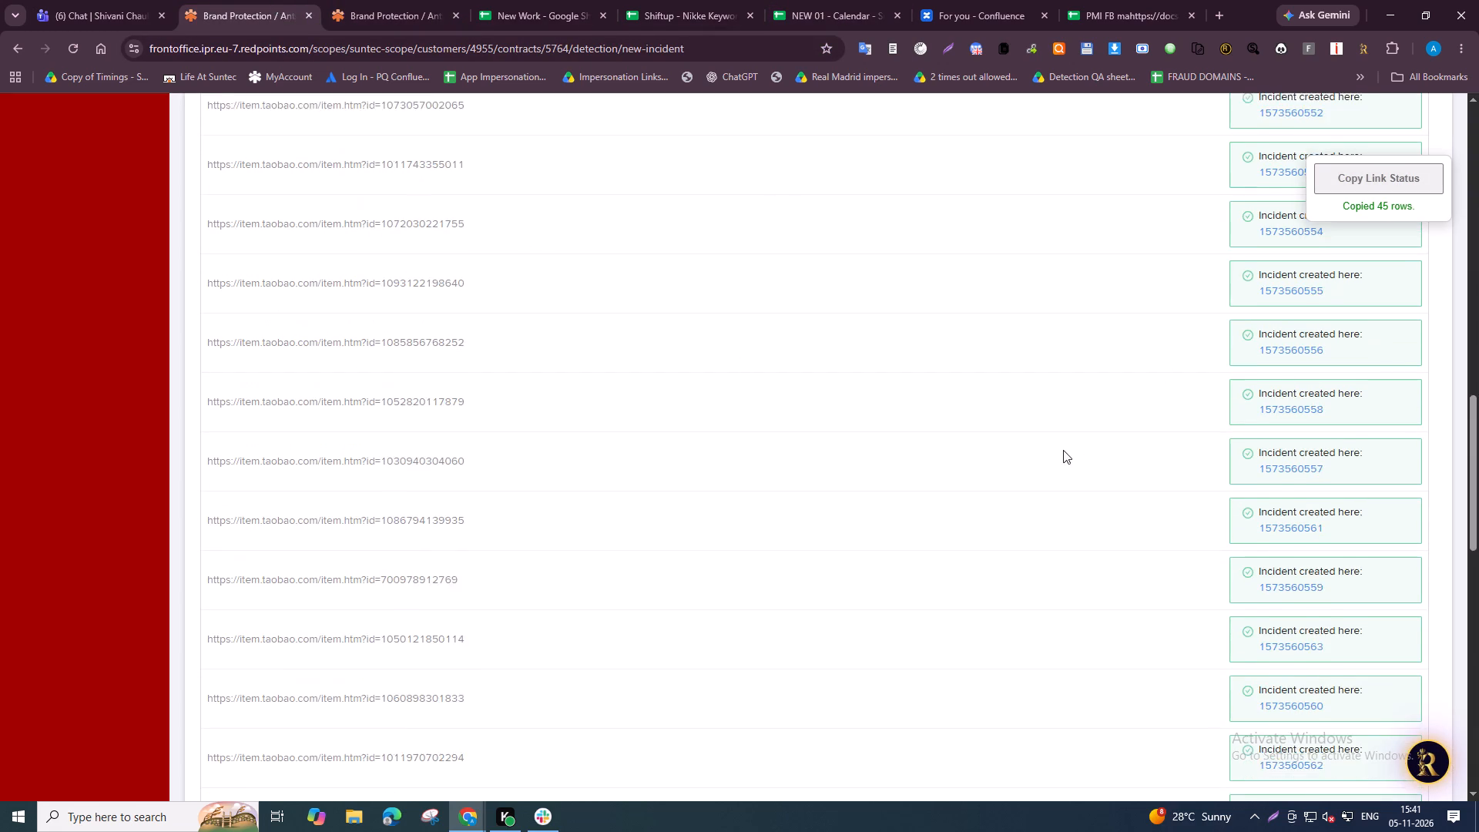
Copy the incident link statuses and paste them into the New Work sheet below the Temu Quencher row, replacing the Lovegobuy links.
scroll(1063, 450, down, 4)
click(1403, 173)
click(547, 0)
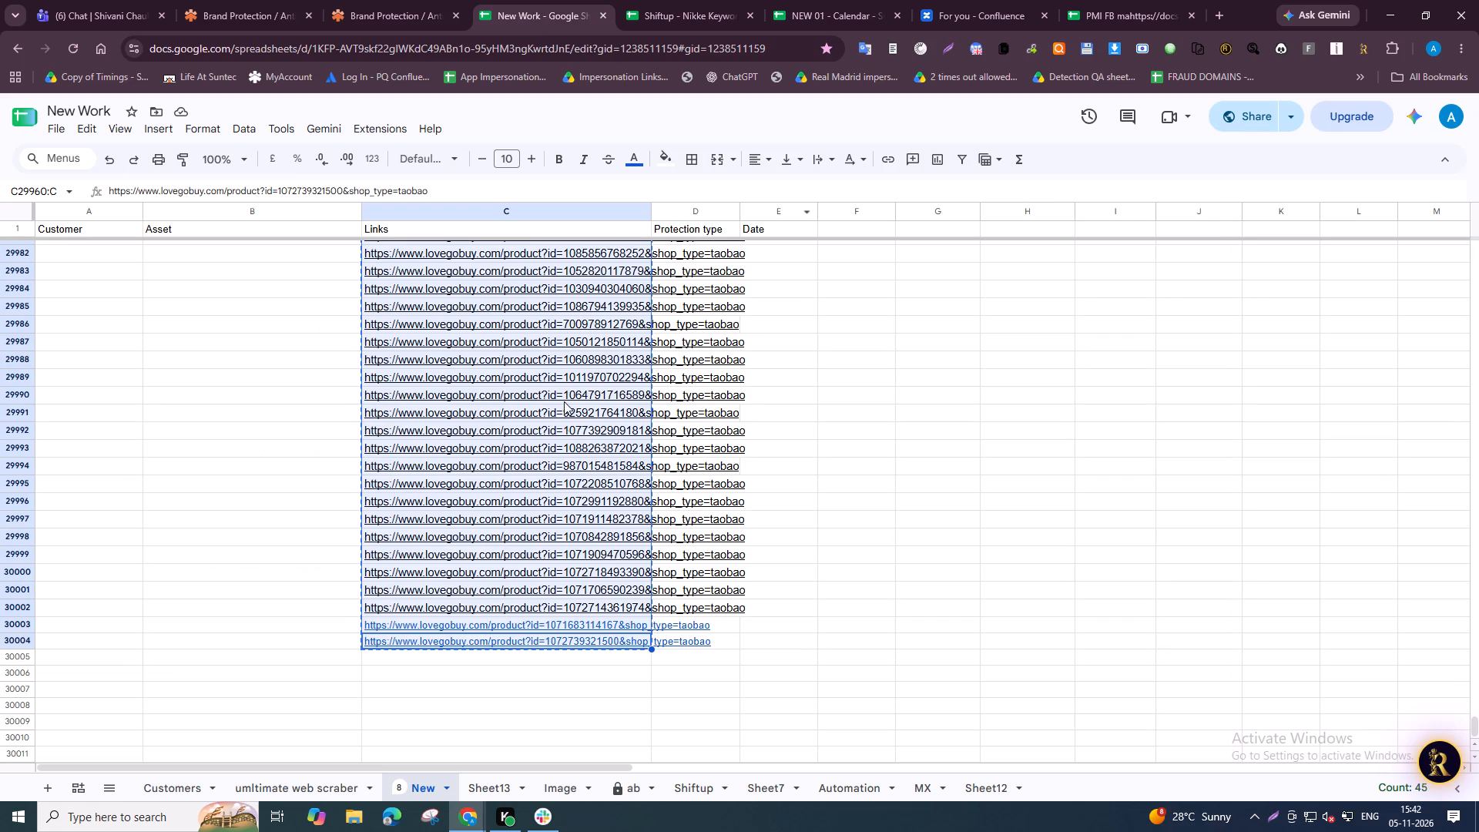
key(Delete)
key(ctrl+Up)
key(Down)
key(ctrl+v)
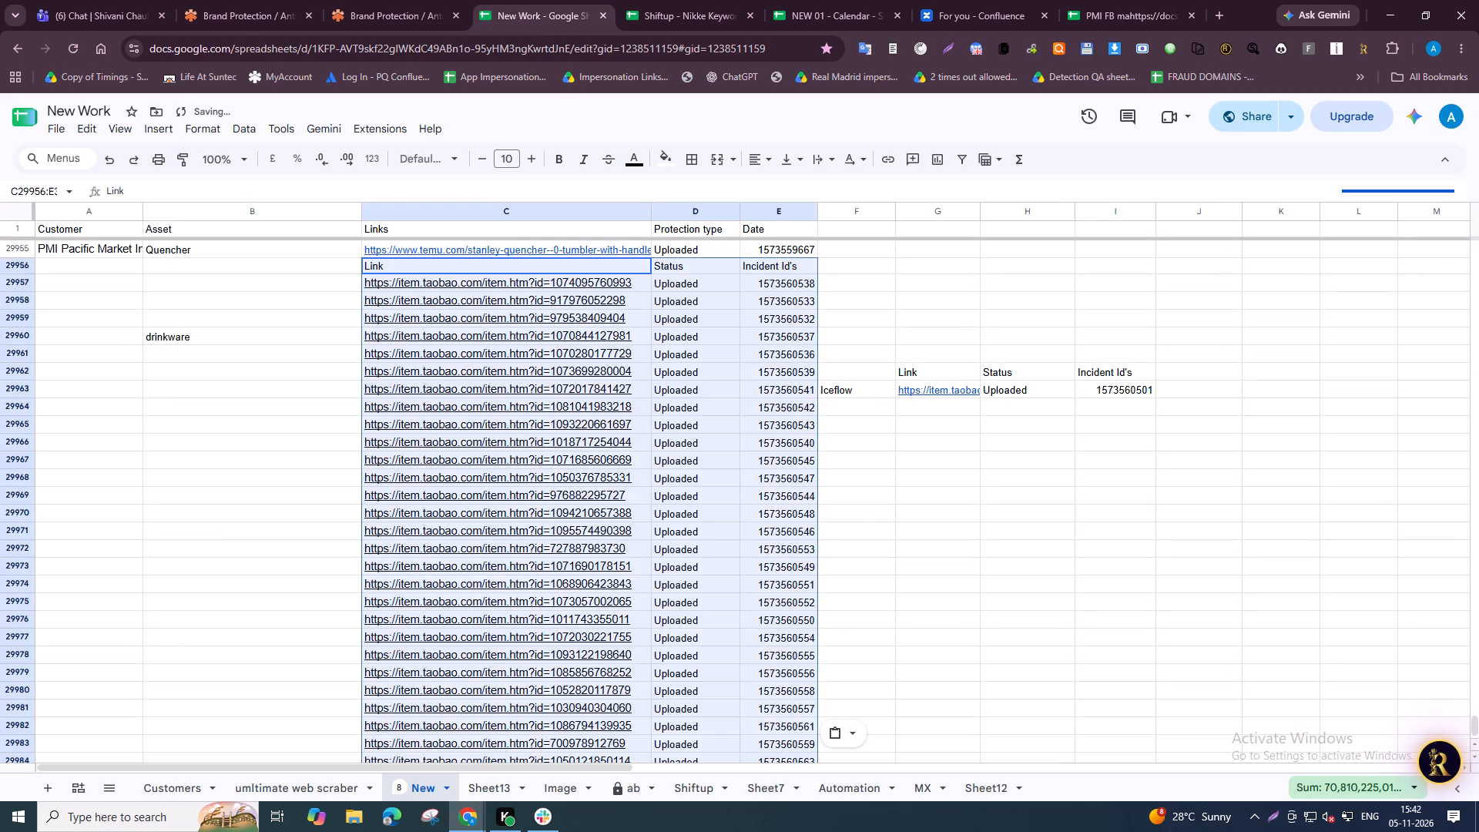
Clear the pasted Link, Status and Incident Id's header cells above the Taobao links.
key(Up)
key(Down)
key(ctrl+shift+Right)
key(Delete)
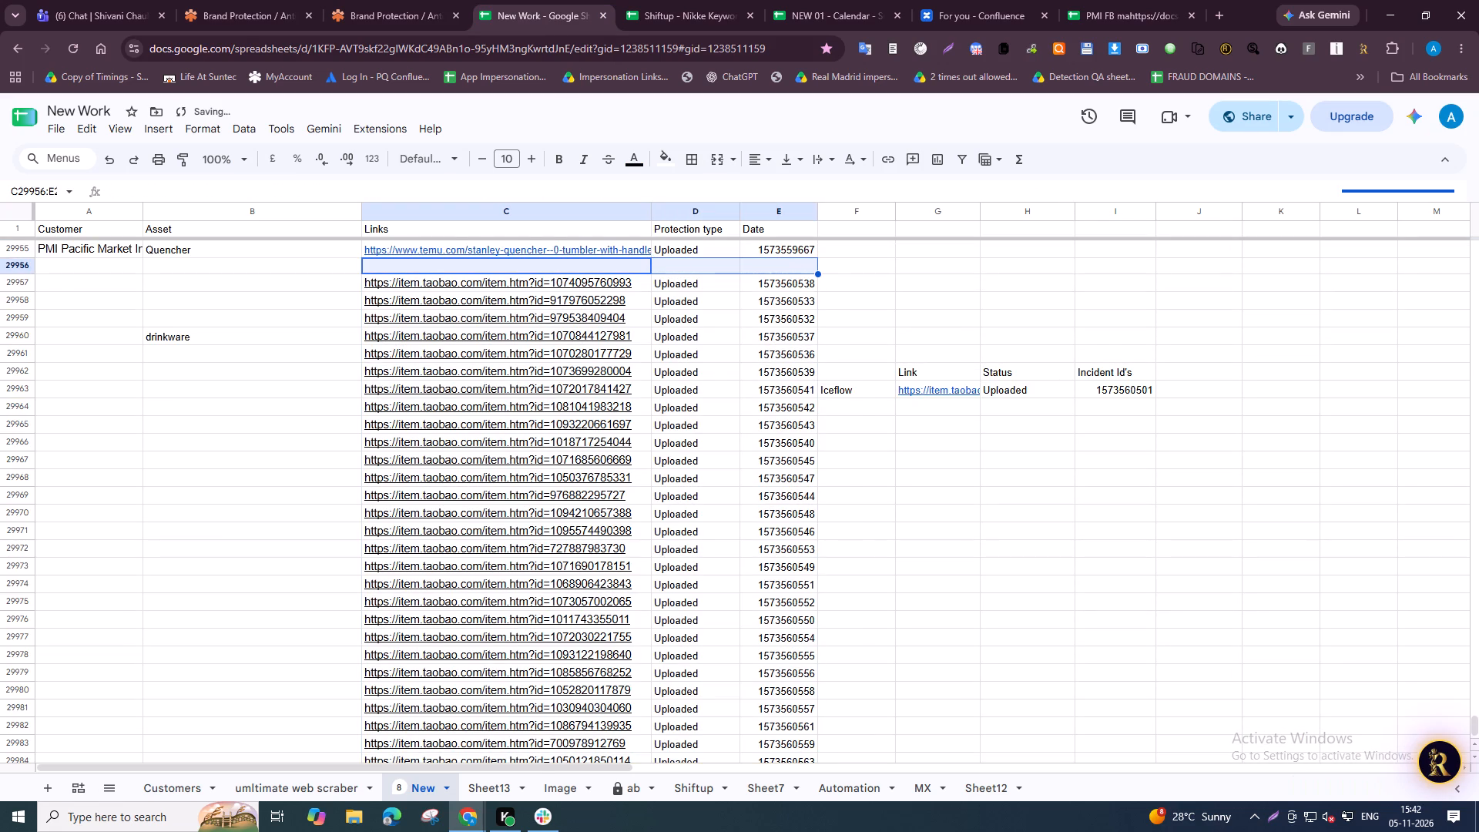
Move the Iceflow record directly beneath the last Taobao link, with Iceflow in the Asset column and its link in the Links column.
key(Down)
key(Right)
key(Right)
key(Right)
key(Right)
key(ctrl+Down)
key(Down)
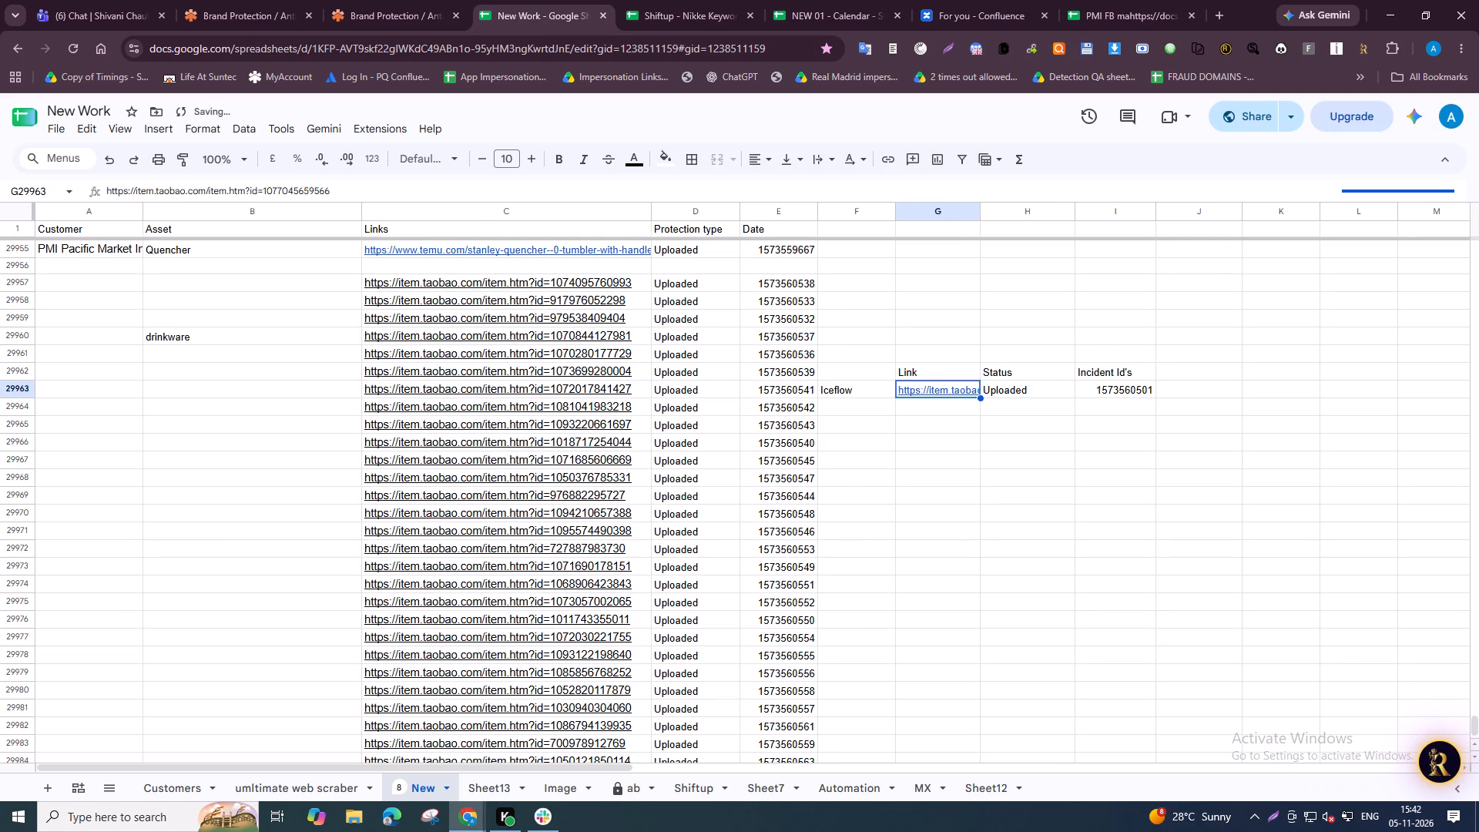
key(ctrl+shift+Right)
key(Left)
key(ctrl+shift+Right)
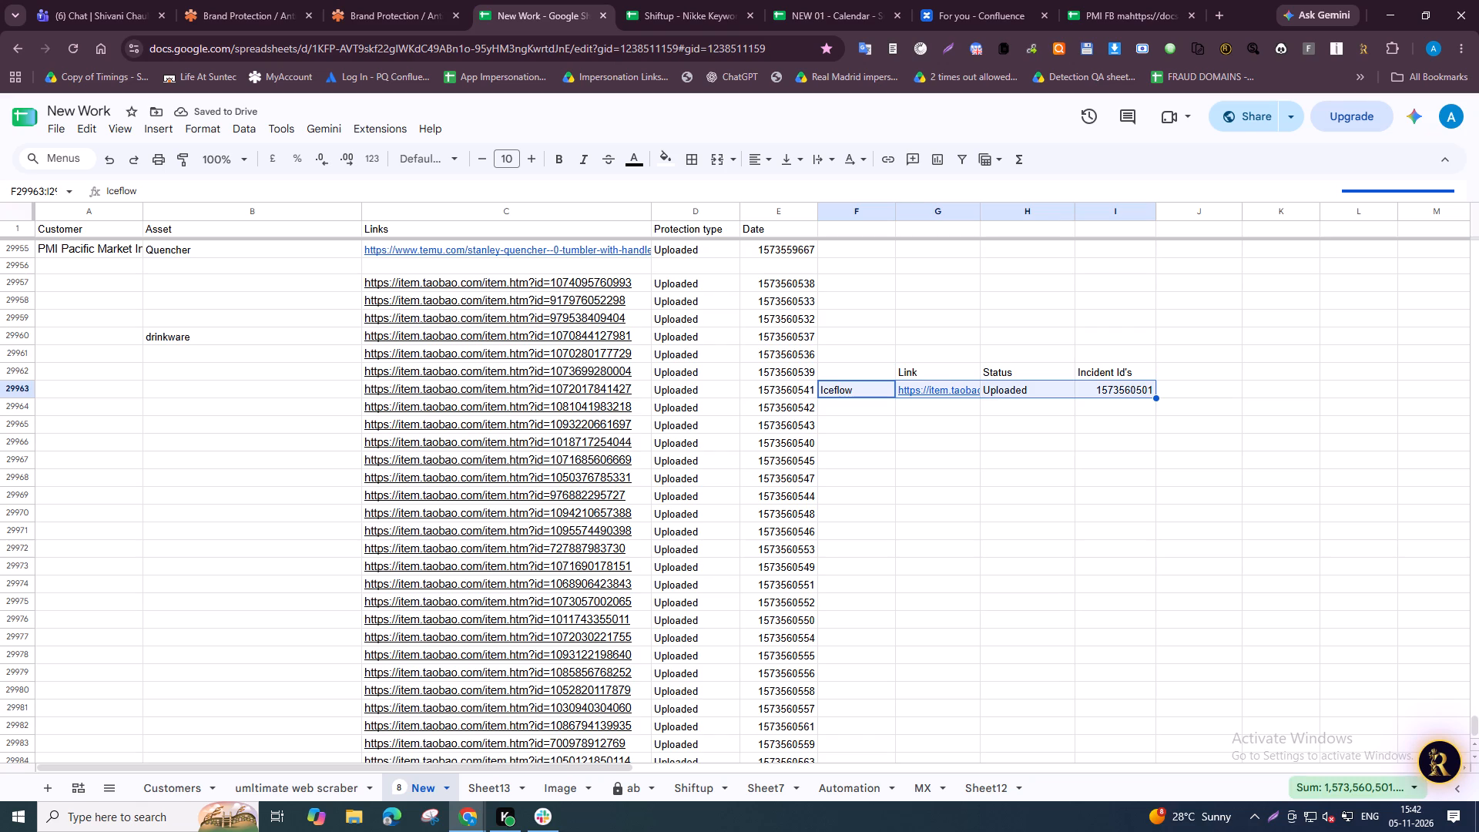
key(ctrl+x)
key(Left)
key(Left)
key(Left)
key(Left)
key(Right)
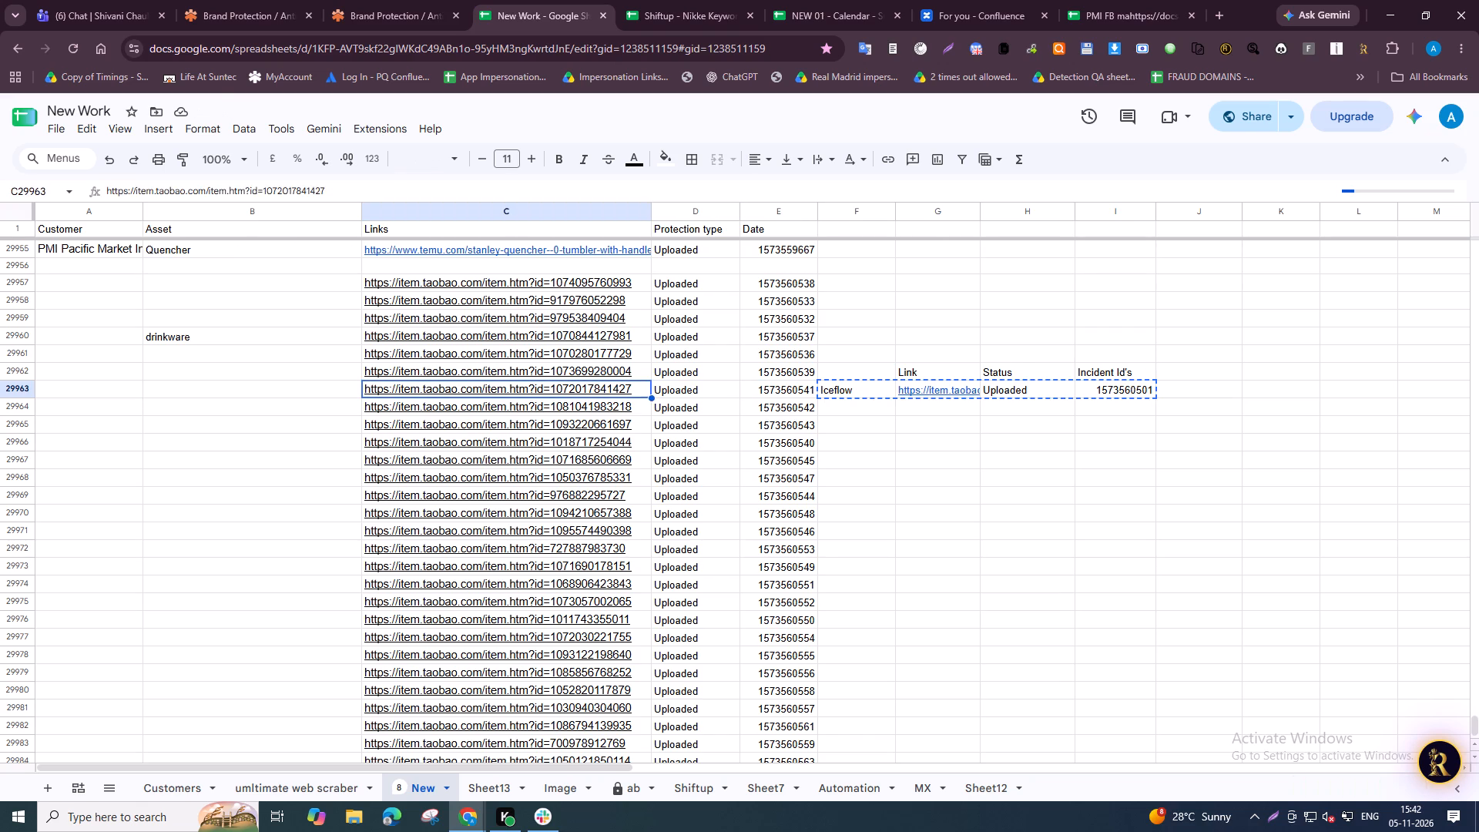
key(ctrl+Down)
key(Down)
key(ctrl+v)
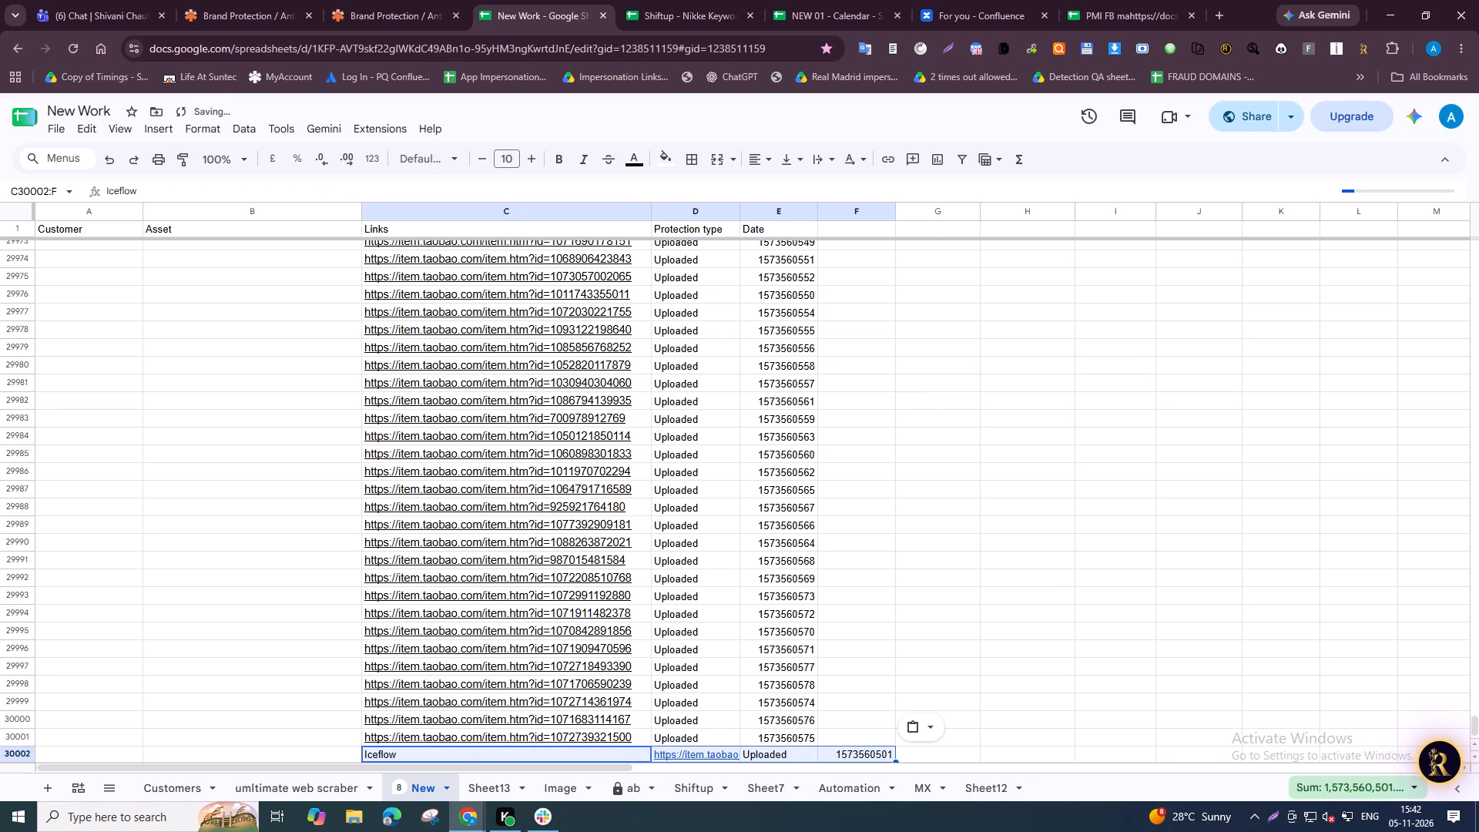
key(ctrl+x)
key(Left)
key(ctrl+v)
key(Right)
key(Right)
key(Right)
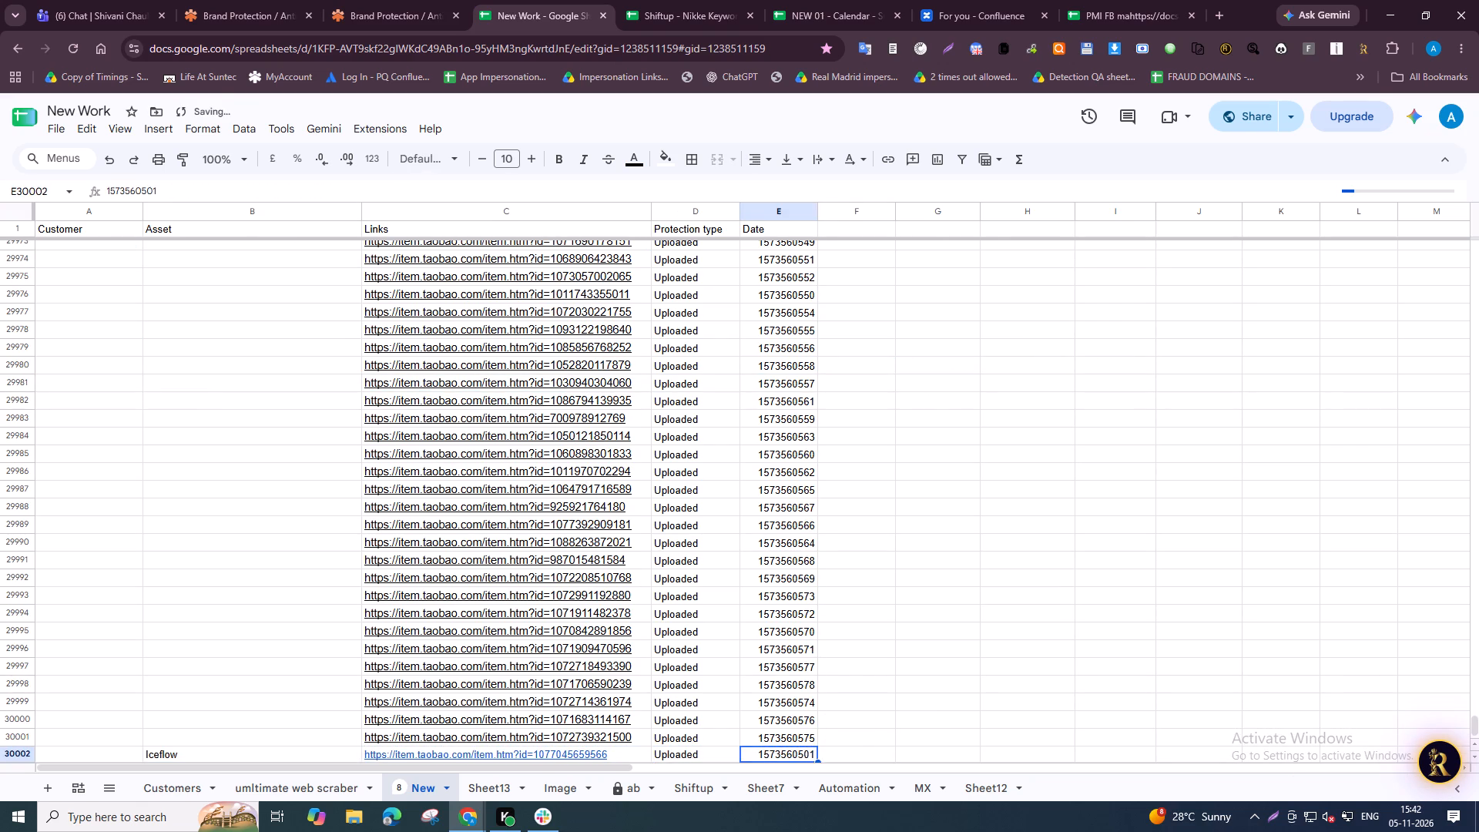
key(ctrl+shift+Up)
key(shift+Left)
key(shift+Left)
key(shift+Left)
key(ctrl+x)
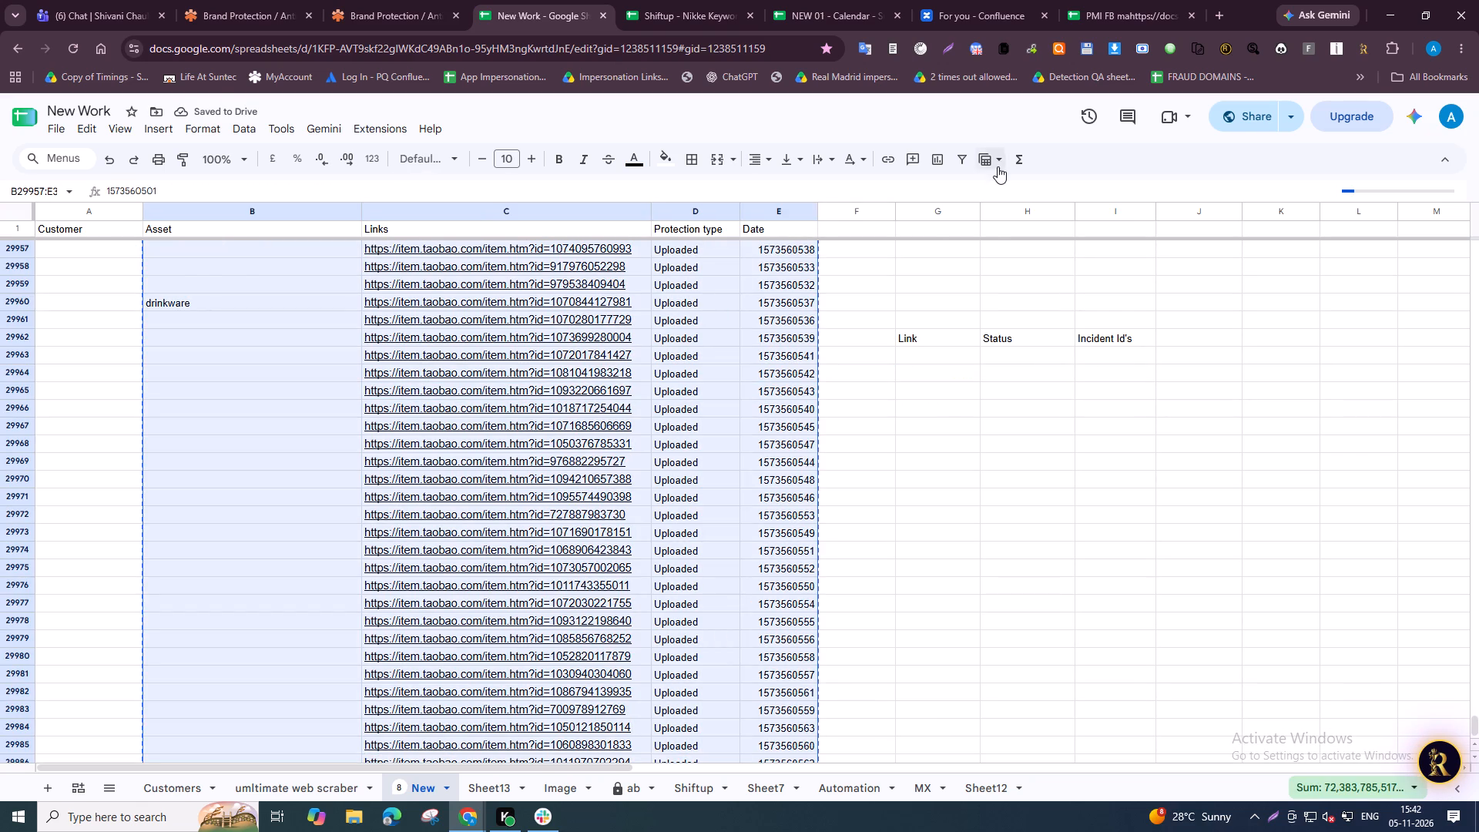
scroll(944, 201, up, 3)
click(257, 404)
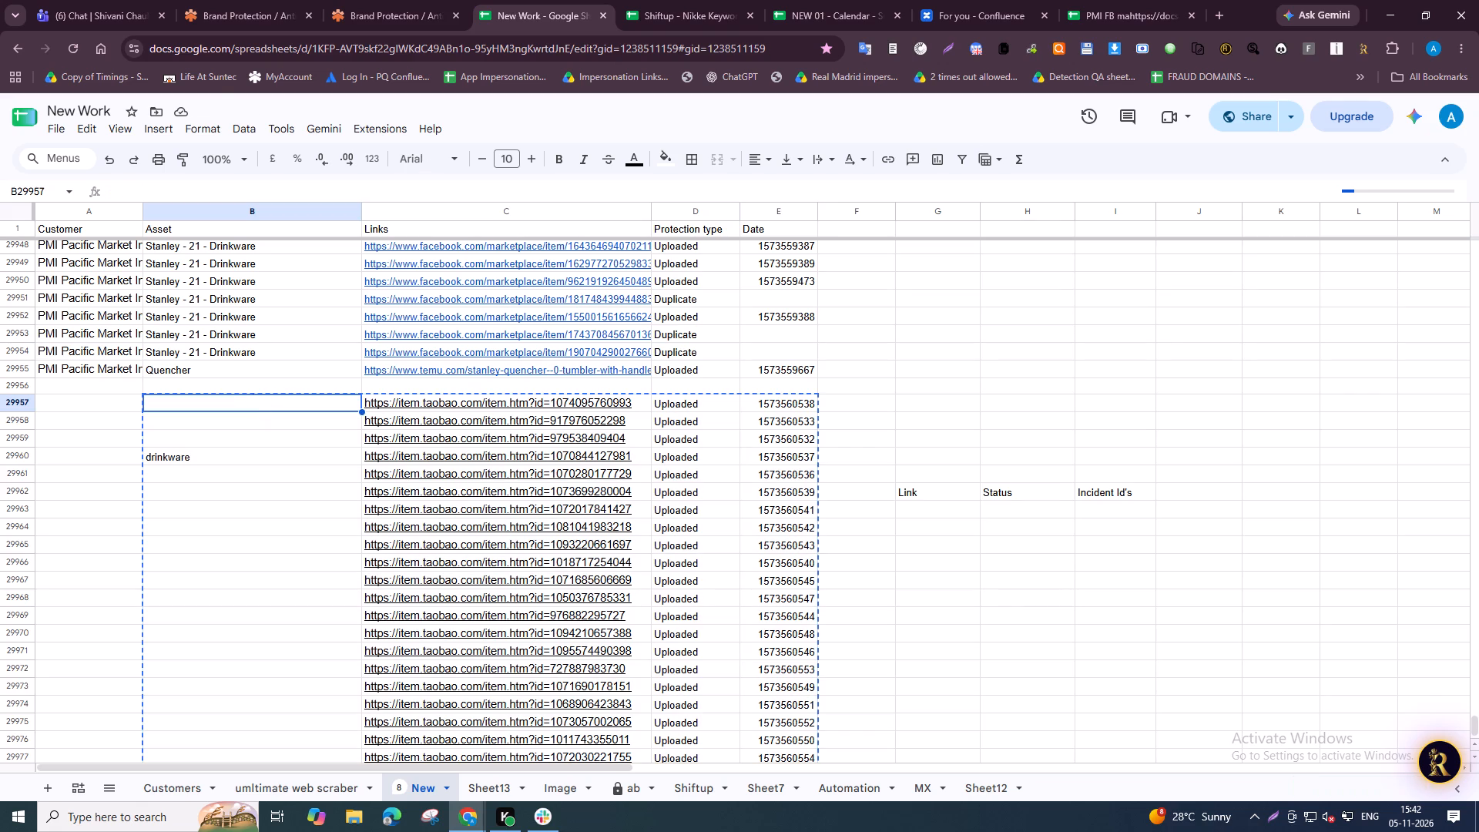
Copy the asset Stanley - 21 - Drinkware and customer PMI Pacific Market International into the first Taobao row.
click(252, 339)
key(ctrl+c)
click(259, 410)
key(ctrl+v)
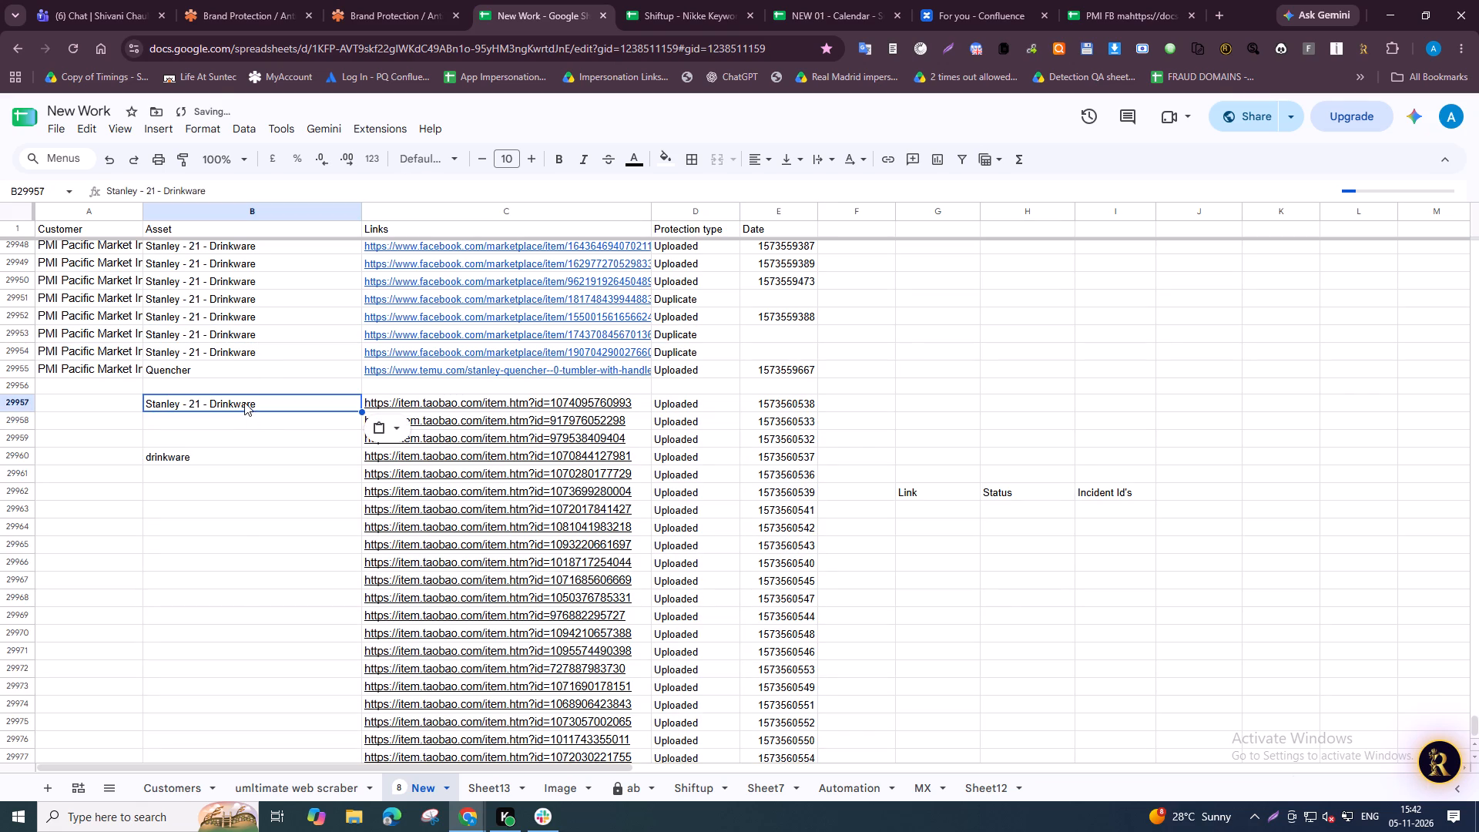
click(106, 329)
key(ctrl+c)
click(102, 401)
key(ctrl+v)
Fill the customer and Stanley - 21 - Drinkware asset down all the Taobao rows above the Iceflow row.
click(384, 408)
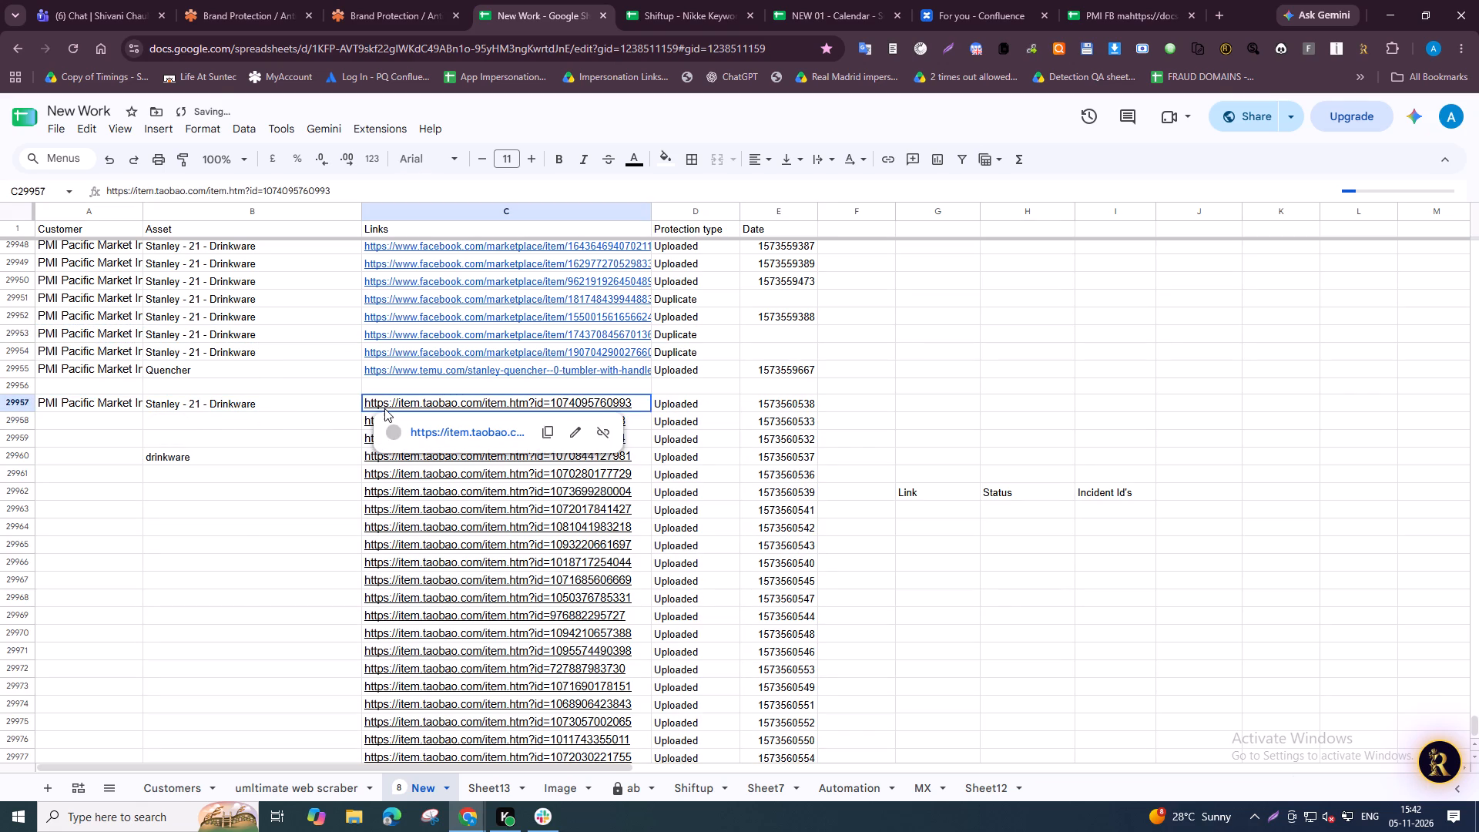
key(ctrl+Down)
key(Left)
key(Up)
key(ctrl+shift+Up)
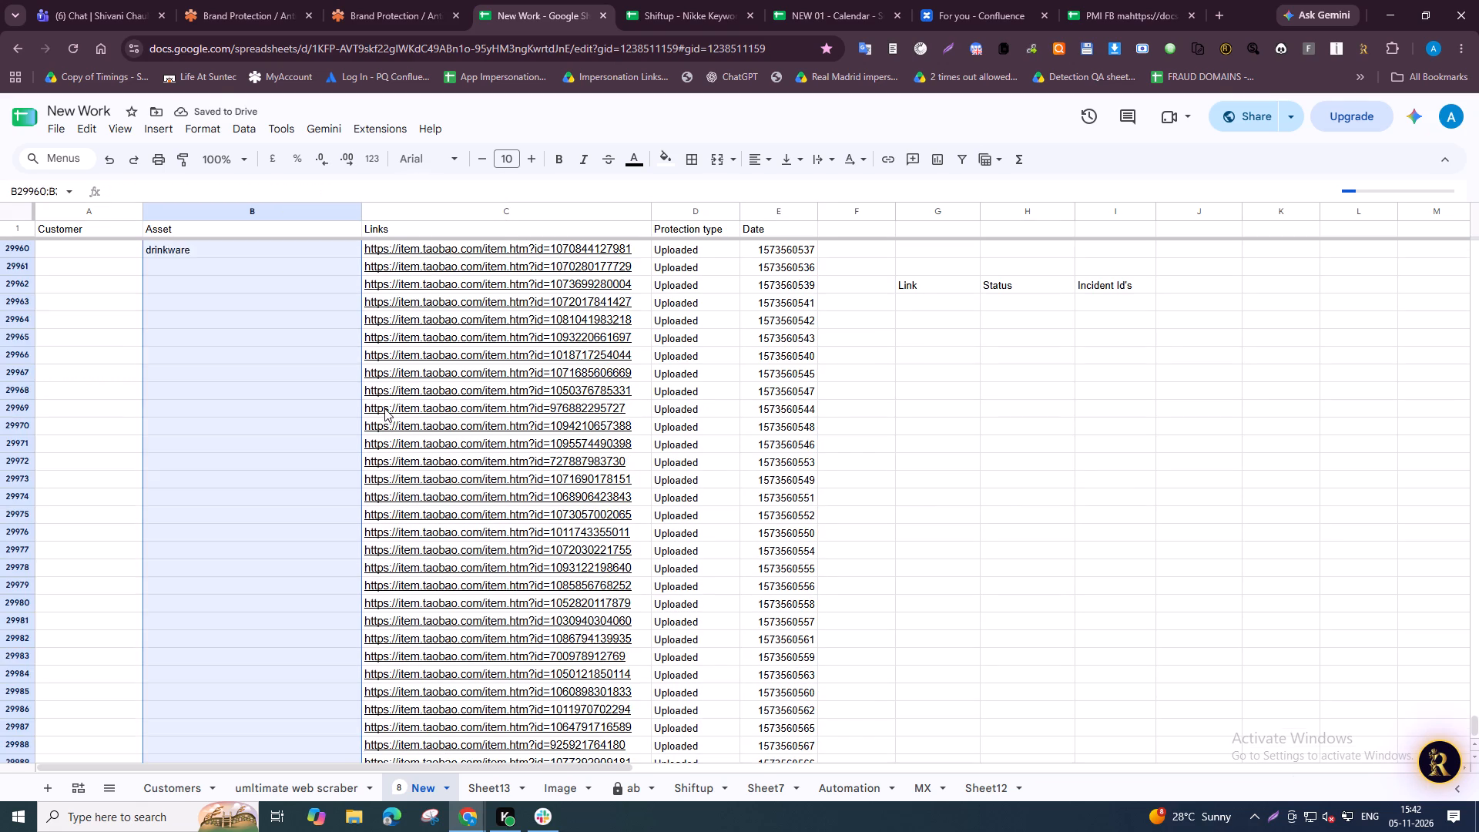
key(shift+Left)
key(shift+Up)
key(shift+Up)
key(shift+Up)
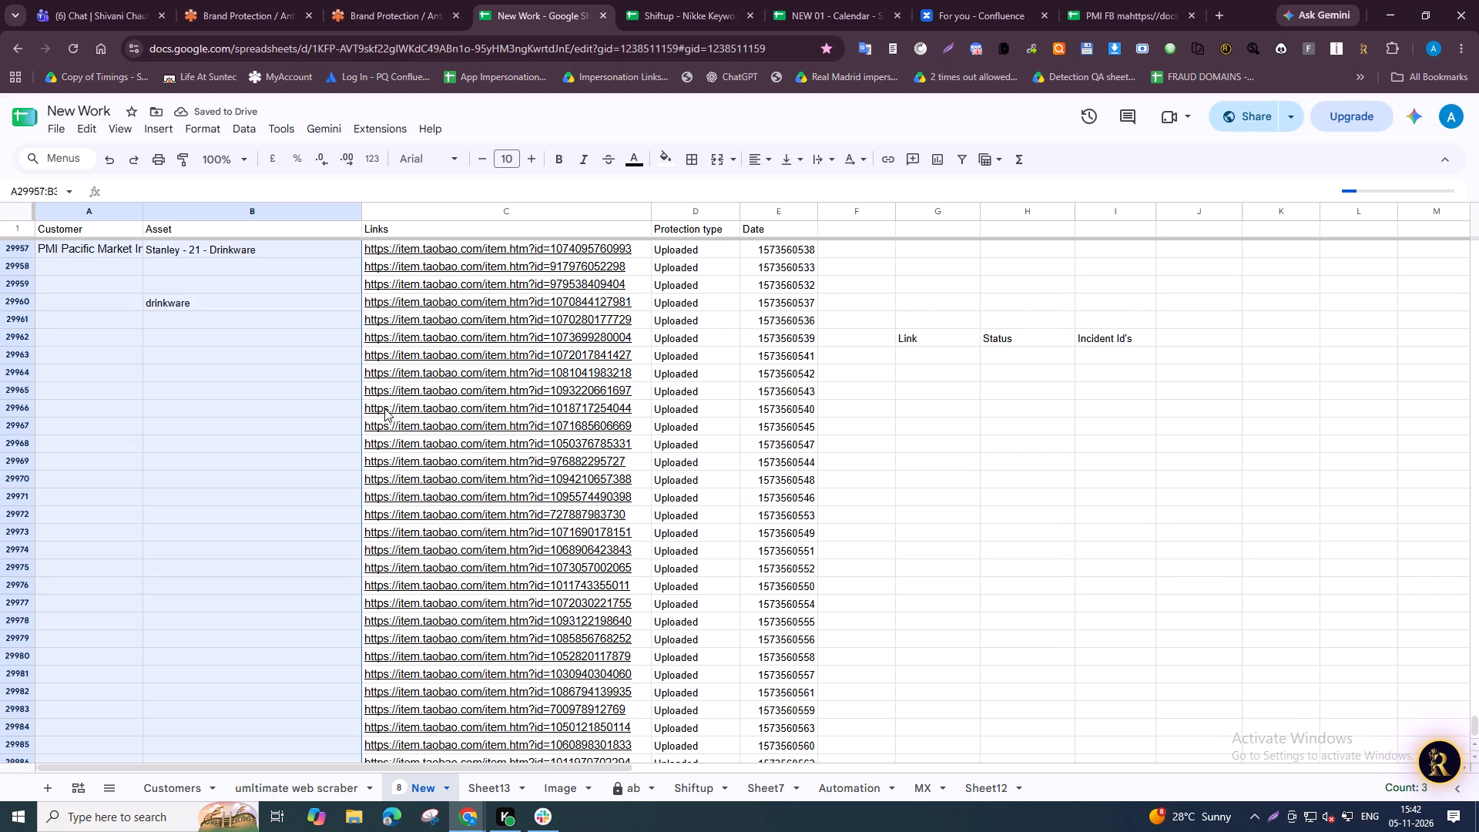
key(shift+Down)
key(shift+Up)
key(ctrl+d)
scroll(569, 402, down, 3)
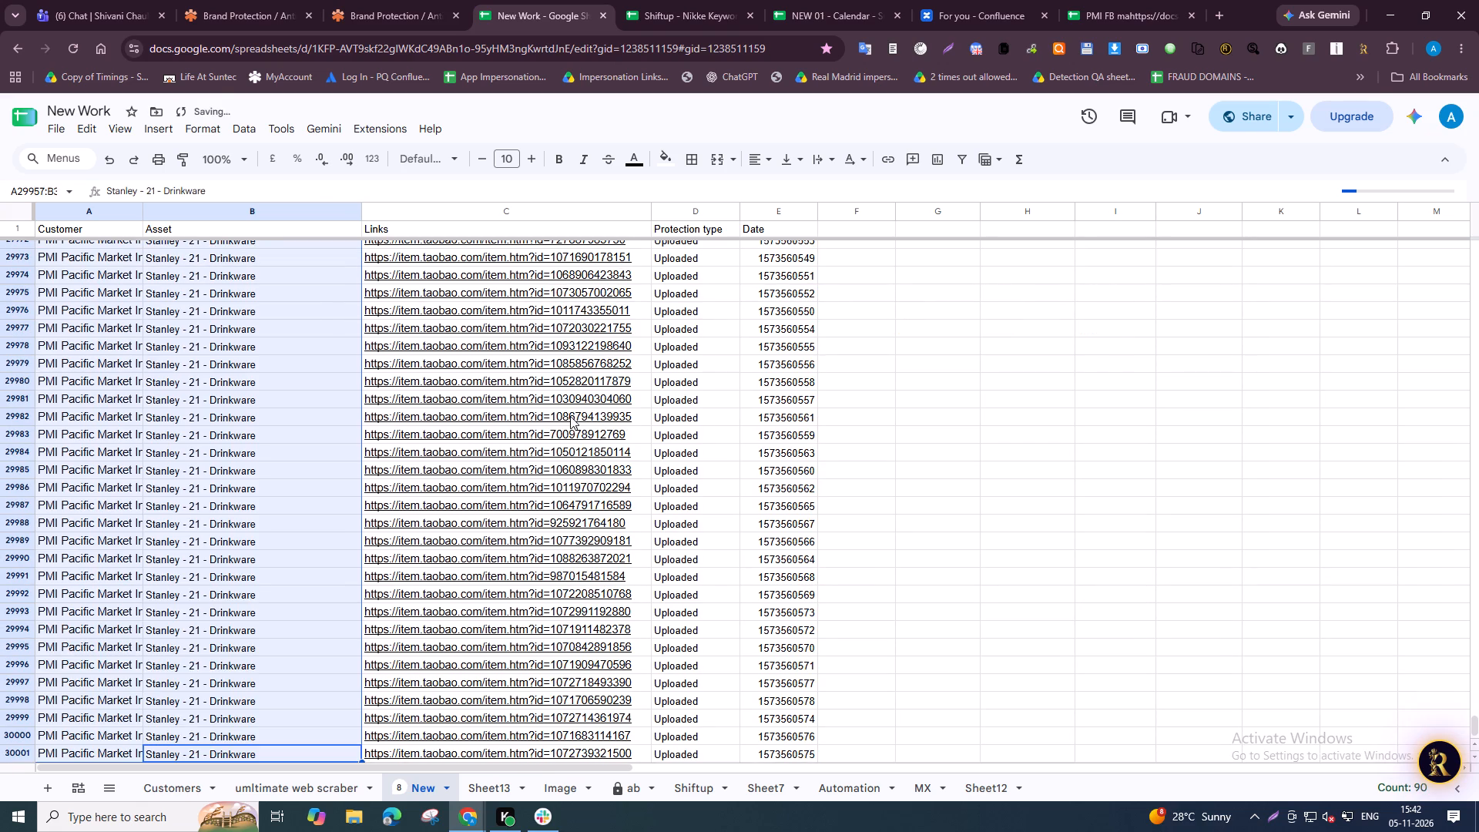
Fill the customer PMI Pacific Market International down into the Iceflow row.
scroll(570, 416, down, 3)
click(99, 314)
key(ctrl+d)
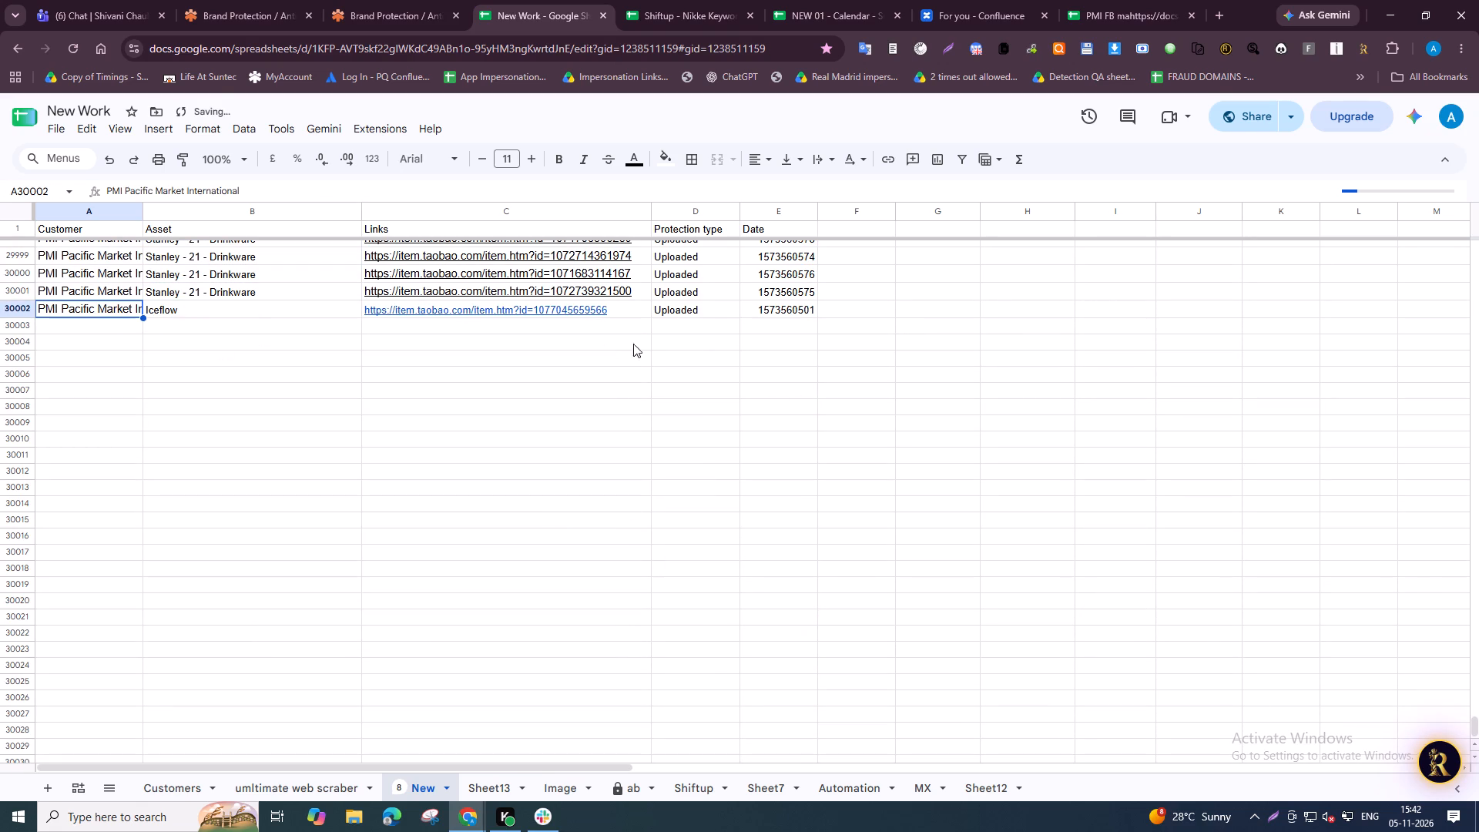
Move the whole Taobao block, including the Iceflow row, up one row to sit directly below the Temu Quencher row.
click(761, 309)
key(ctrl+shift+Up)
key(ctrl+shift+Left)
key(ctrl+x)
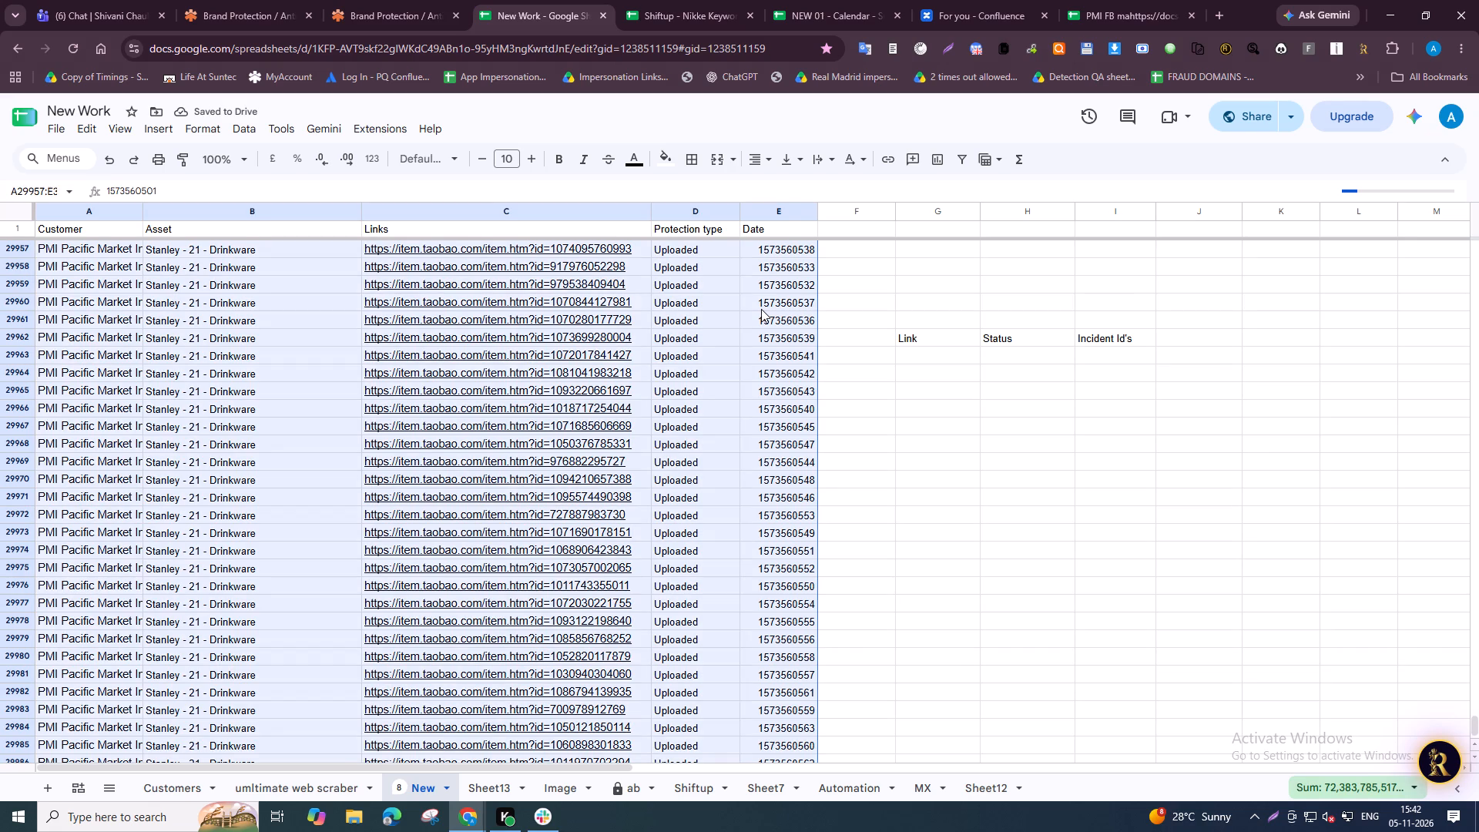
scroll(694, 334, up, 3)
click(87, 465)
key(ctrl+v)
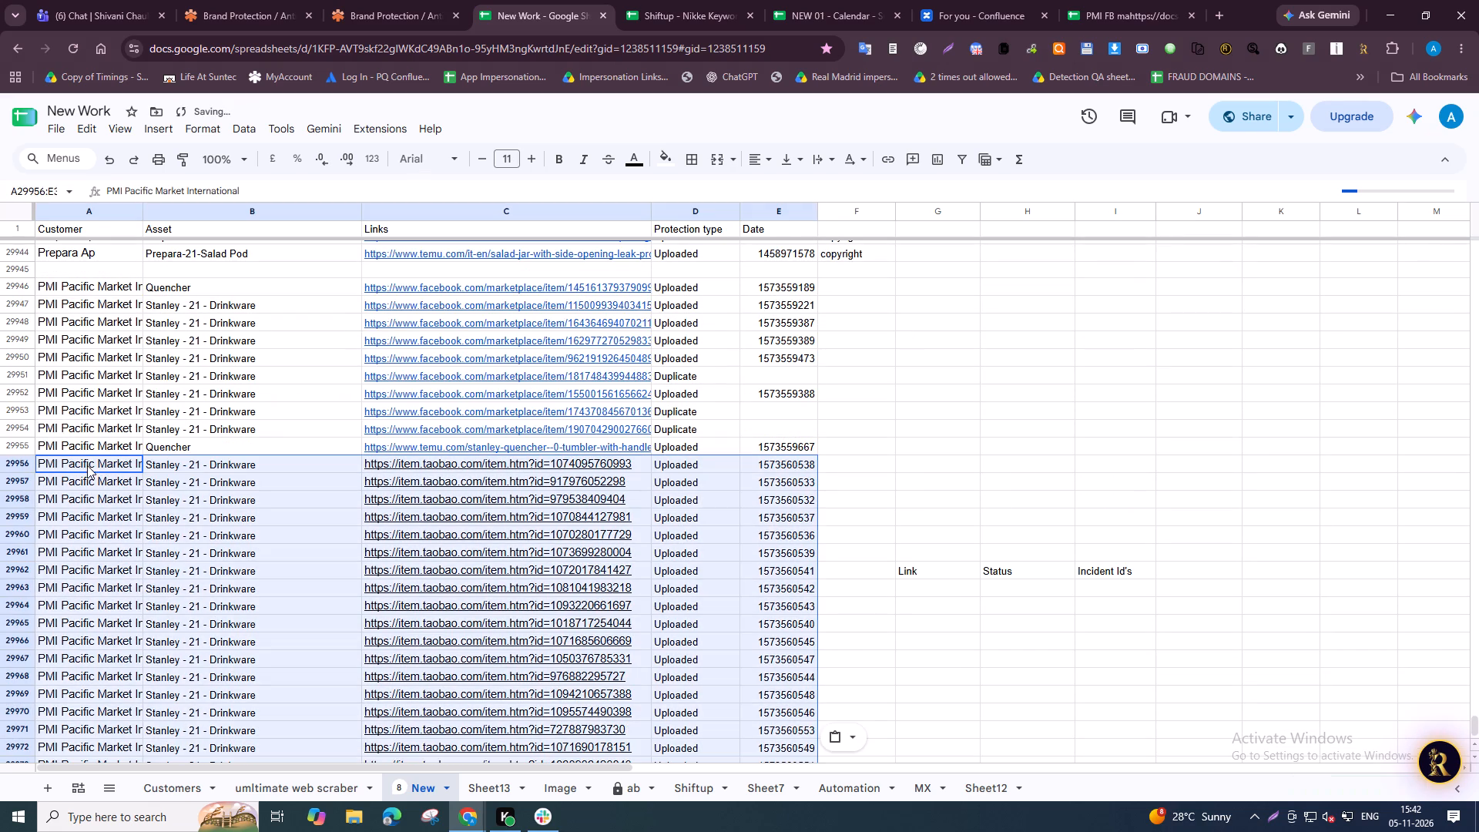
Count the PMI incident IDs from the first Facebook Quencher row through the Iceflow row.
click(777, 286)
scroll(770, 563, down, 7)
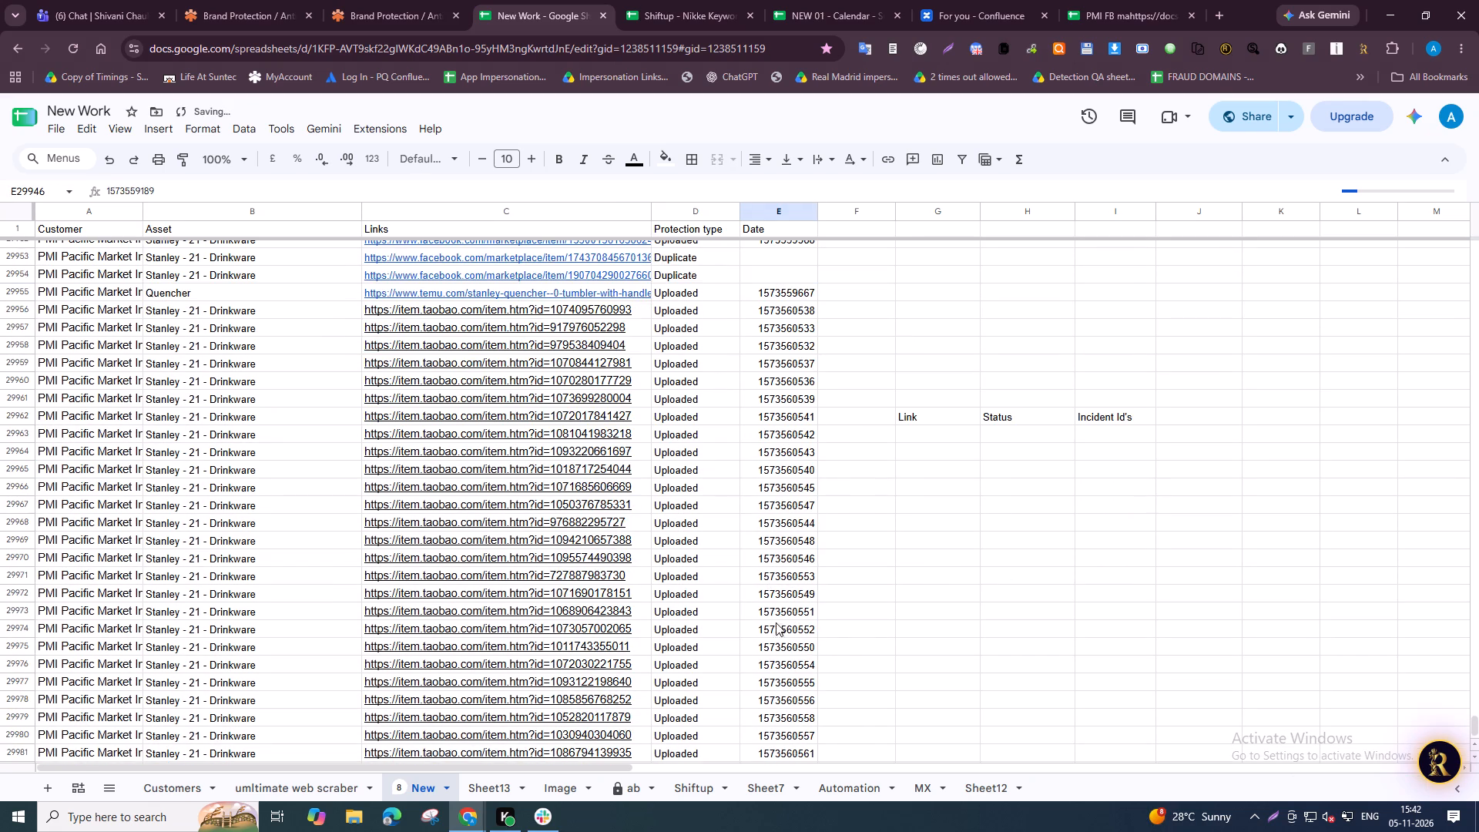
shift+click(786, 730)
click(1326, 793)
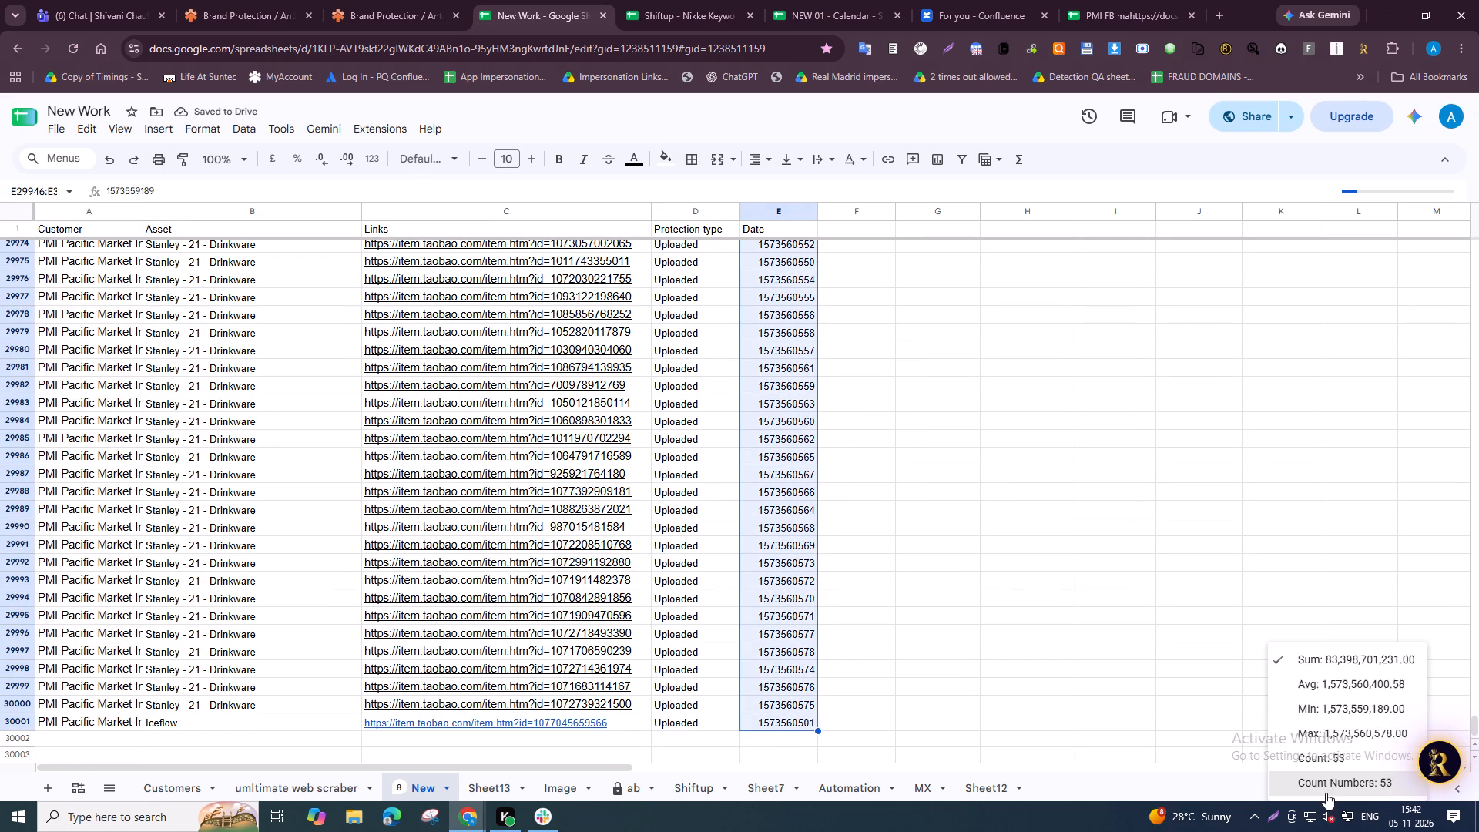
click(1330, 758)
Delete the leftover Link, Status and Incident Id's header cells beside the Taobao rows.
scroll(1038, 607, up, 6)
drag(917, 497, 1240, 519)
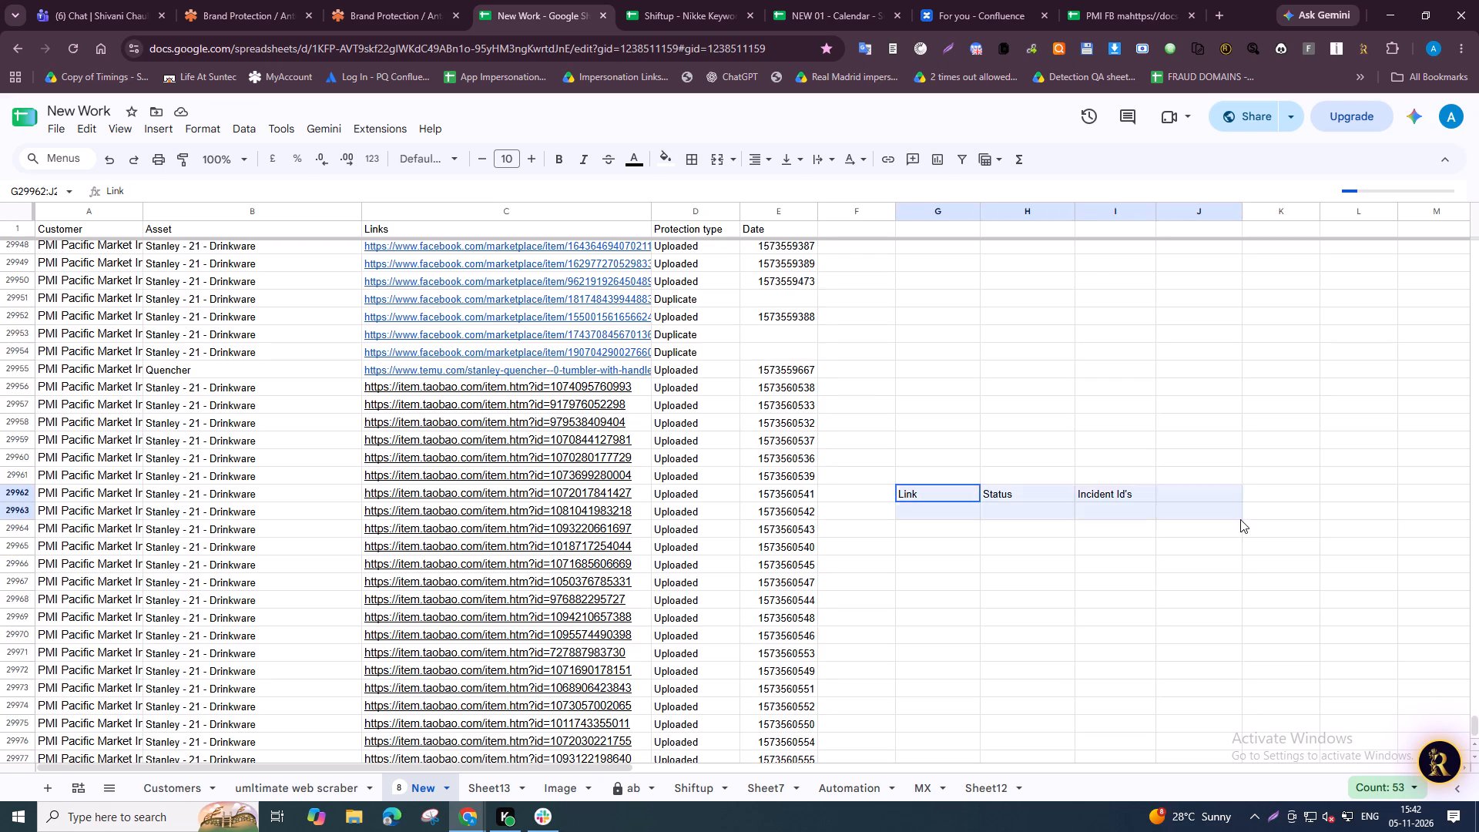
drag(1240, 519, 1239, 519)
key(Delete)
Set the PMI Pacific Market completed count in the customer summary table to 53.
click(1117, 487)
key(ctrl+Up)
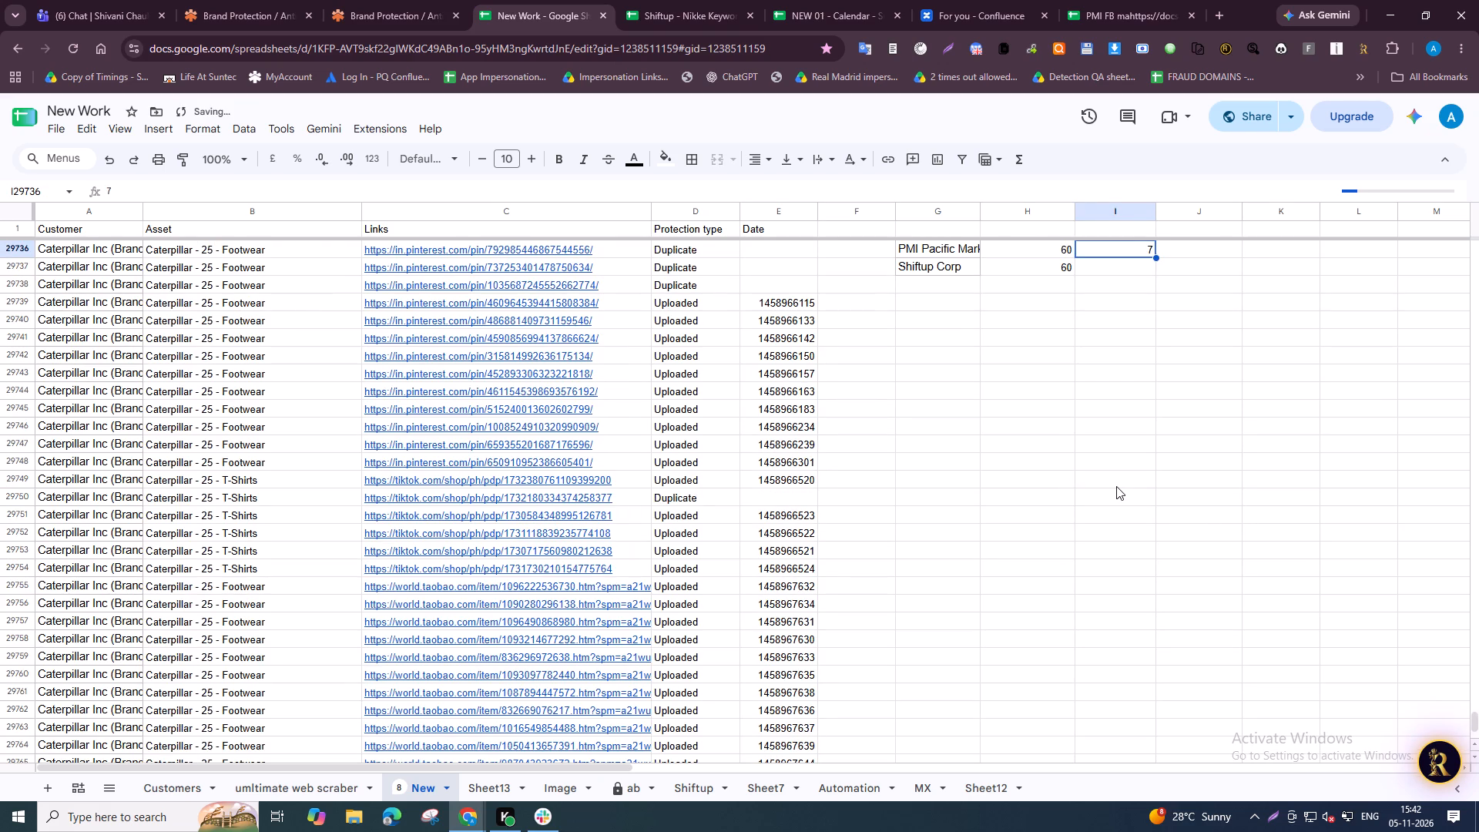
scroll(1143, 467, up, 2)
text(53)
key(Up)
Check the total of the completed counts in the customer summary table, down to the Shiftup Corp row.
click(1129, 263)
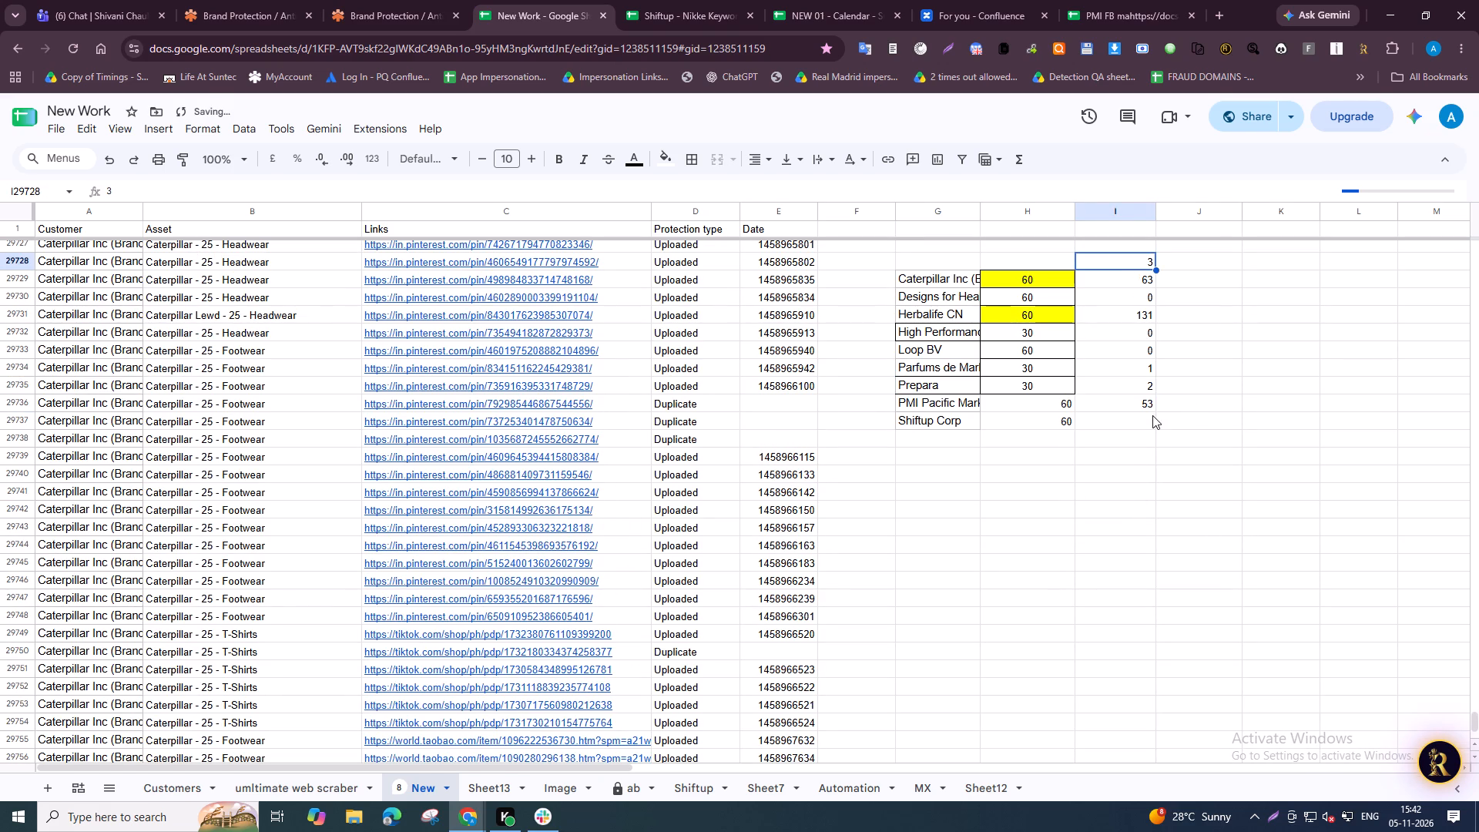
shift+click(1152, 415)
click(1388, 778)
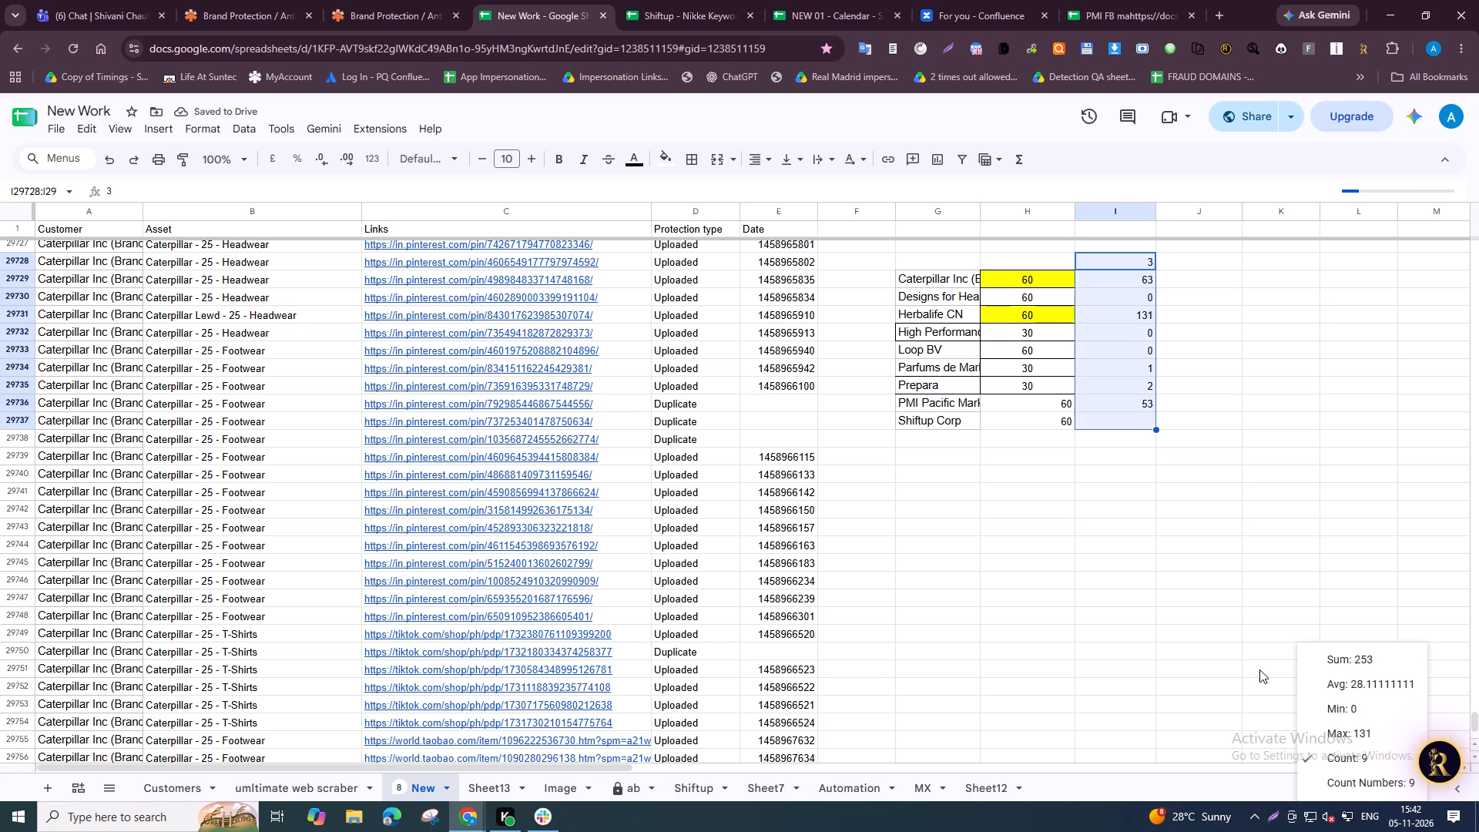
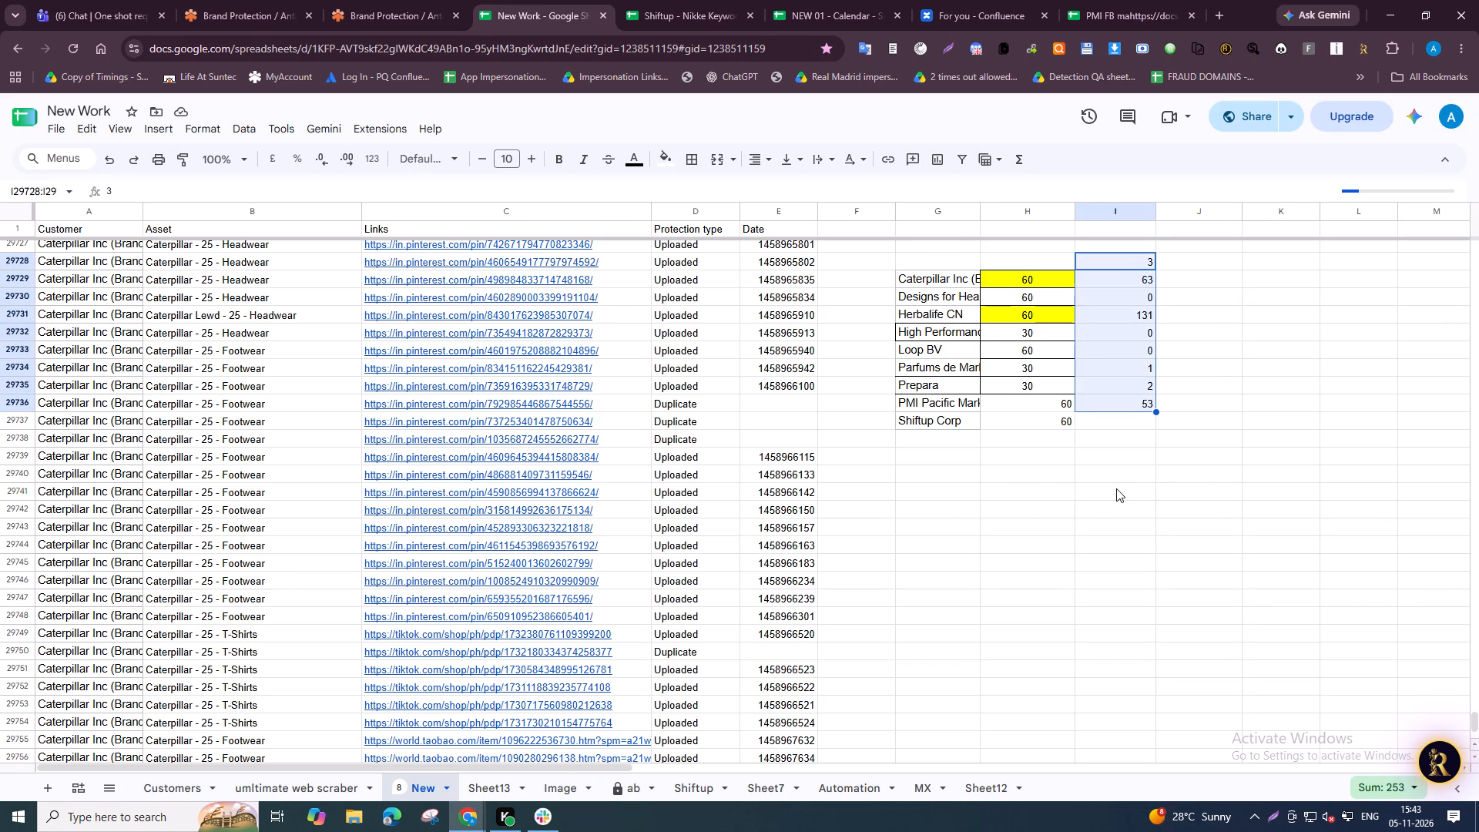
Look back through the much earlier customer rows of the New sheet, around the Herbalife entries.
scroll(957, 548, up, 5)
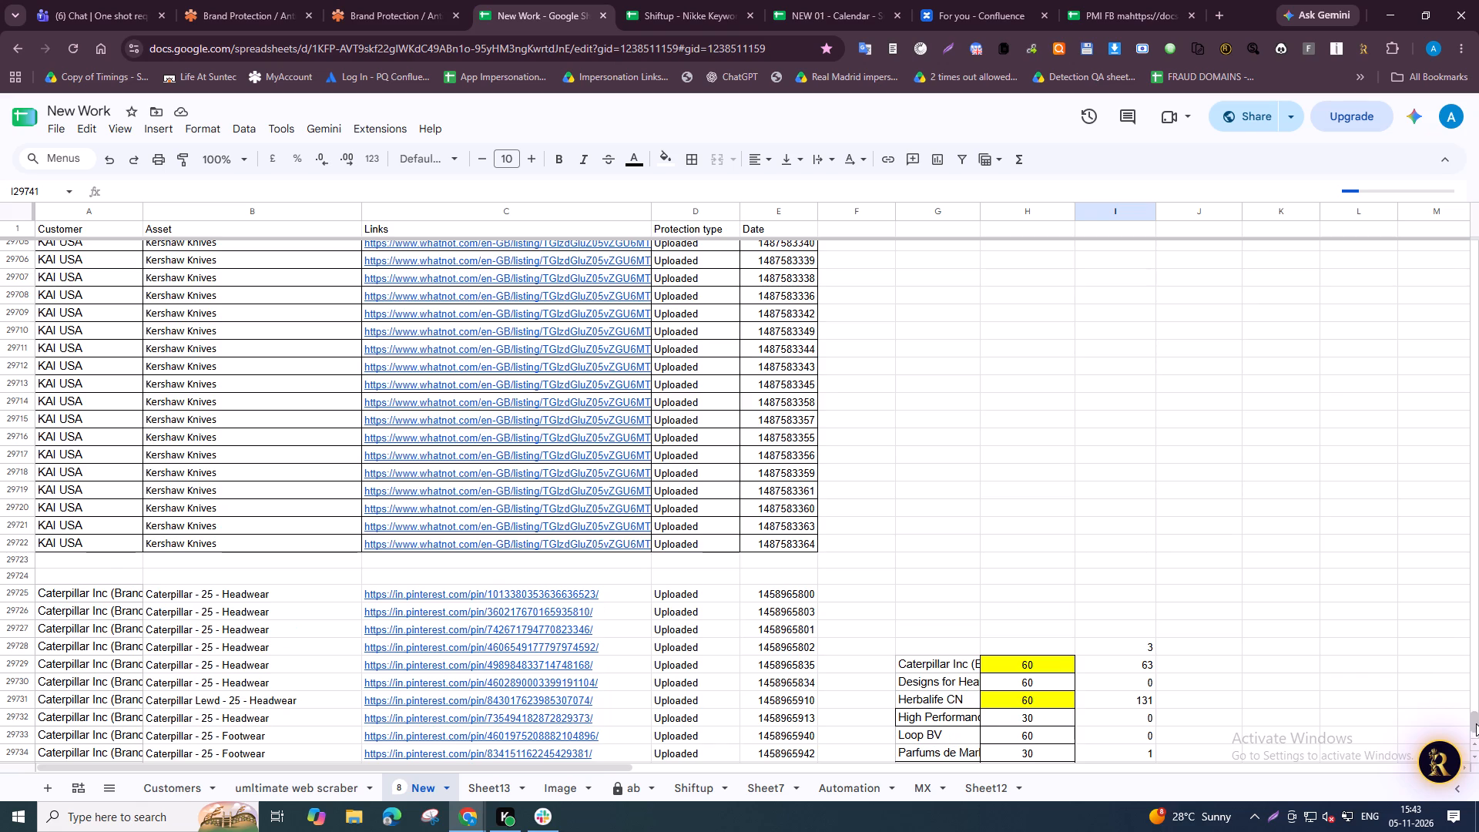
drag(1477, 723, 1478, 556)
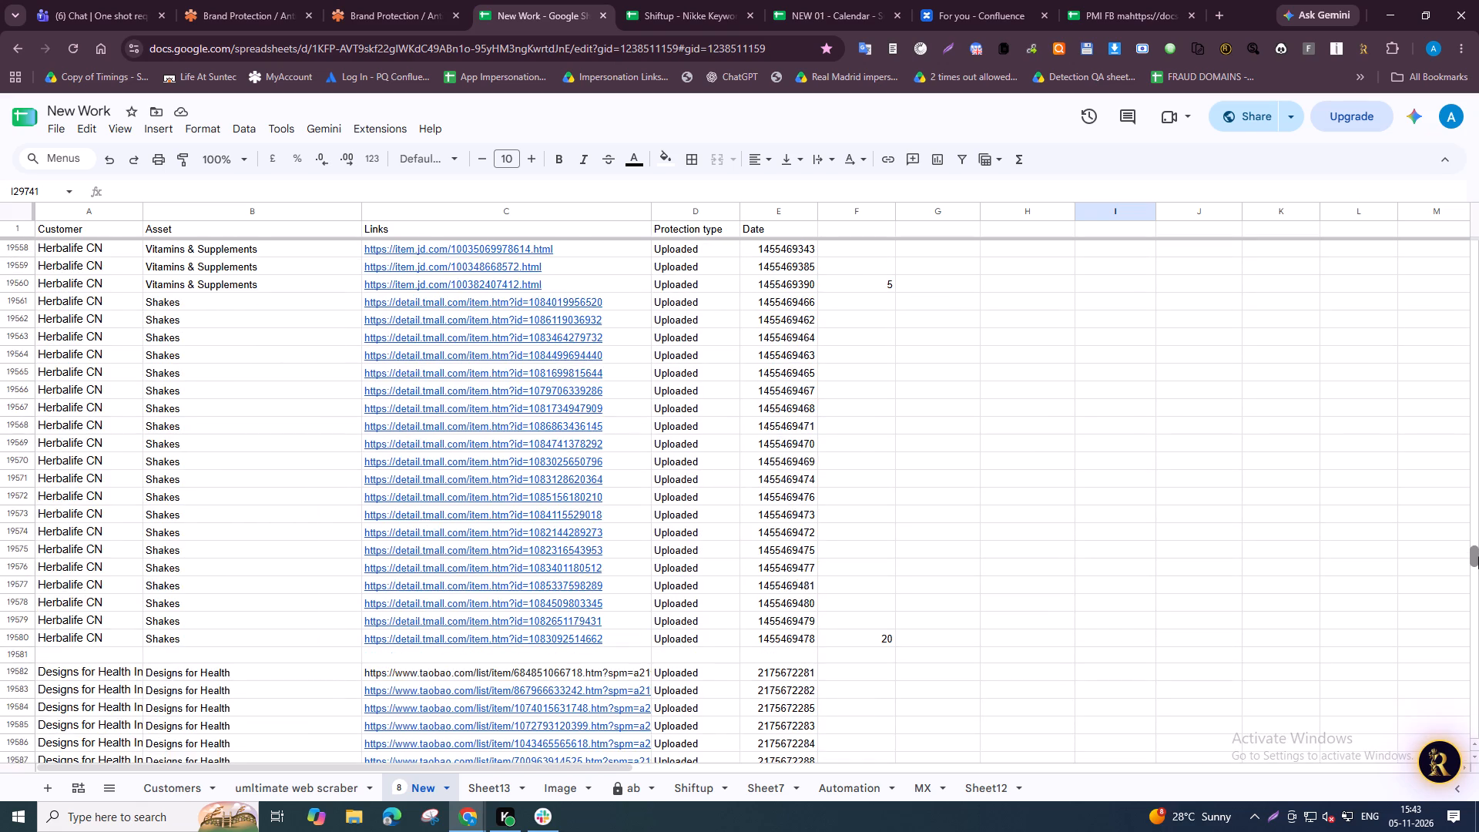
drag(1478, 556, 1478, 565)
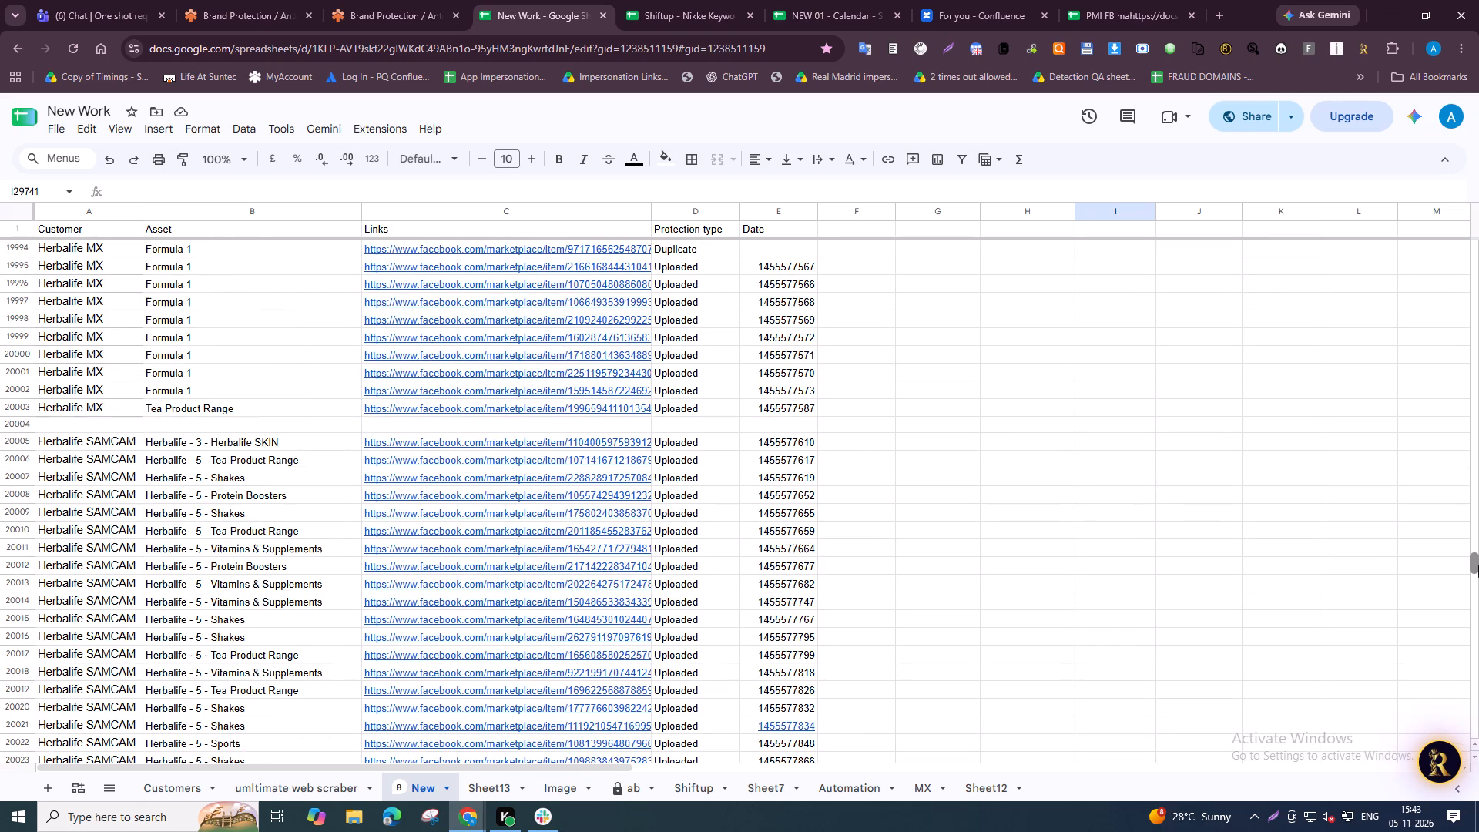
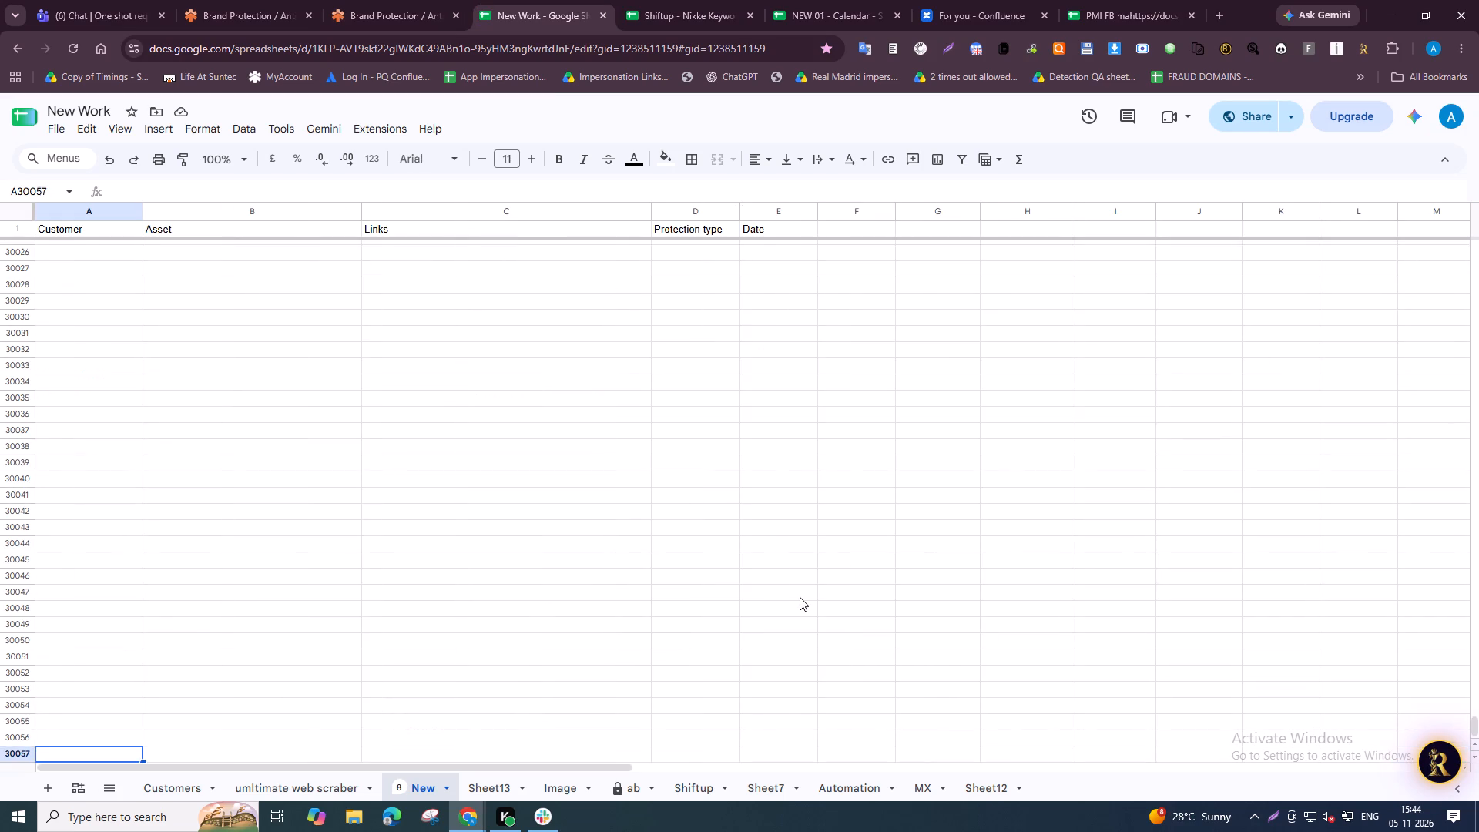
Look back through the earlier customer rows of the New sheet for the Herbalife CN Shakes entries with item.taobao.com links.
key(ctrl+Up)
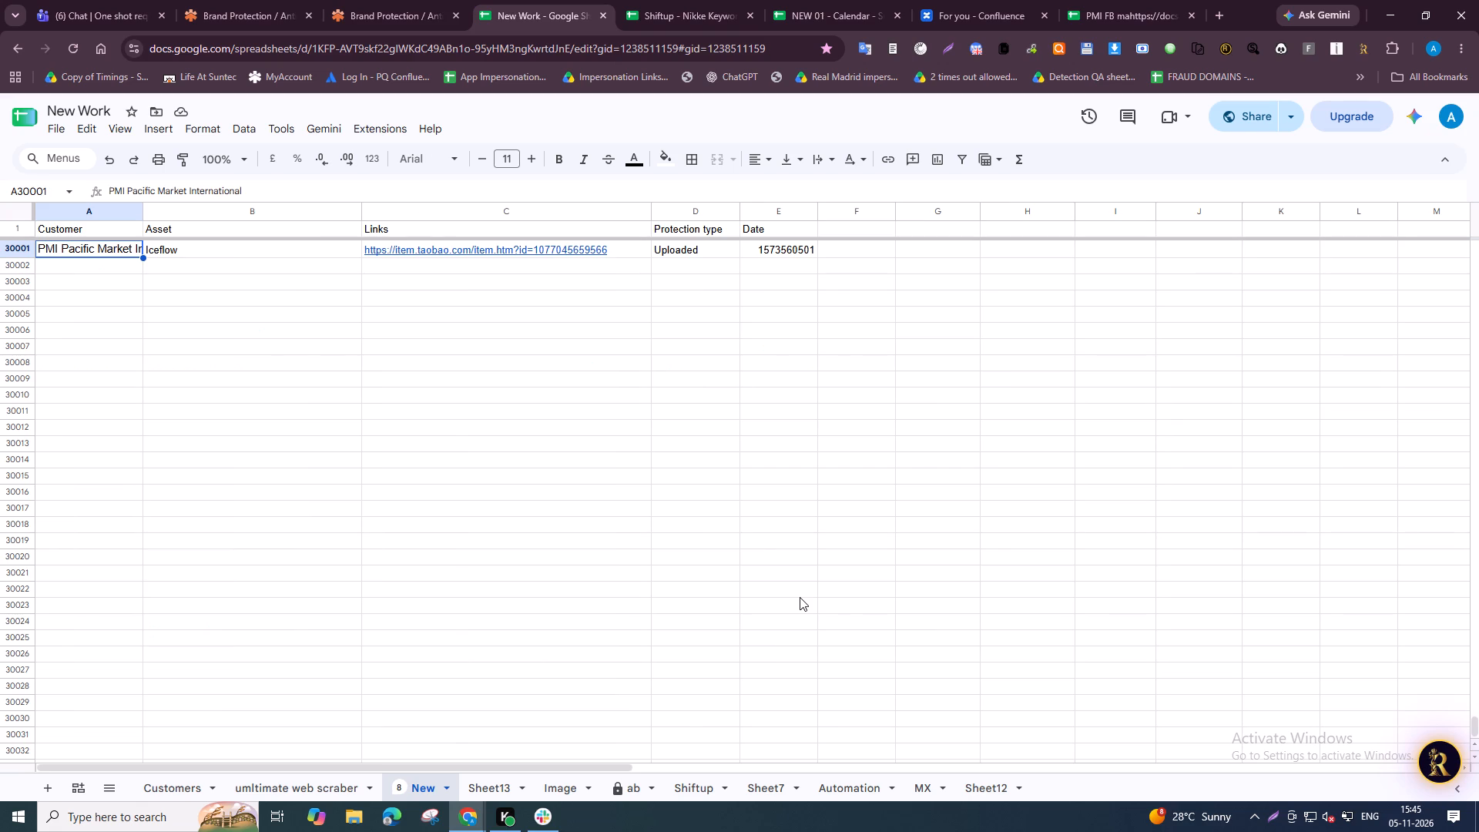
key(alt+Tab)
key(alt+Tab)
scroll(888, 579, up, 6)
scroll(1360, 716, up, 4)
drag(1475, 719, 1478, 568)
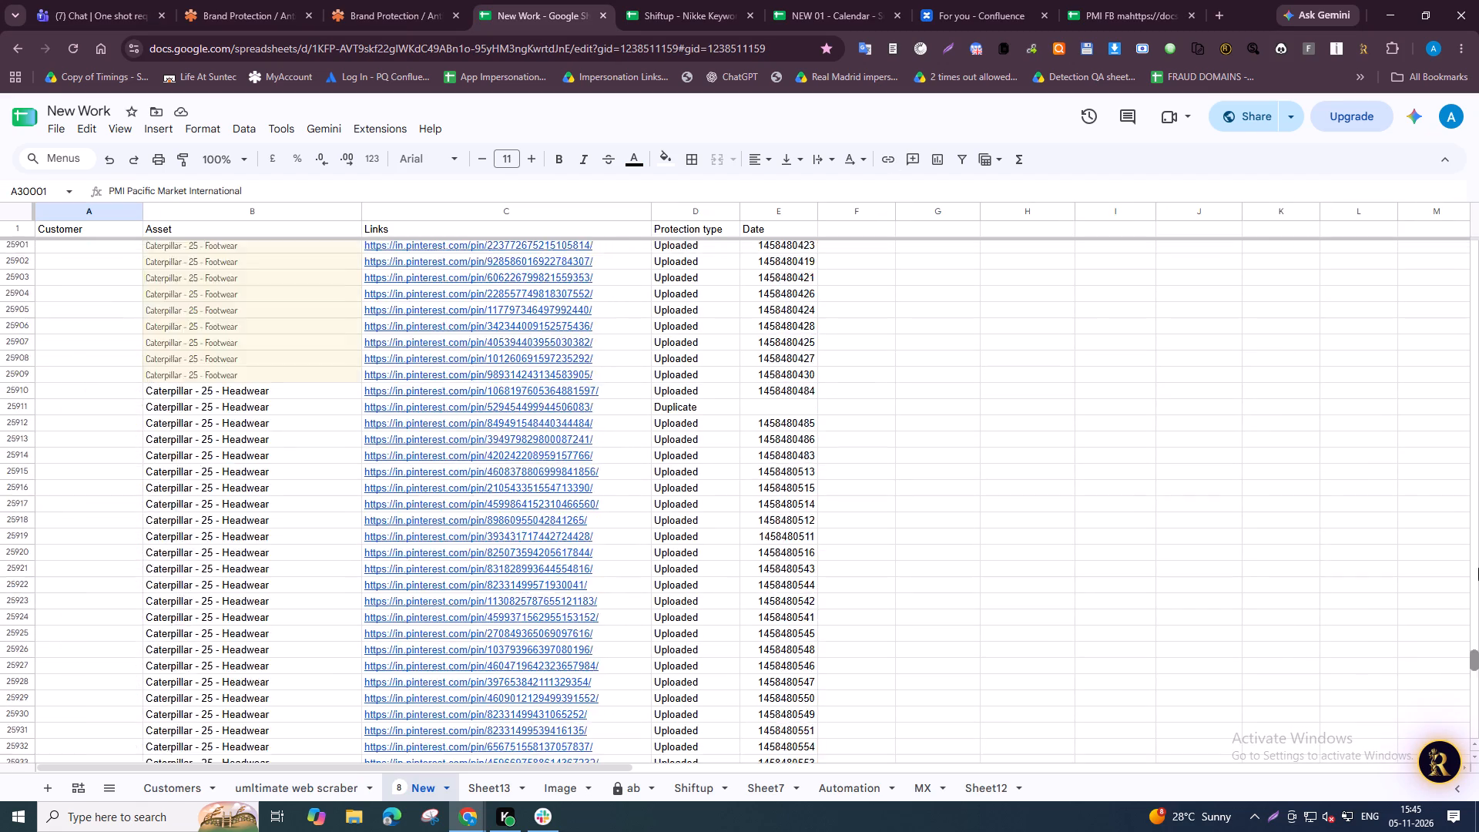
drag(1478, 568, 1478, 493)
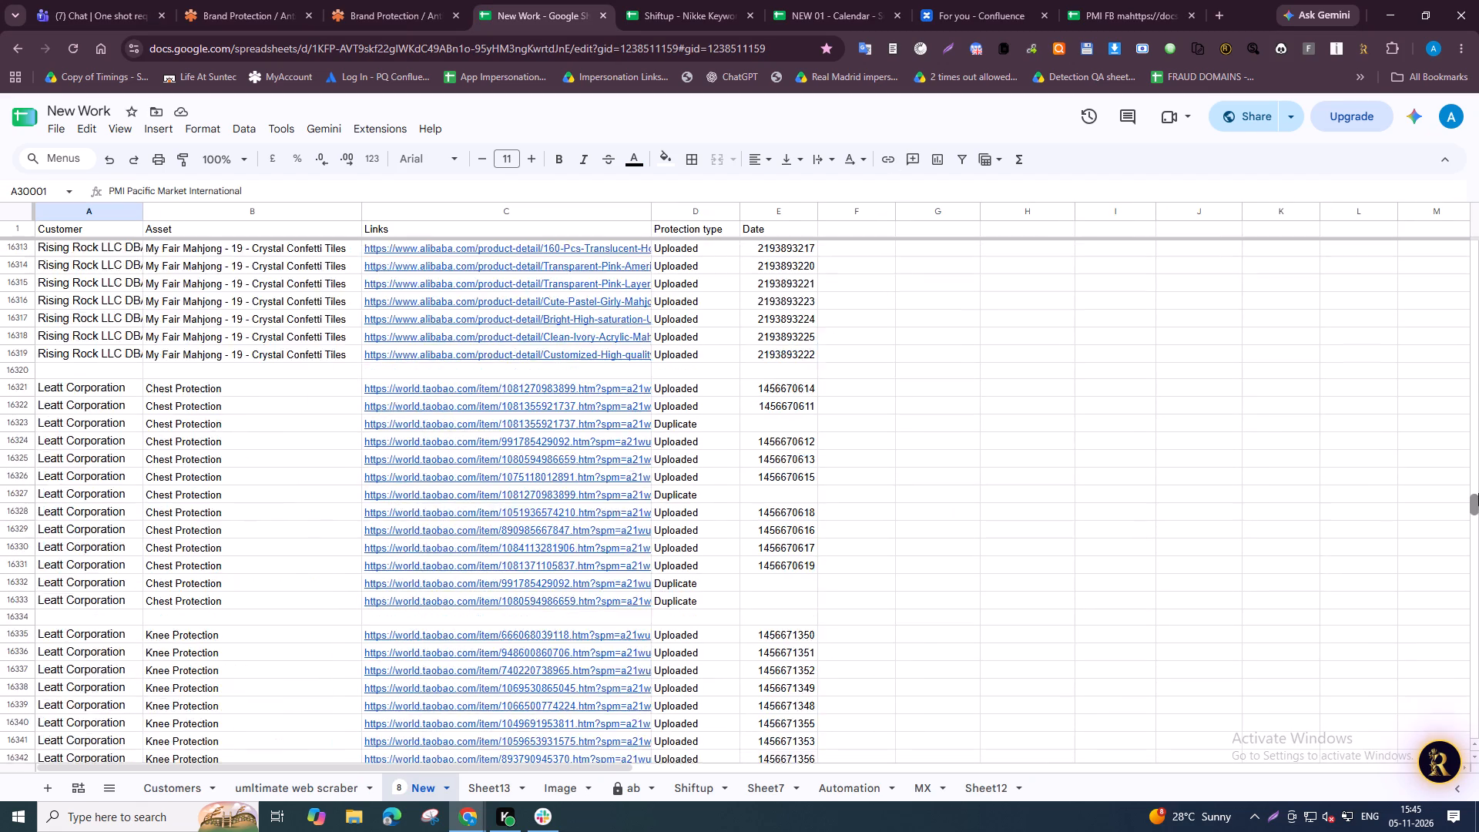
drag(1478, 493, 1478, 466)
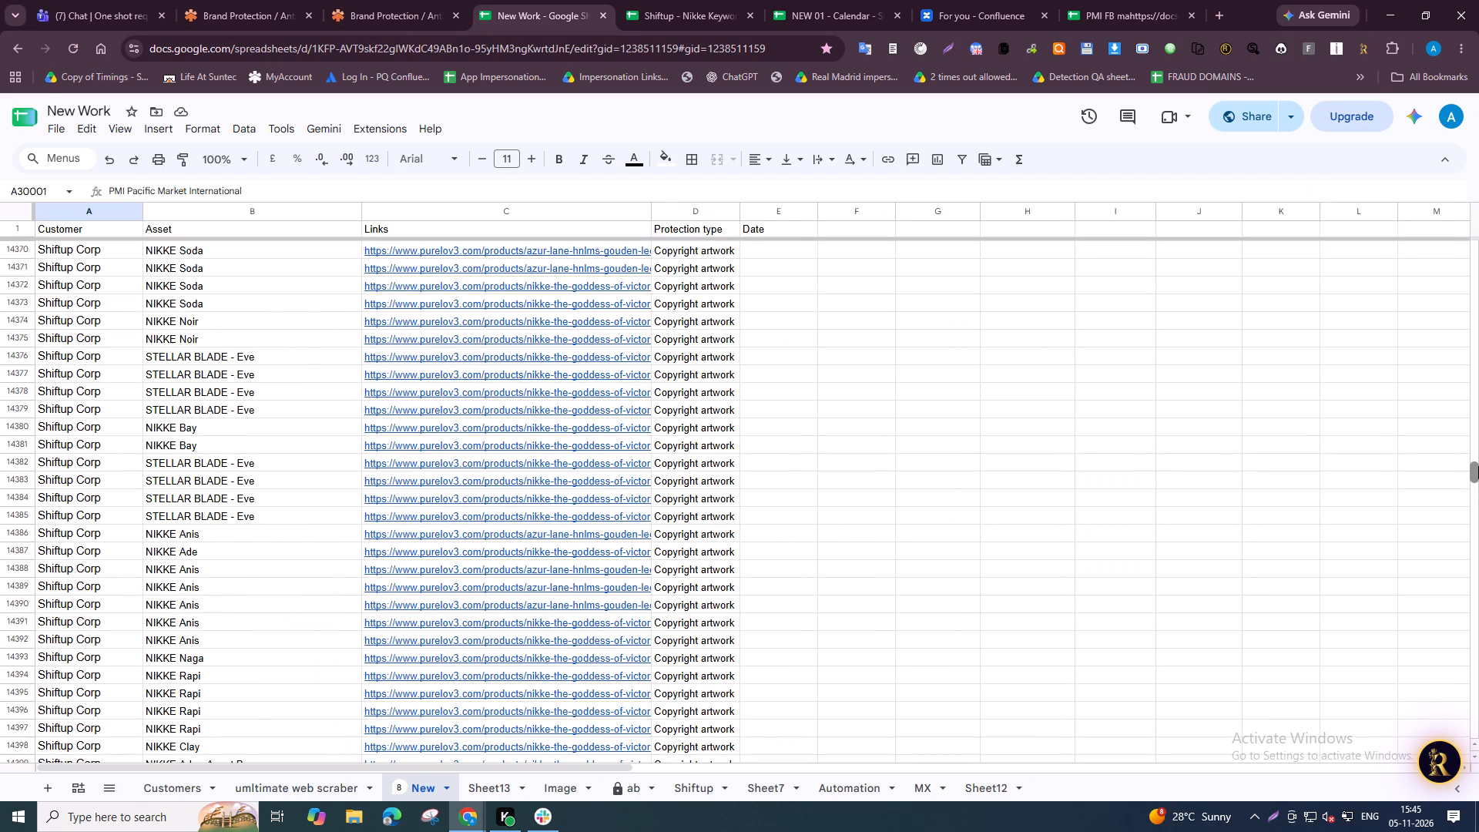
drag(1478, 466, 1478, 455)
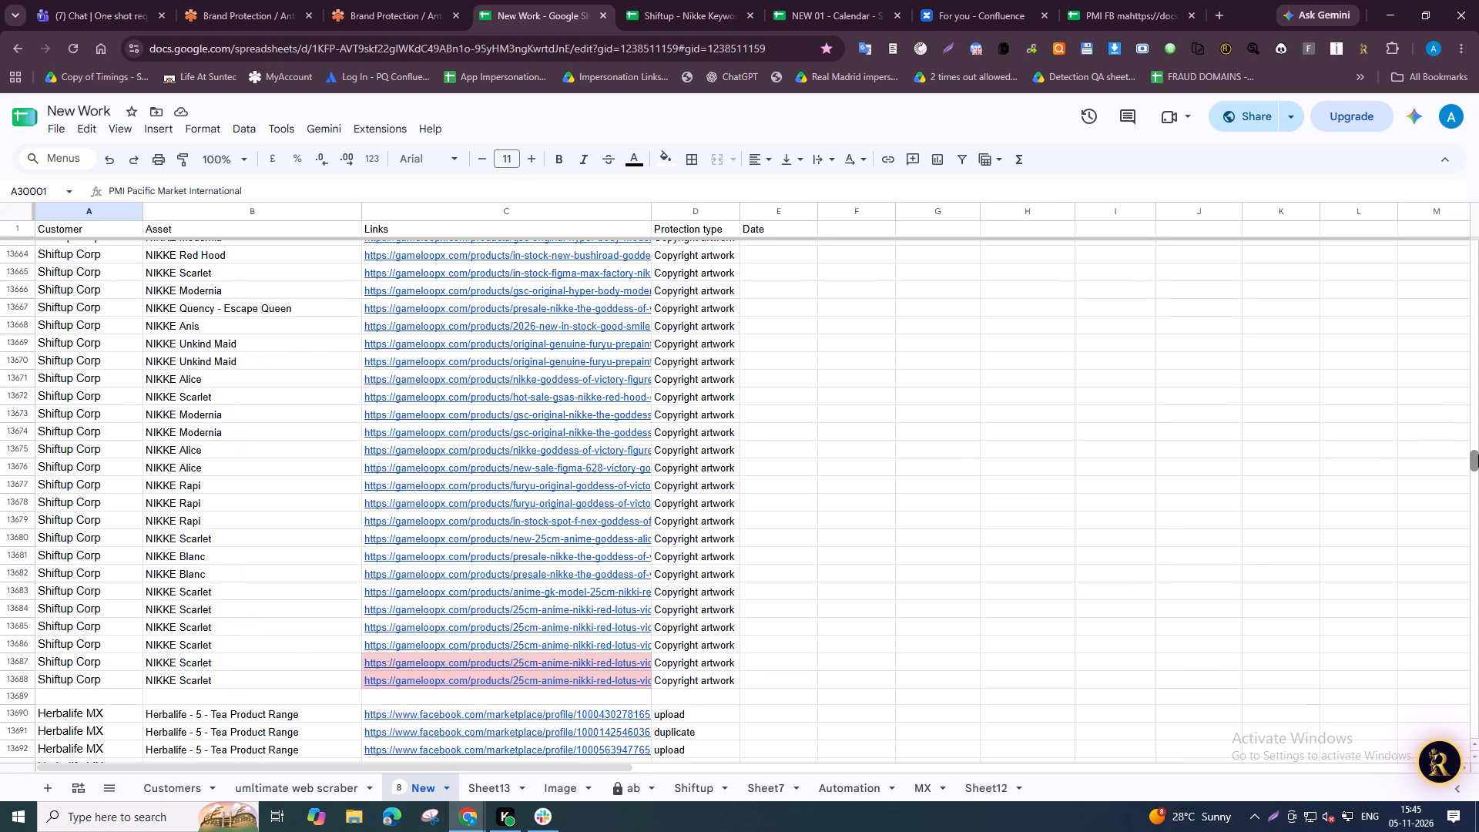
drag(1478, 455, 1478, 419)
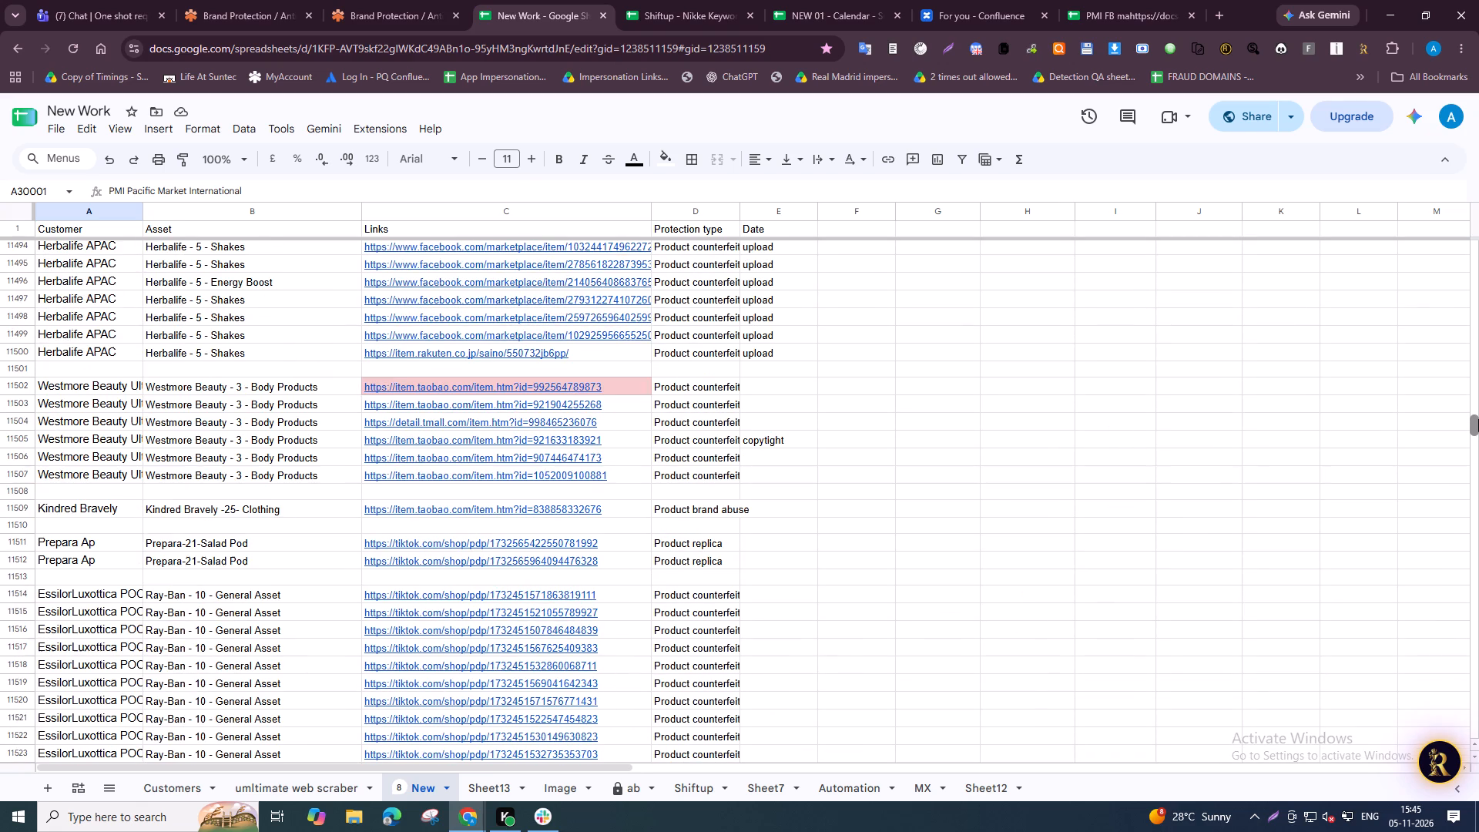
drag(1478, 419, 1478, 405)
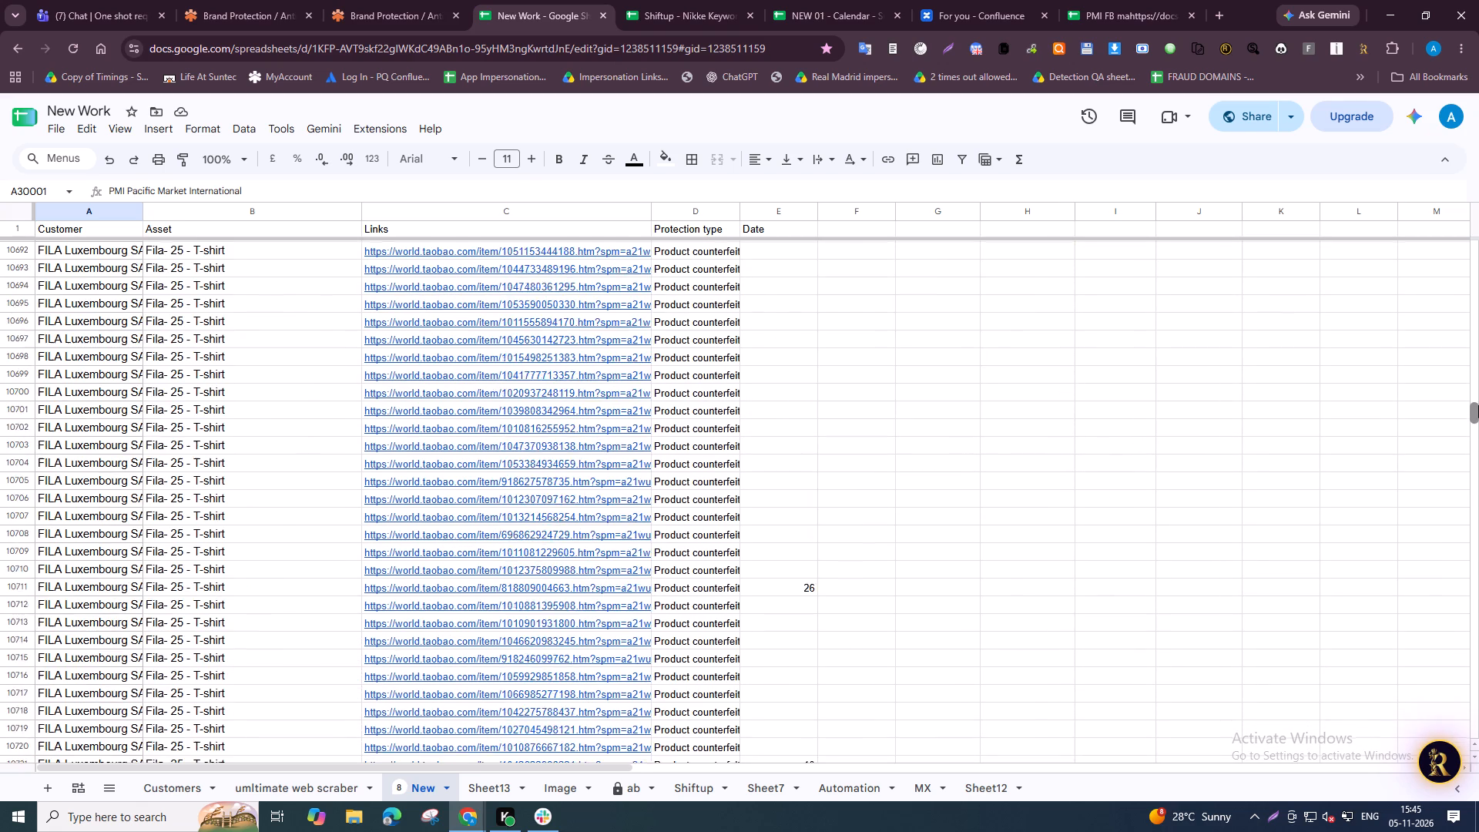
drag(1478, 405, 1478, 391)
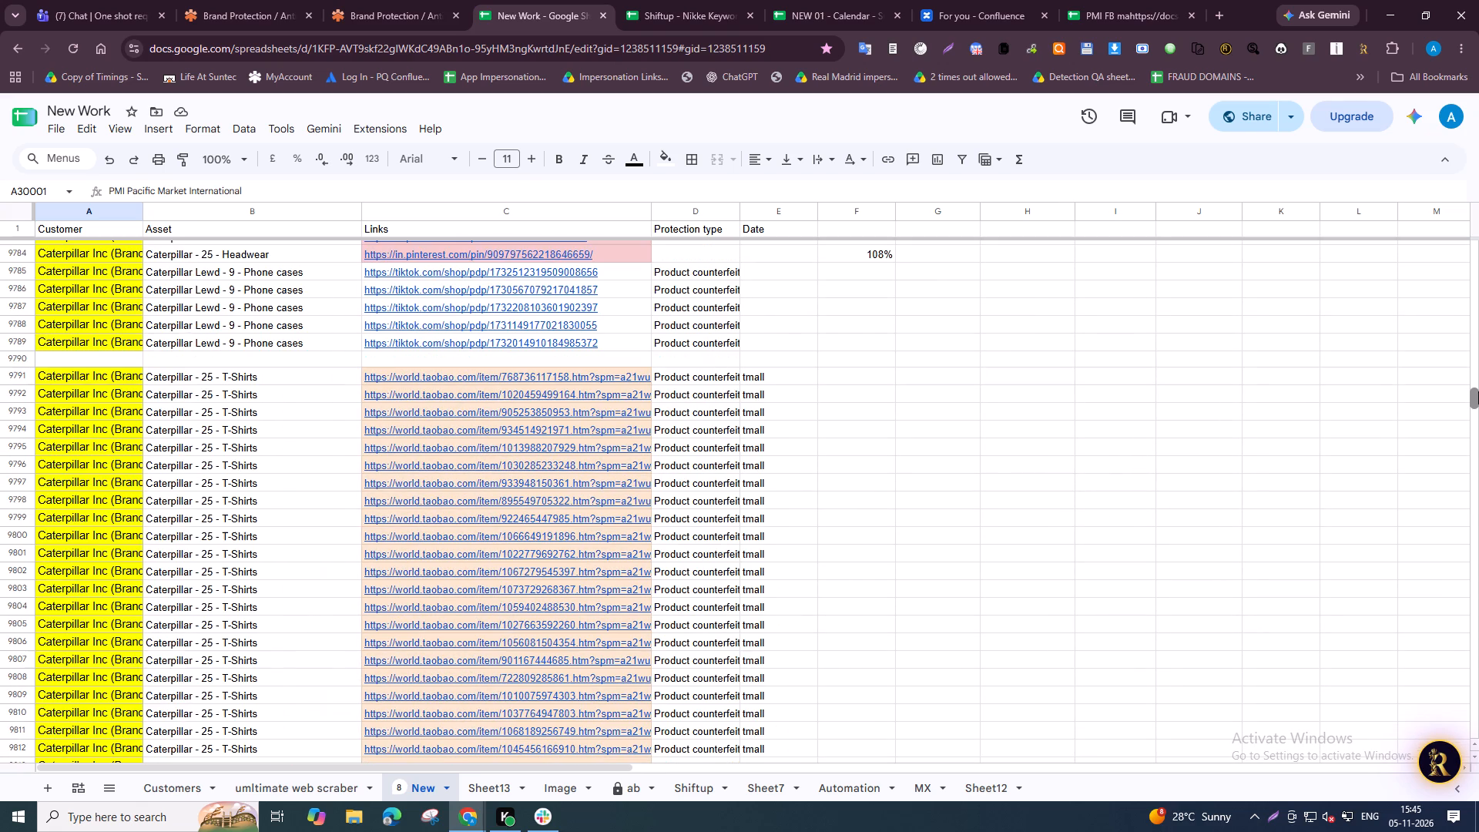
drag(1478, 391, 1478, 391)
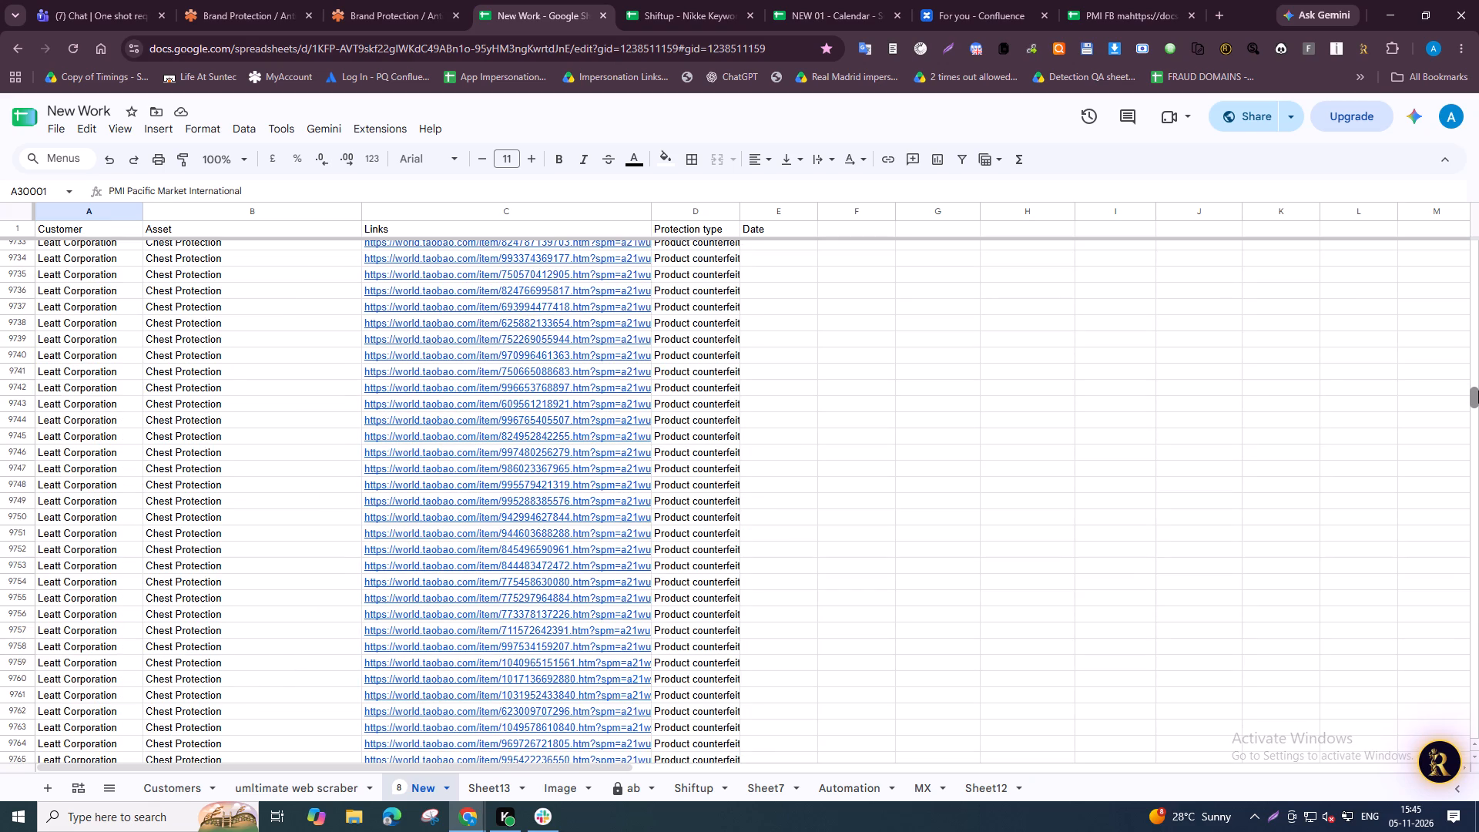
drag(1478, 391, 1478, 386)
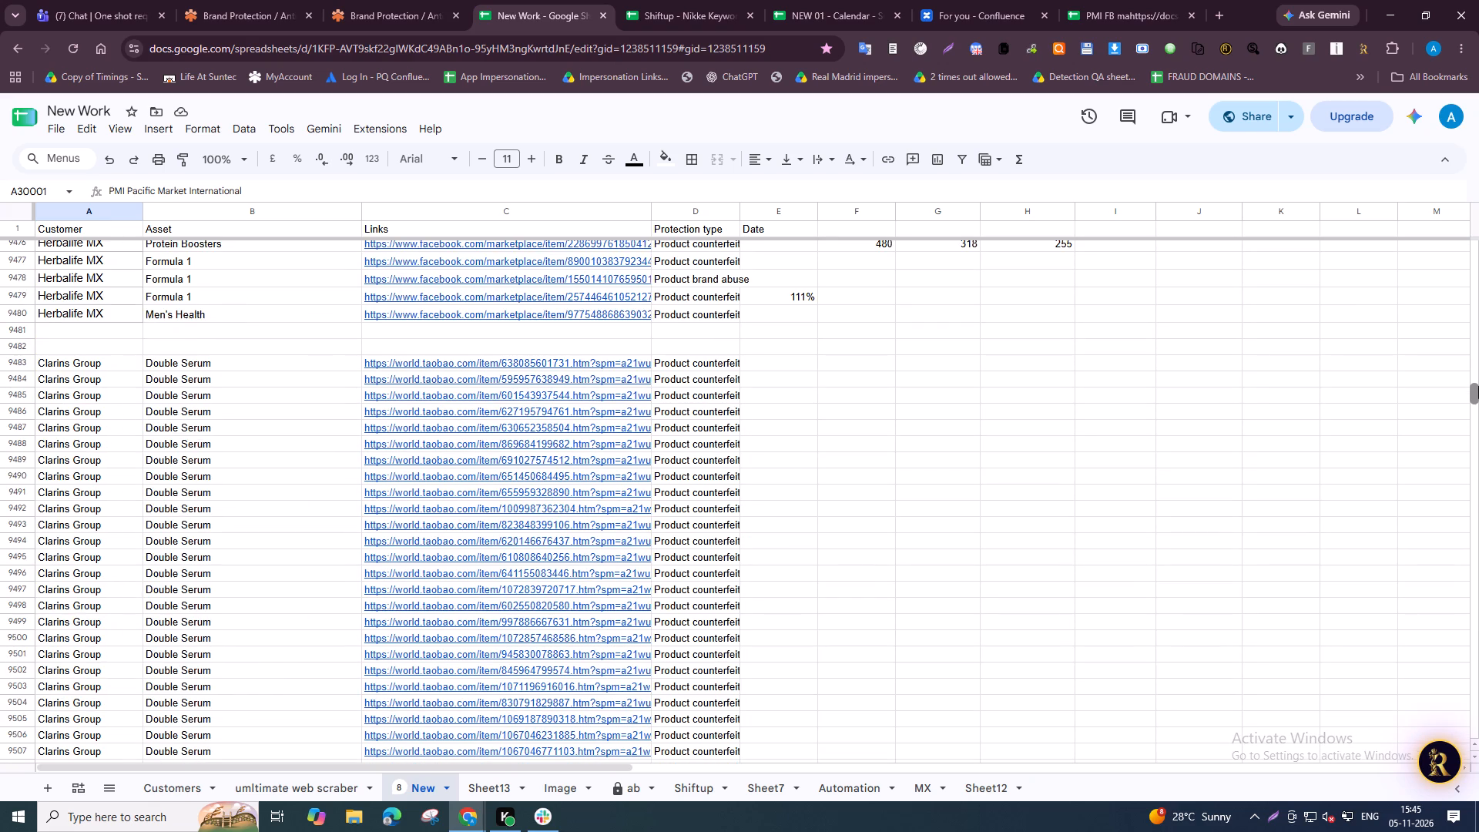
drag(1478, 386, 1478, 373)
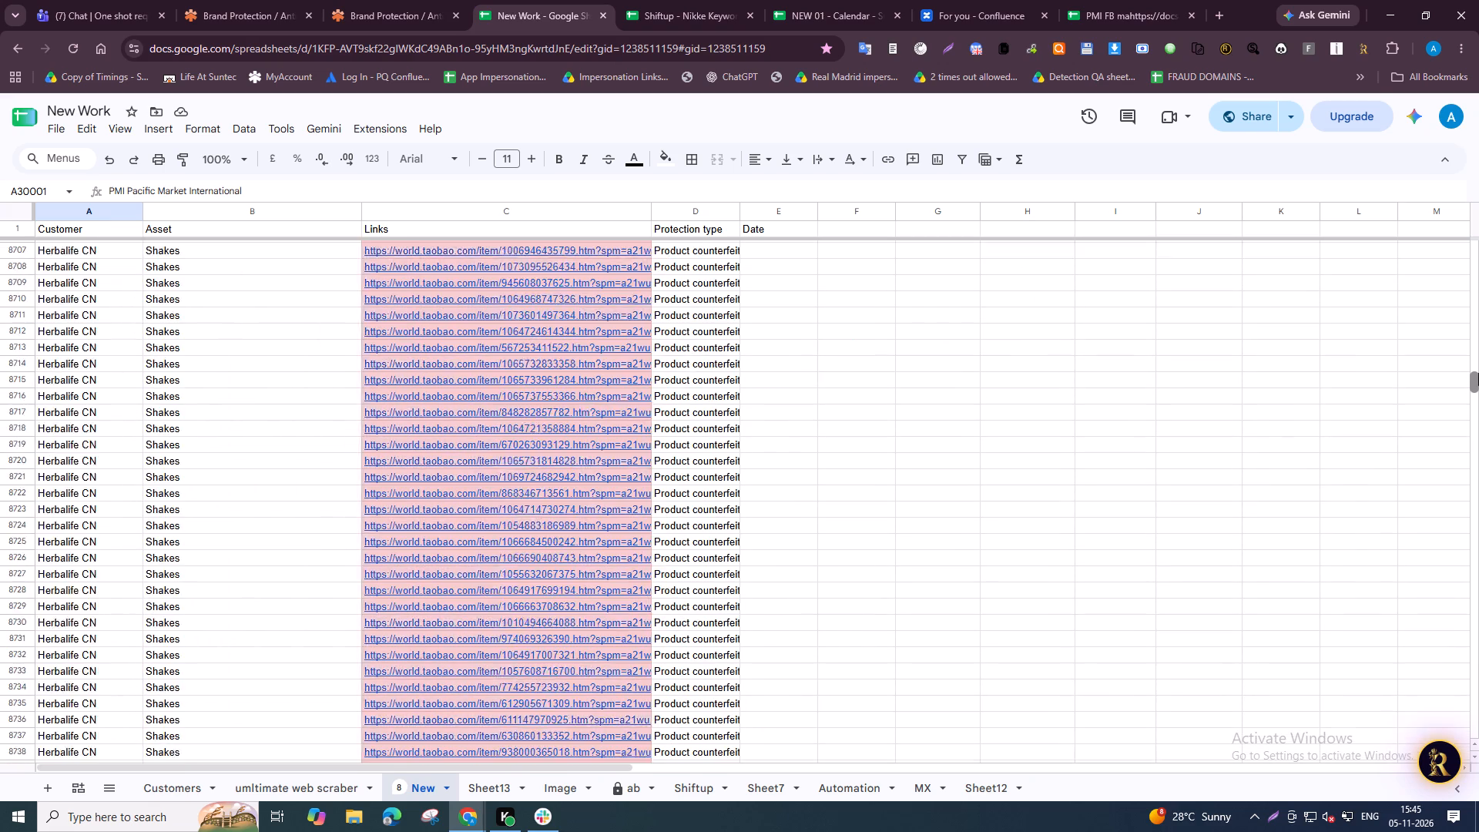
drag(1478, 373, 1478, 371)
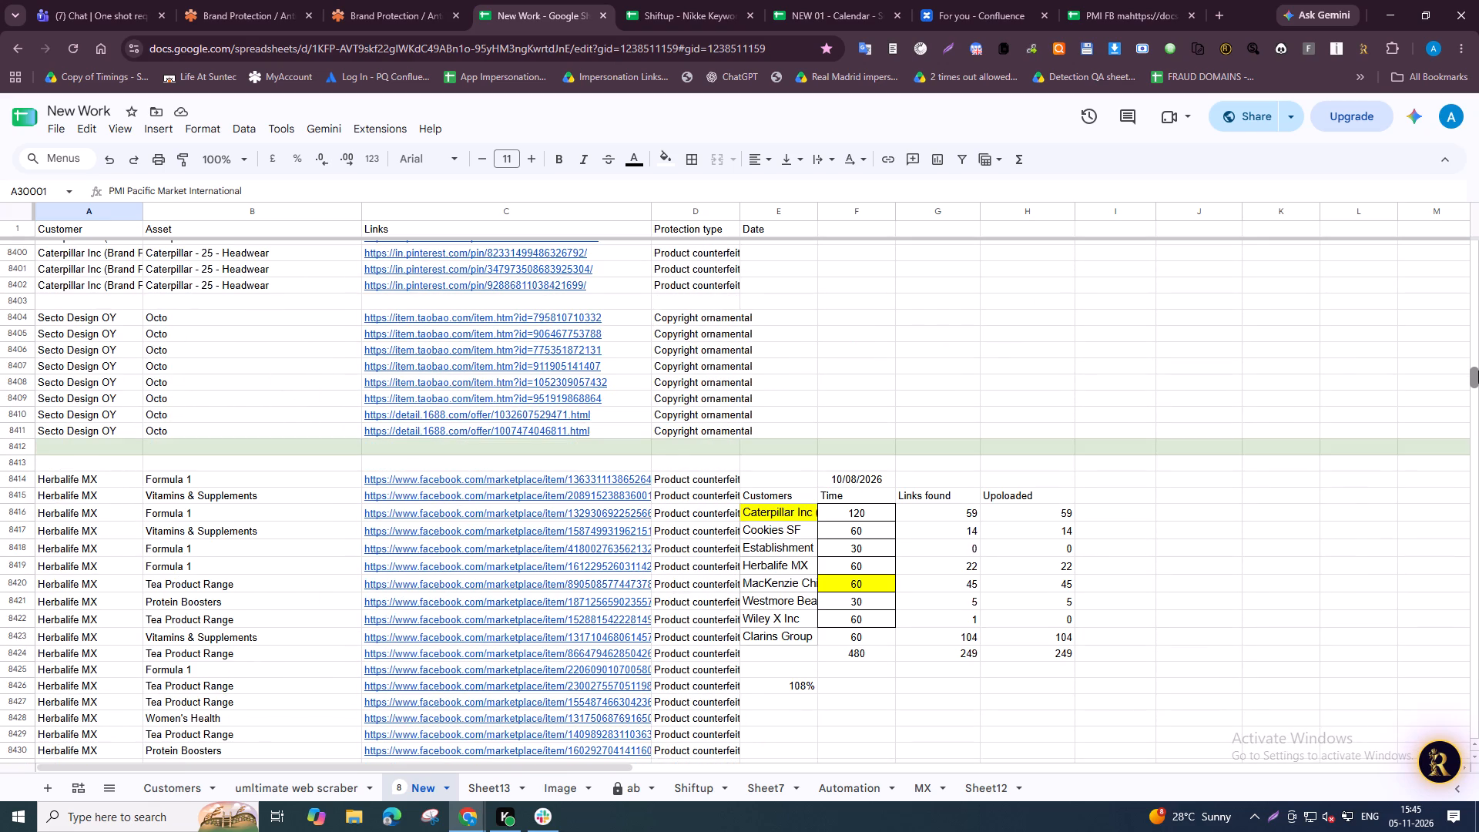
drag(1478, 371, 1477, 357)
scroll(596, 448, down, 4)
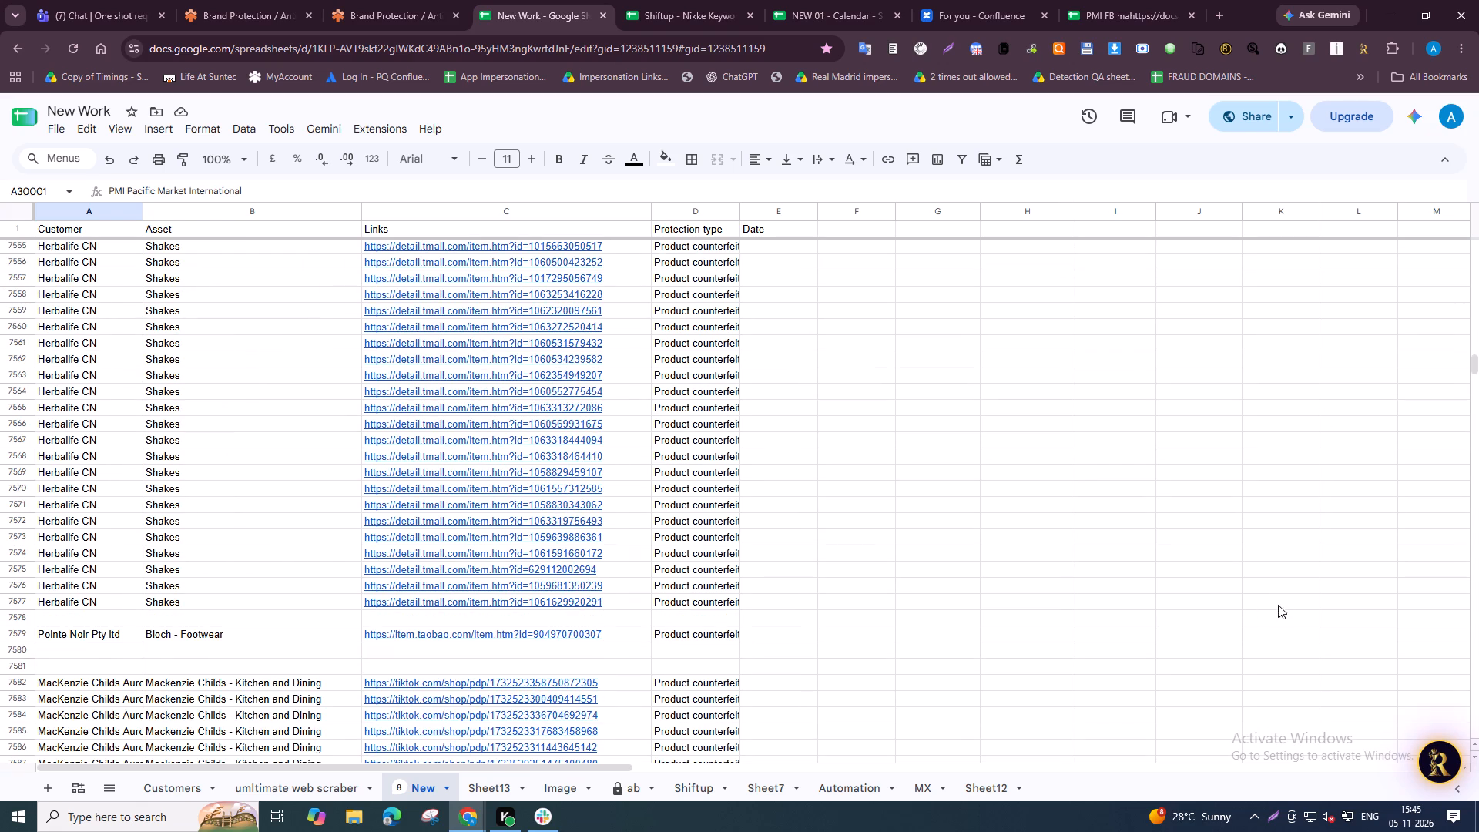
scroll(1287, 599, up, 4)
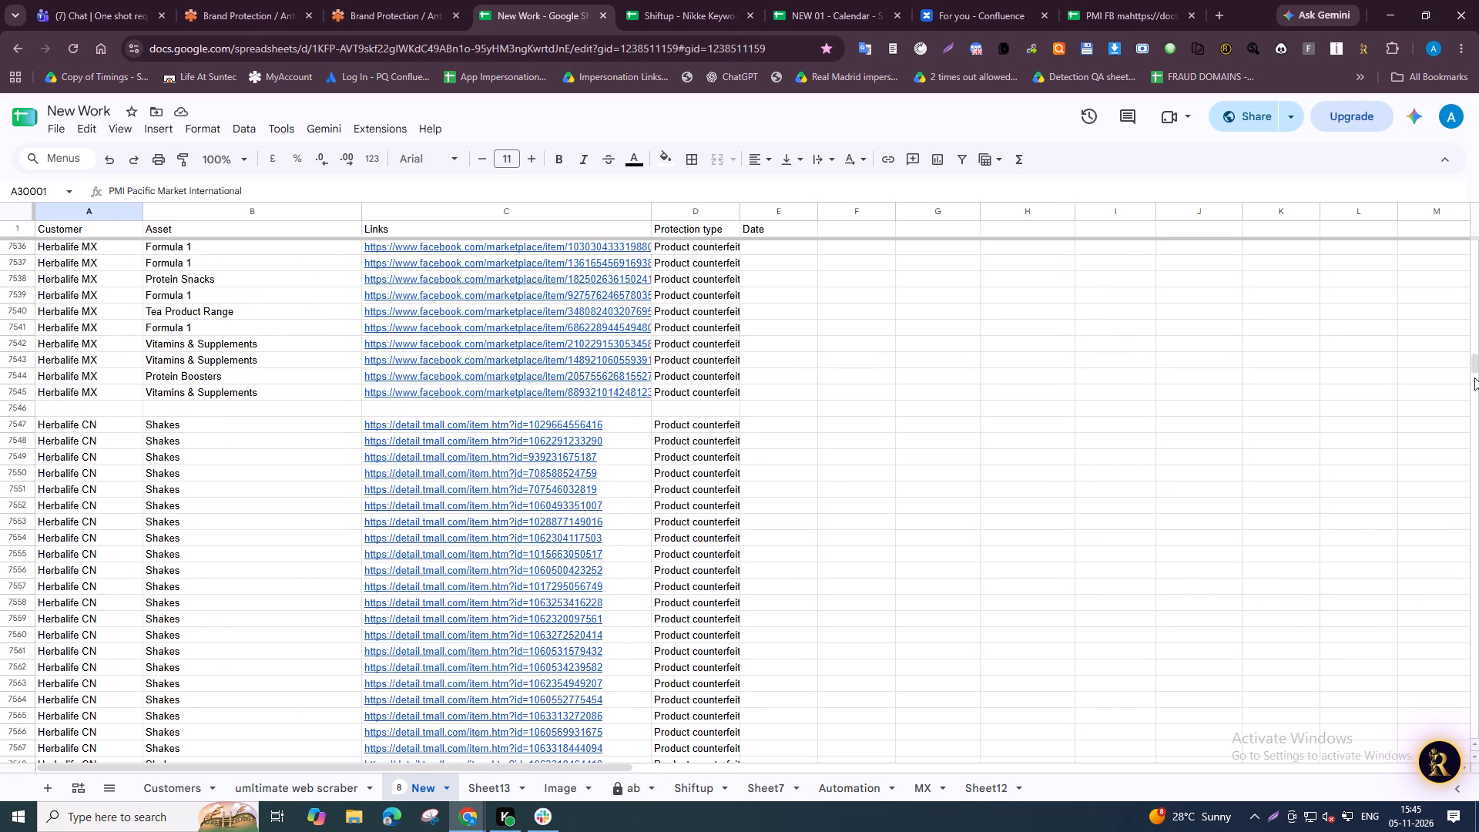
drag(1476, 365, 1478, 341)
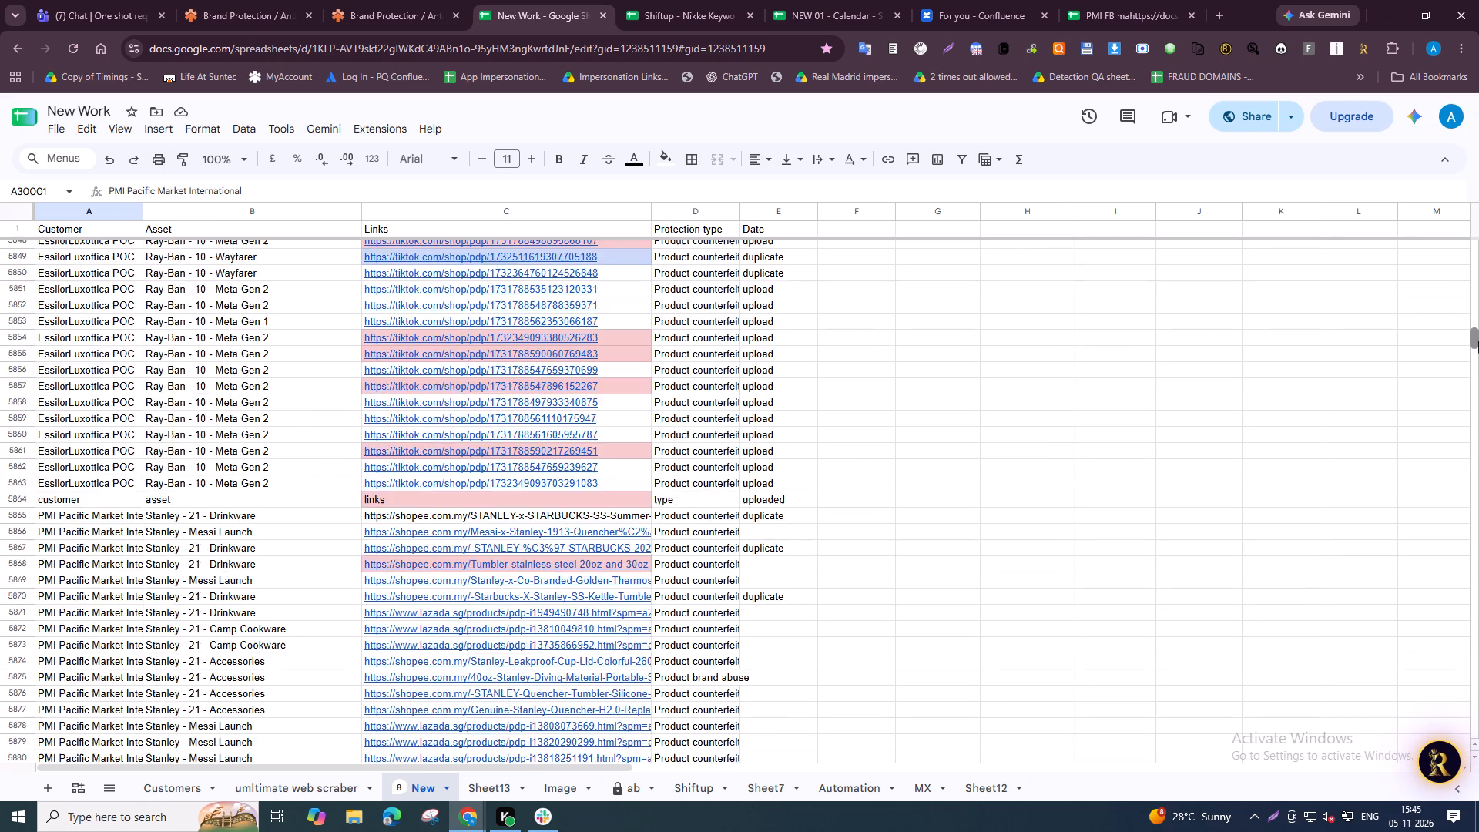
drag(1478, 341, 1478, 322)
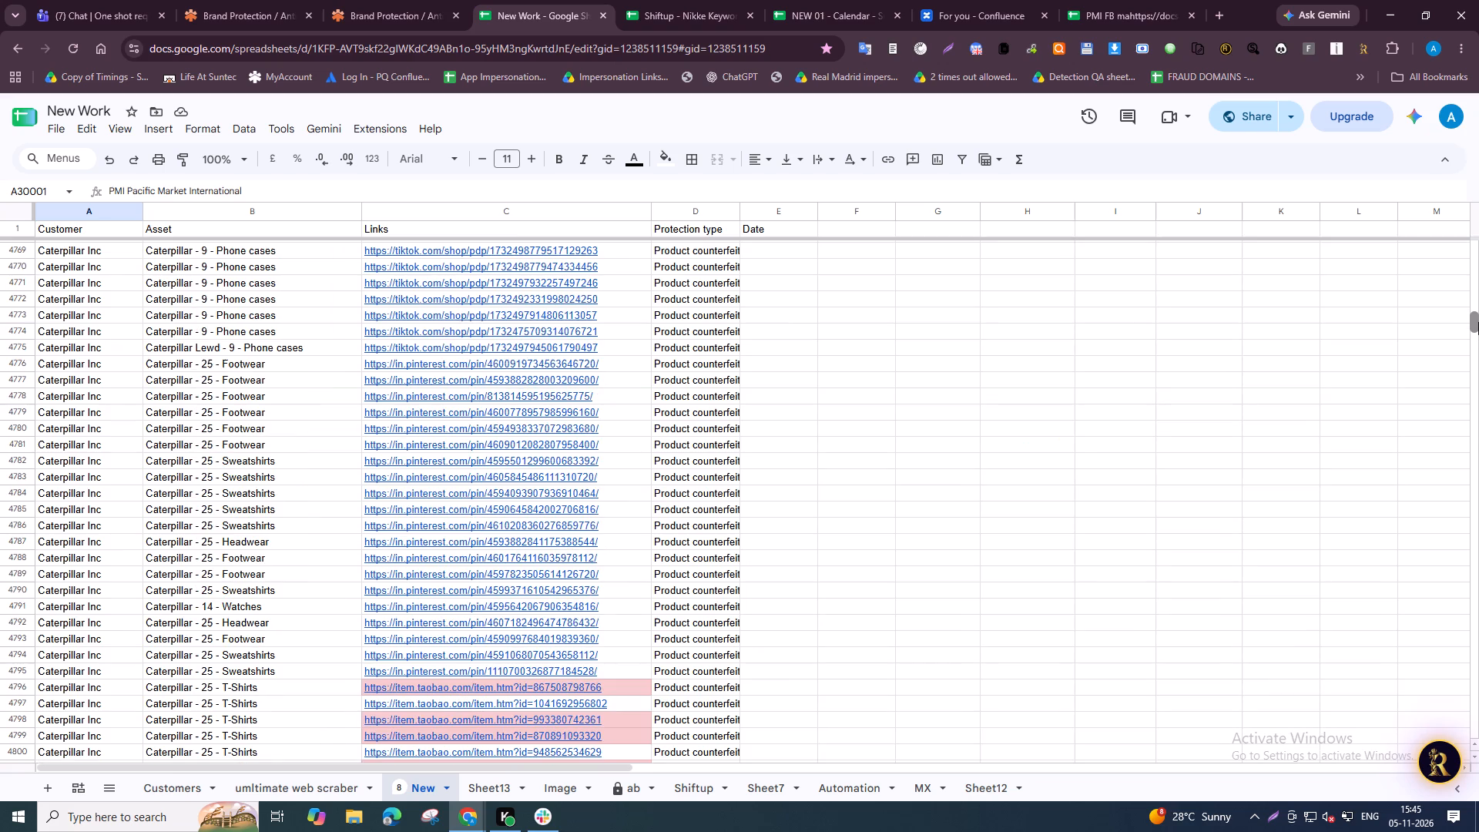
drag(1478, 322, 1478, 313)
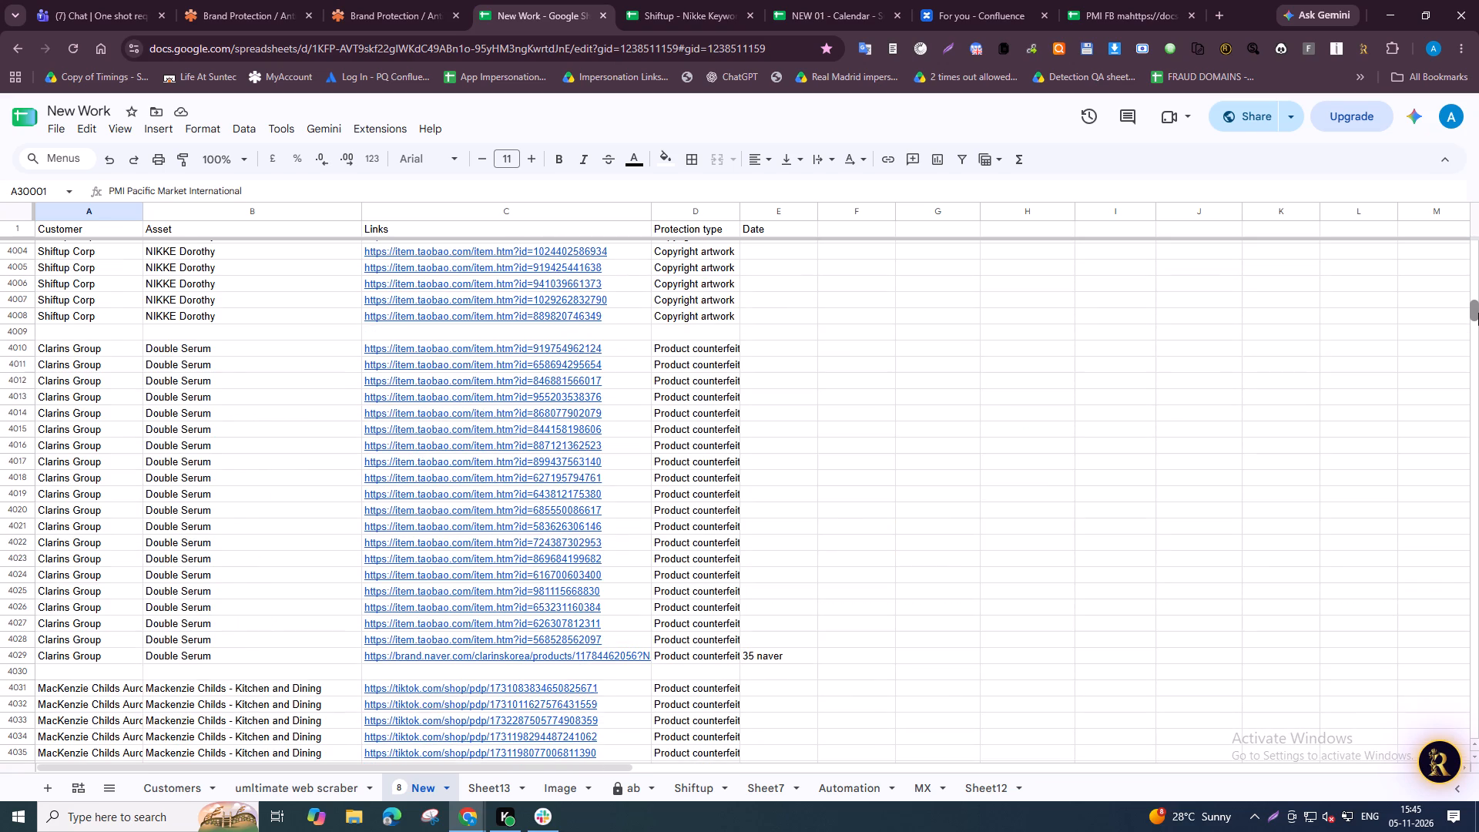
drag(1478, 313, 1478, 312)
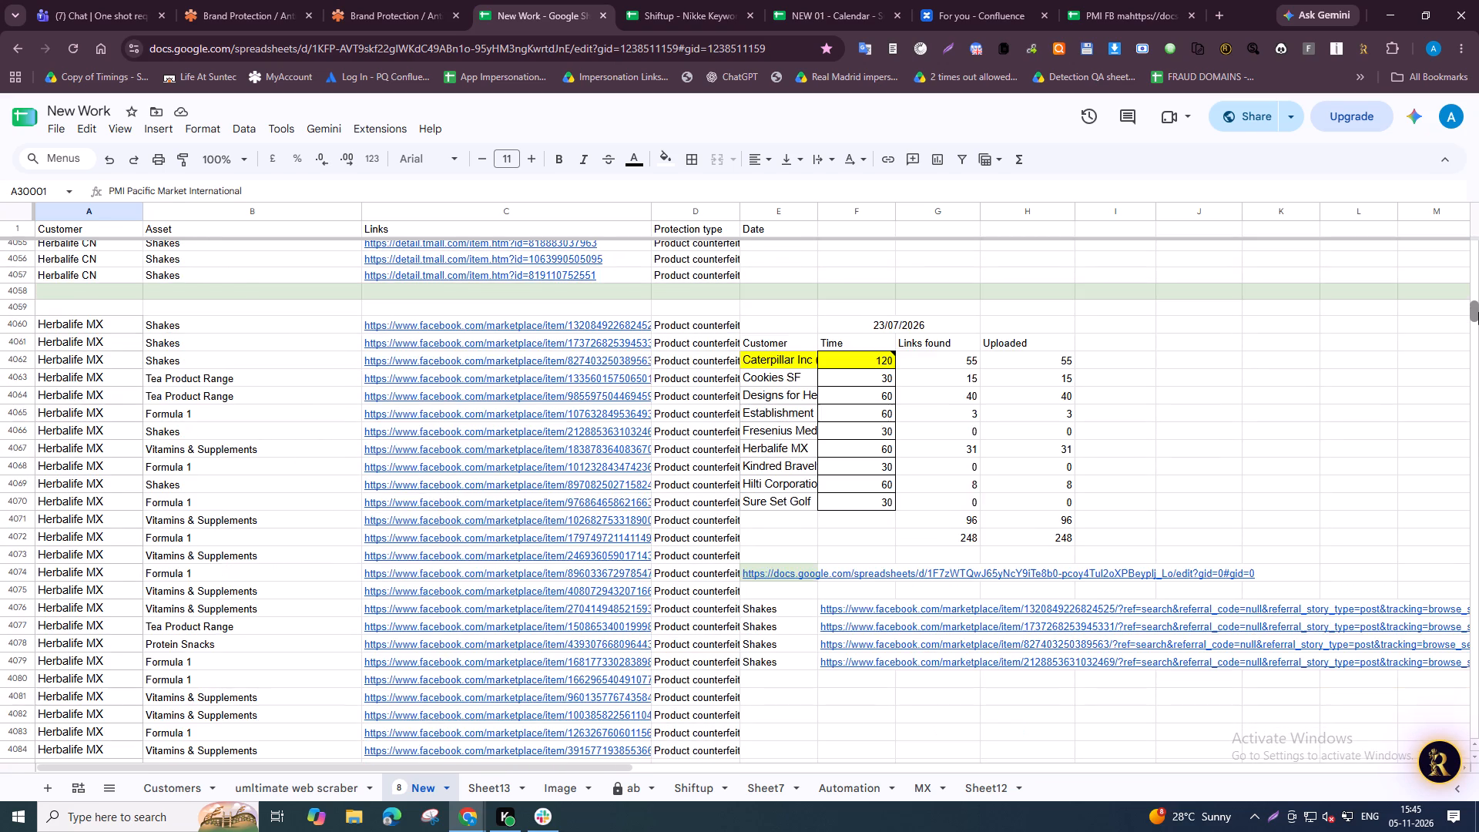
drag(1478, 312, 1478, 309)
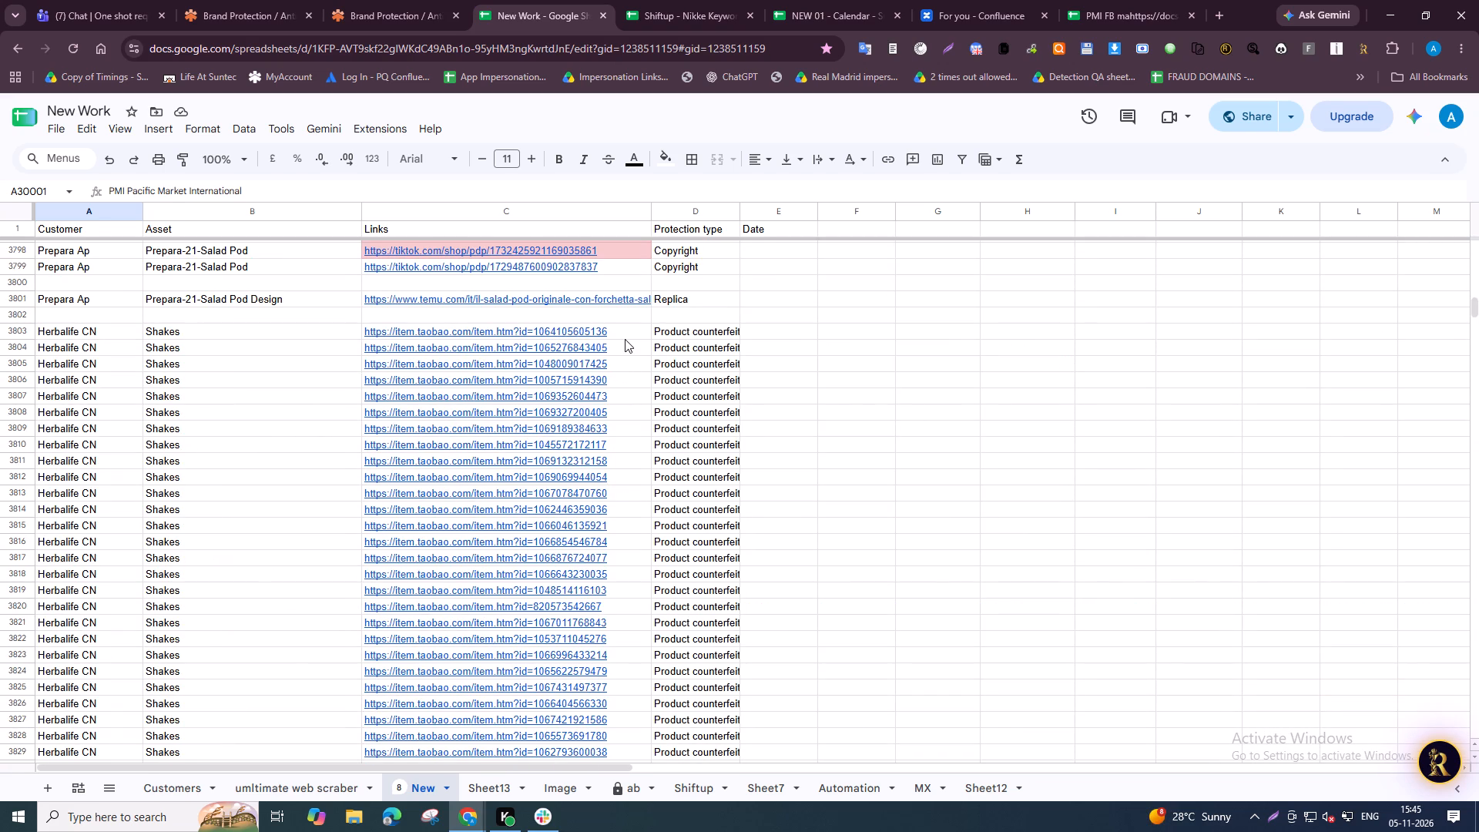
Copy the Herbalife CN Shakes Taobao links in C3803 to C3857 of the New sheet.
click(622, 337)
scroll(716, 336, down, 4)
shift+click(613, 620)
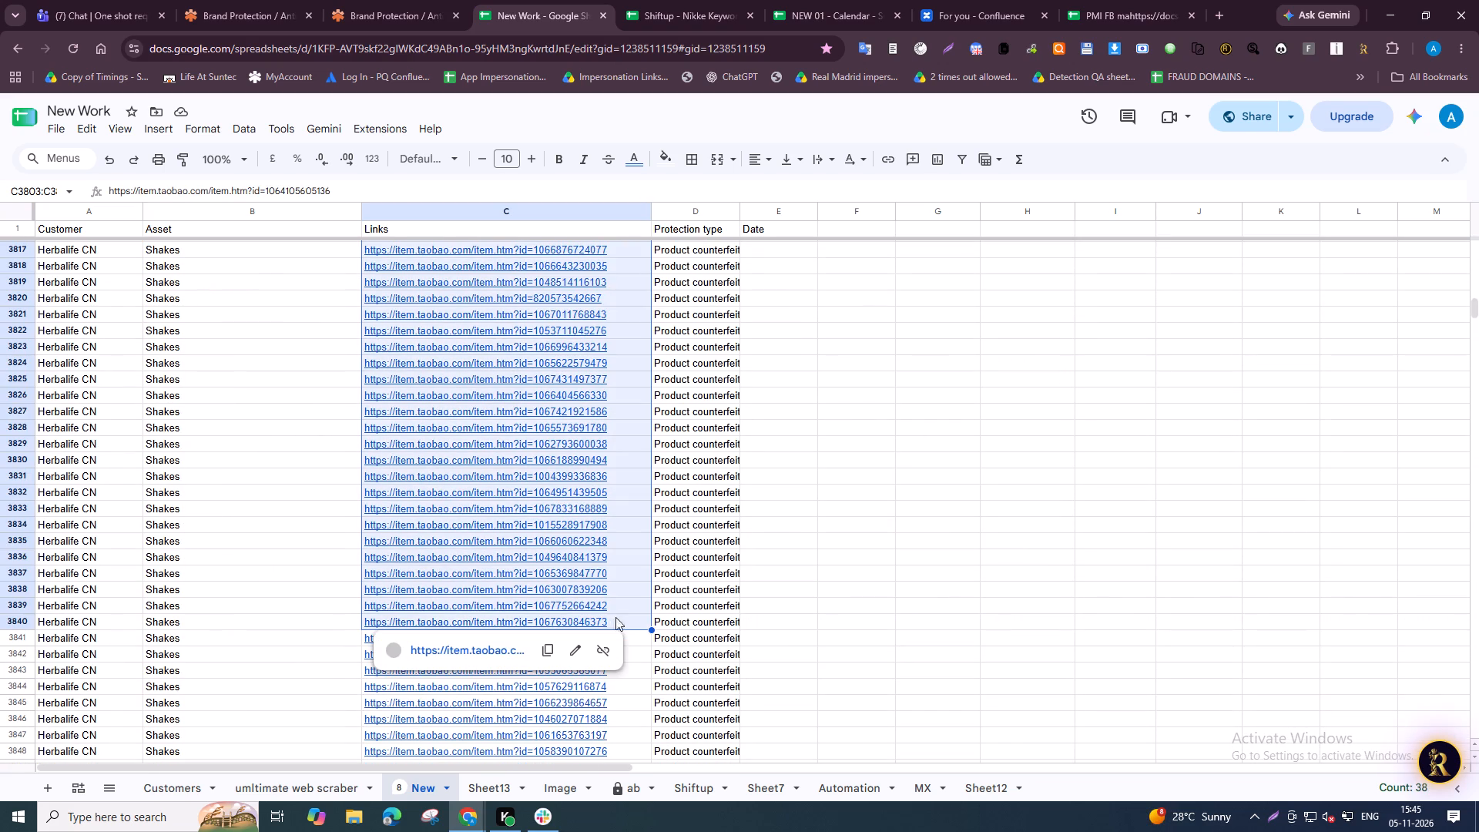
scroll(800, 473, down, 2)
shift+click(607, 646)
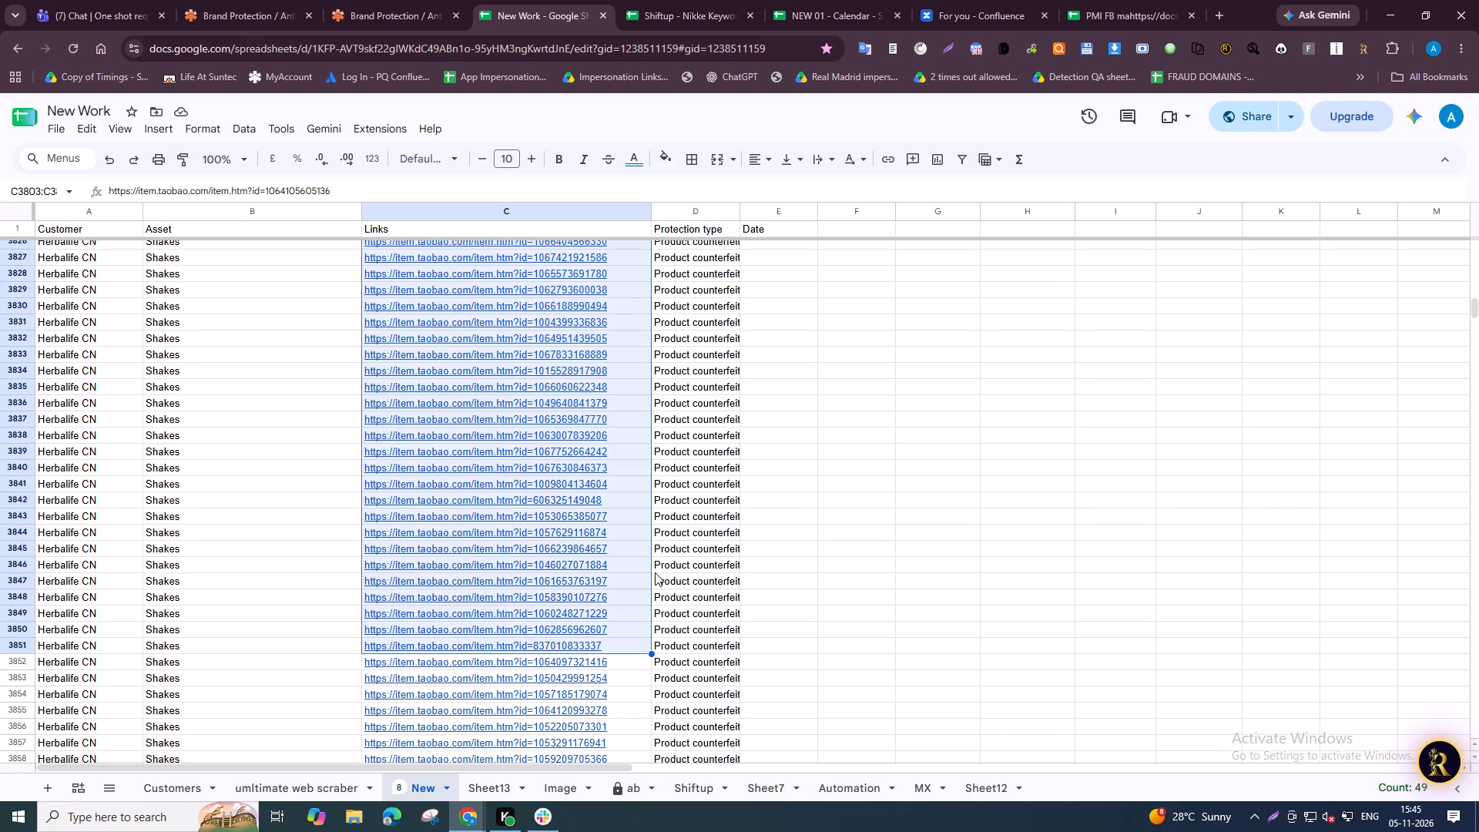
scroll(724, 469, down, 1)
shift+click(576, 696)
scroll(670, 560, down, 1)
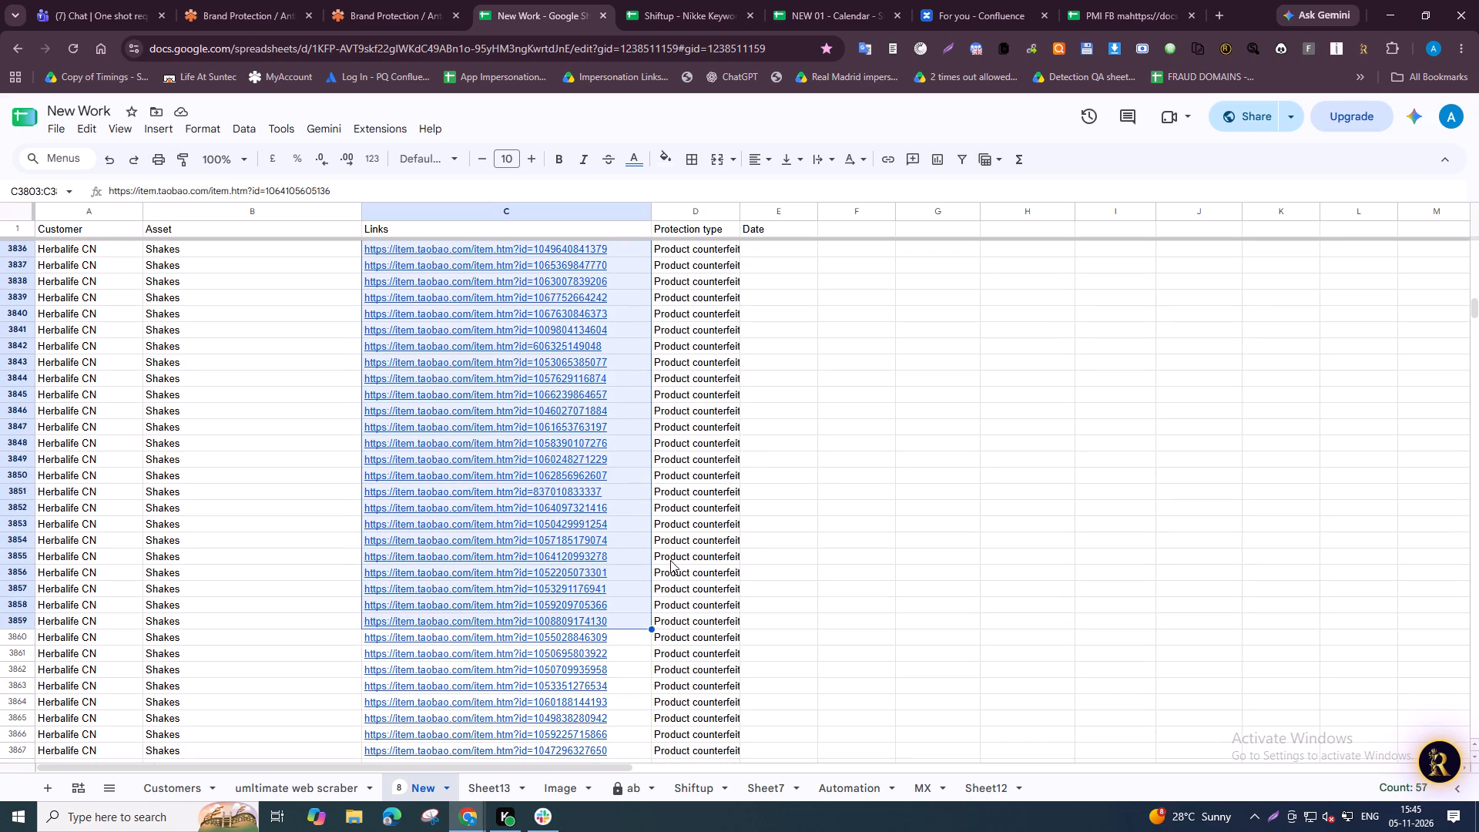
shift+click(626, 589)
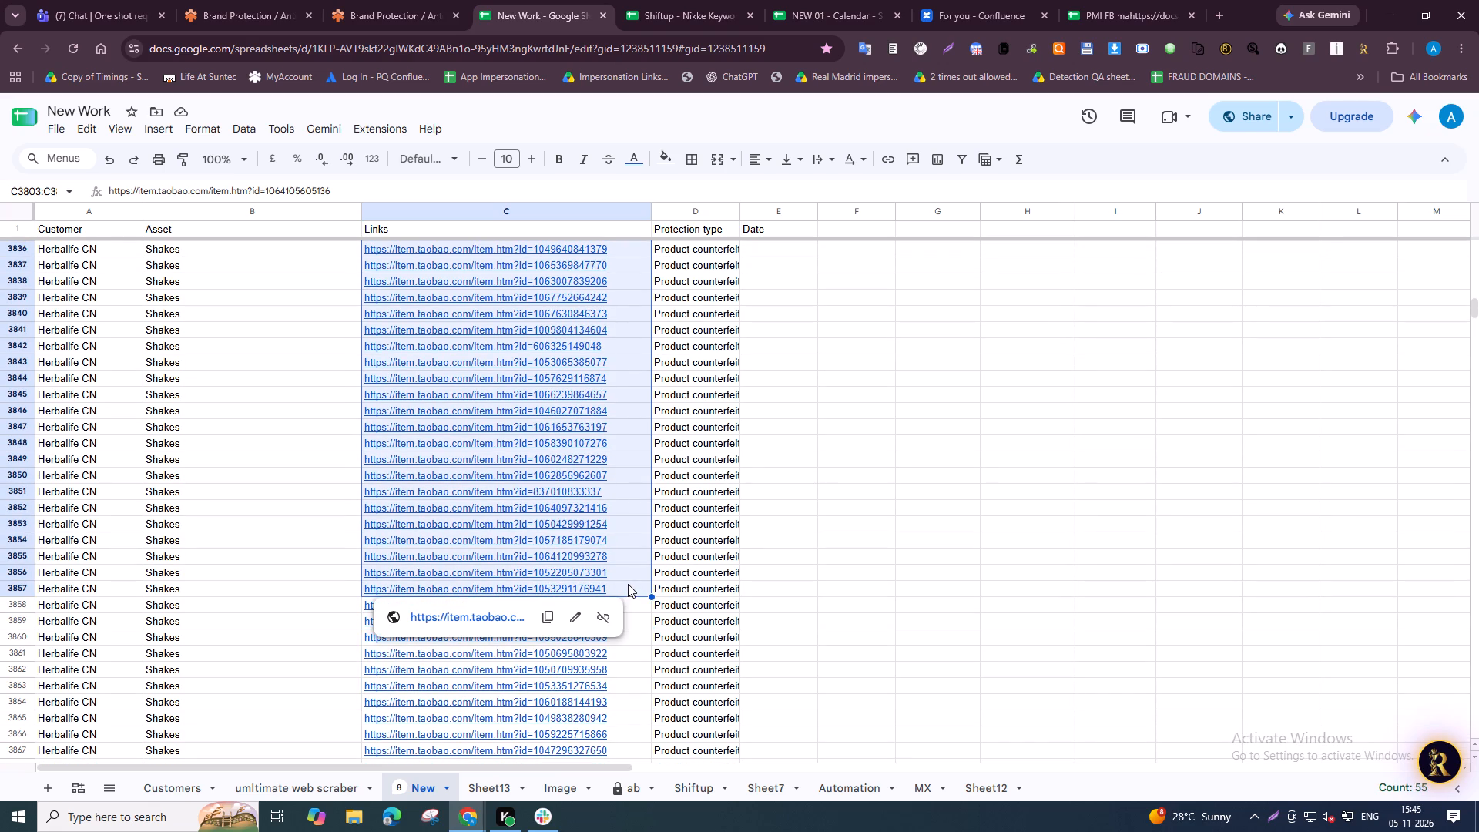
scroll(657, 487, up, 5)
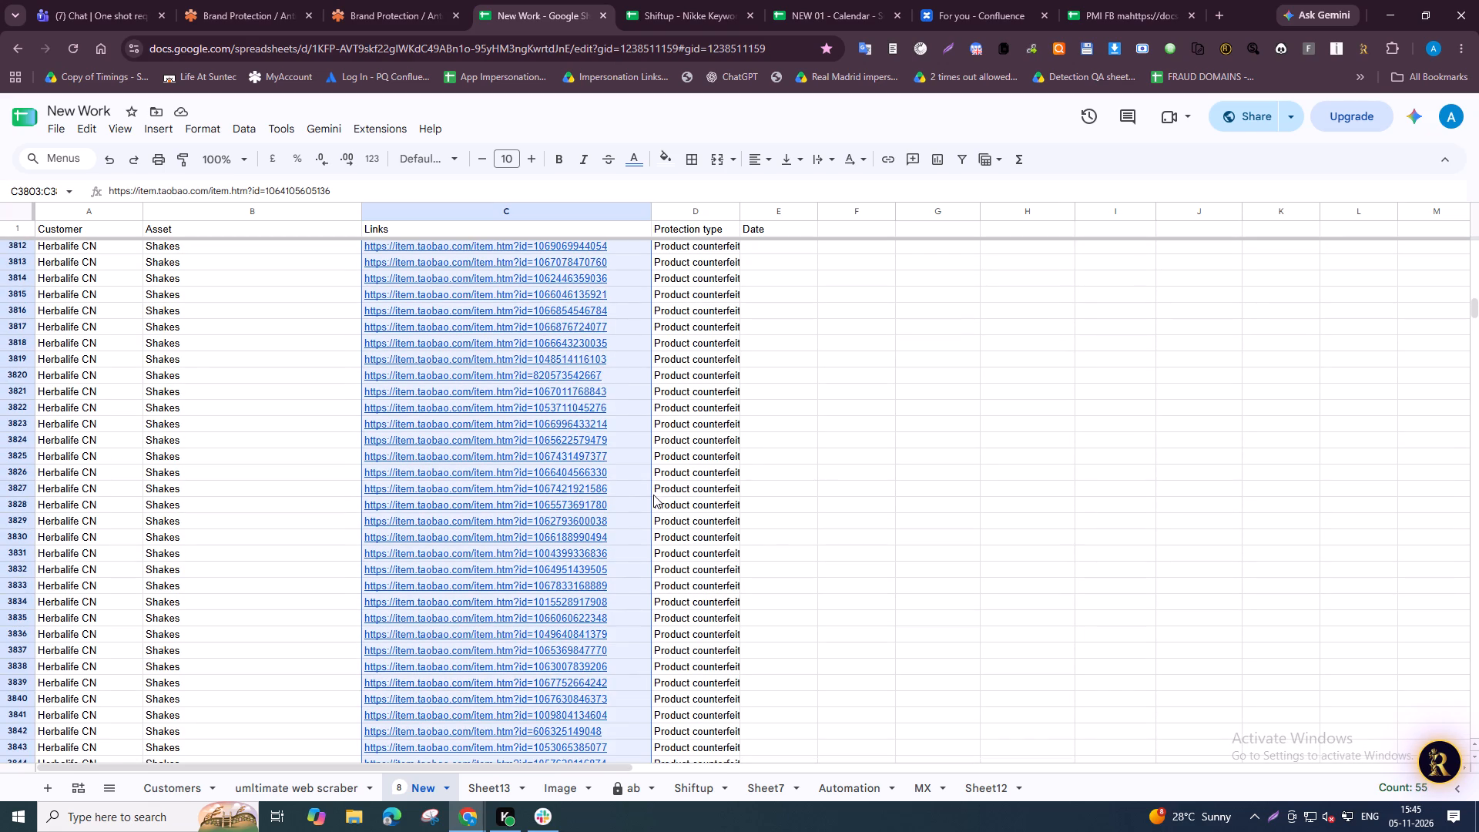
scroll(653, 495, up, 3)
scroll(647, 505, down, 6)
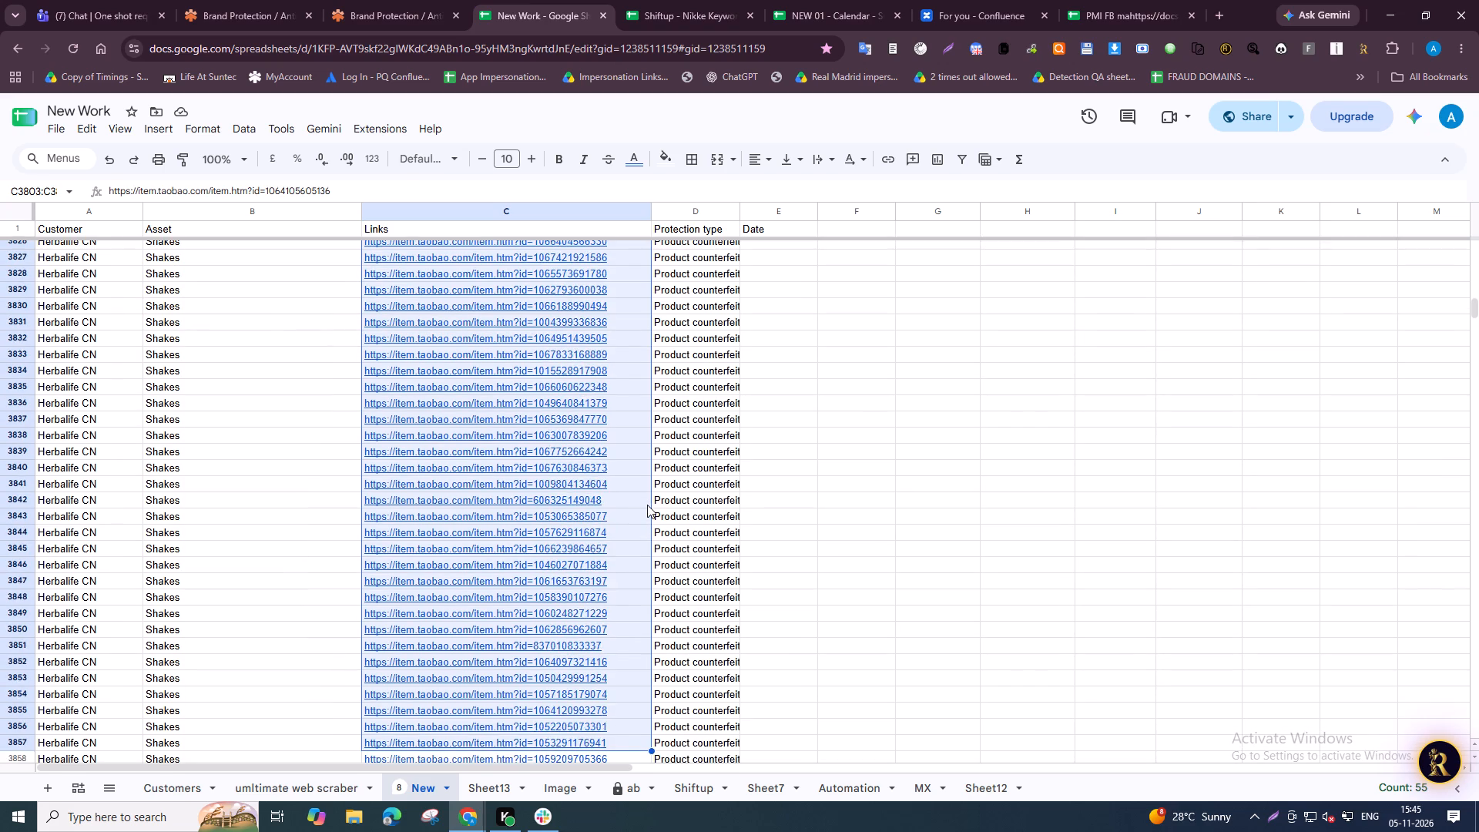
scroll(647, 505, down, 2)
key(ctrl+c)
key(ctrl+c)
key(ctrl+c)
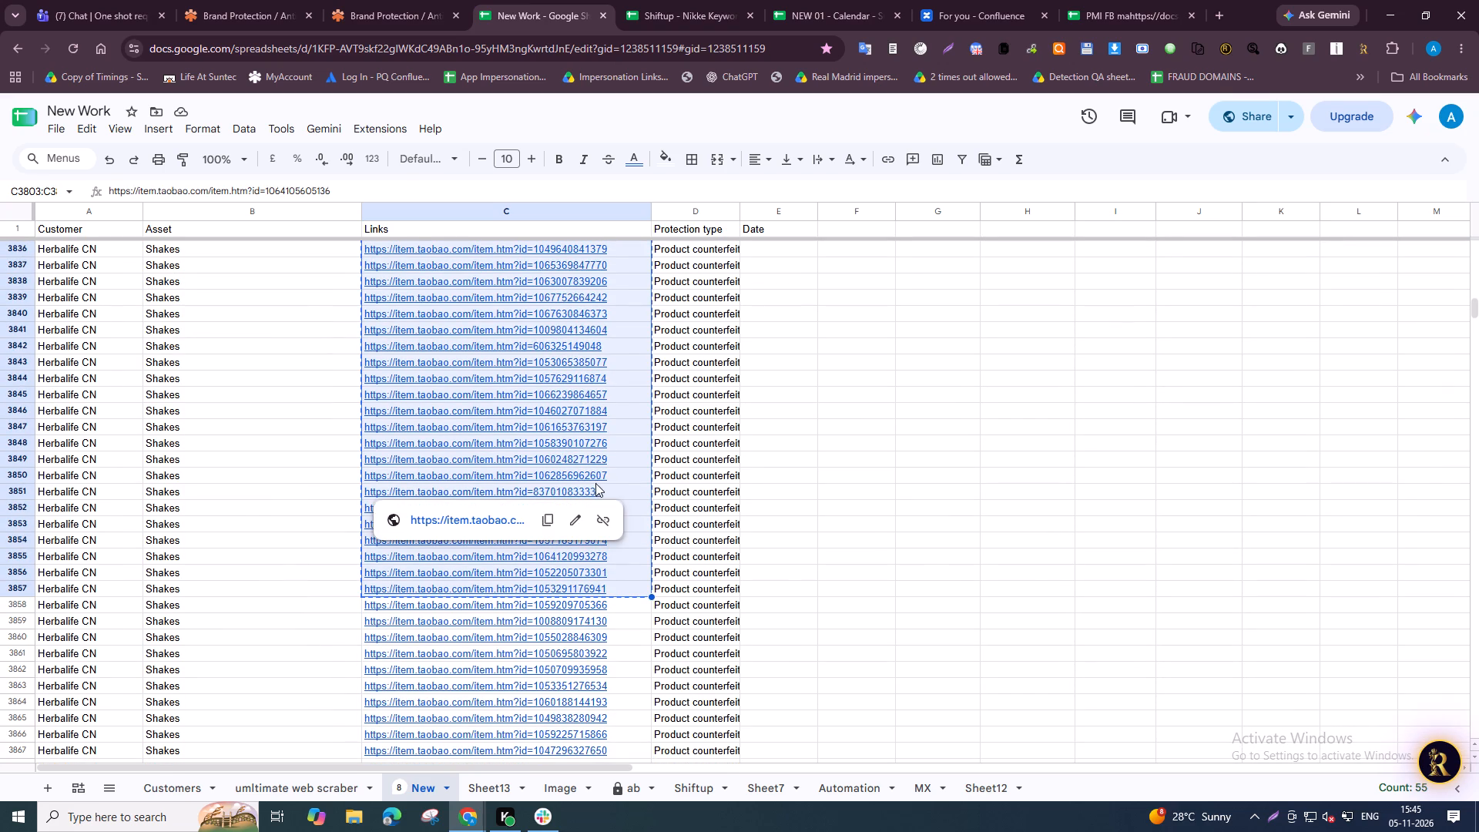
Switch to the Love Go Buy link spreadsheet and paste the links as values into Sheet3's Engtb Links column, starting at row 5641.
key(alt+Tab)
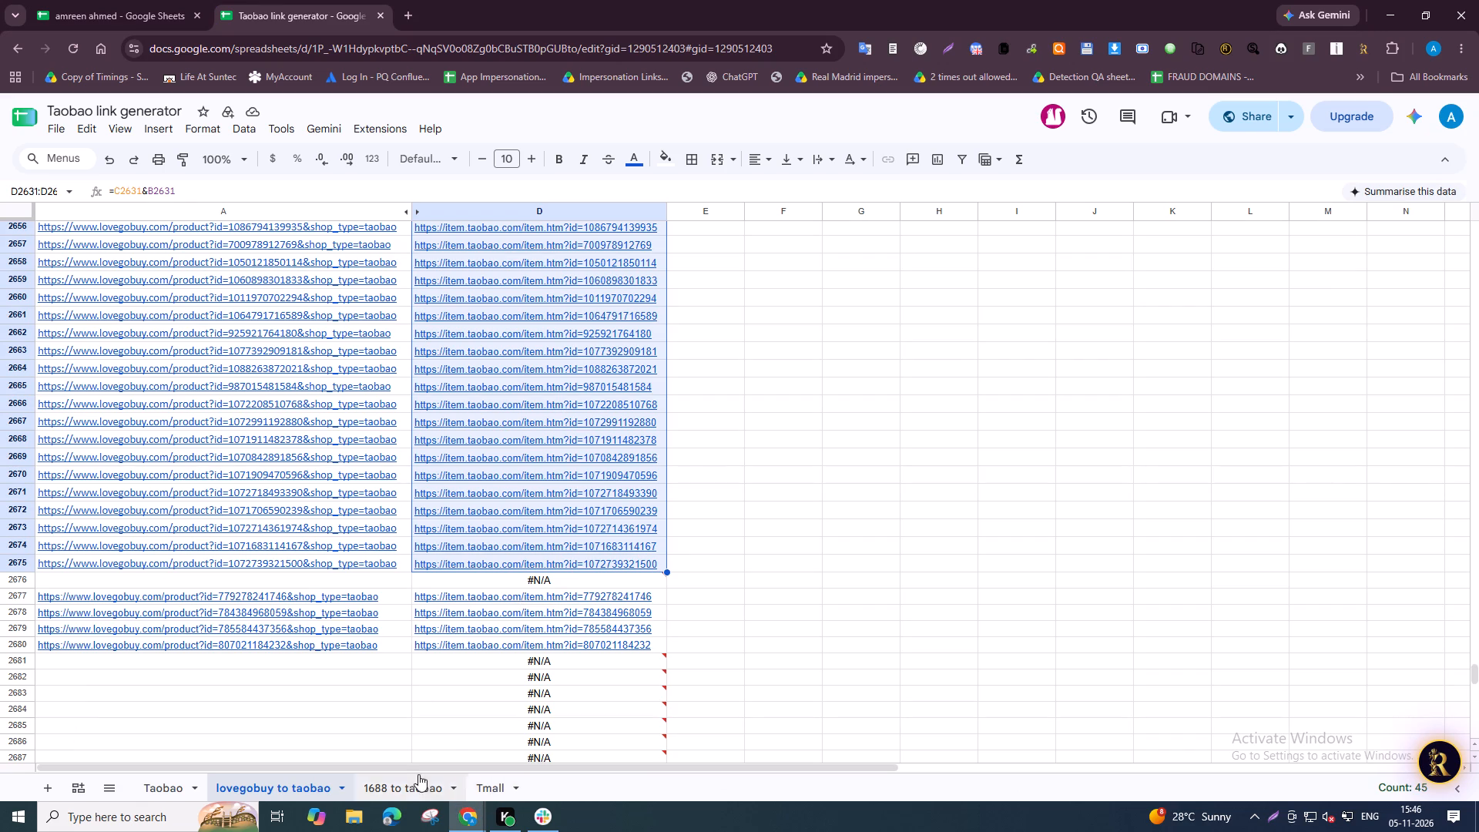
click(86, 0)
click(1045, 646)
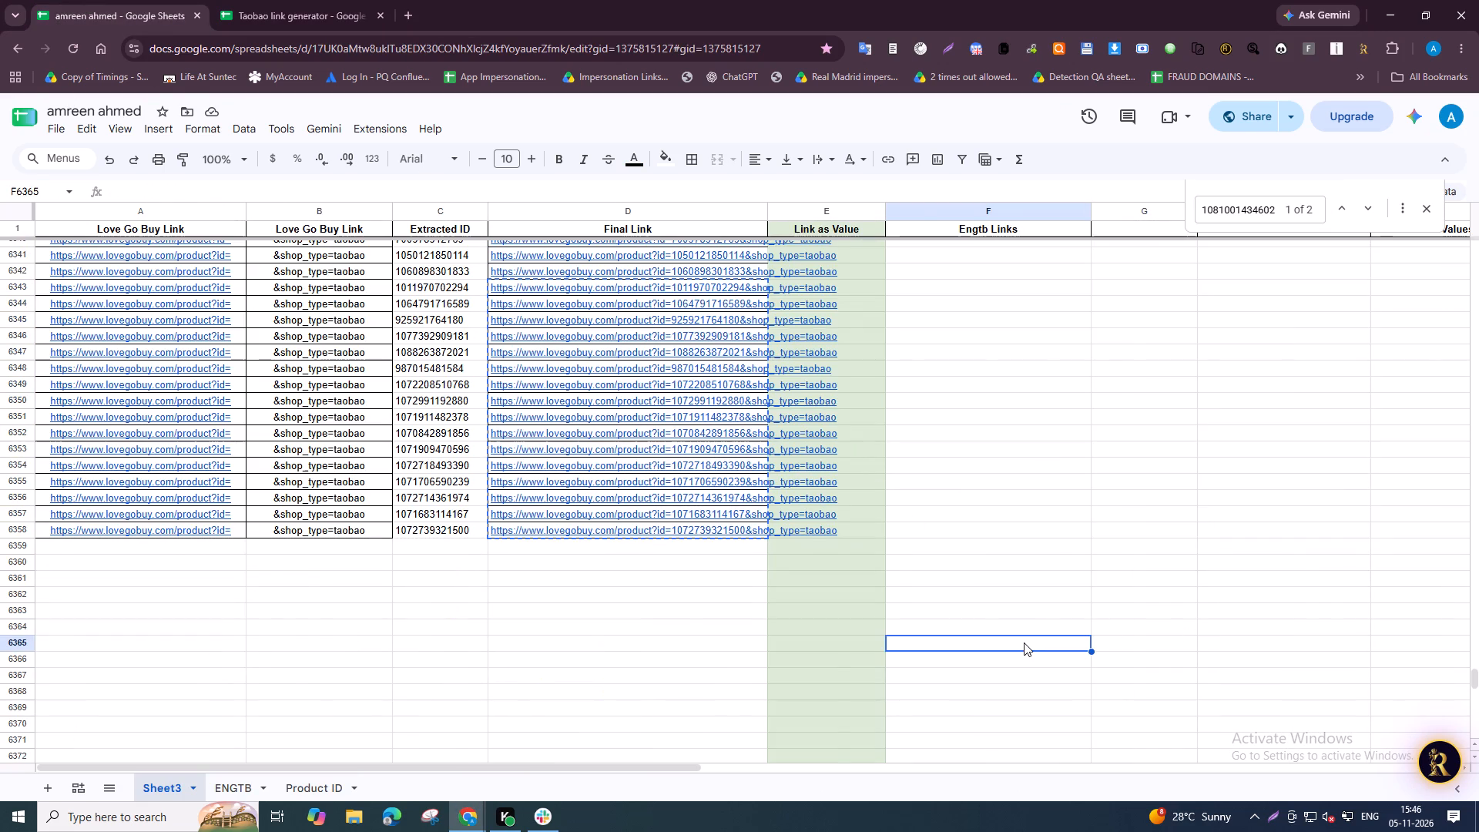
key(ctrl+Up)
key(Down)
key(ctrl+shift+v)
key(Right)
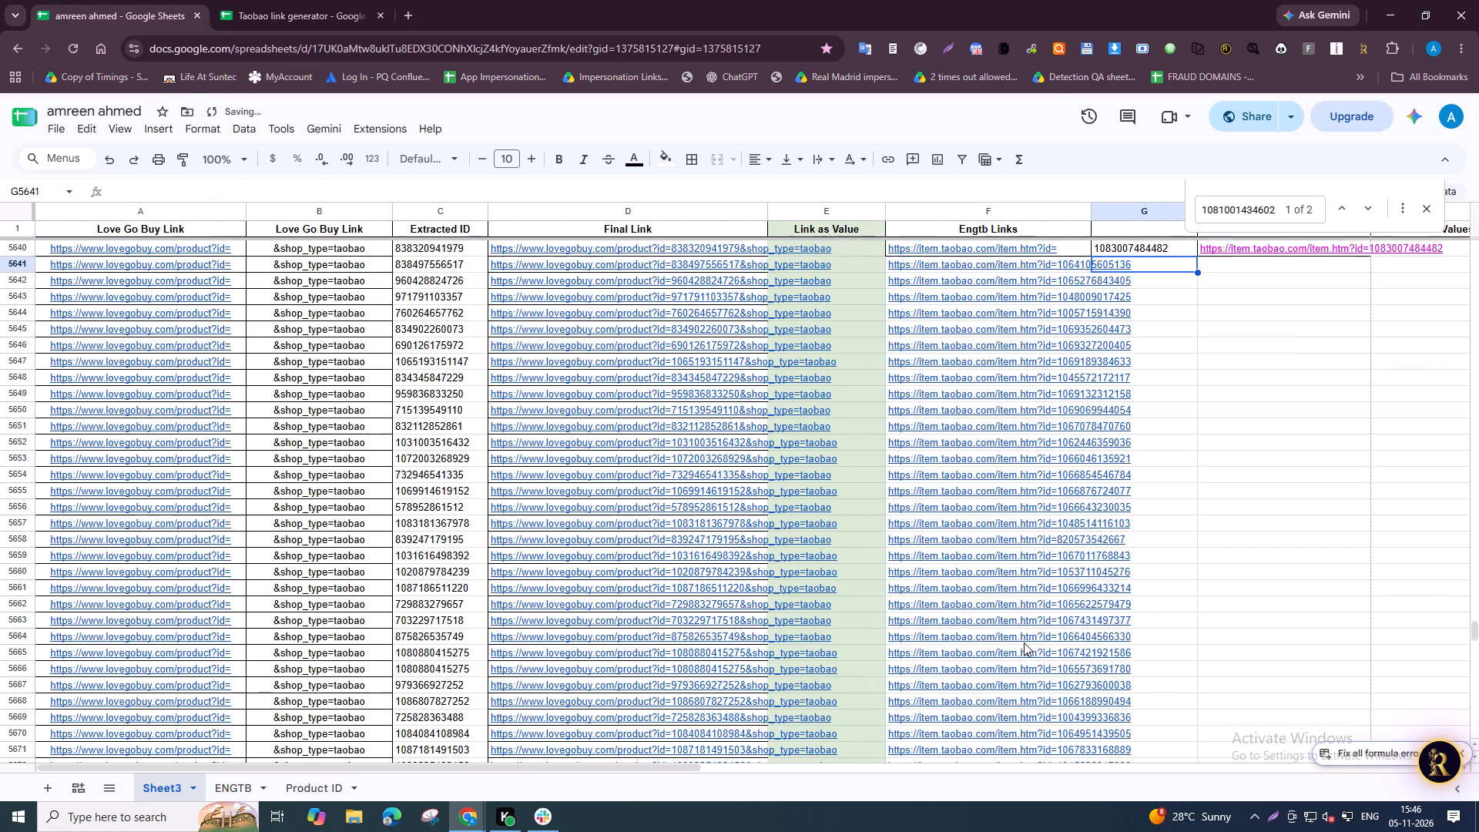
key(ctrl+d)
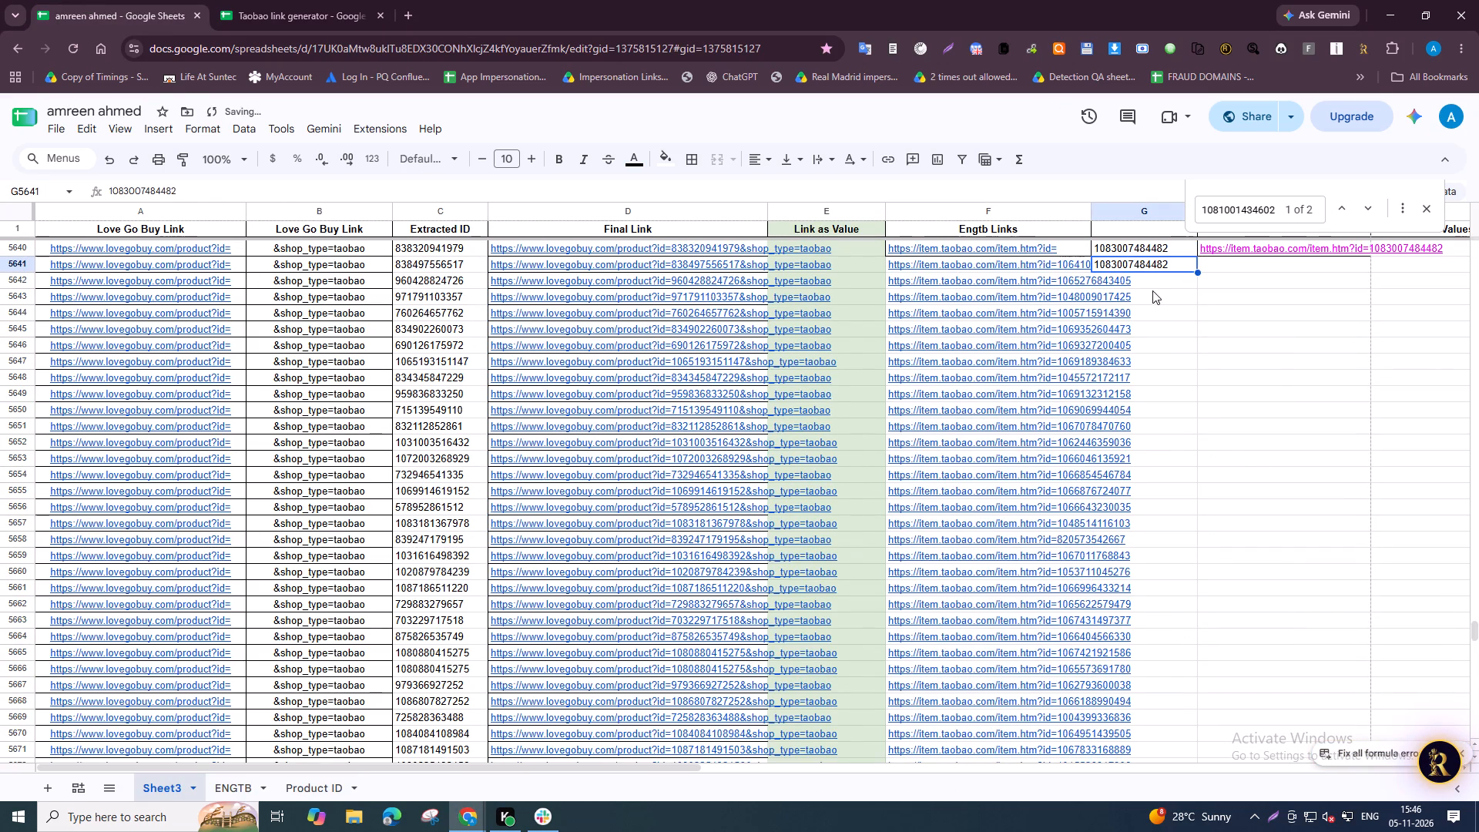
scroll(1162, 526, down, 1)
scroll(1187, 597, down, 3)
scroll(1132, 726, down, 3)
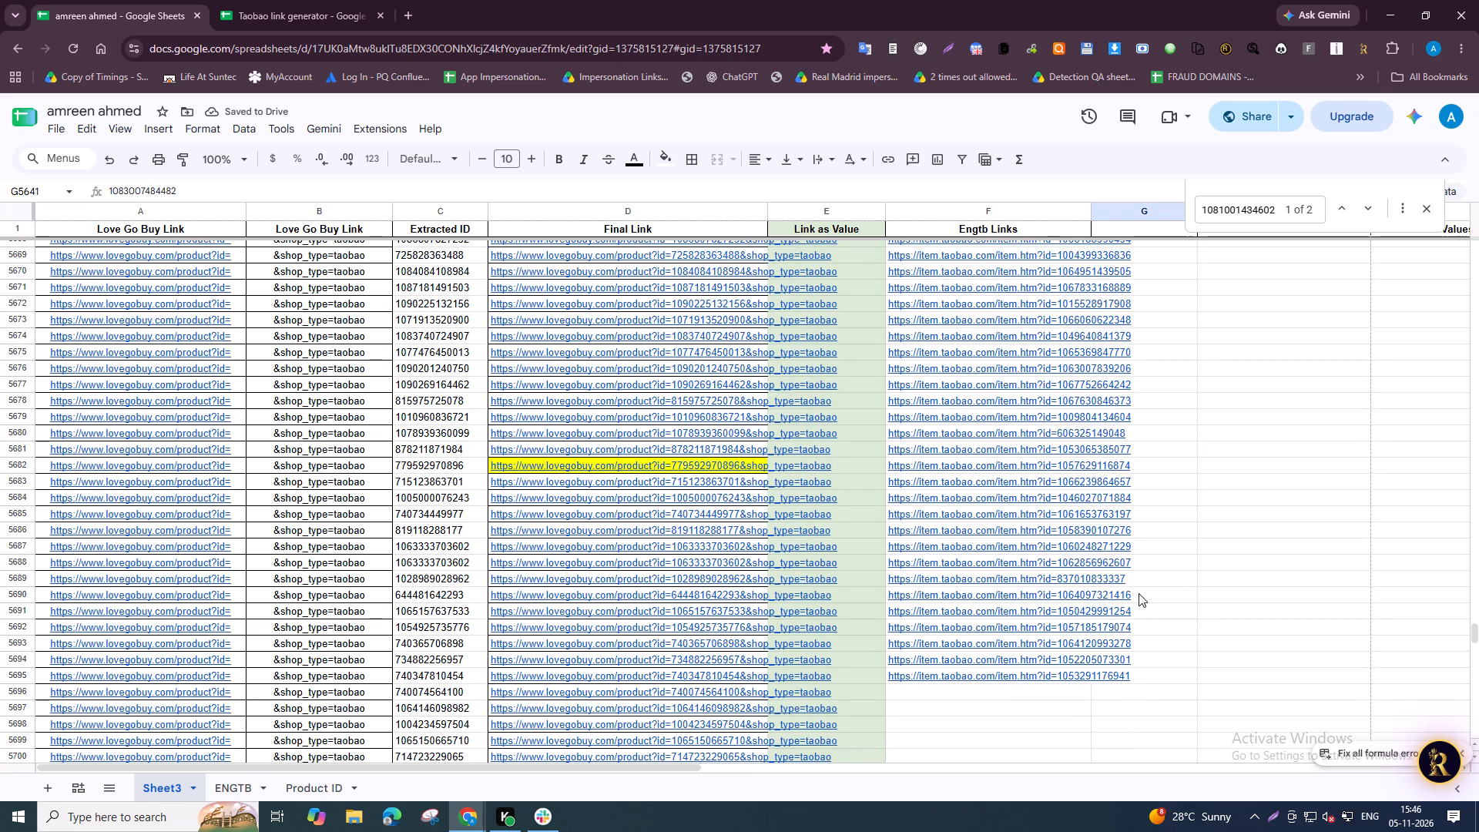
shift+click(1139, 593)
key(ctrl+d)
key(ctrl+c)
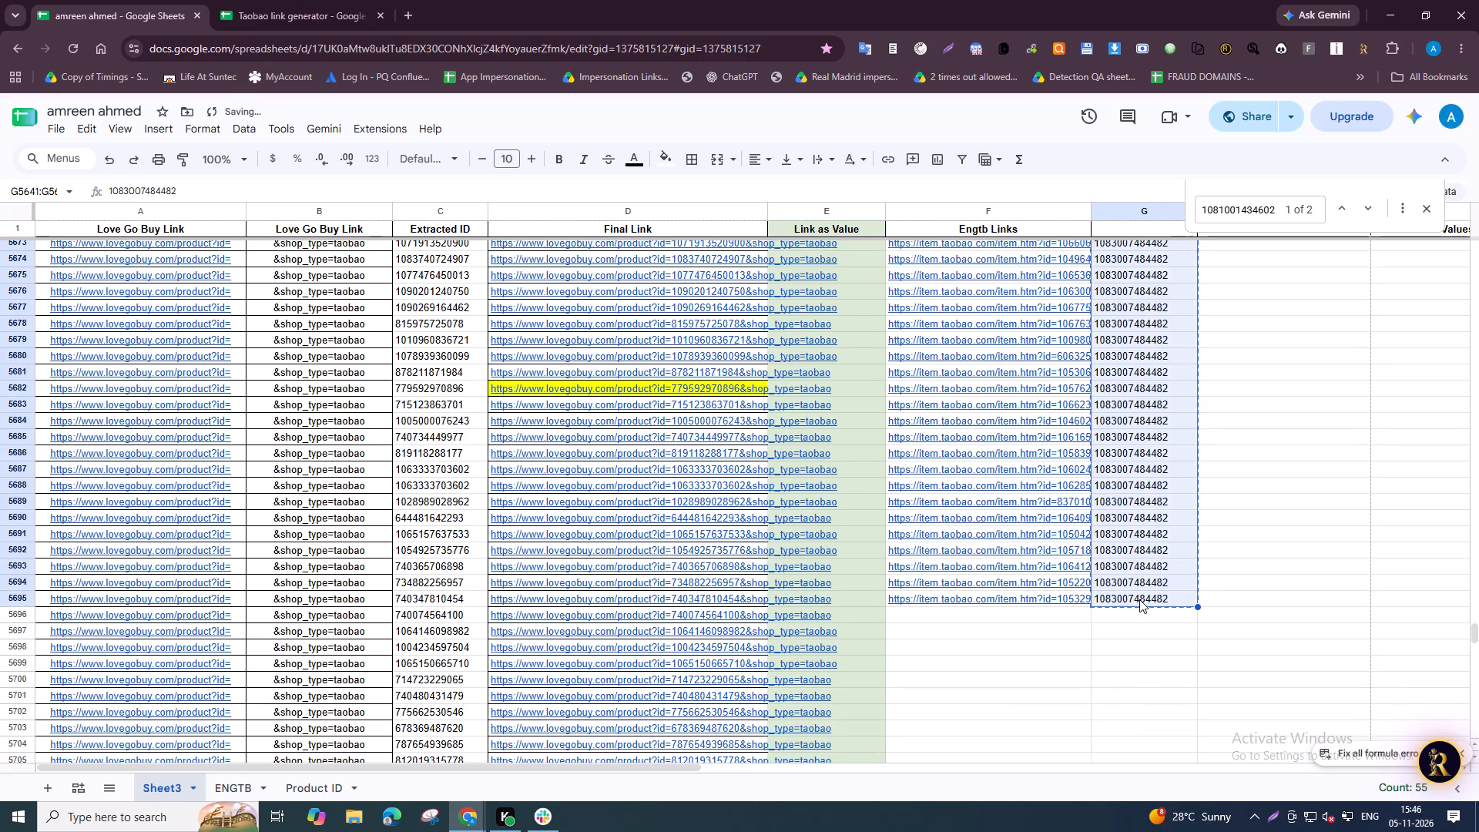
key(ctrl+c)
key(ctrl+c)
key(ctrl+c)
key(ctrl+c)
Undo the ID fill down column G of Sheet3 and clear the remaining ID in G5641.
key(alt+Tab)
key(alt+Tab)
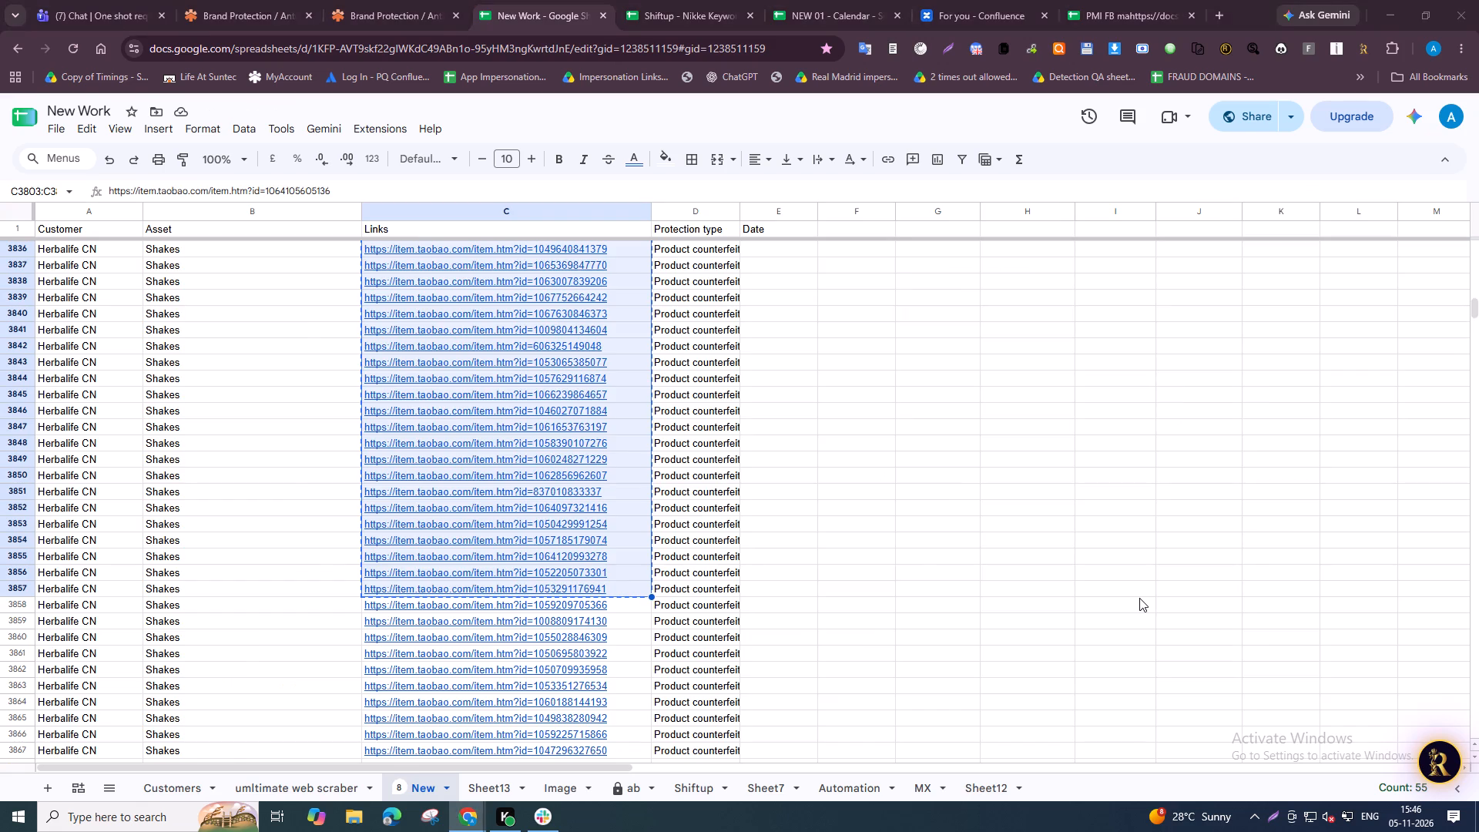
key(ctrl+z)
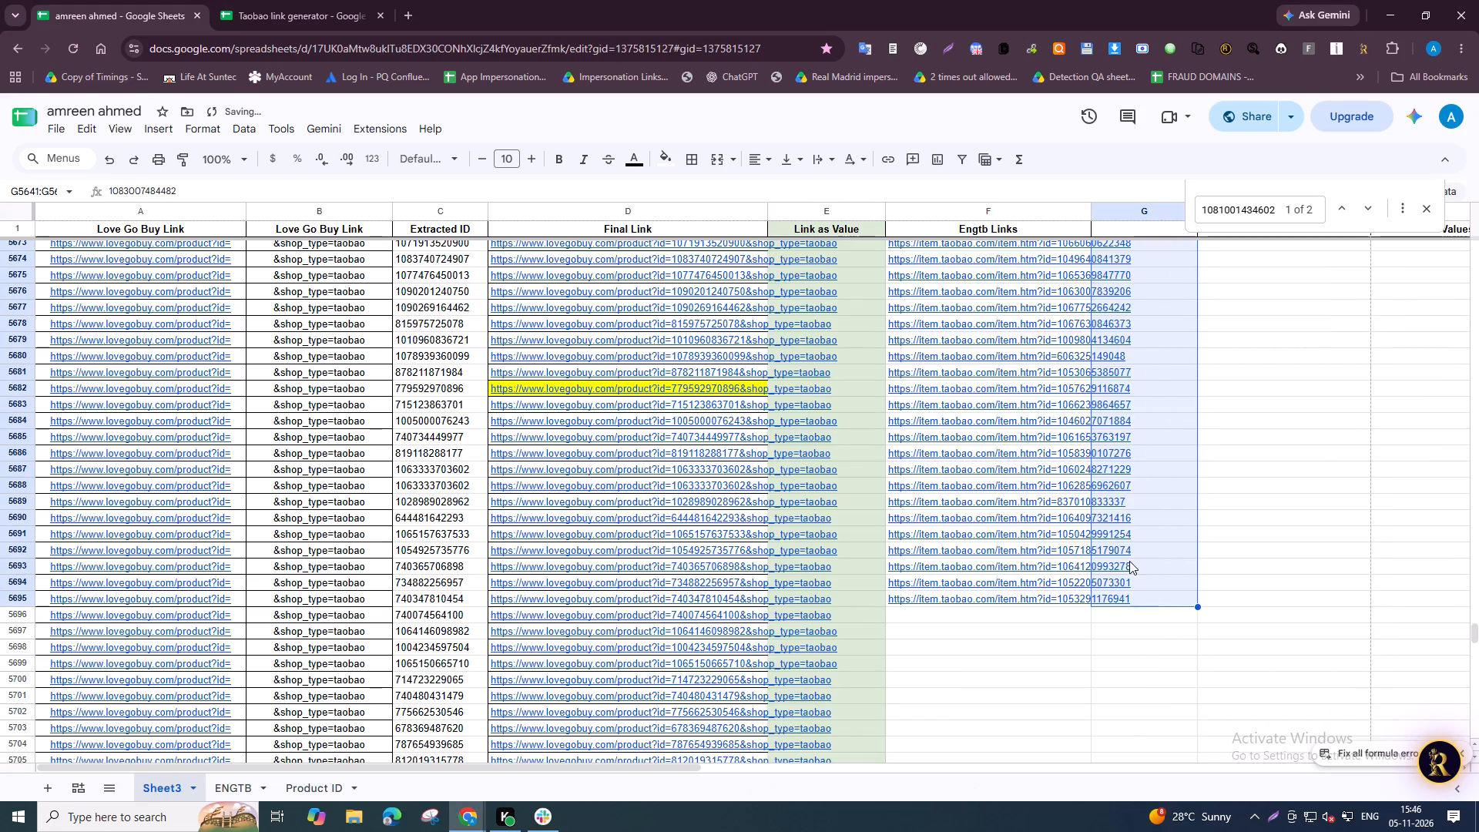
scroll(1129, 598, up, 6)
scroll(1133, 591, down, 1)
scroll(1134, 588, up, 4)
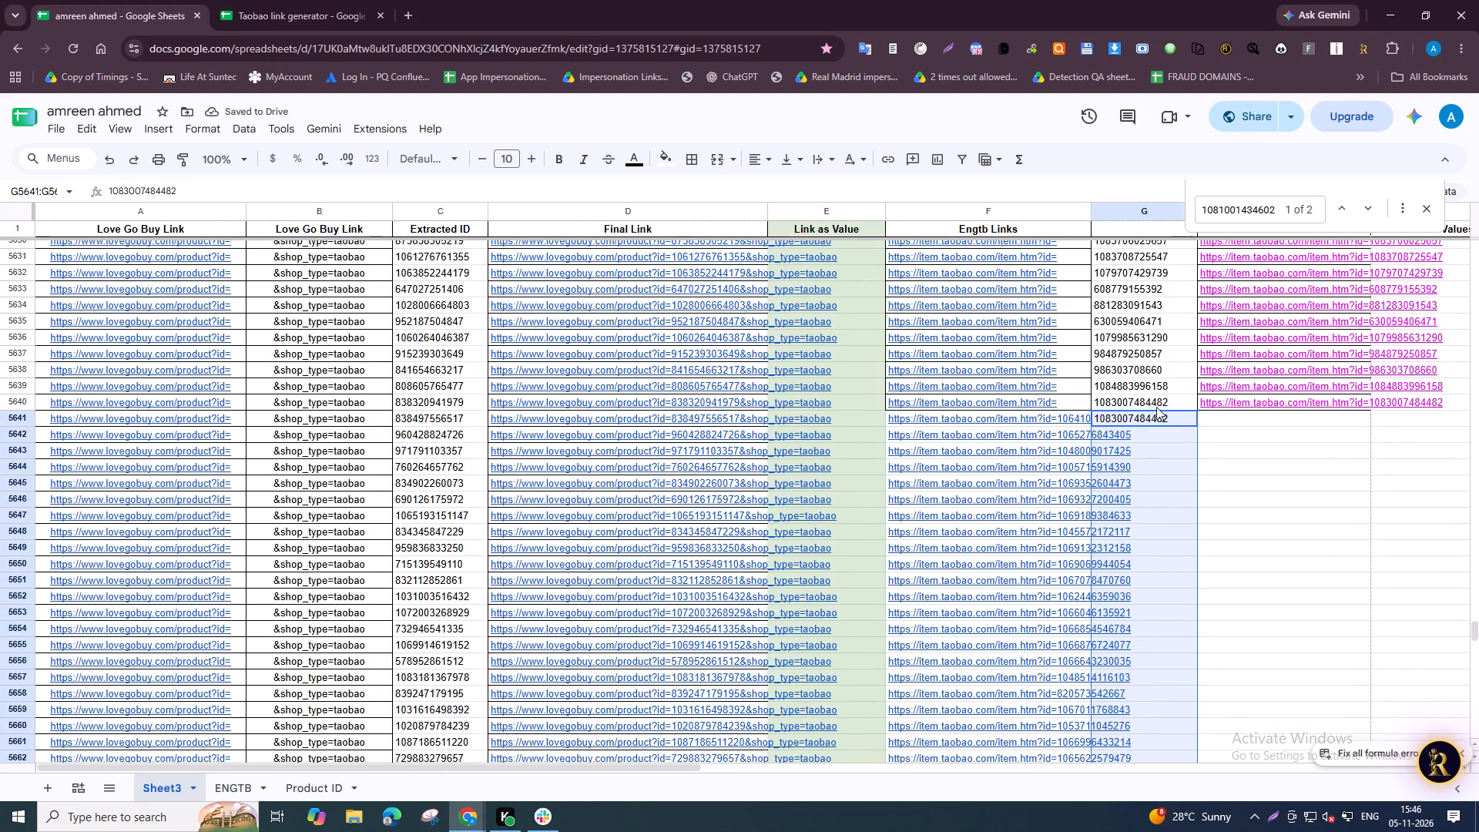
click(1156, 405)
click(1160, 421)
key(Delete)
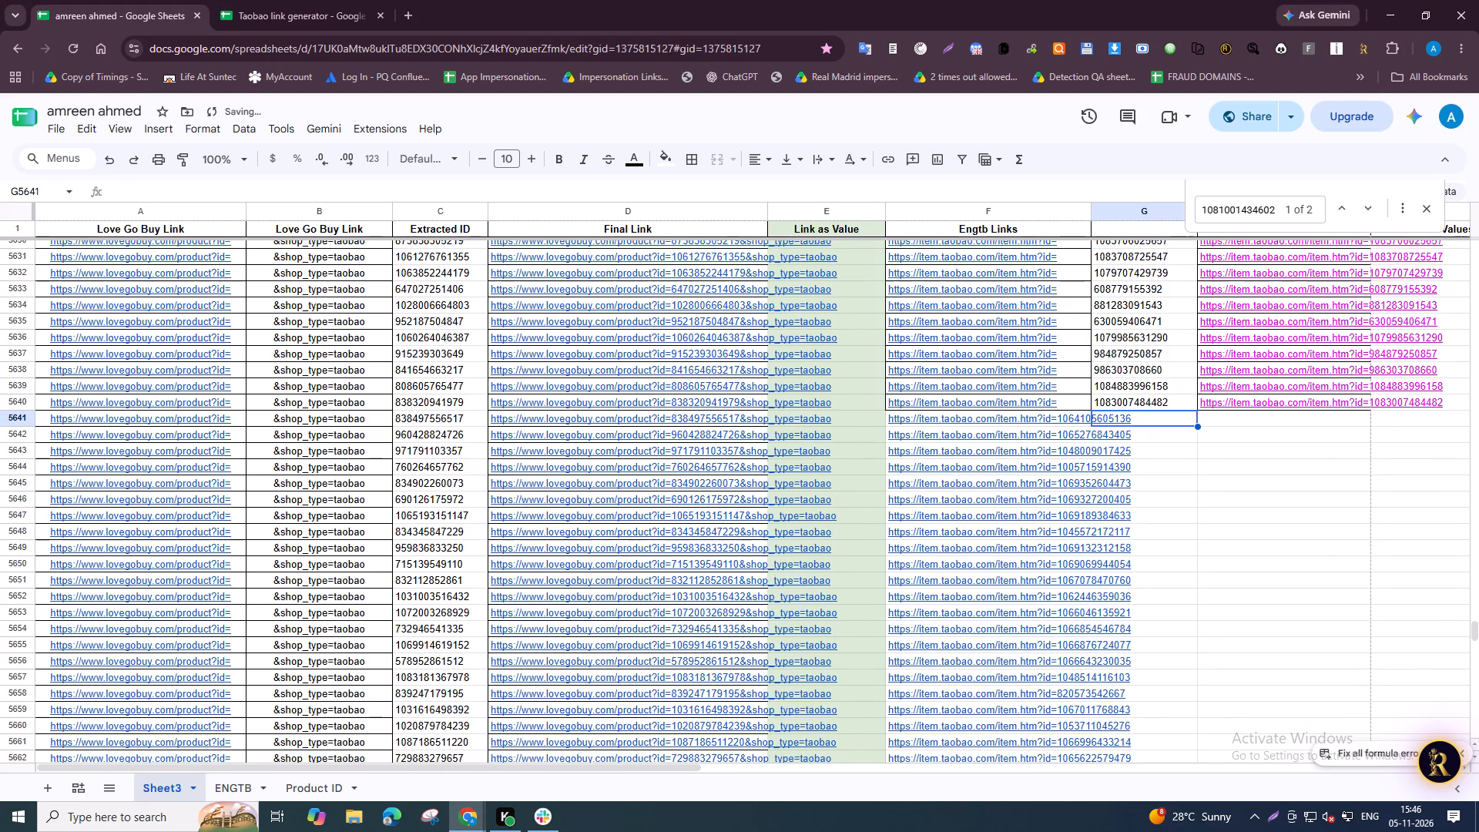
Clear the pasted Taobao links from the Engtb Links column of Sheet3, rows 5641 to 5695.
key(Right)
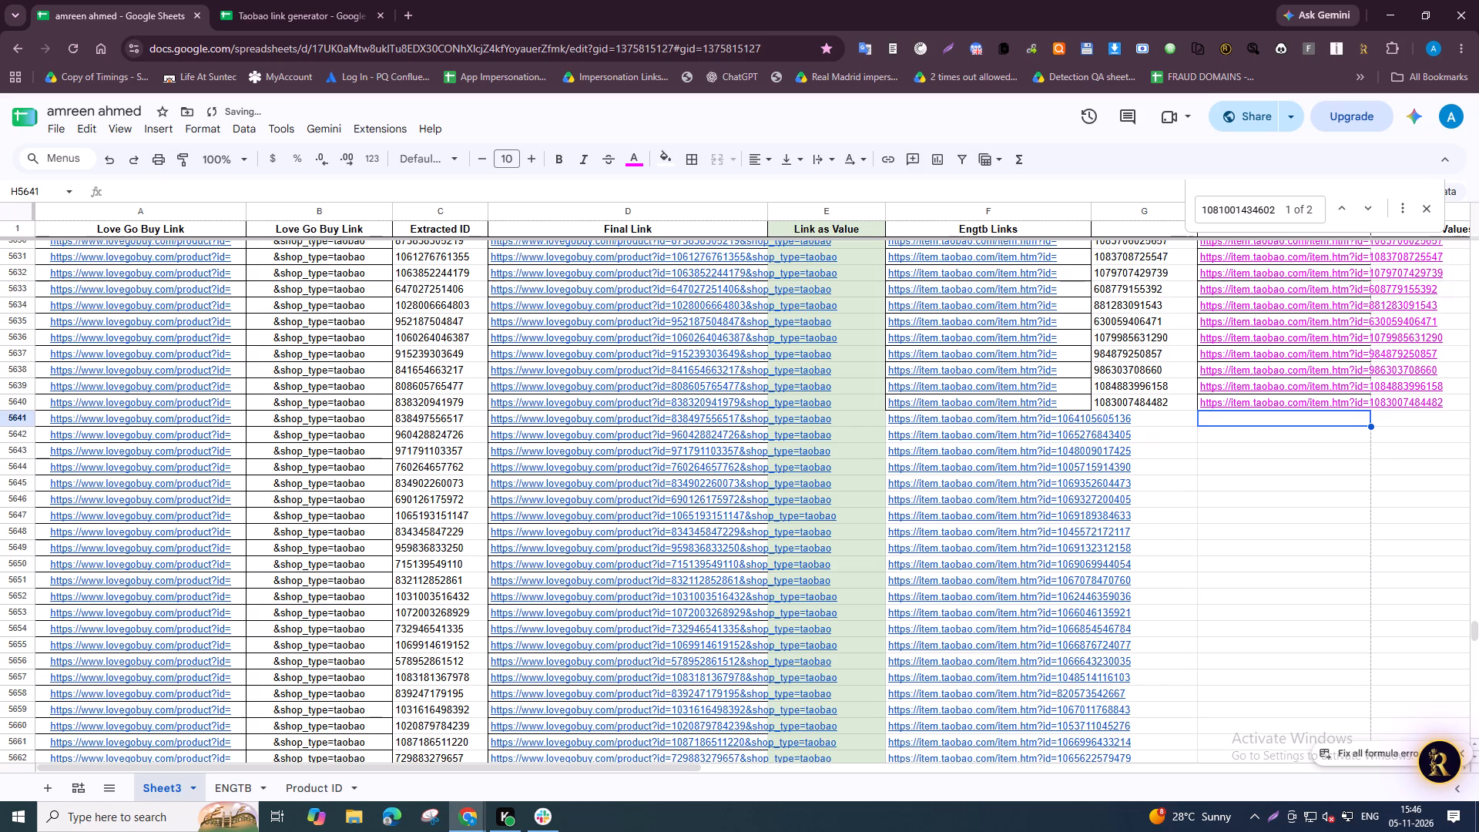
key(Up)
key(Left)
key(Up)
key(Up)
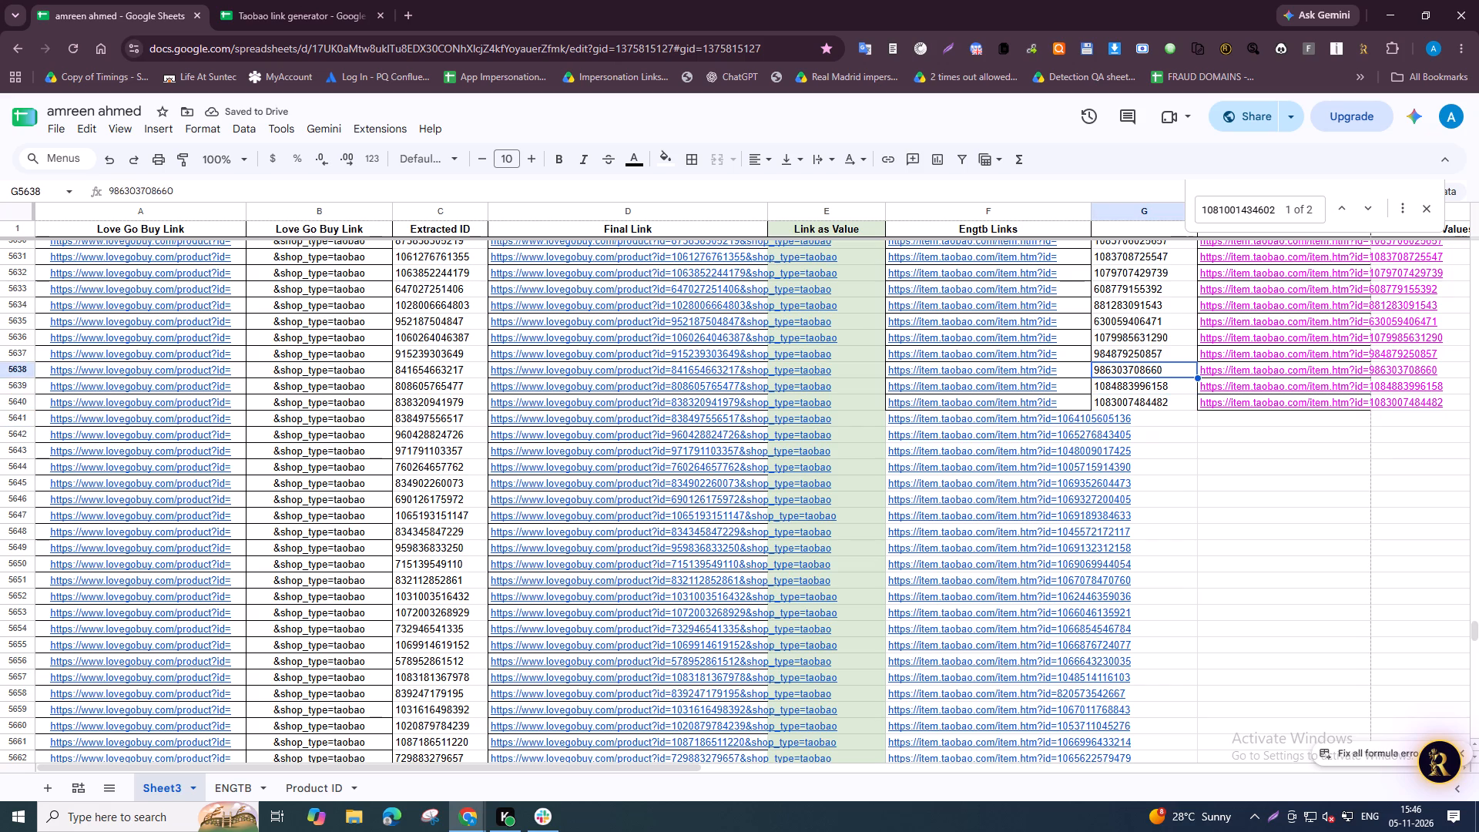
key(Down)
key(Left)
key(Down)
key(Down)
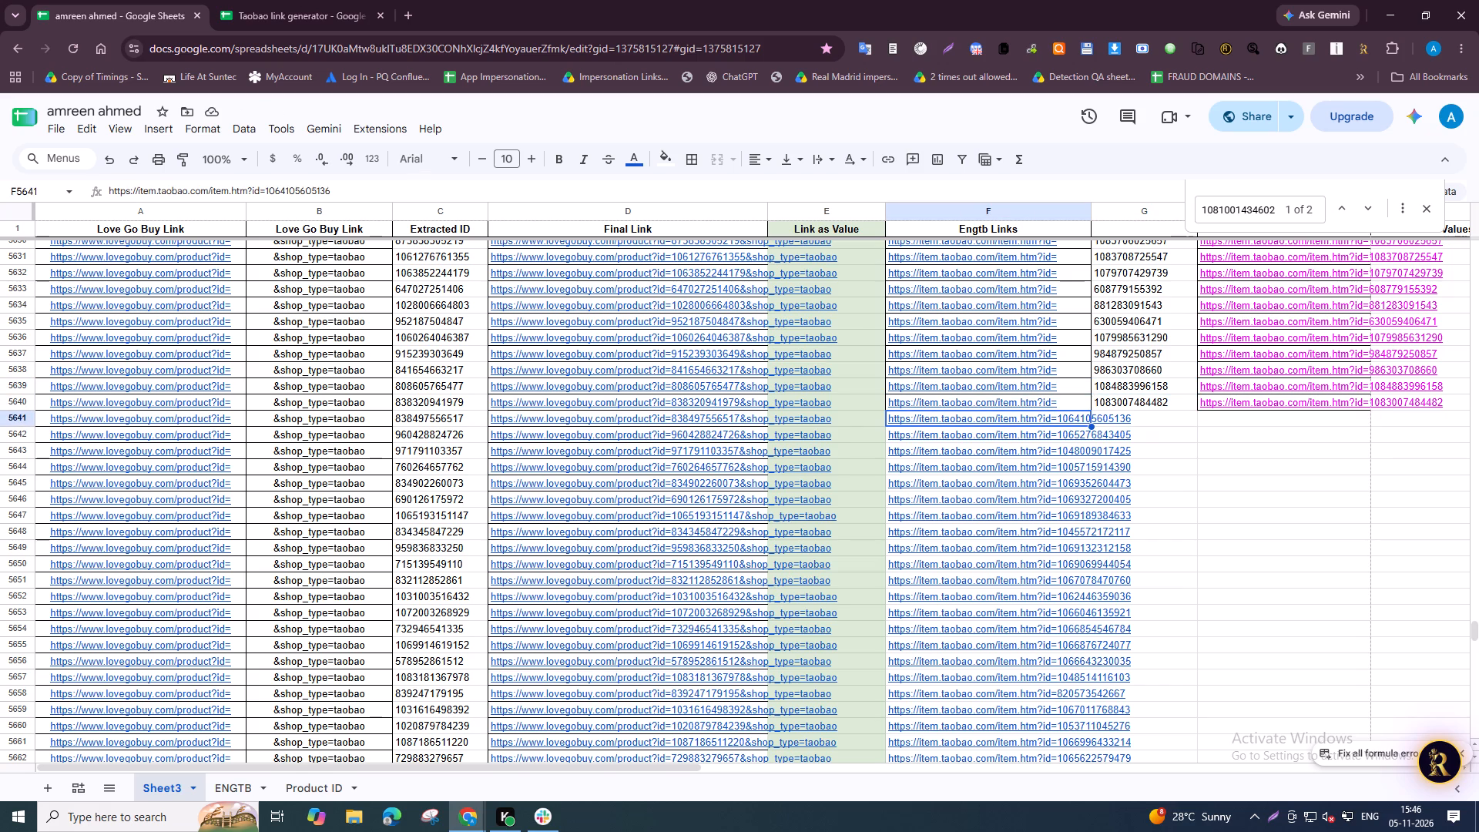
key(ctrl+shift+Down)
key(Delete)
Recopy the Herbalife CN links from New Work and paste them as values into the Product ID sheet's ID Links column, starting at E592.
scroll(1142, 418, up, 2)
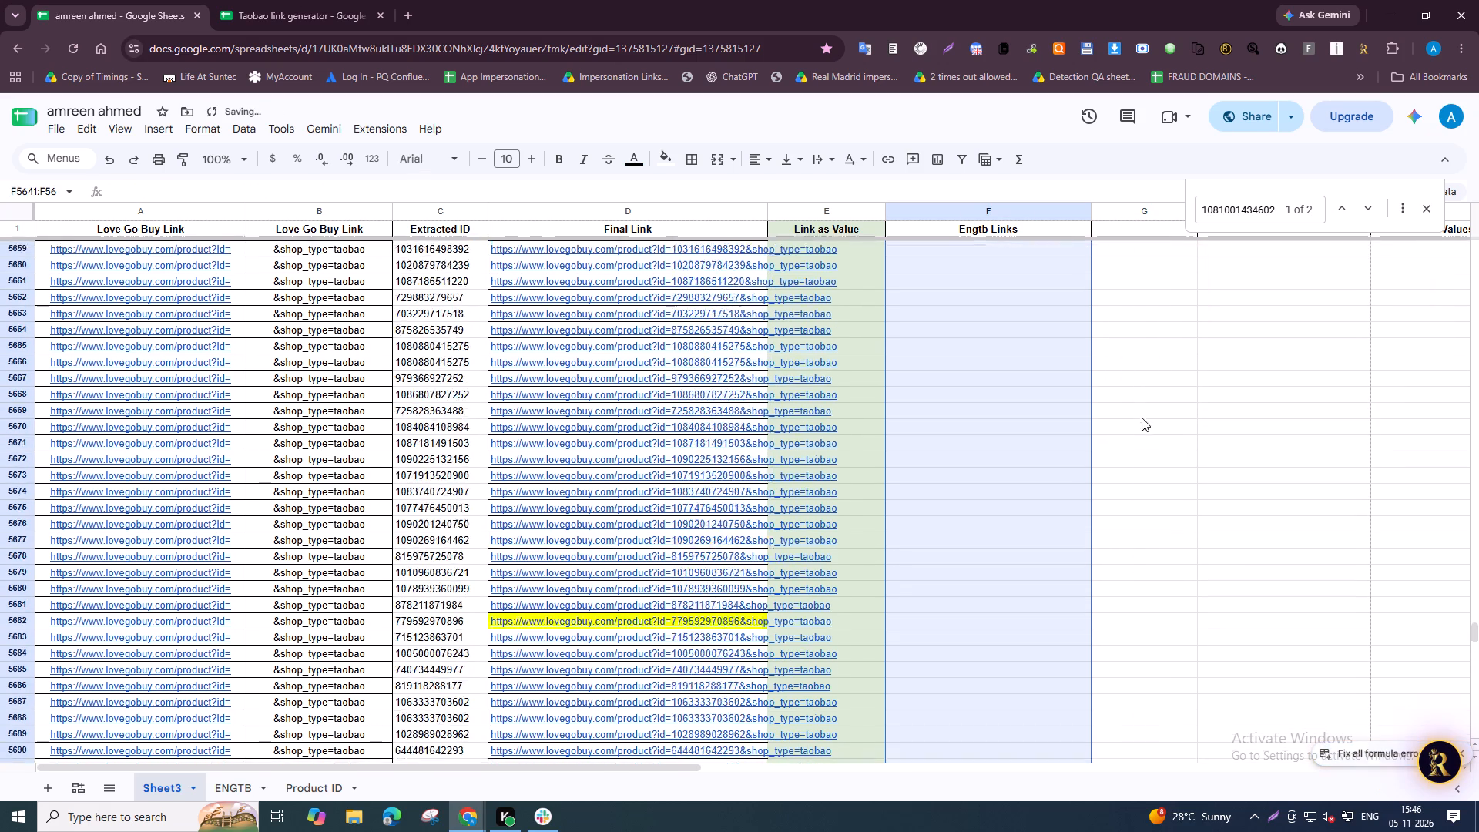
scroll(1142, 418, up, 3)
click(327, 796)
click(979, 559)
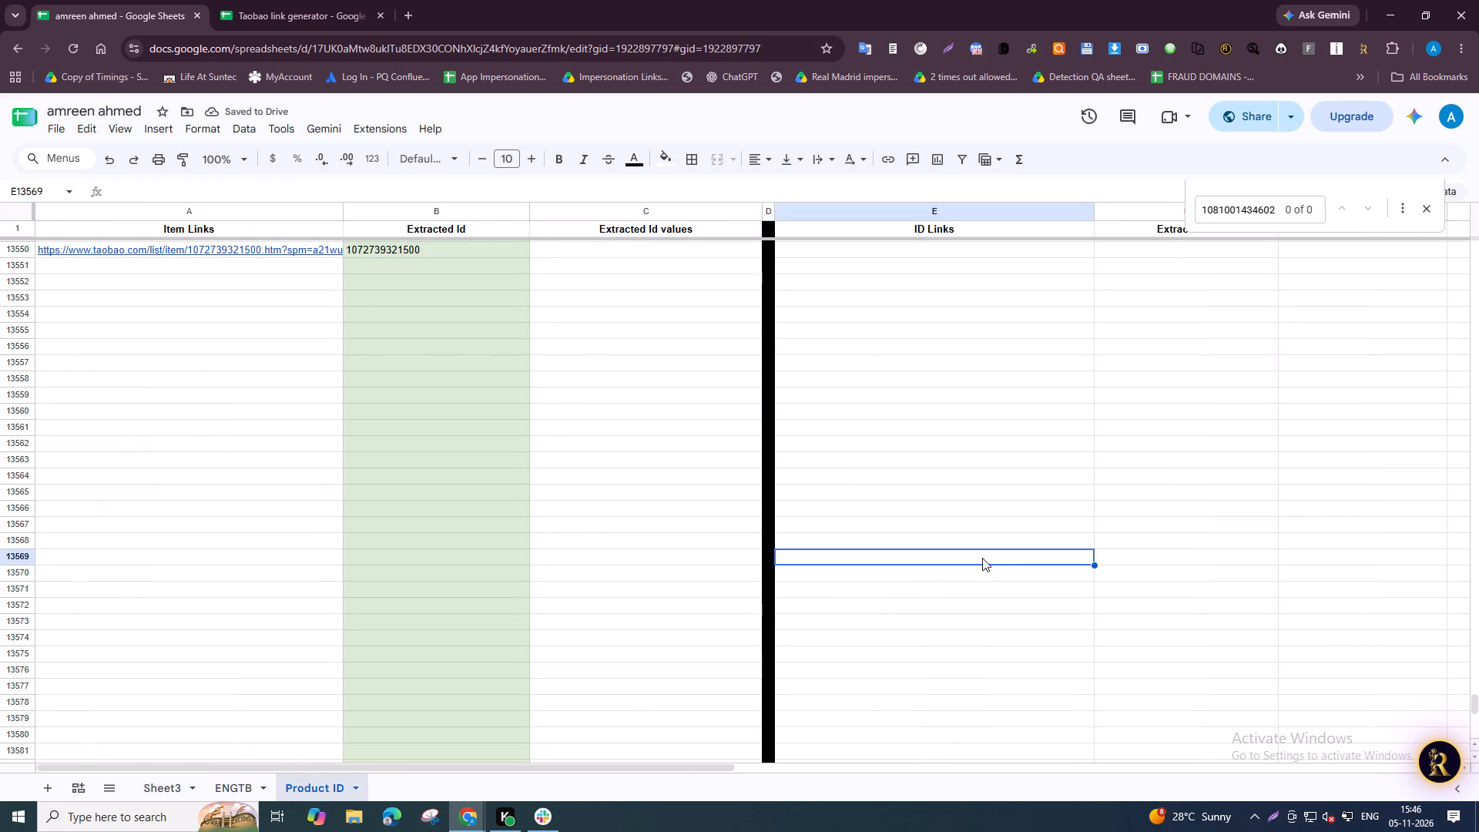
key(ctrl+Up)
key(Down)
key(ctrl+shift+v)
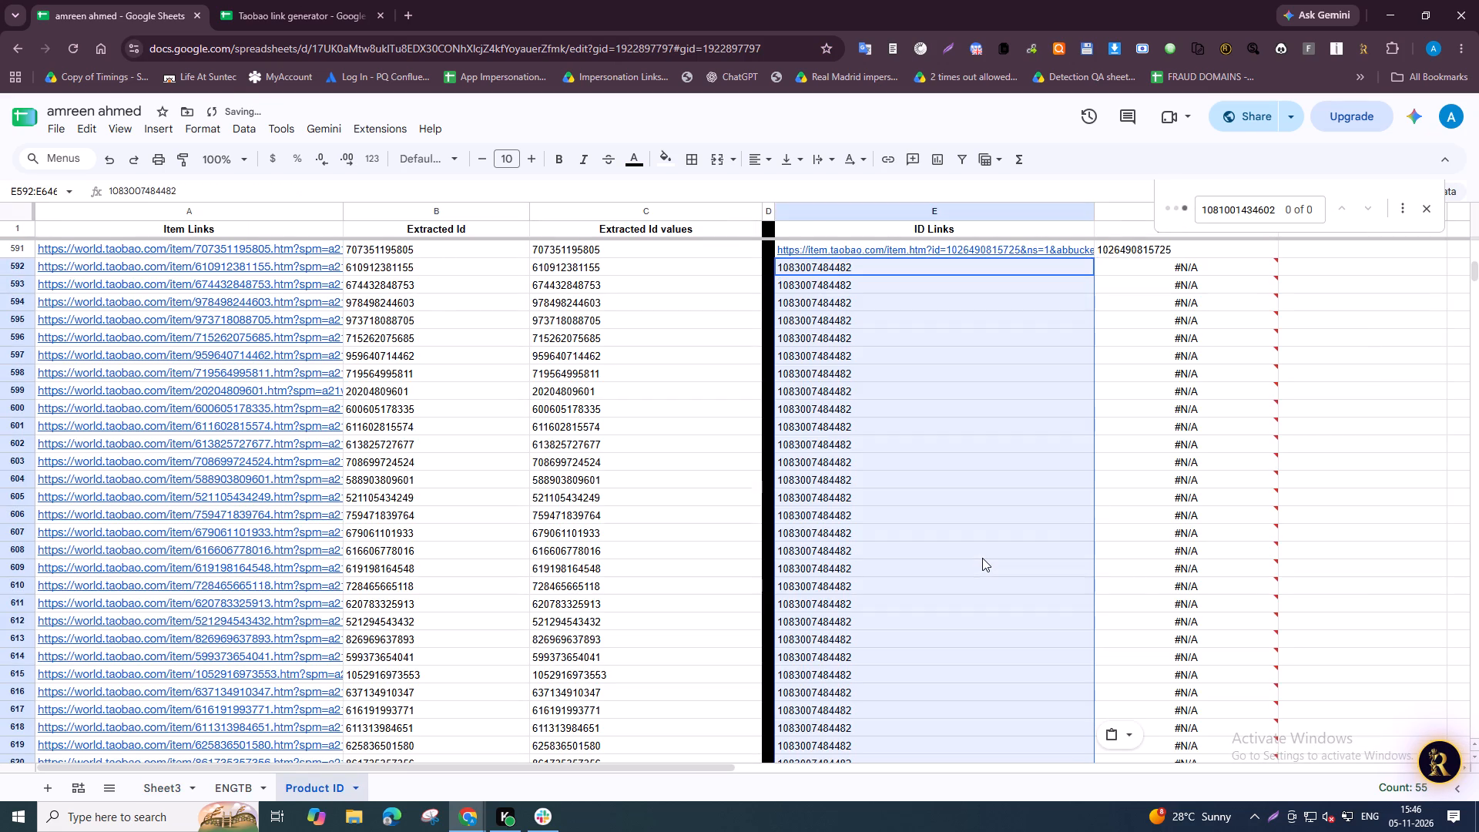
key(Delete)
key(alt+Tab)
key(ctrl+c)
key(alt+Tab)
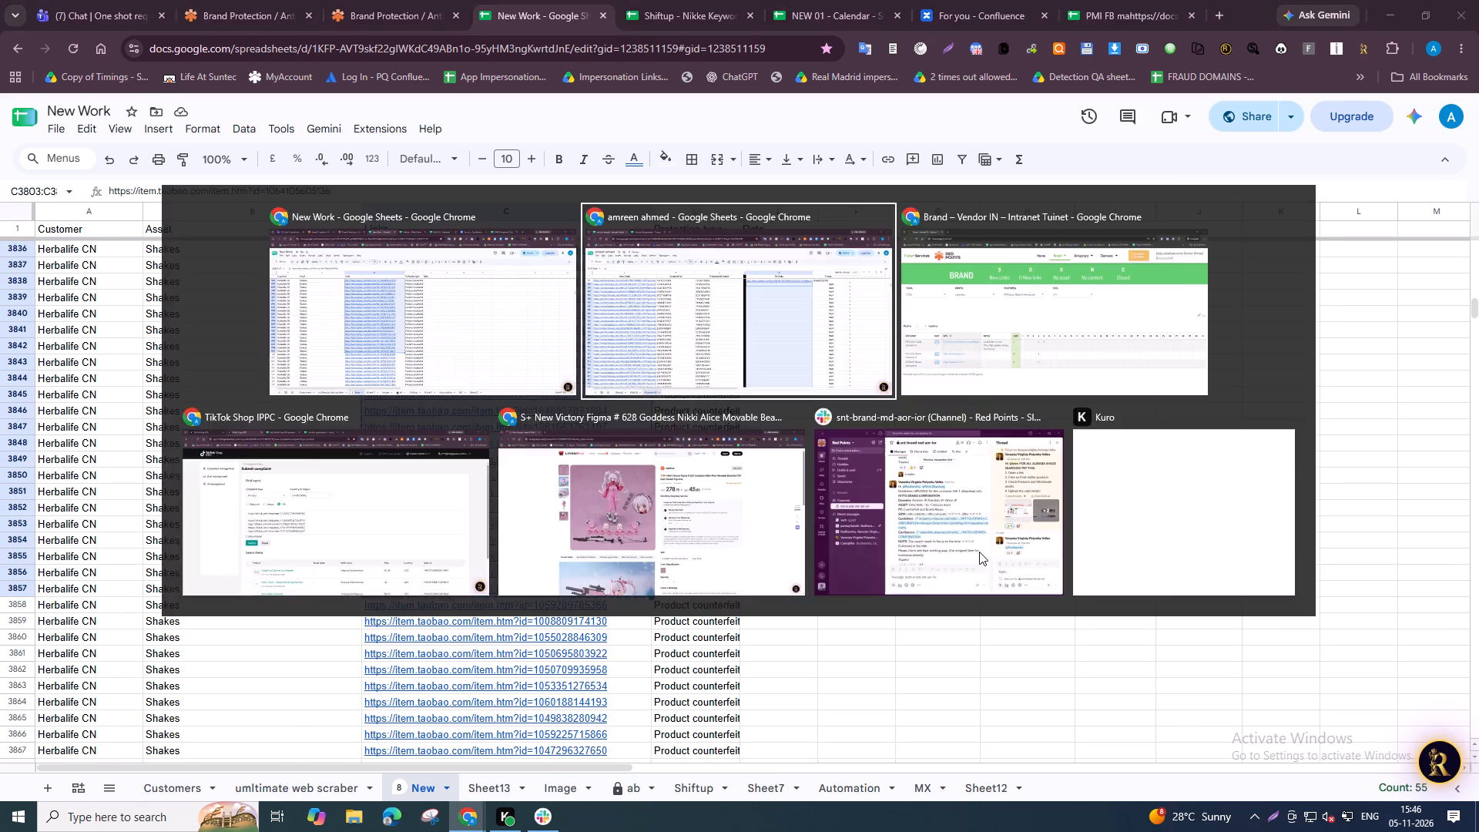
key(ctrl+shift+v)
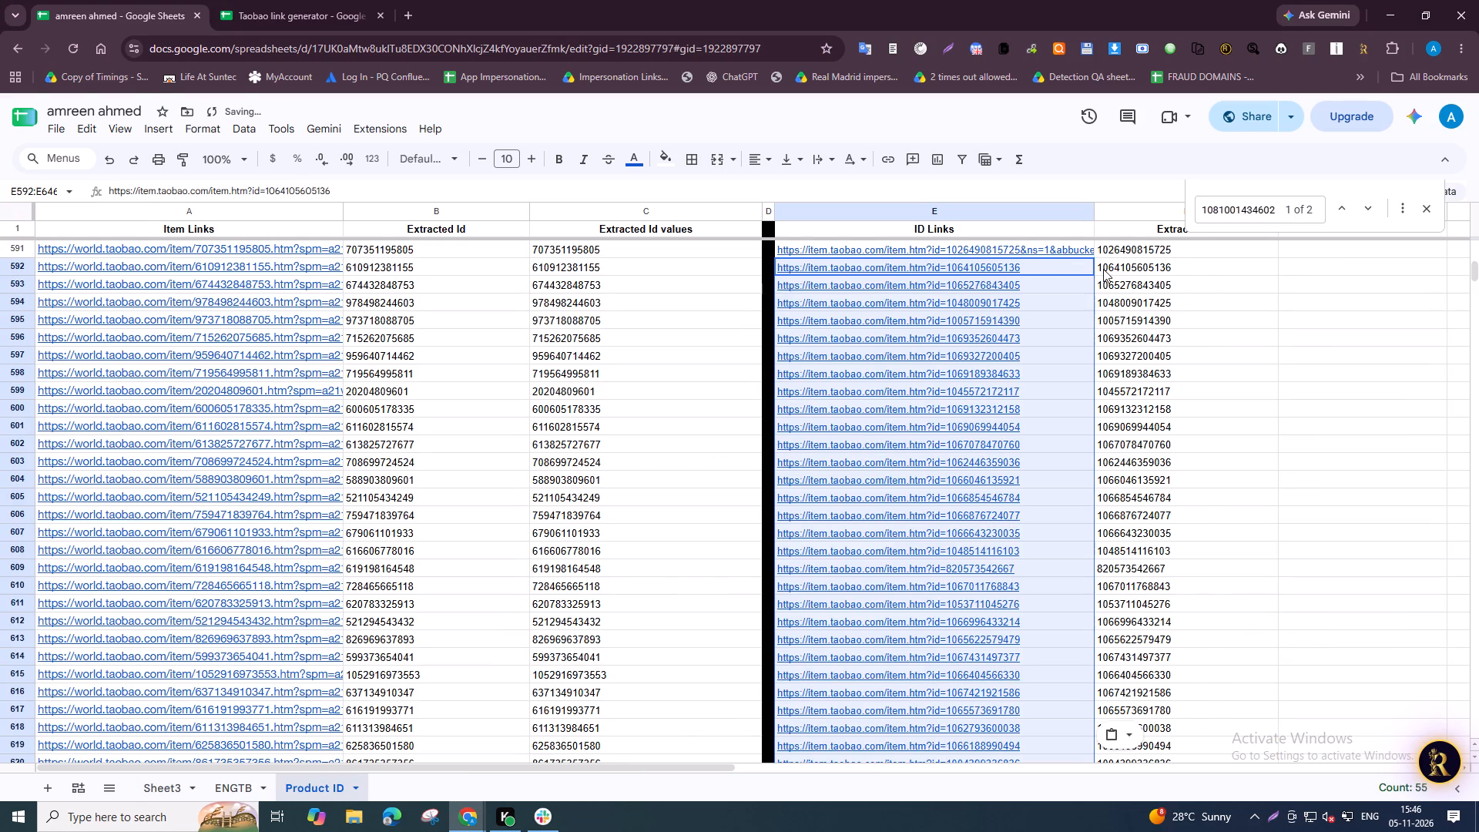
Copy the extracted IDs beside the pasted links, F592 to F646.
click(1121, 270)
scroll(1139, 440, down, 7)
shift+click(1130, 689)
key(ctrl+c)
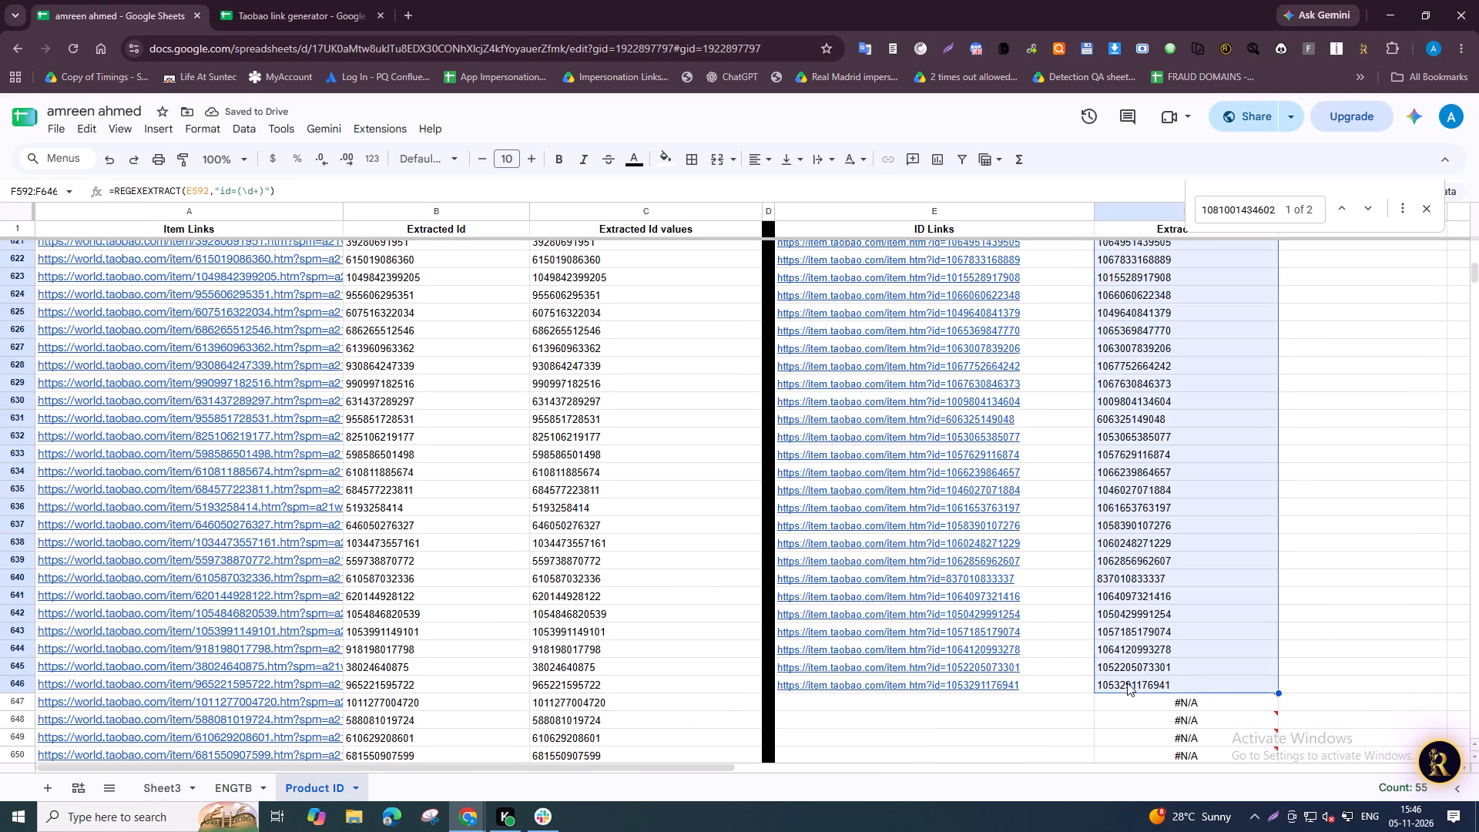
key(ctrl+c)
Switch to the New Work spreadsheet and shade the Herbalife CN Shakes links in C3803 to C3857 light red.
key(alt+Tab)
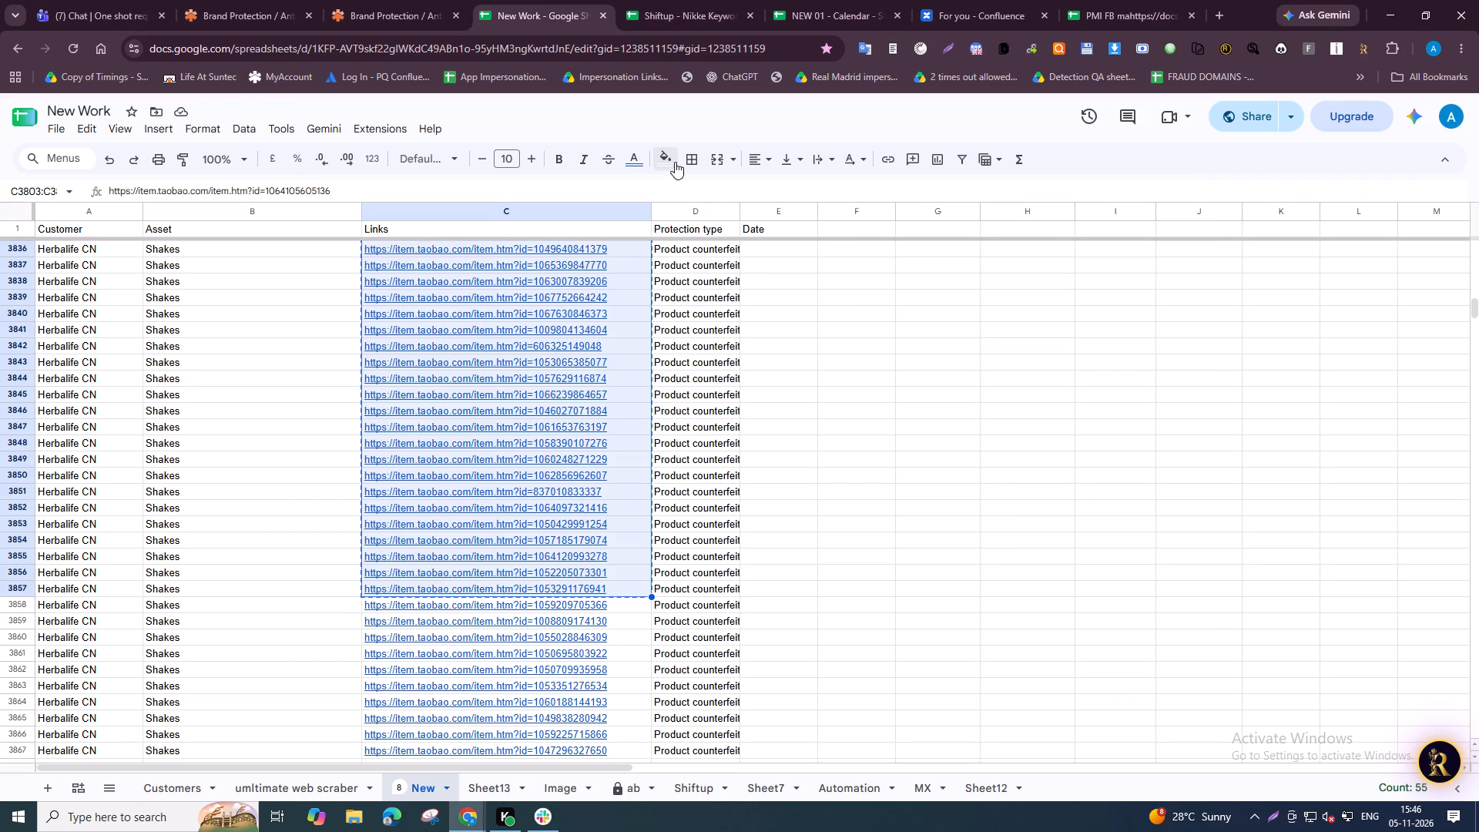
click(668, 159)
click(691, 245)
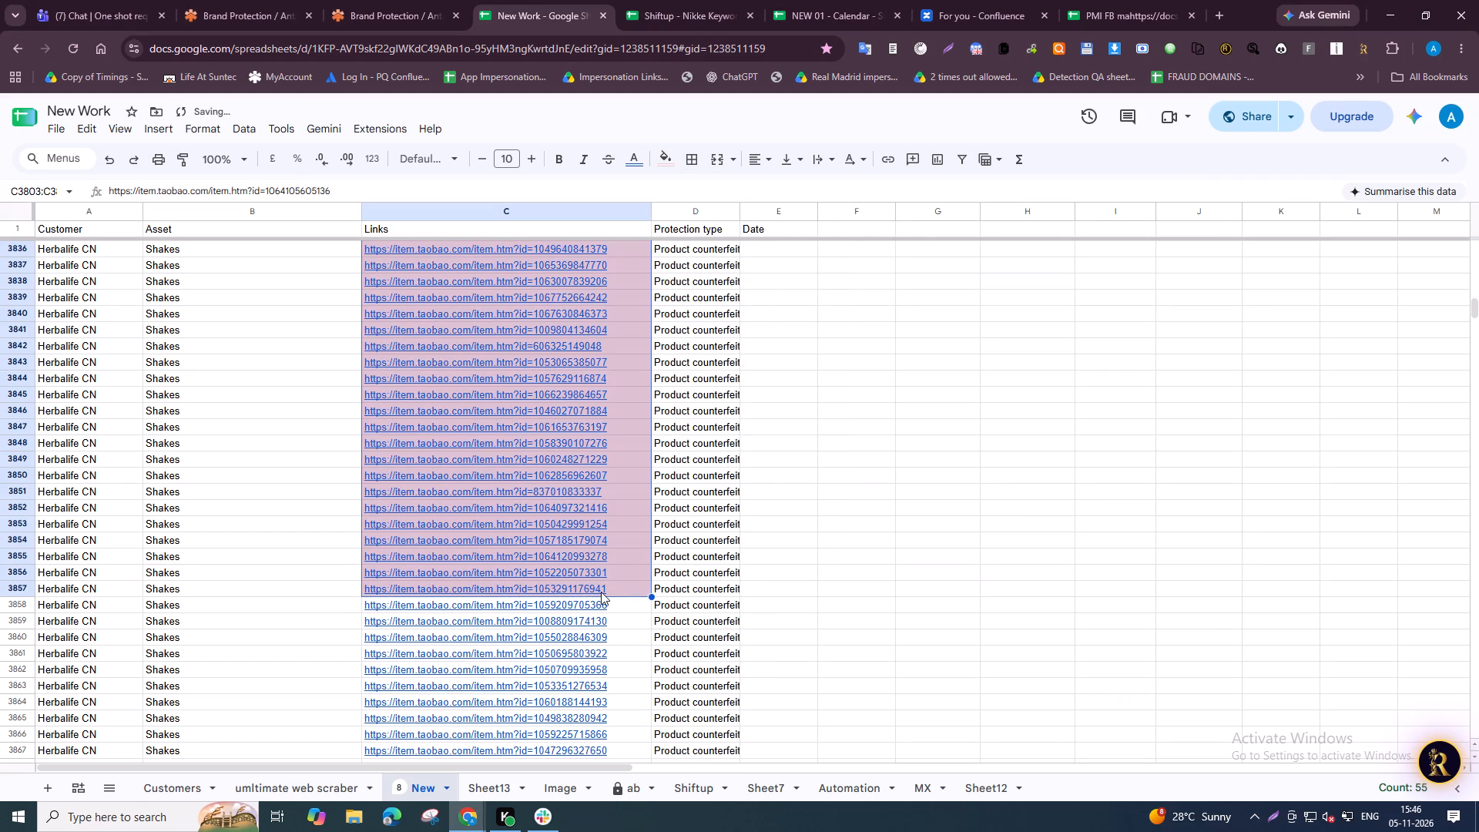
scroll(645, 527, up, 7)
scroll(601, 447, up, 5)
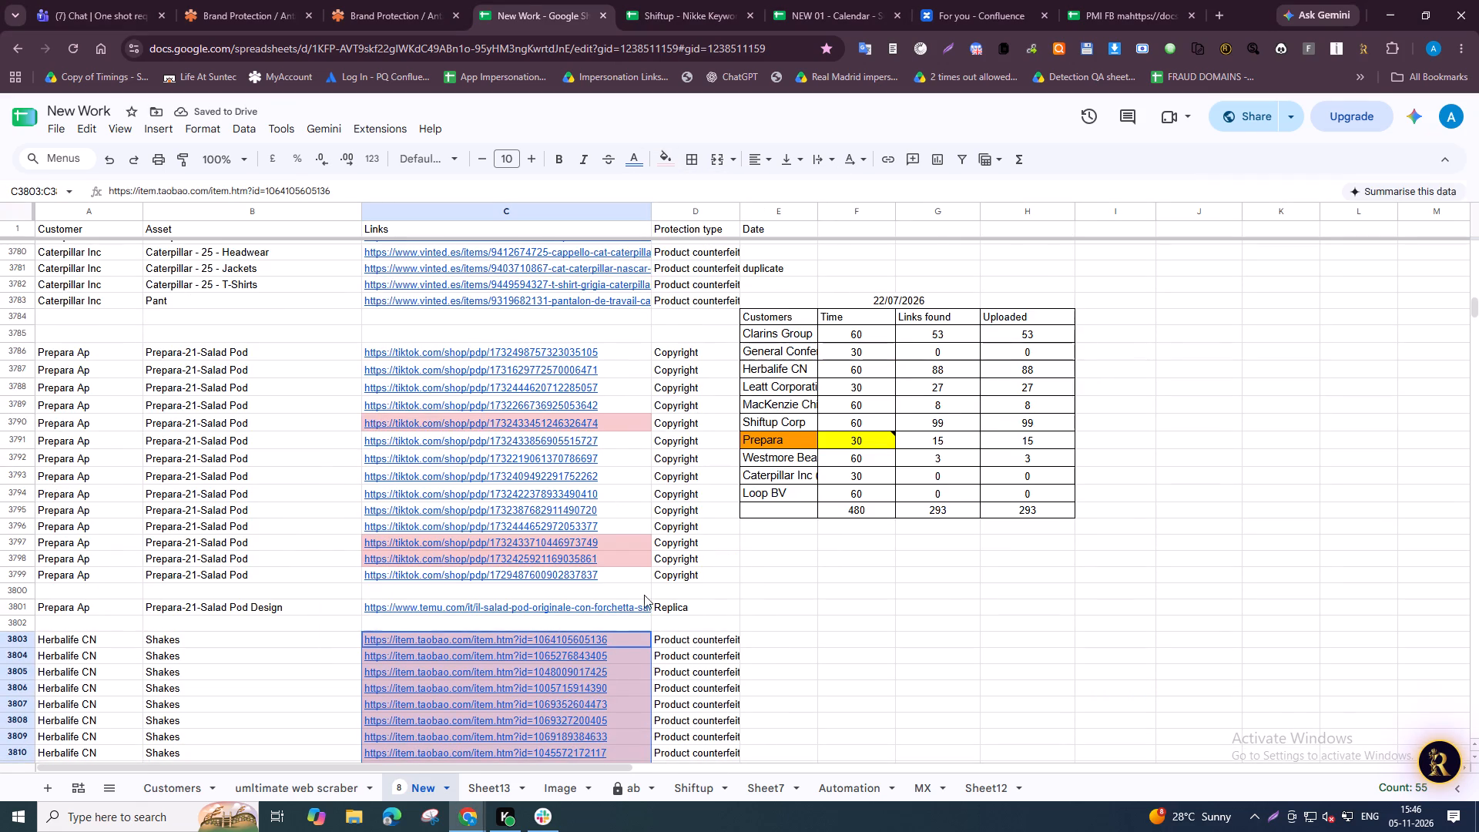
scroll(689, 574, down, 4)
Return to the Product ID sheet and copy the extracted IDs in F592 to F646 again.
key(alt+Tab)
key(ctrl+c)
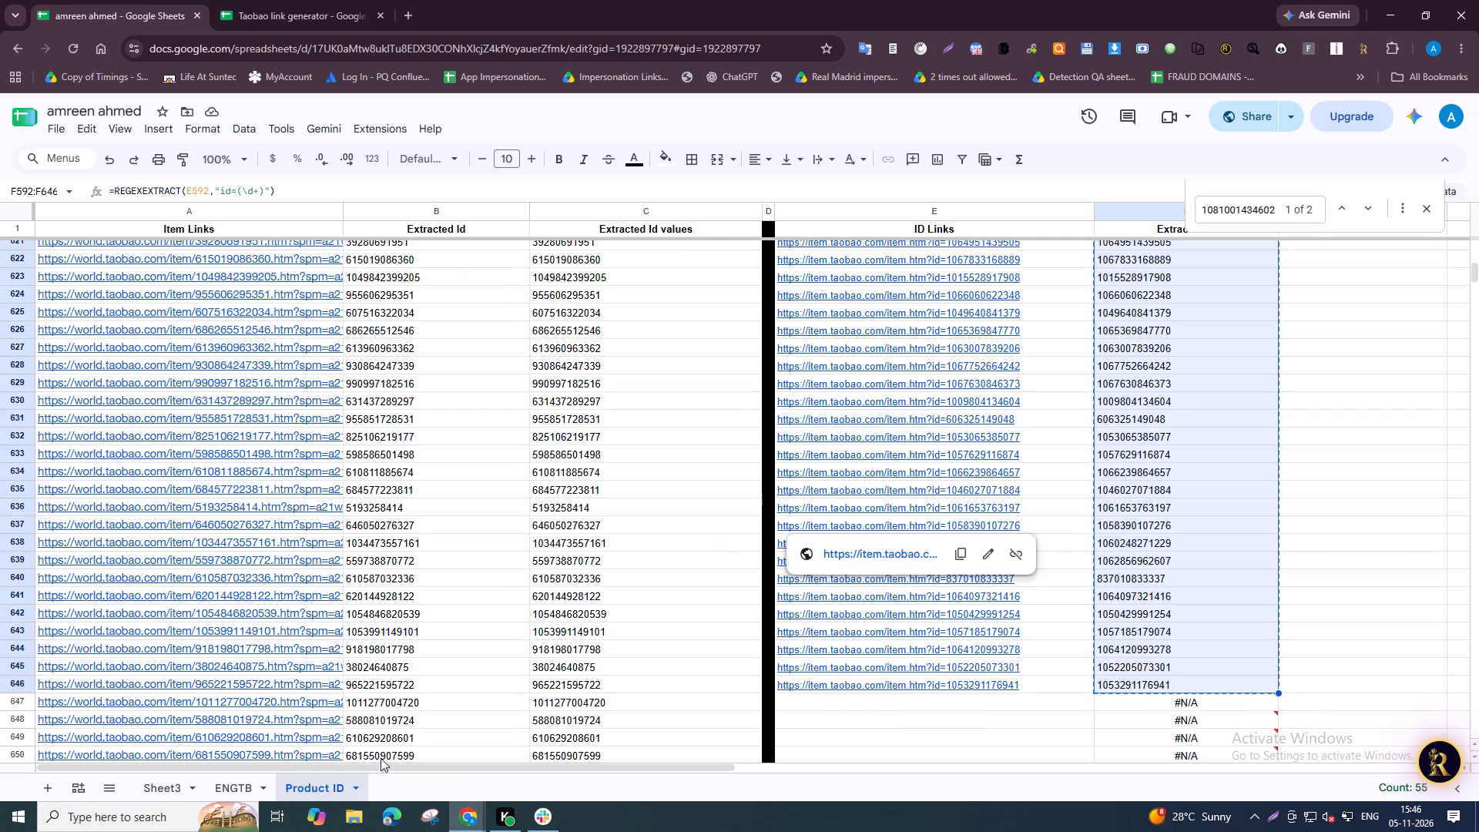
In Sheet3, fill column F's item.taobao.com link prefix and column H's combined-link formula down rows 5641 to 5904.
click(160, 789)
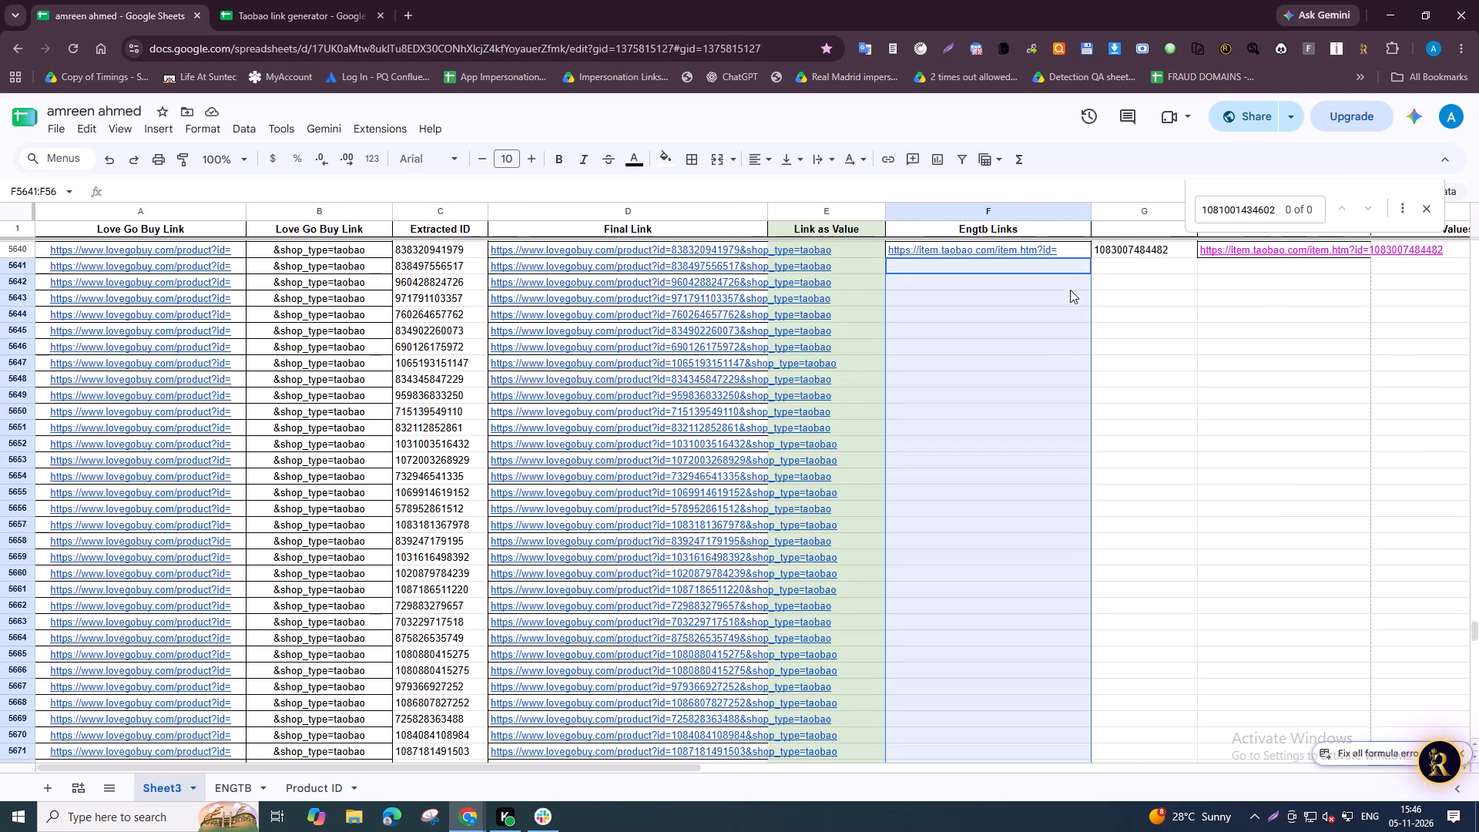
click(1068, 255)
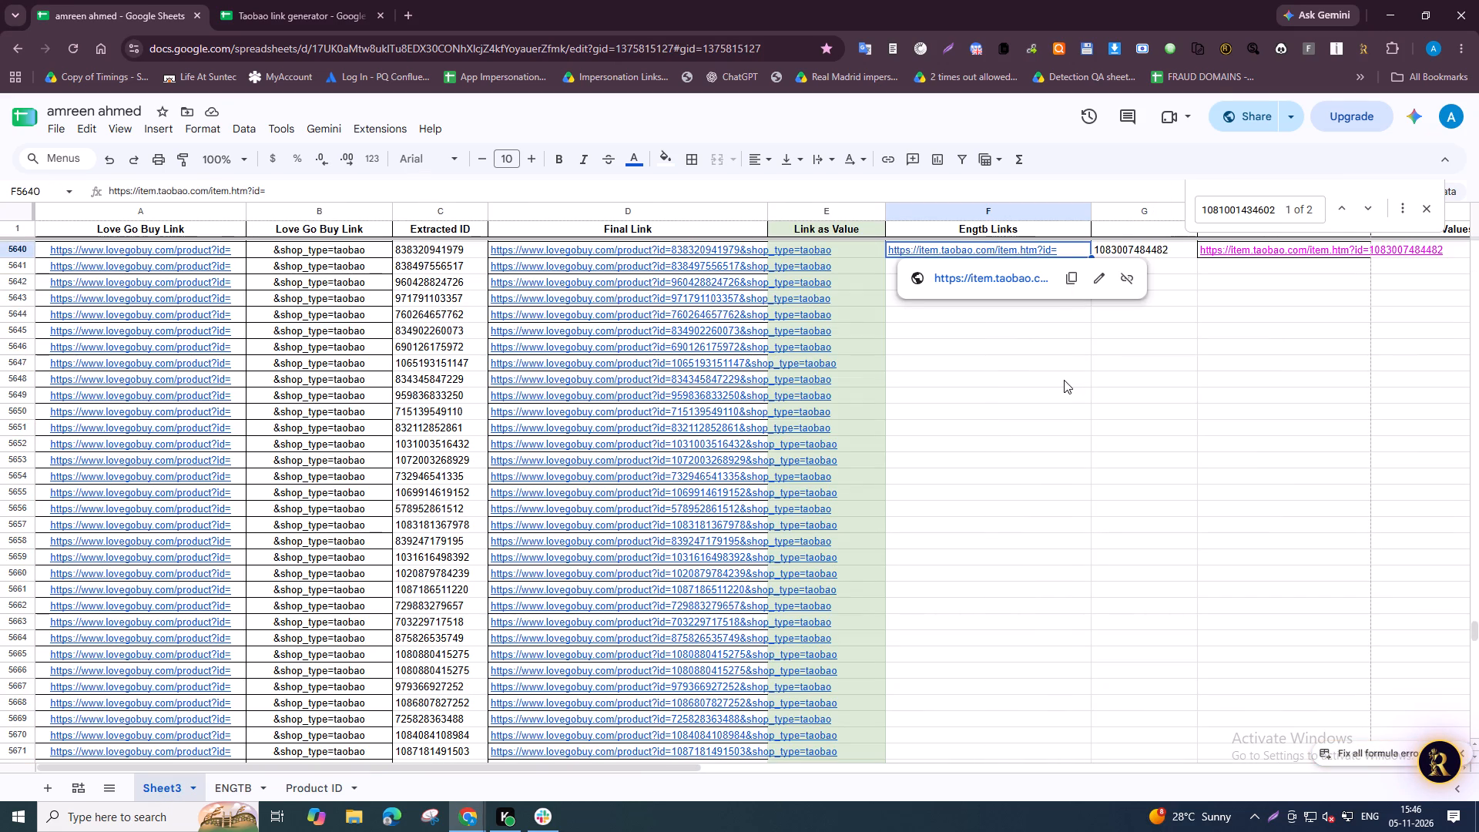
key(ctrl+d)
click(1043, 353)
click(1021, 271)
key(ctrl+d)
click(1238, 273)
key(ctrl+d)
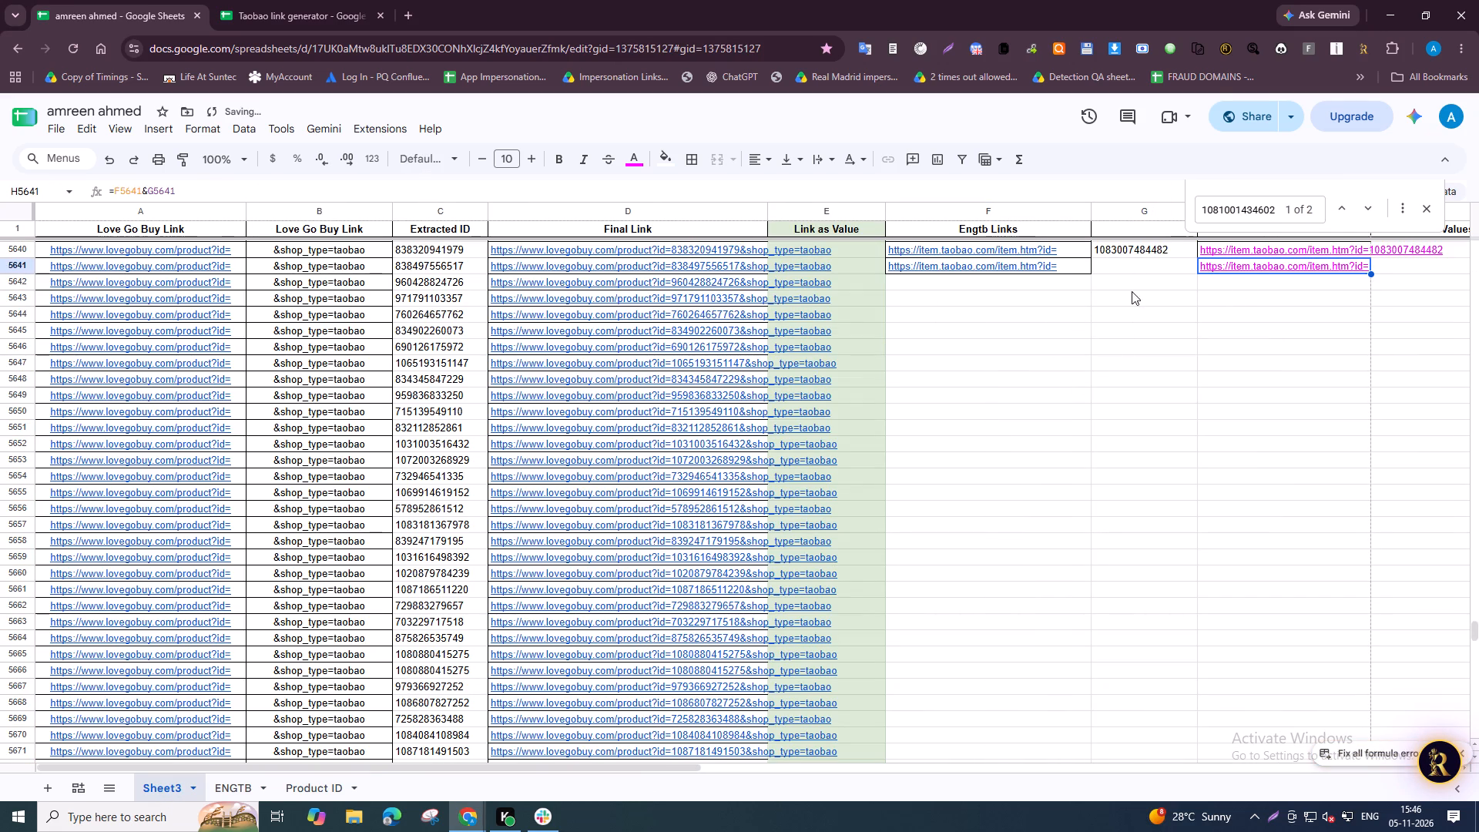
click(1059, 267)
shift+click(1239, 272)
scroll(1222, 586, down, 13)
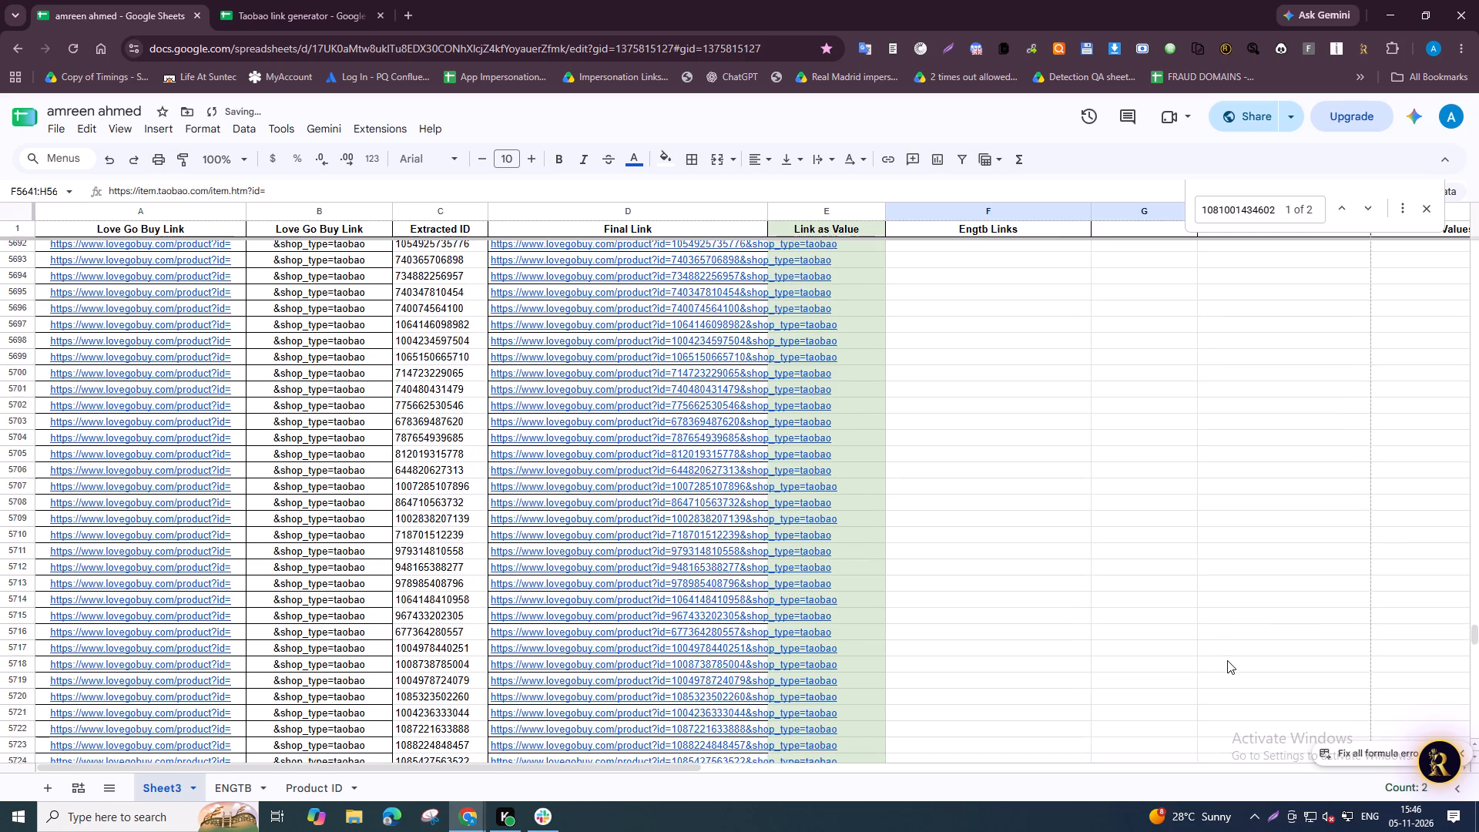
scroll(1227, 660, down, 20)
scroll(1227, 660, down, 17)
shift+click(1245, 668)
key(ctrl+d)
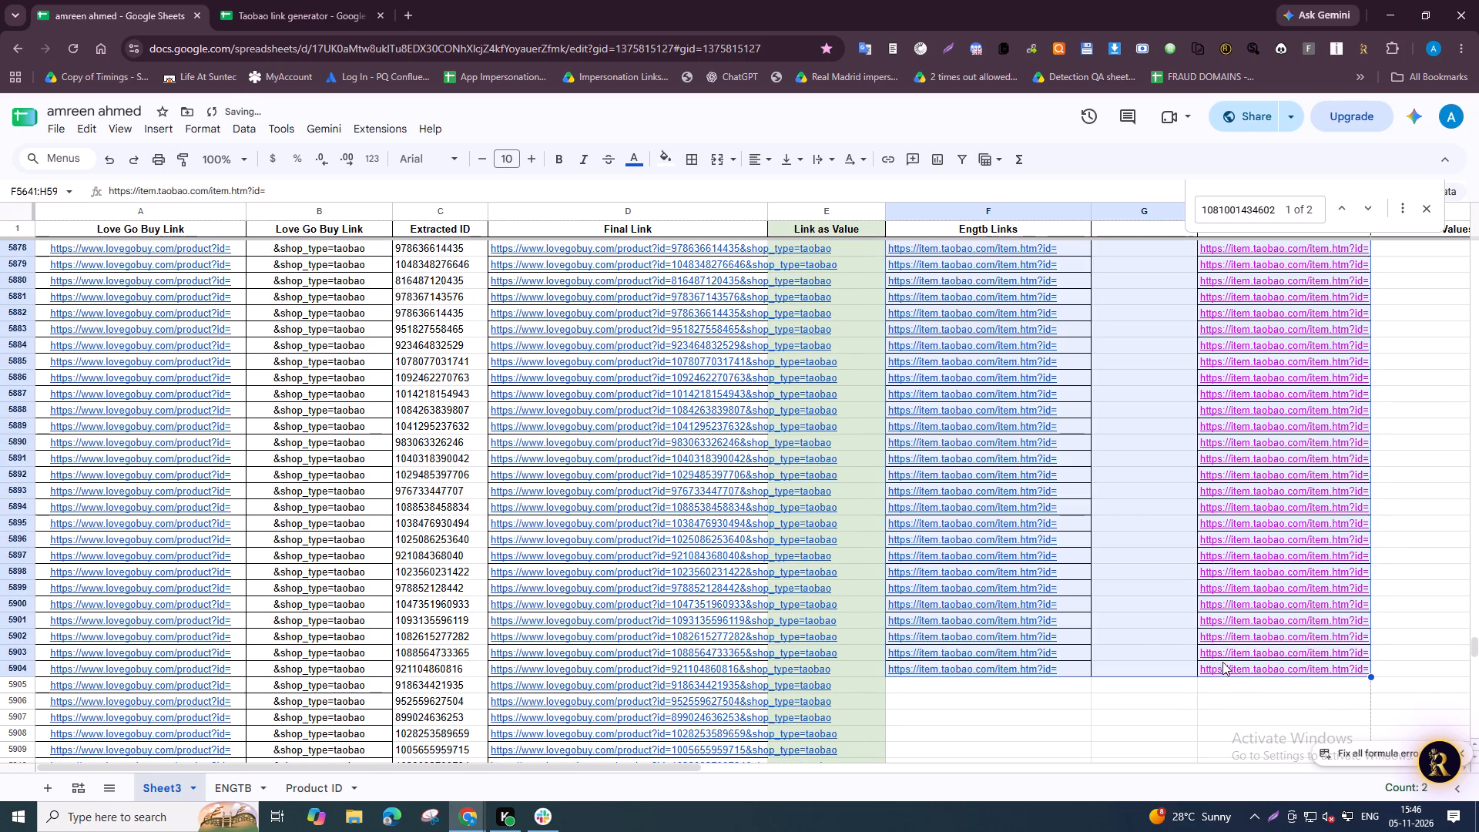
Paste the extracted IDs as values into column G of Sheet3, starting at G5641.
click(1125, 508)
key(ctrl+Up)
key(Down)
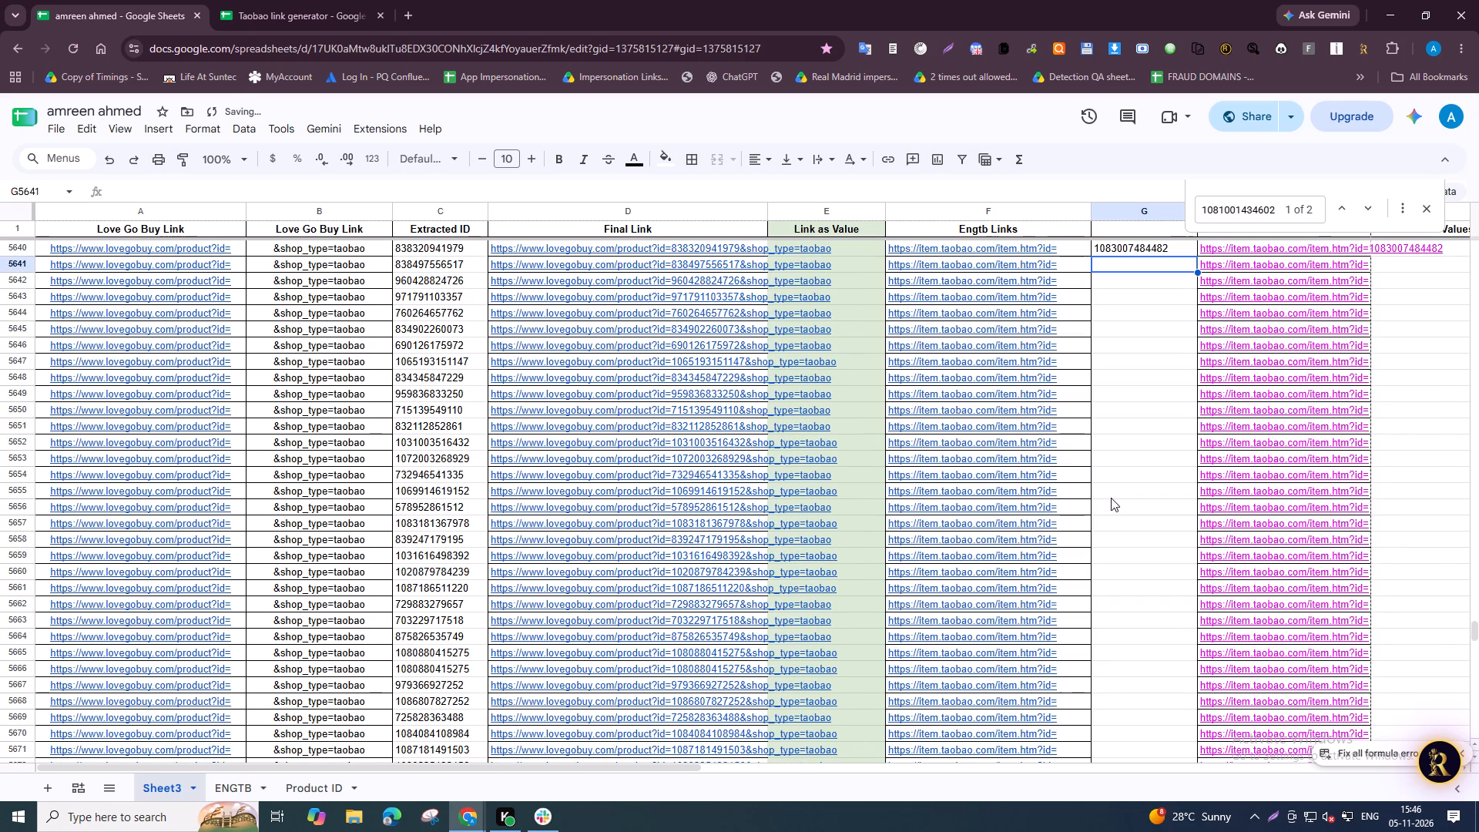
key(ctrl+shift+v)
Copy the combined Taobao links in column H of Sheet3, rows 5641 to 5695.
scroll(1138, 487, down, 8)
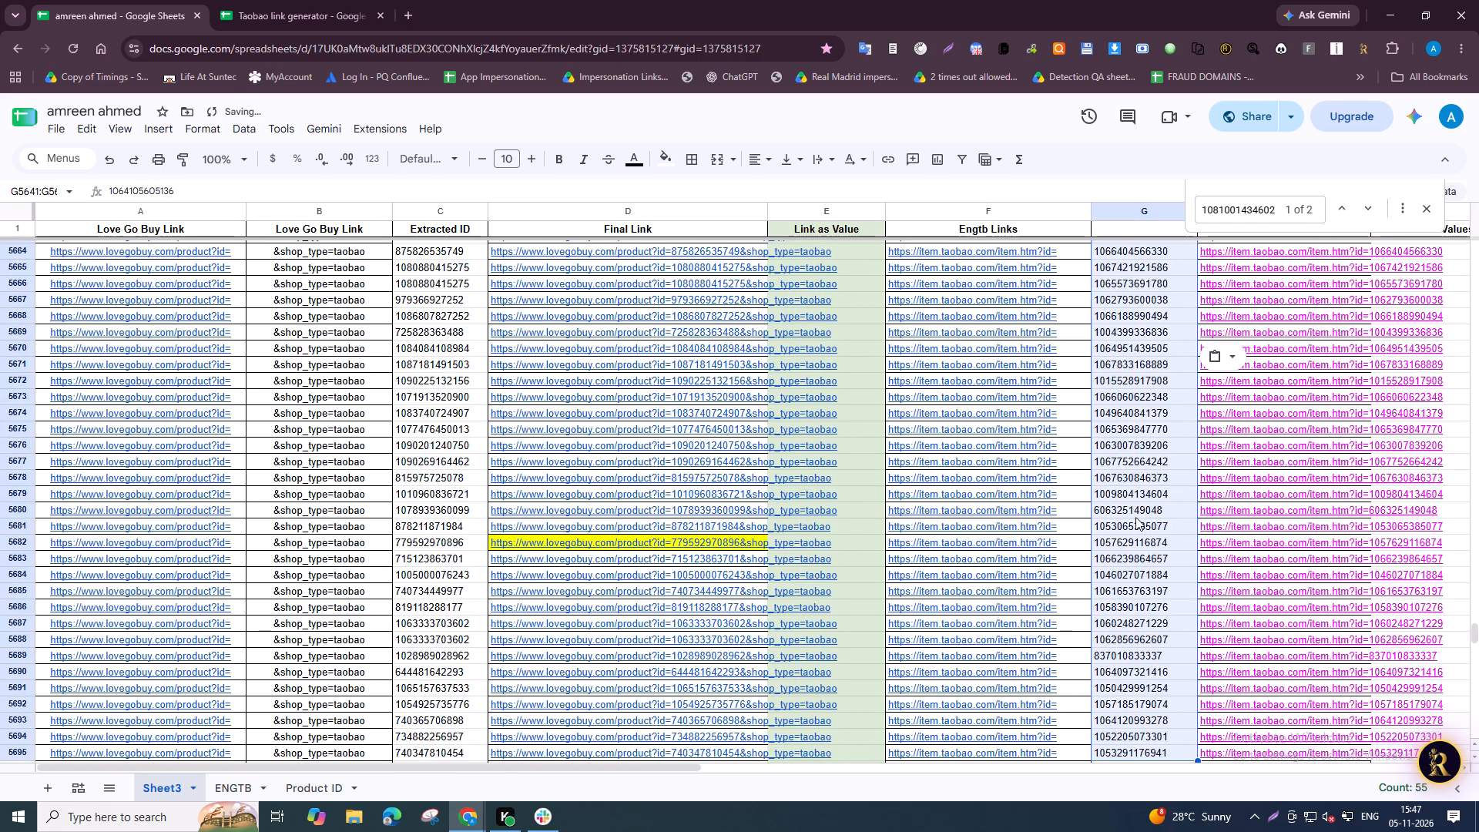
scroll(1135, 518, up, 12)
click(1213, 573)
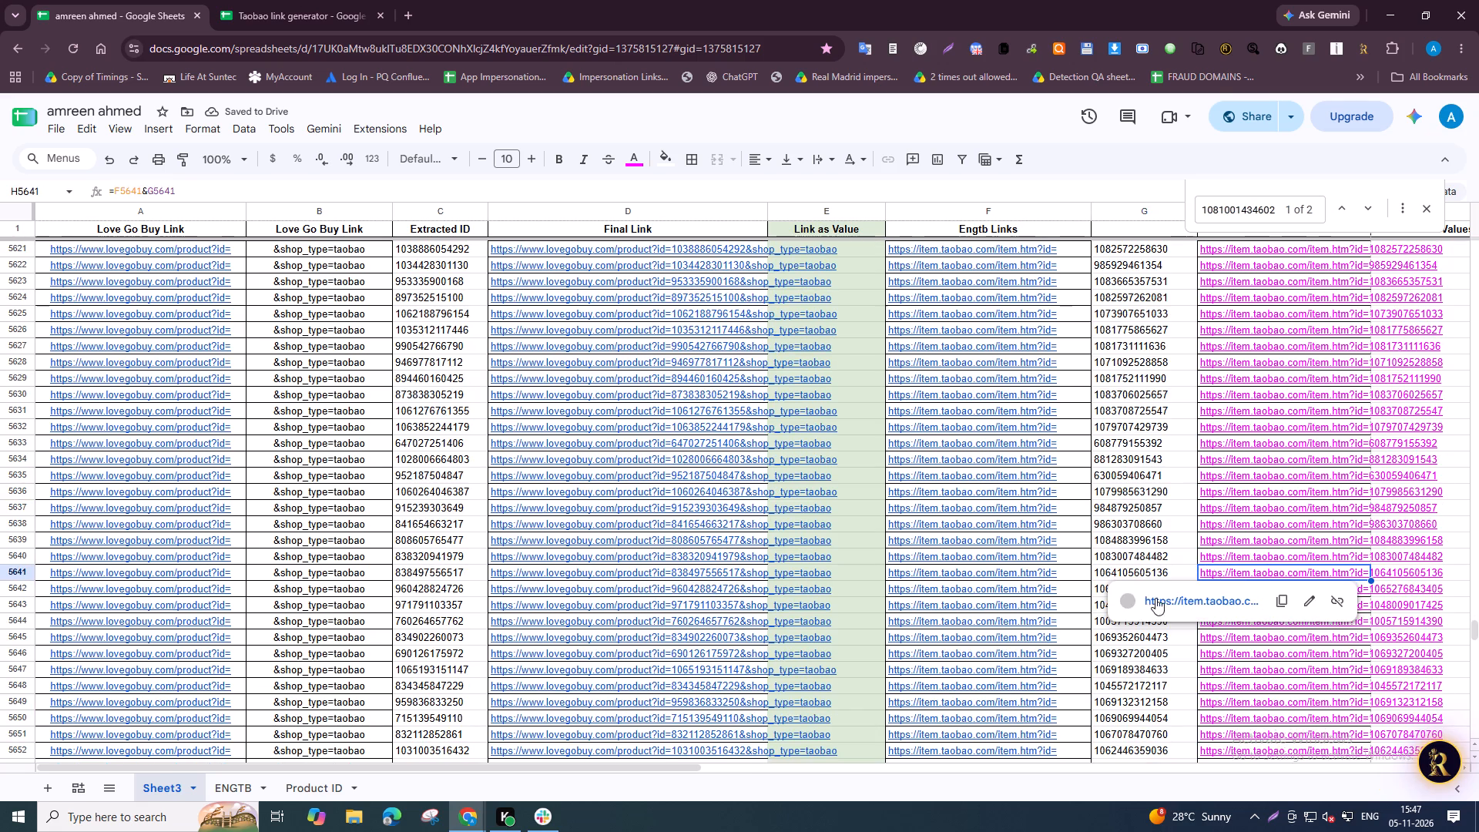
scroll(1192, 701, down, 7)
scroll(1249, 655, down, 6)
shift+click(1216, 445)
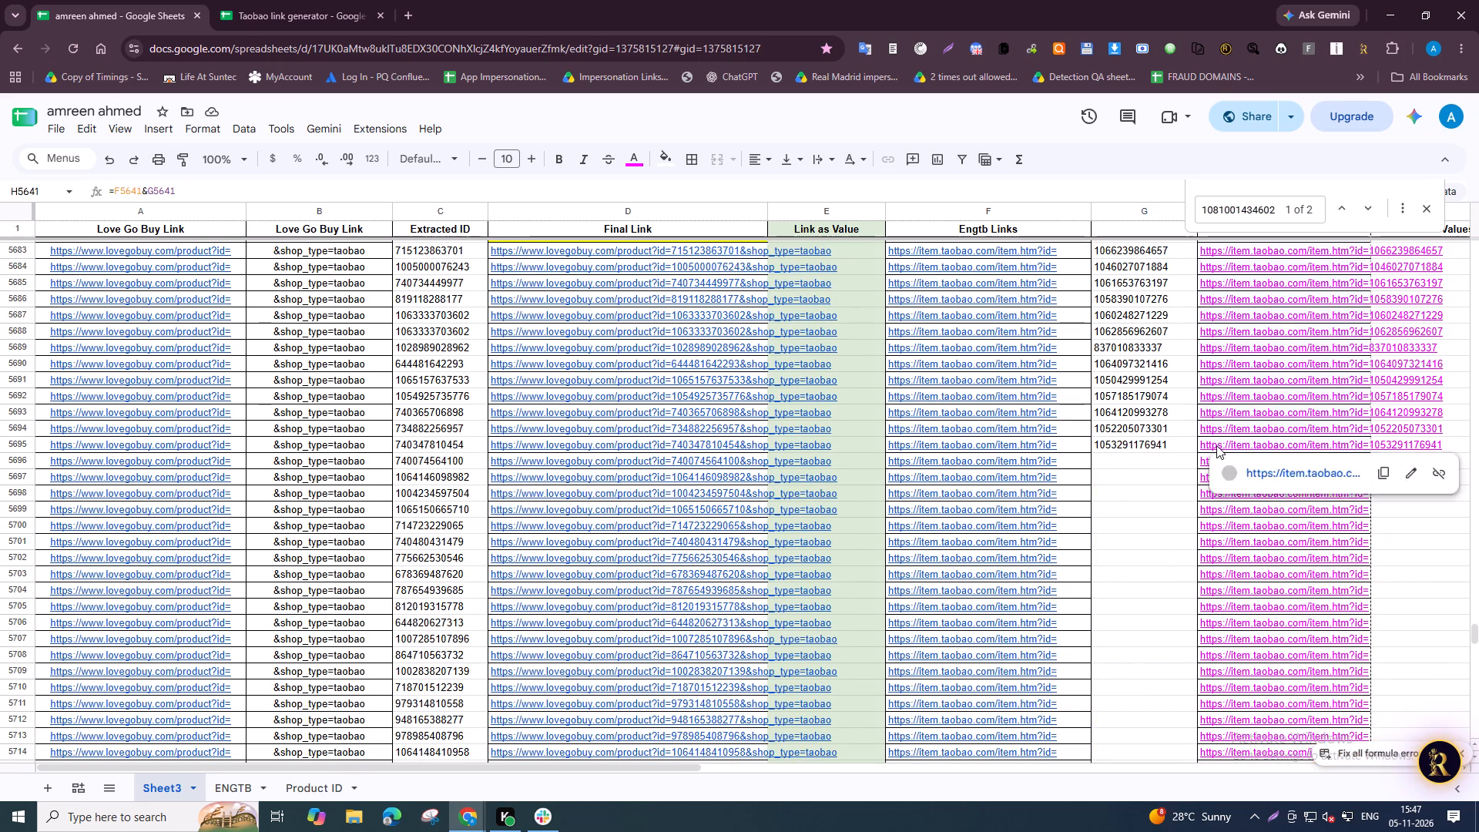
key(ctrl+c)
key(ctrl+c)
key(ctrl+c)
key(ctrl+c)
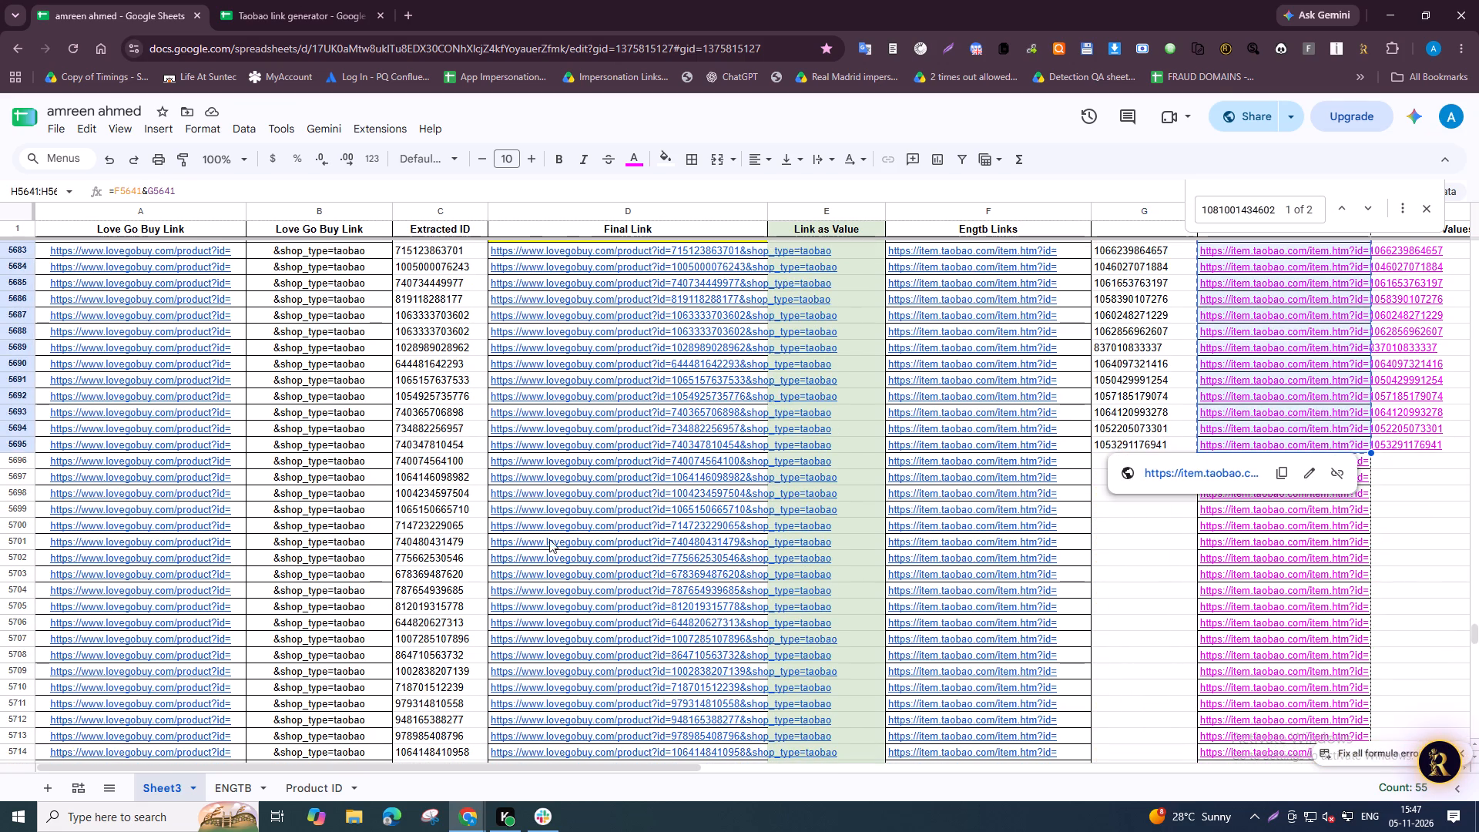
Switch to the Tmall sheet of the Taobao link generator and paste the links as values in column A, starting at A4489.
click(237, 0)
click(497, 781)
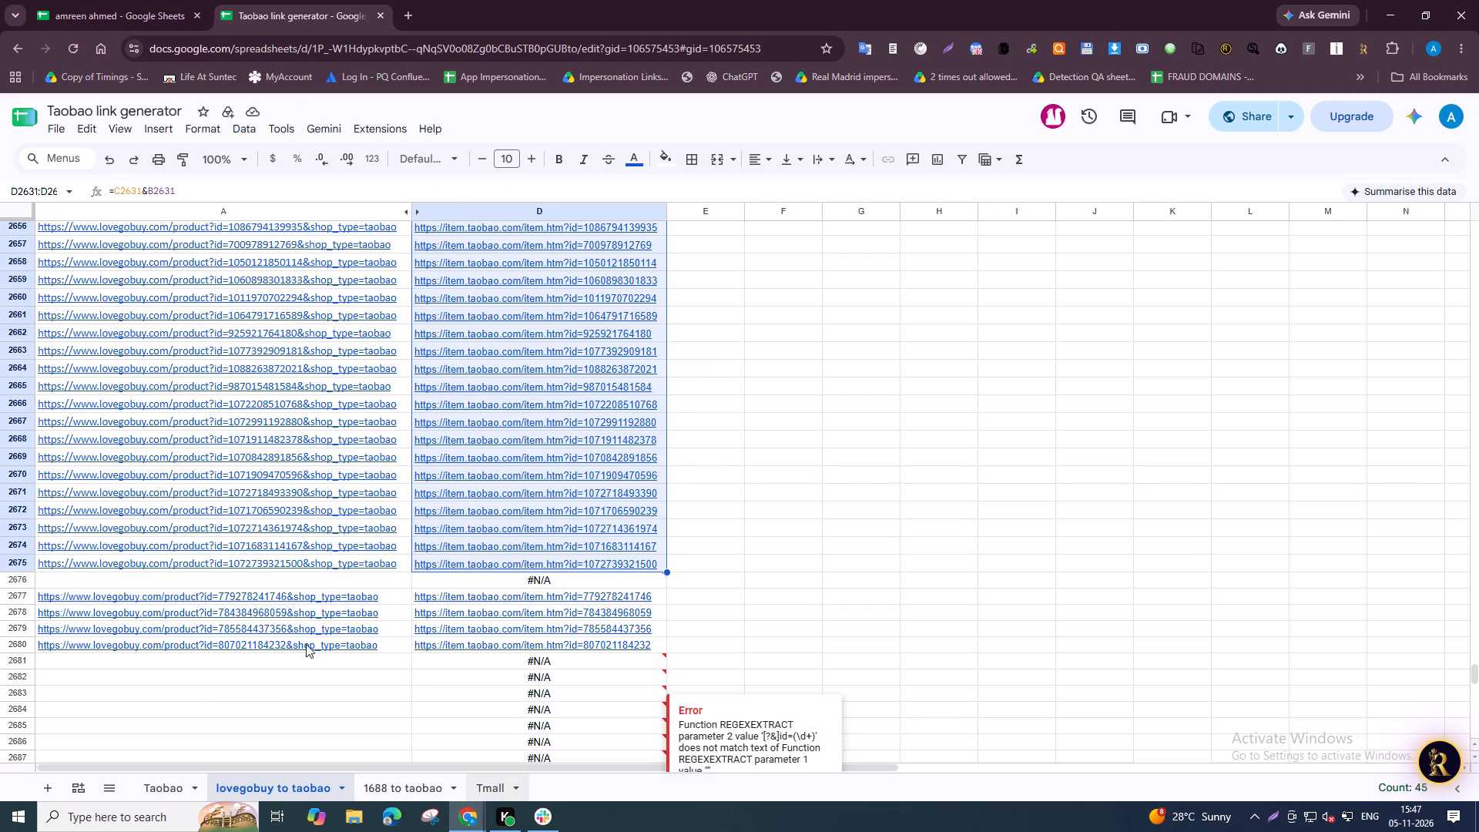
click(254, 378)
key(ctrl+End)
key(ctrl+Left)
key(ctrl+Left)
key(ctrl+Up)
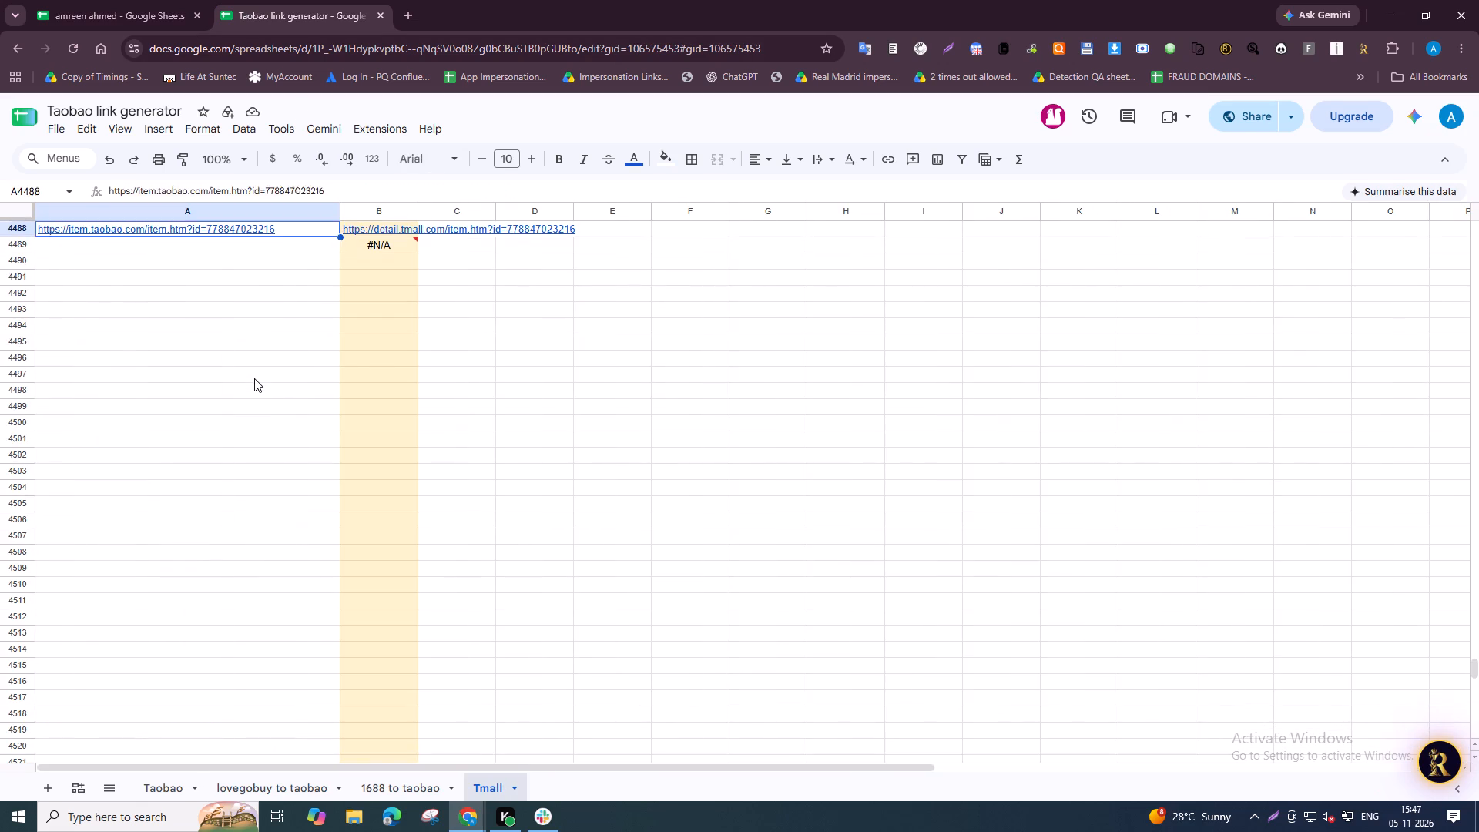
key(Down)
key(ctrl+shift+v)
Fill the detail.tmall.com link formula from B4489 down to B4543 and copy the filled cells.
click(395, 263)
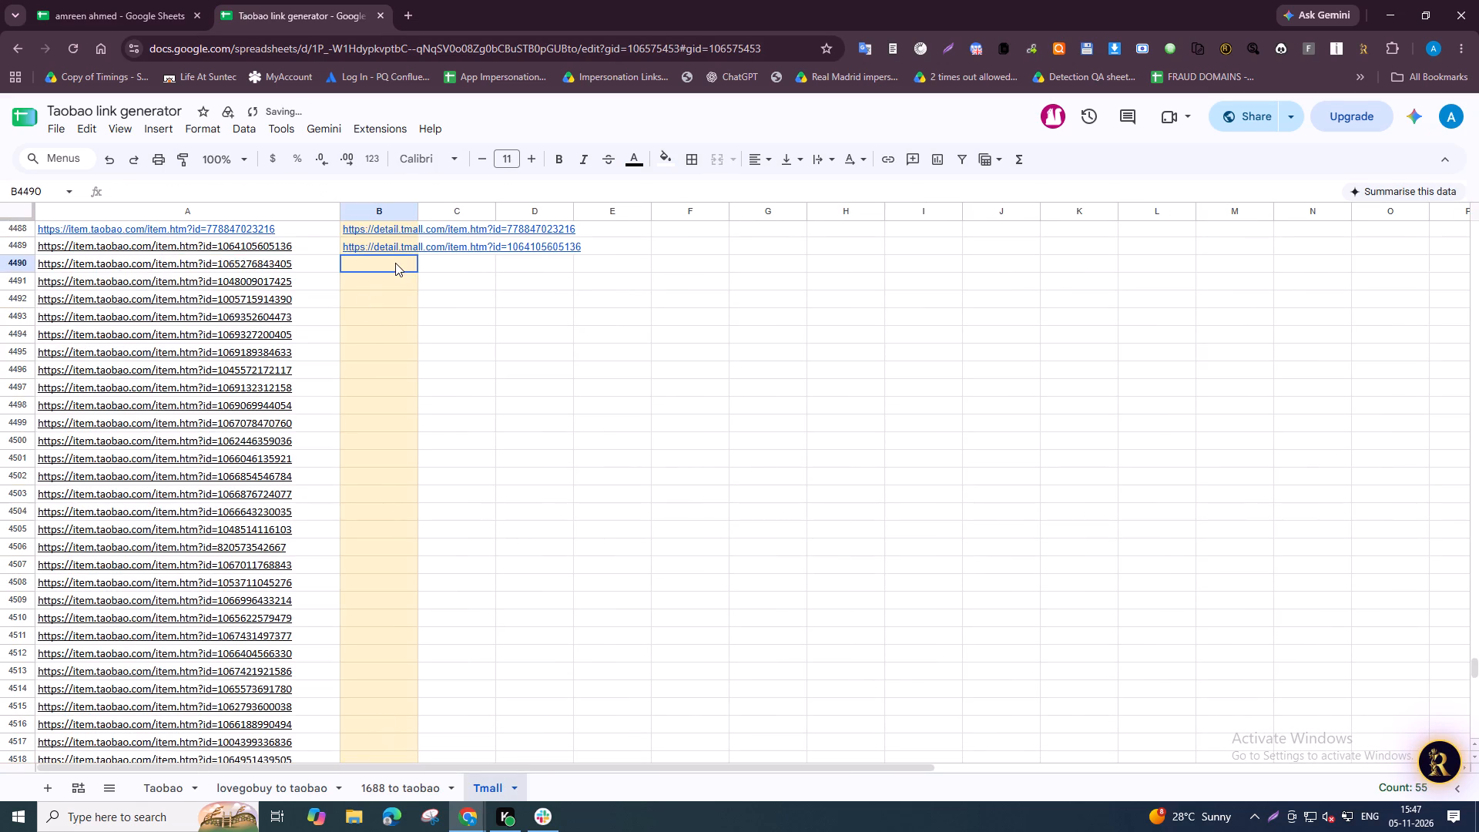
click(397, 247)
scroll(414, 475, down, 10)
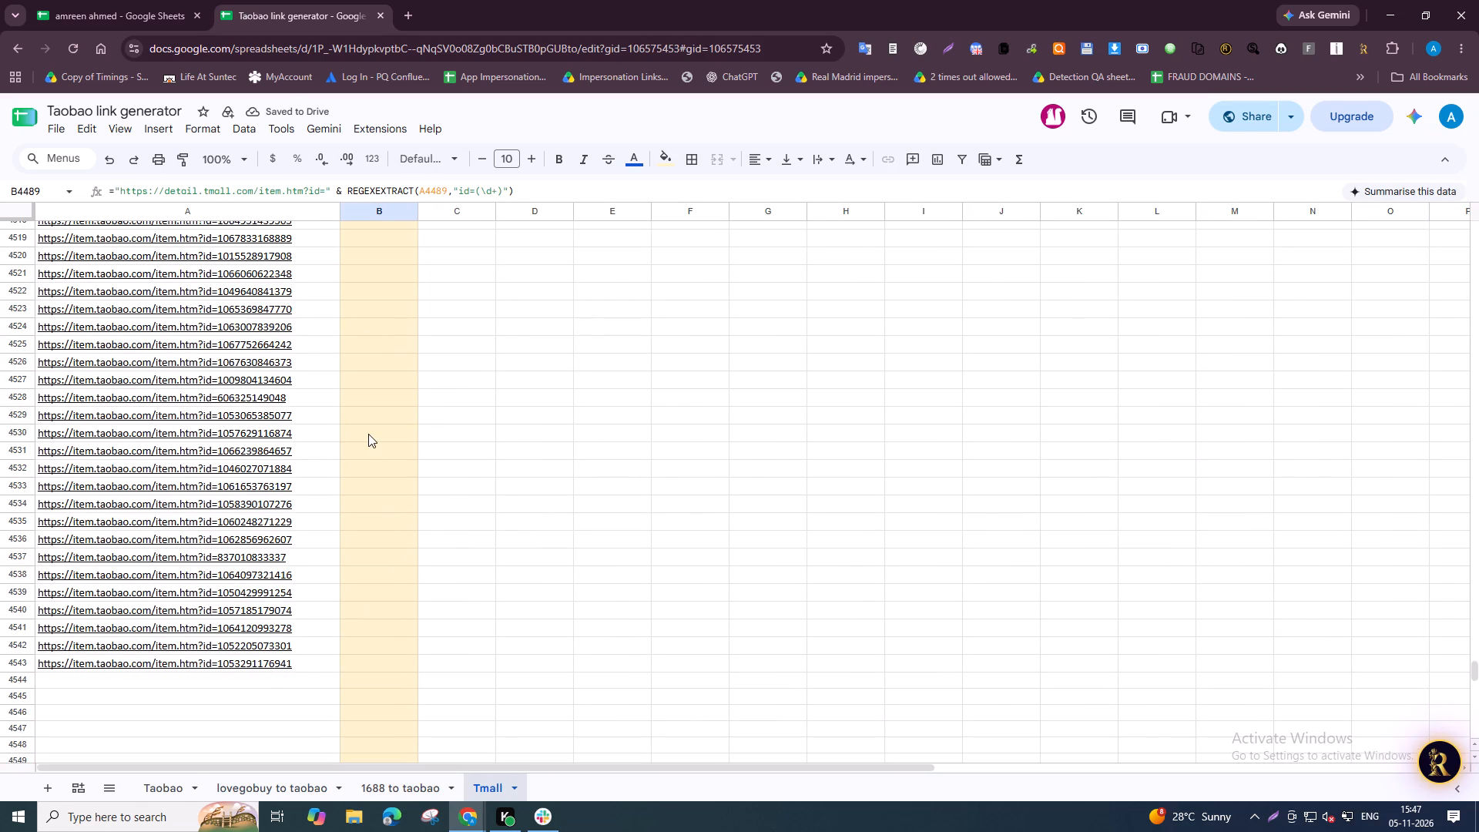
shift+click(368, 434)
key(ctrl+d)
key(ctrl+c)
key(ctrl+c)
key(ctrl+c)
key(ctrl+c)
Switch back to New Work and paste the Tmall links as values beside the Herbalife CN rows, starting at G3803.
key(alt+Tab)
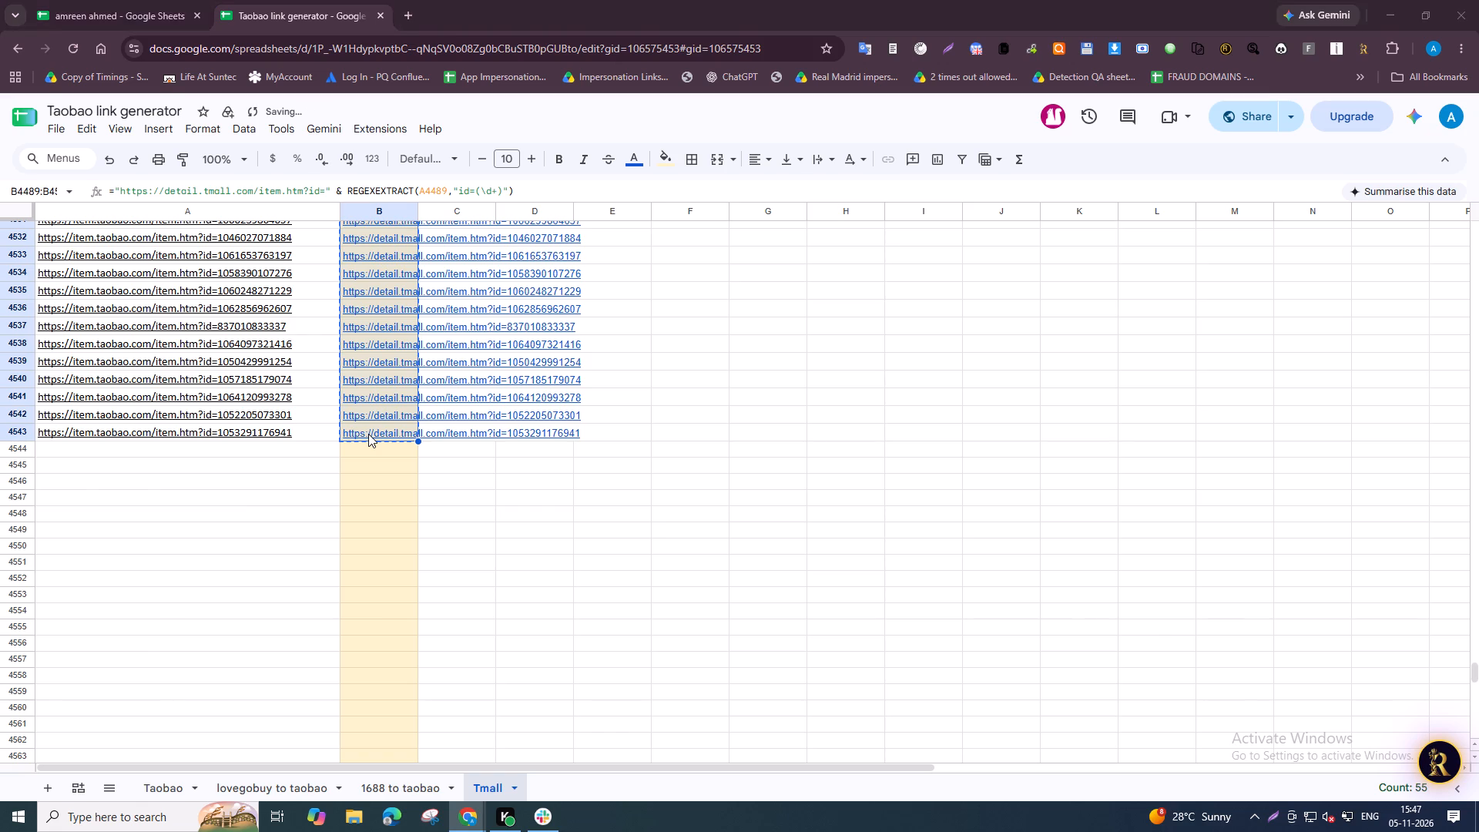
click(904, 336)
key(ctrl+shift+v)
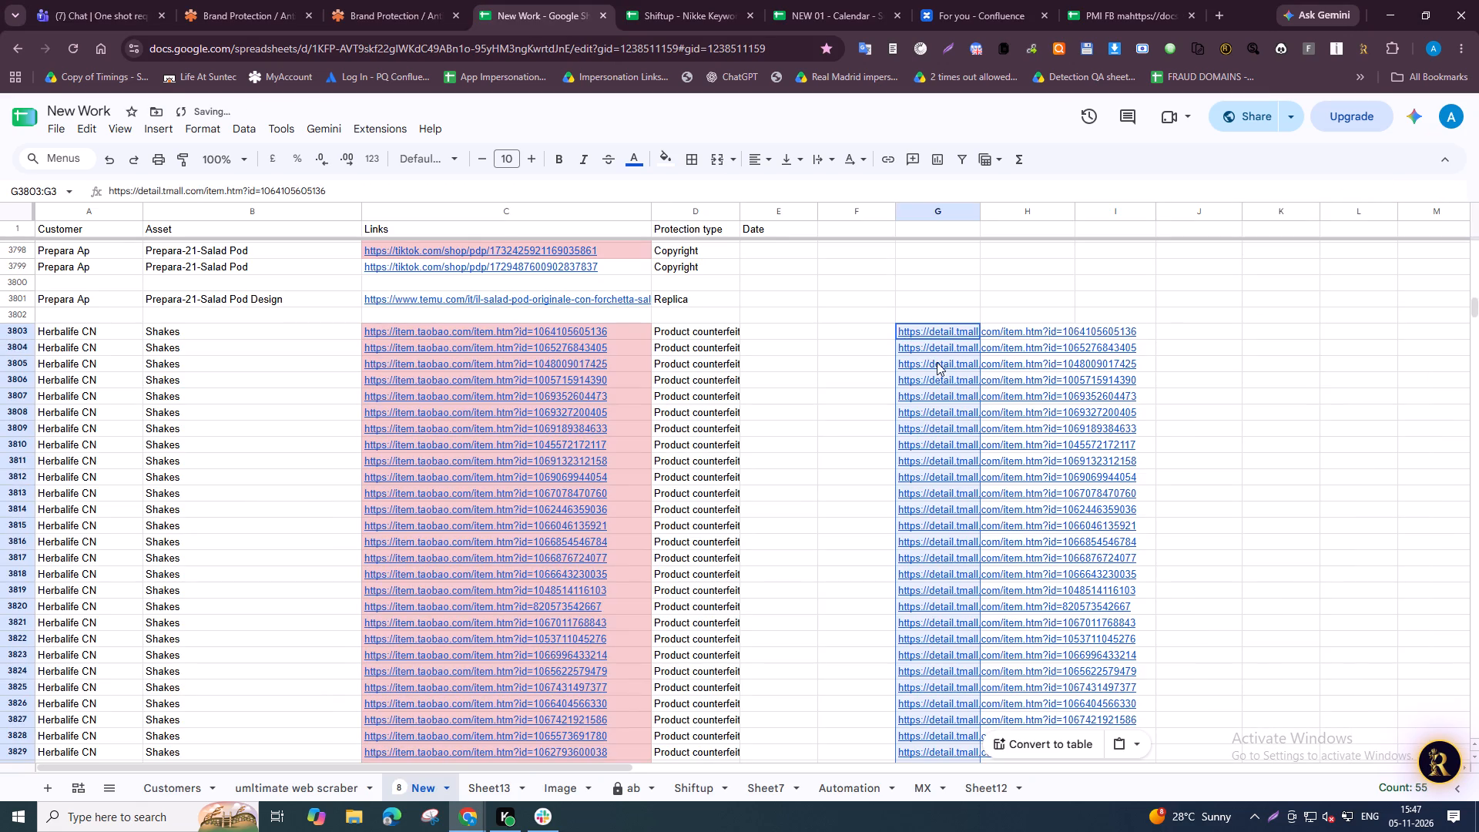
Copy the pasted detail.tmall.com links in G3803 to G3857.
scroll(896, 518, down, 6)
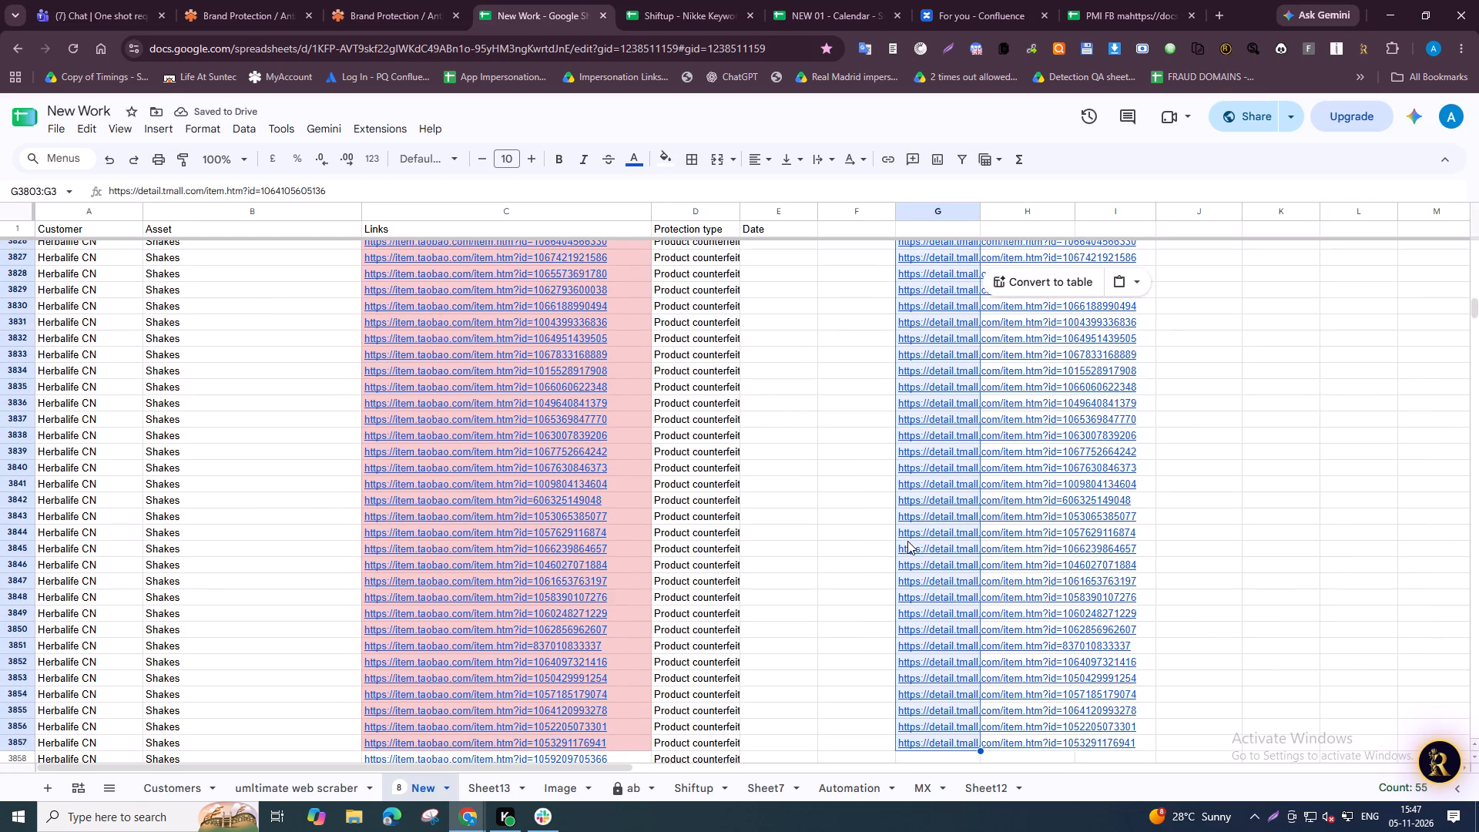
scroll(907, 542, down, 3)
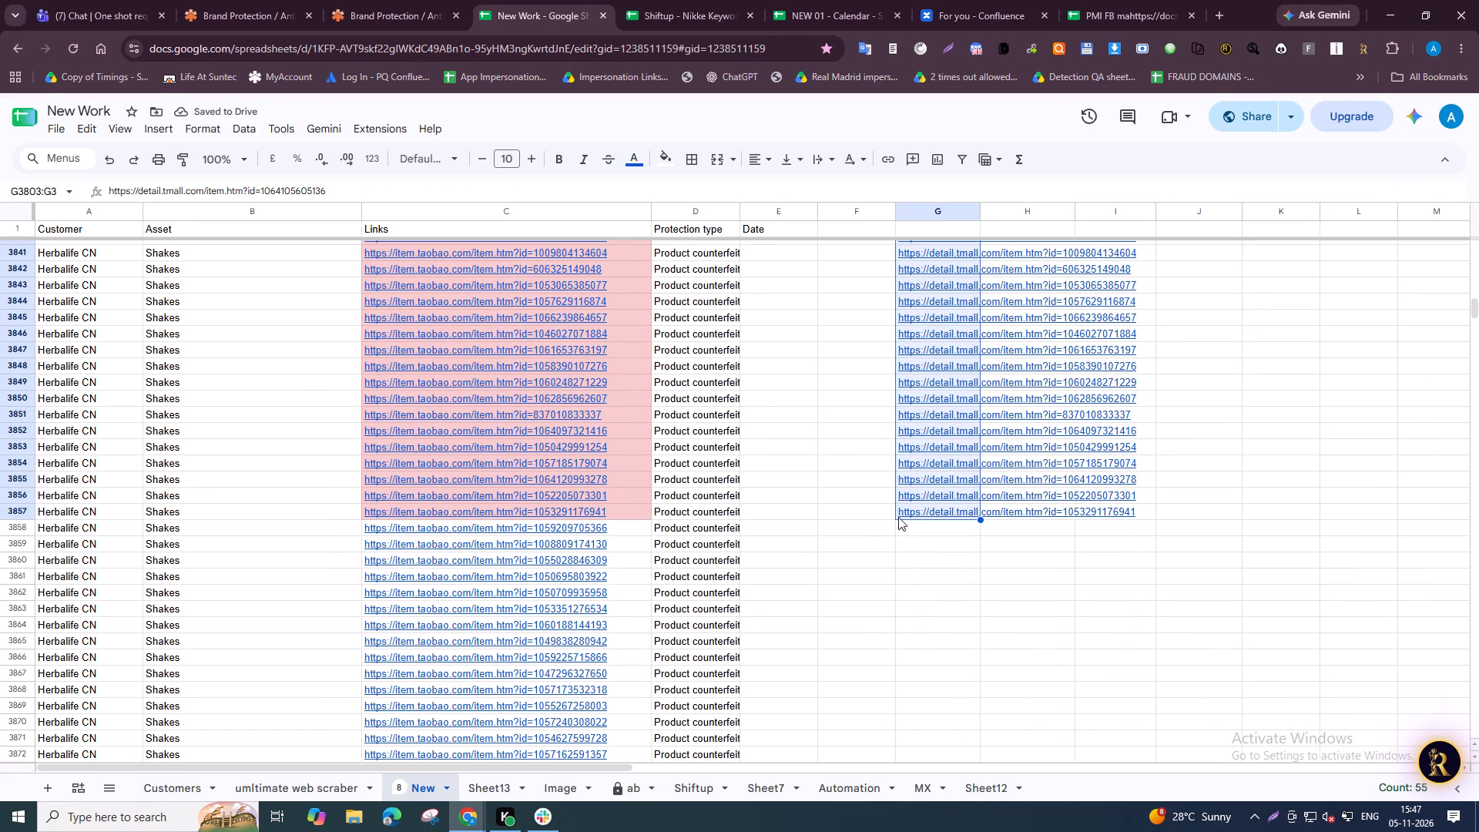
key(ctrl+c)
Switch to the Brand Protection portal, start a blank new incident form and choose Herbalife CN as the customer.
click(217, 0)
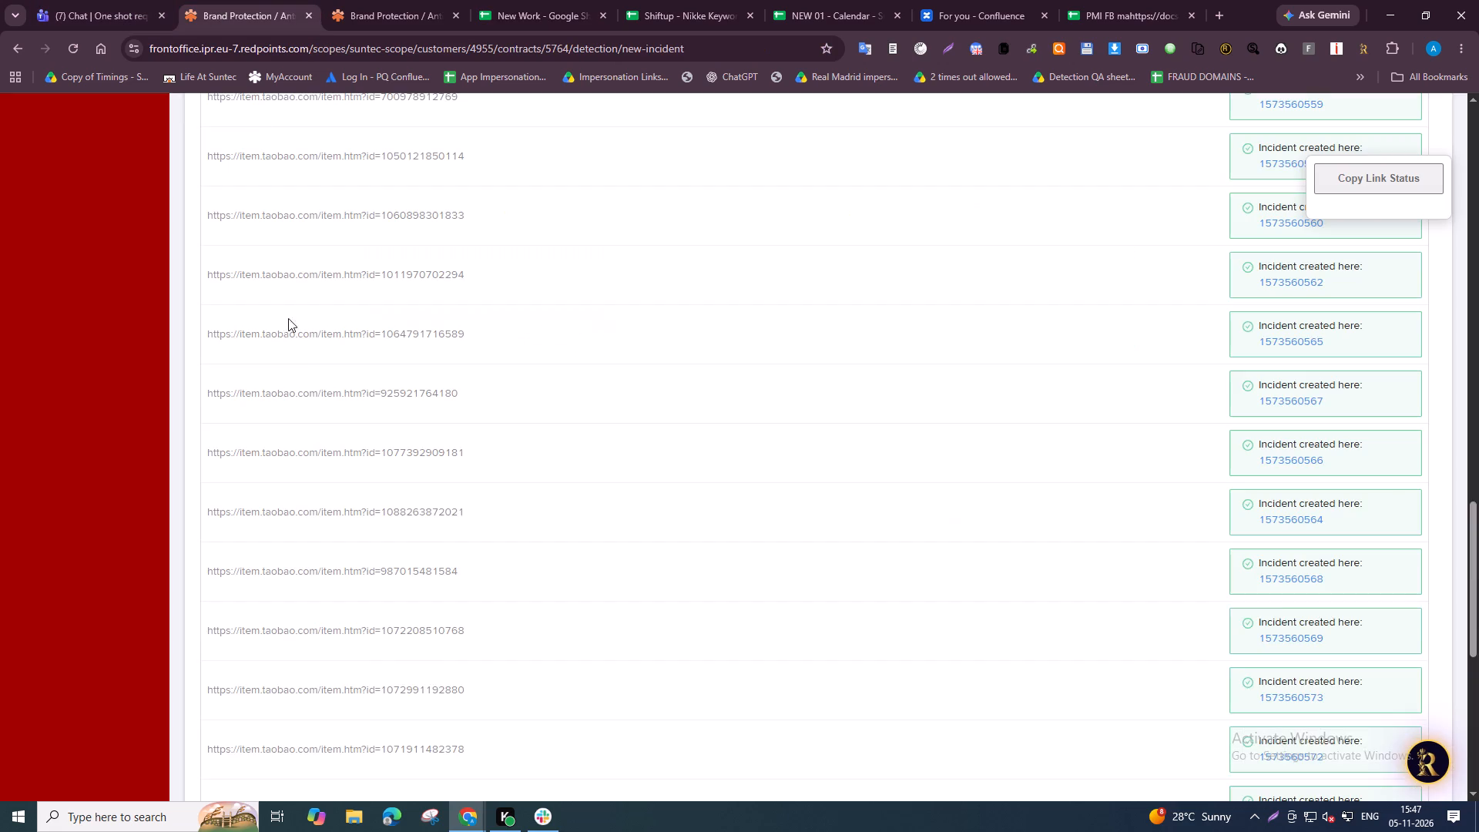
scroll(329, 500, down, 10)
click(367, 693)
click(350, 669)
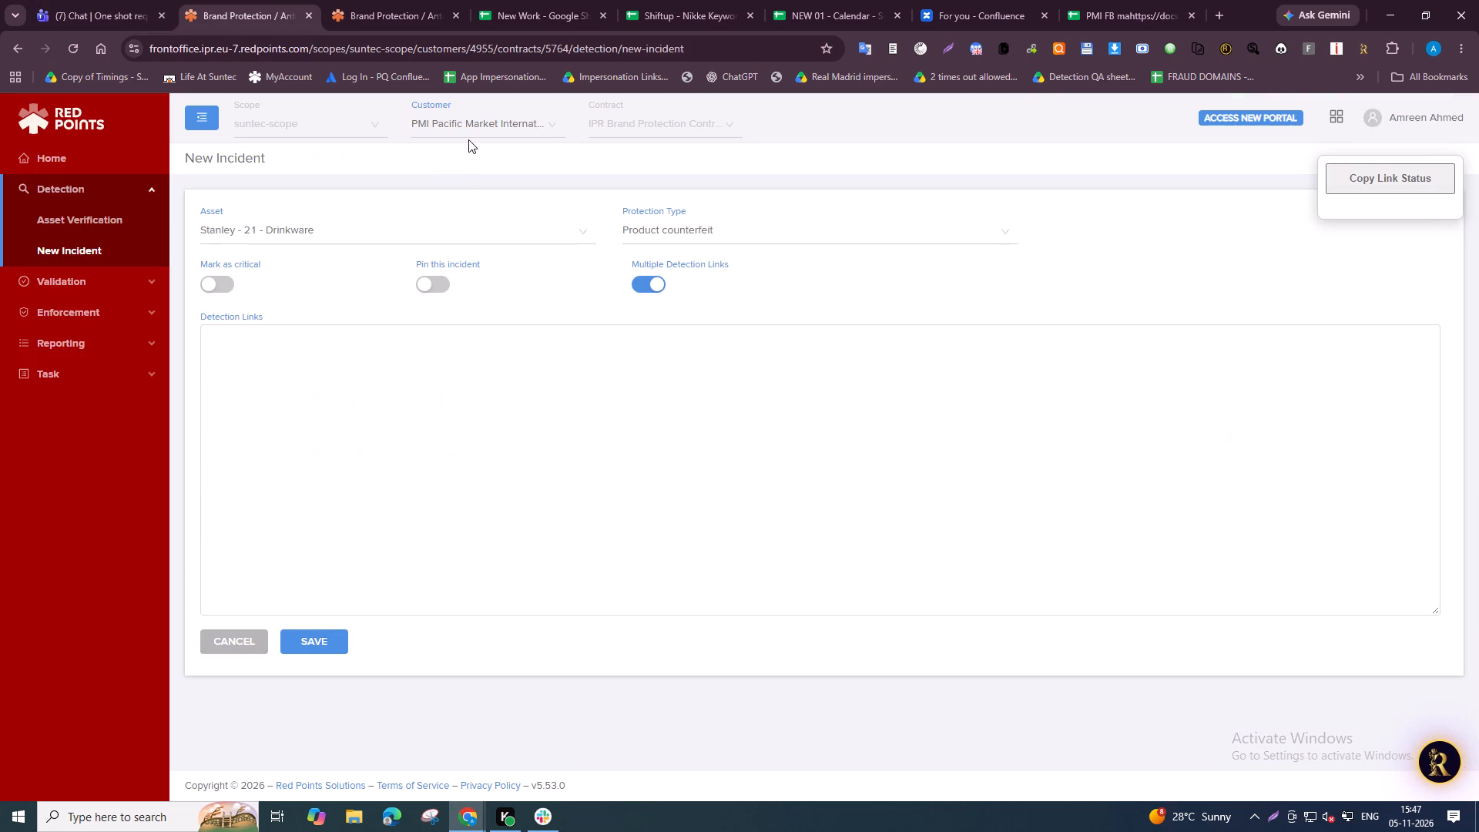
click(468, 139)
click(468, 130)
key(c)
key(n)
click(458, 204)
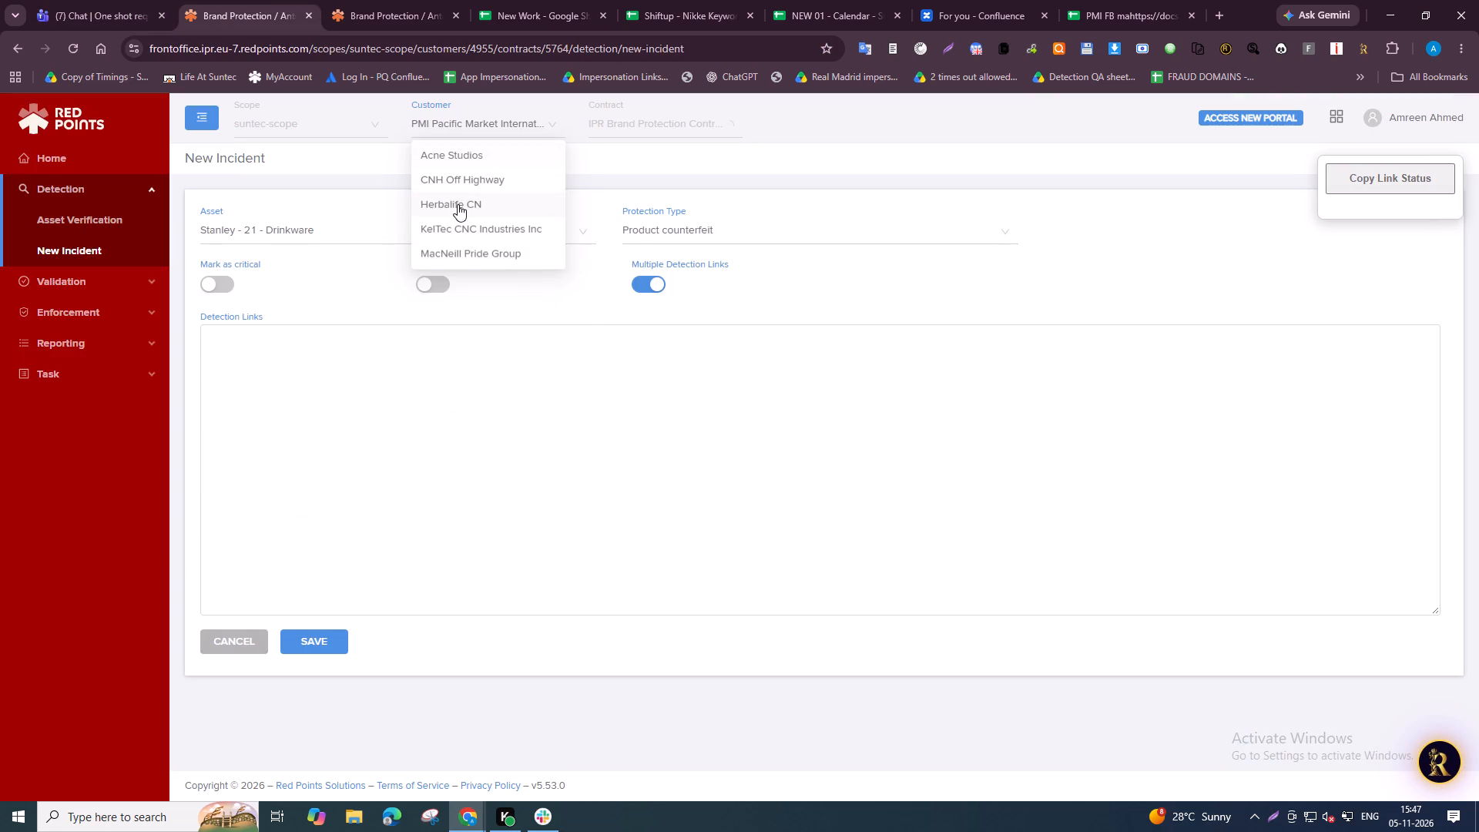
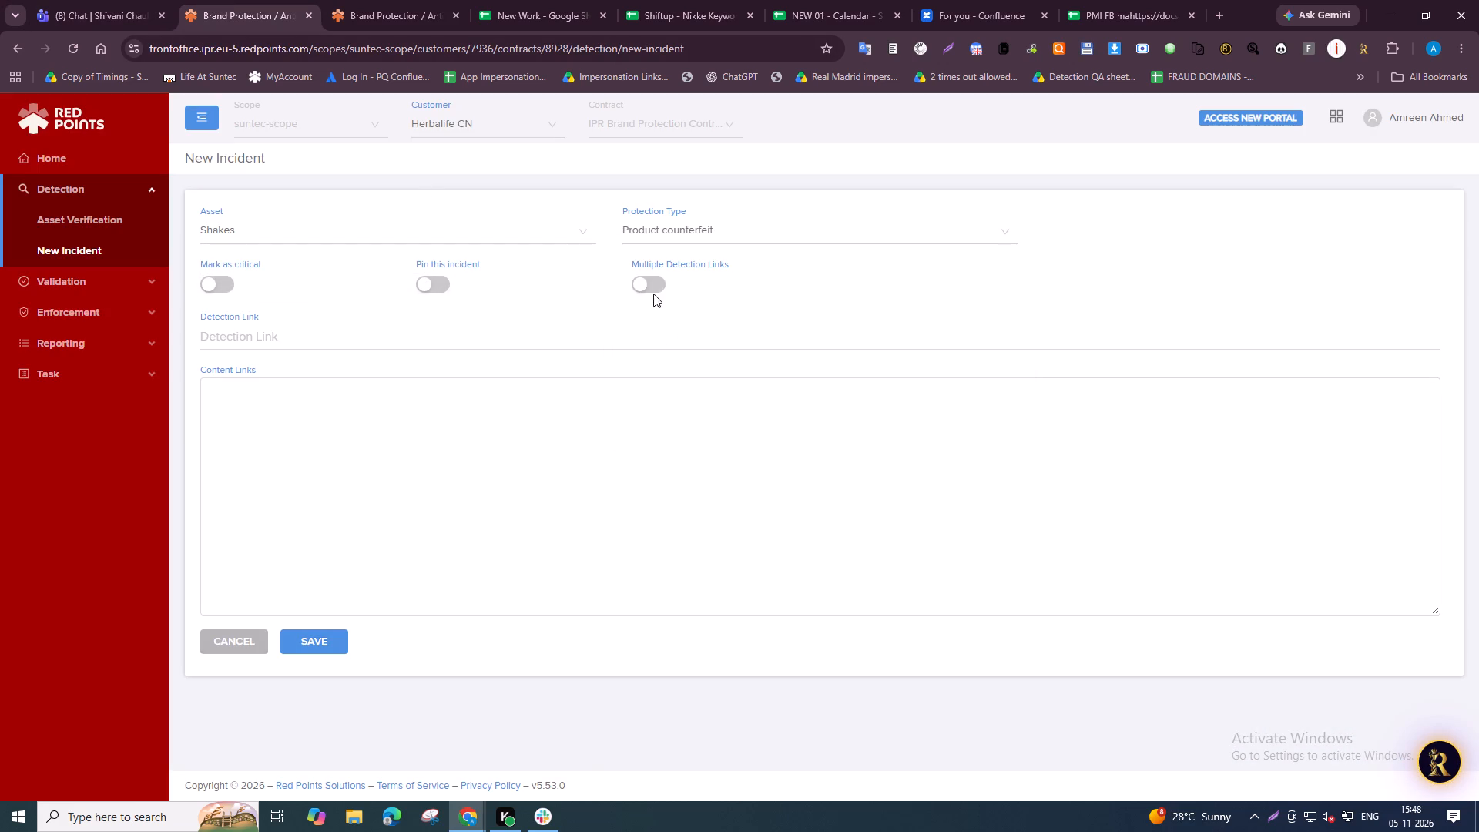
Enable multiple detection links for the new Herbalife CN incident.
click(649, 288)
Switch to New Work and copy the detail.tmall.com links in G3803 to G3857 again.
click(543, 0)
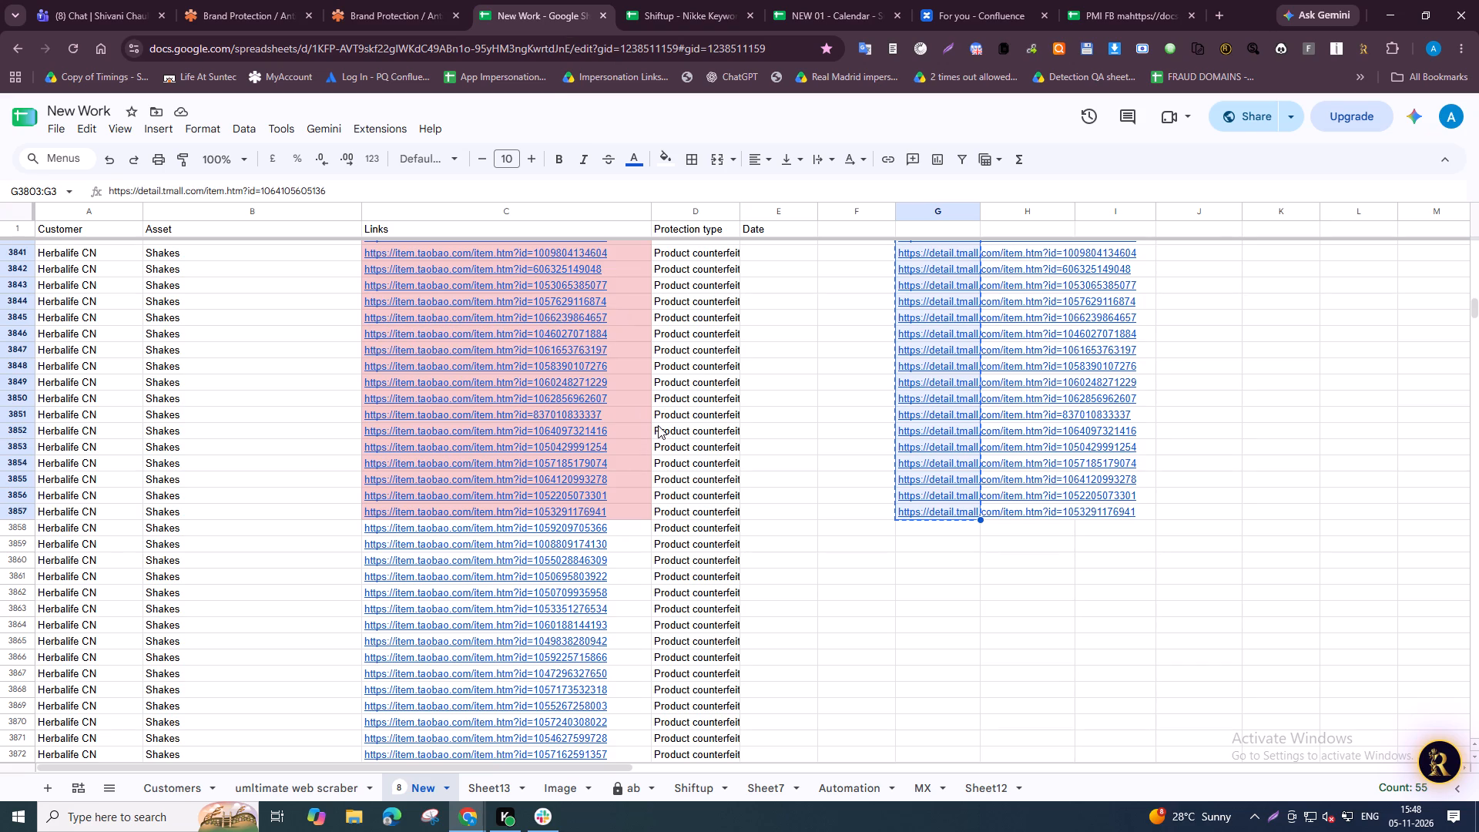
key(ctrl+c)
key(ctrl+c)
key(ctrl+c)
key(ctrl+c)
key(ctrl+c)
key(ctrl+c)
scroll(644, 417, up, 6)
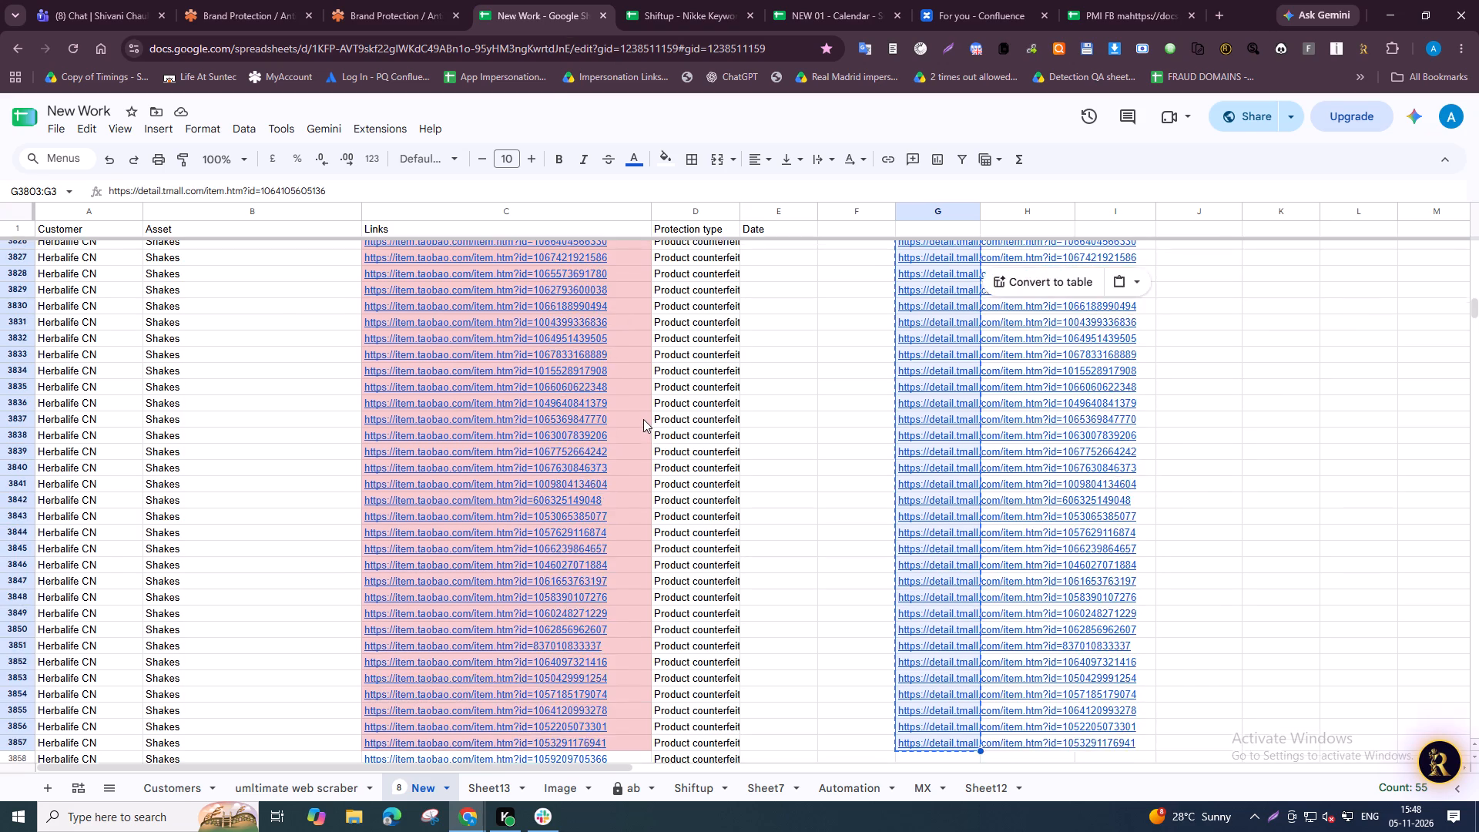
scroll(643, 419, up, 5)
Return to the Brand Protection portal and paste the copied Tmall links as the incident's detection links.
click(259, 0)
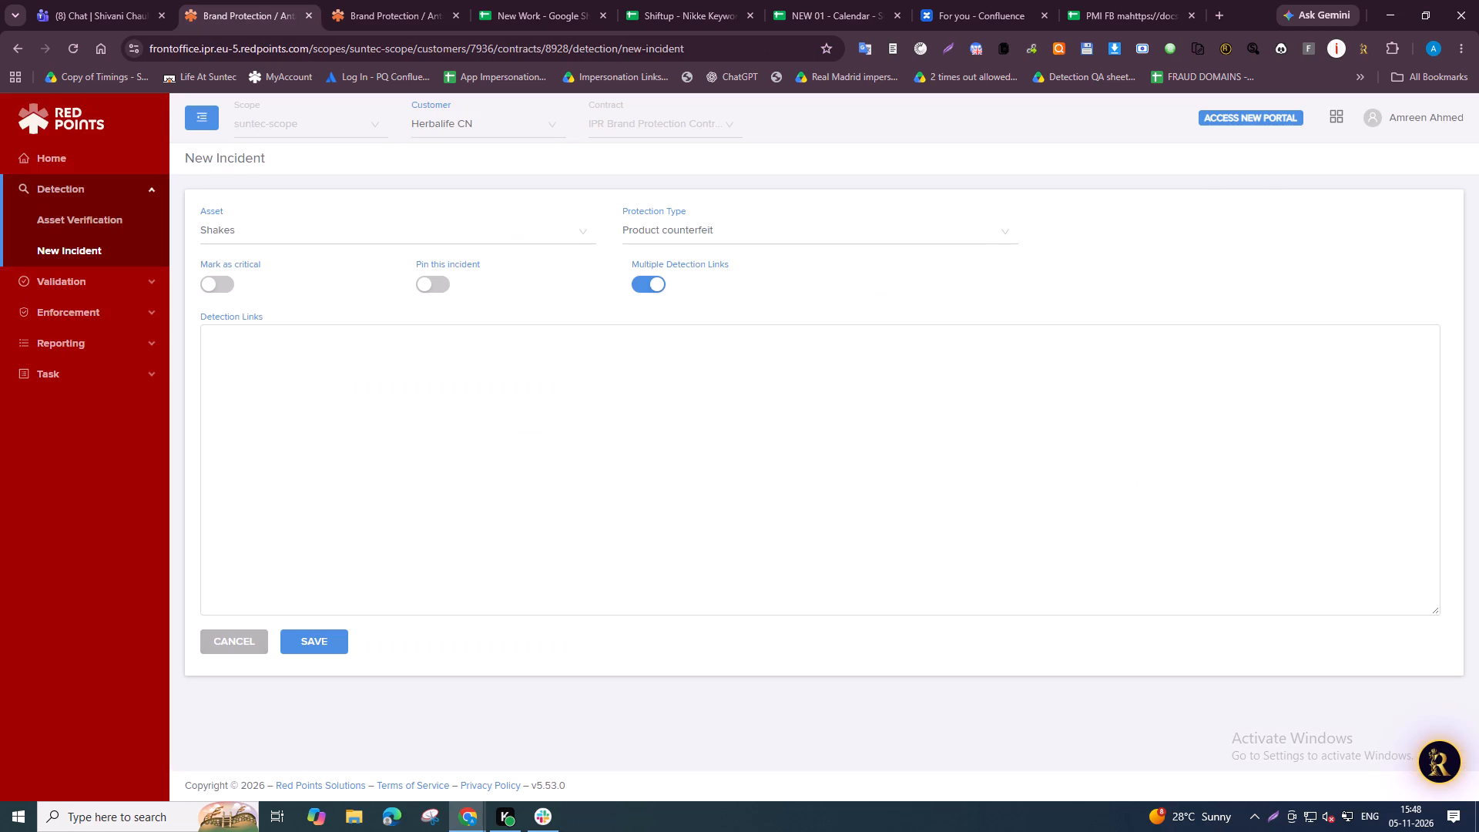
click(385, 410)
key(ctrl+v)
scroll(364, 456, up, 20)
scroll(364, 456, up, 2)
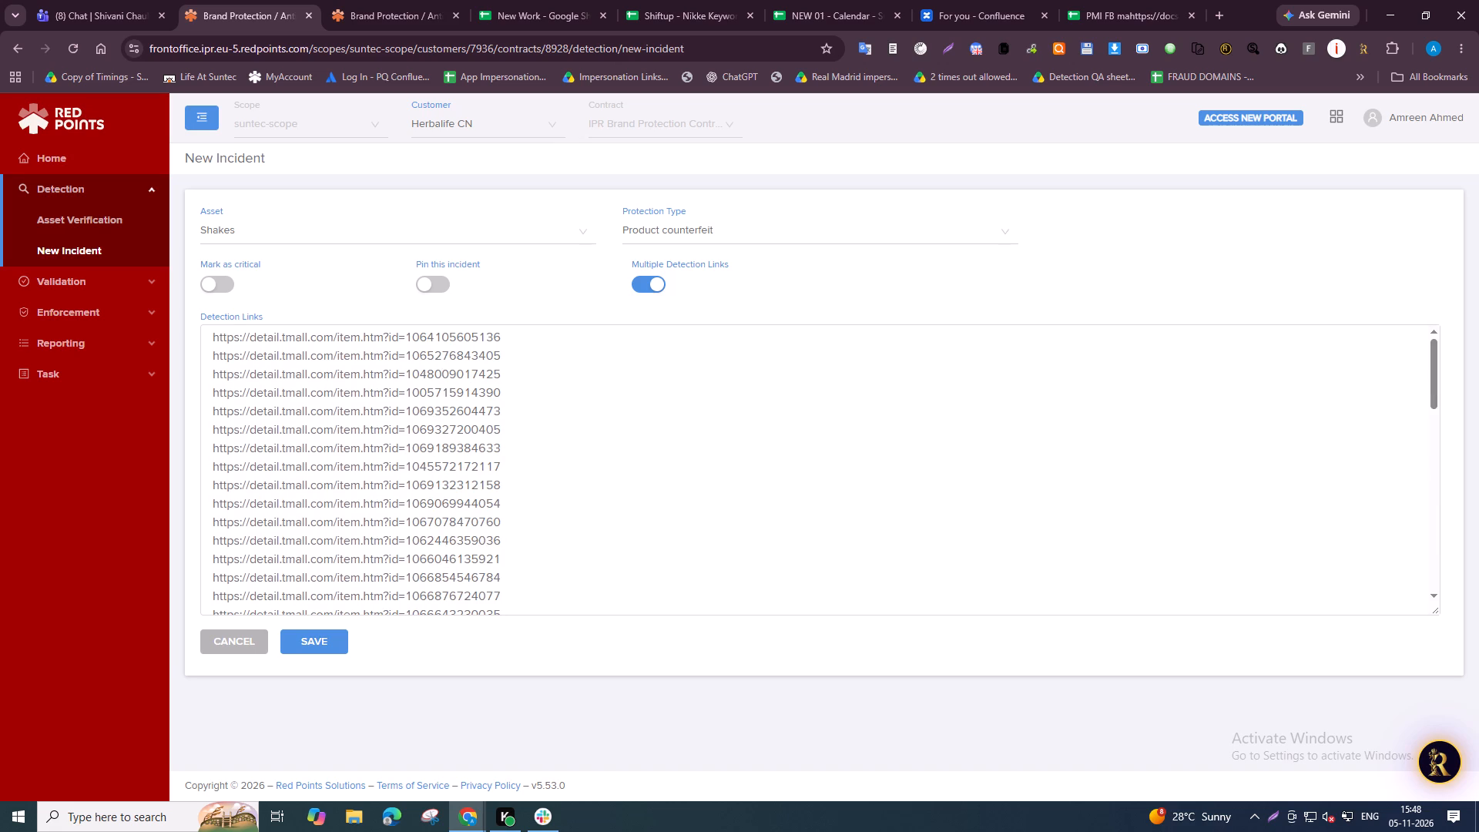
scroll(359, 455, up, 2)
scroll(349, 415, down, 20)
scroll(349, 415, down, 2)
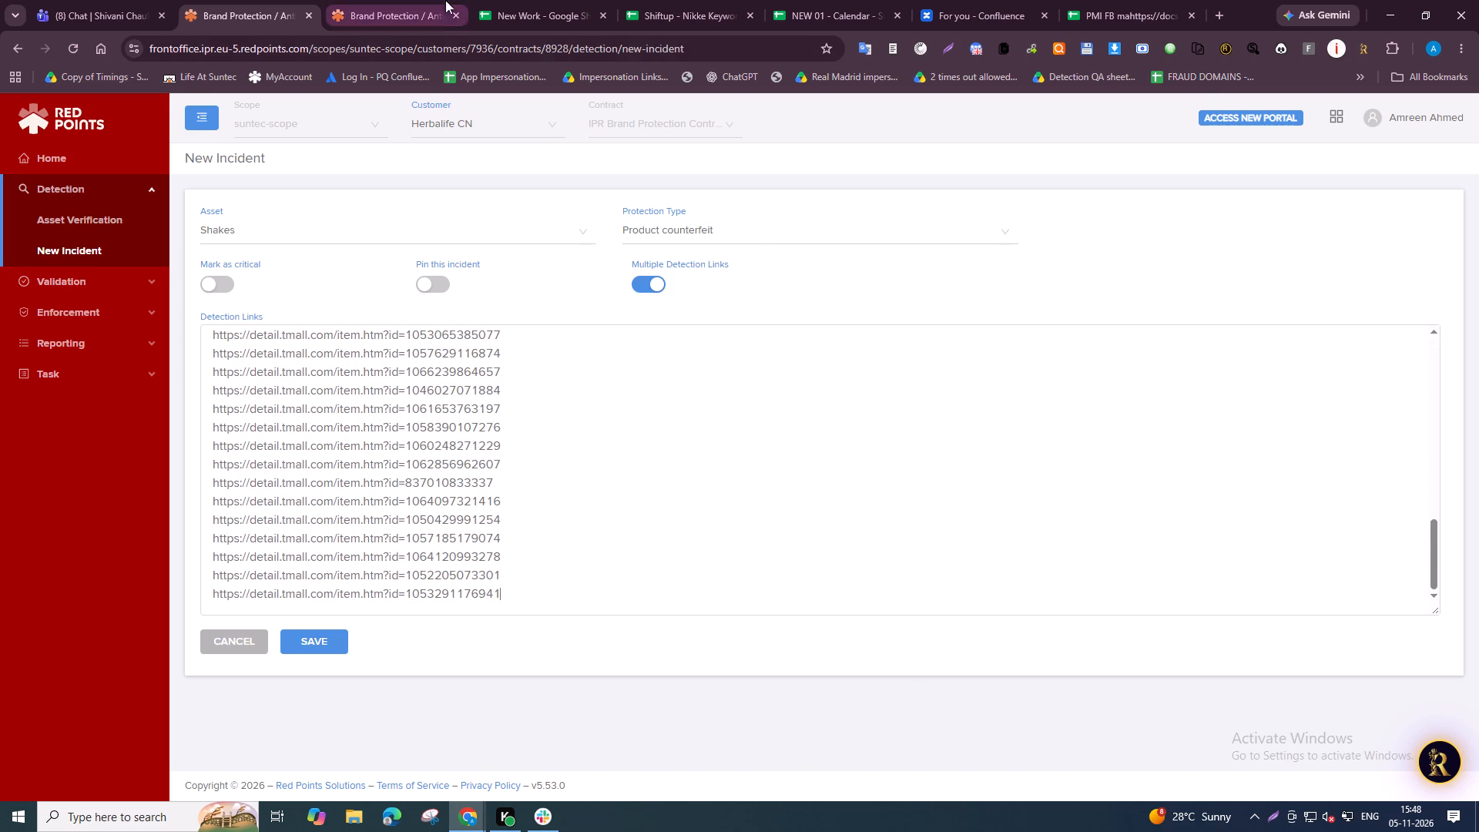
Switch to New Work and look through the rows above the Herbalife CN Shakes links.
click(510, 0)
scroll(314, 426, up, 2)
scroll(451, 387, up, 2)
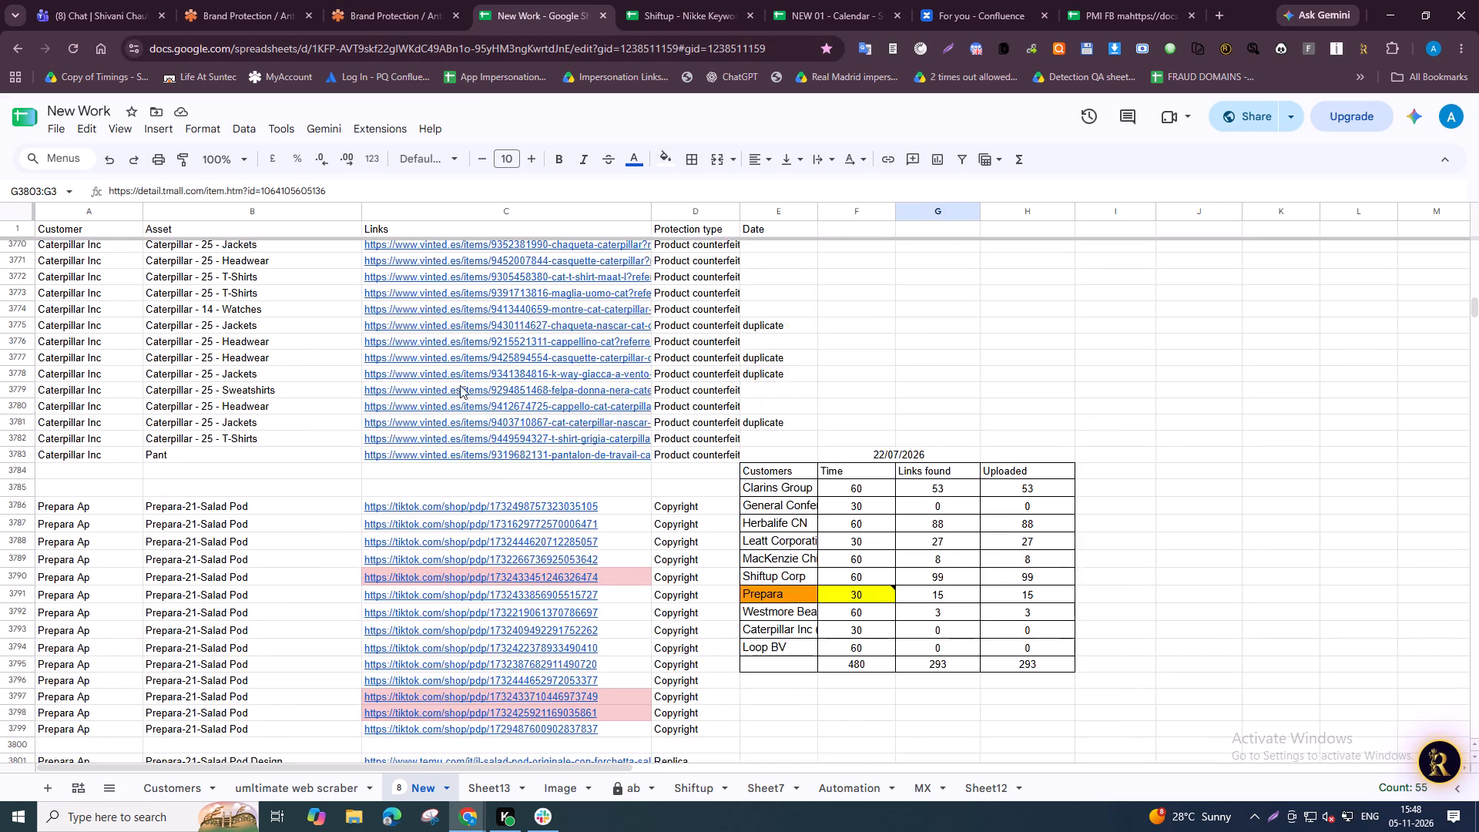
scroll(460, 385, up, 3)
scroll(660, 142, up, 7)
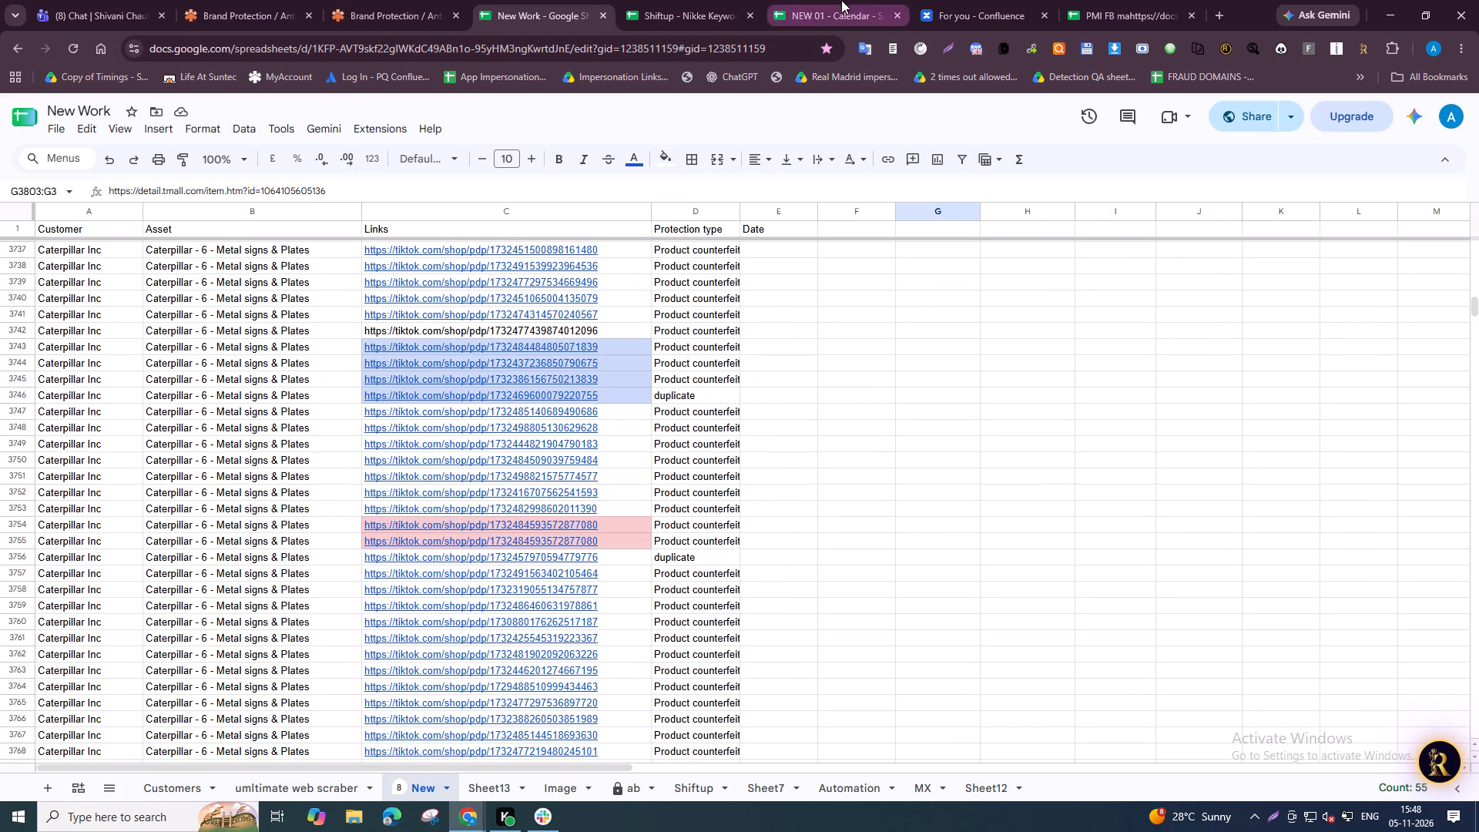
click(756, 0)
click(557, 0)
scroll(458, 415, up, 7)
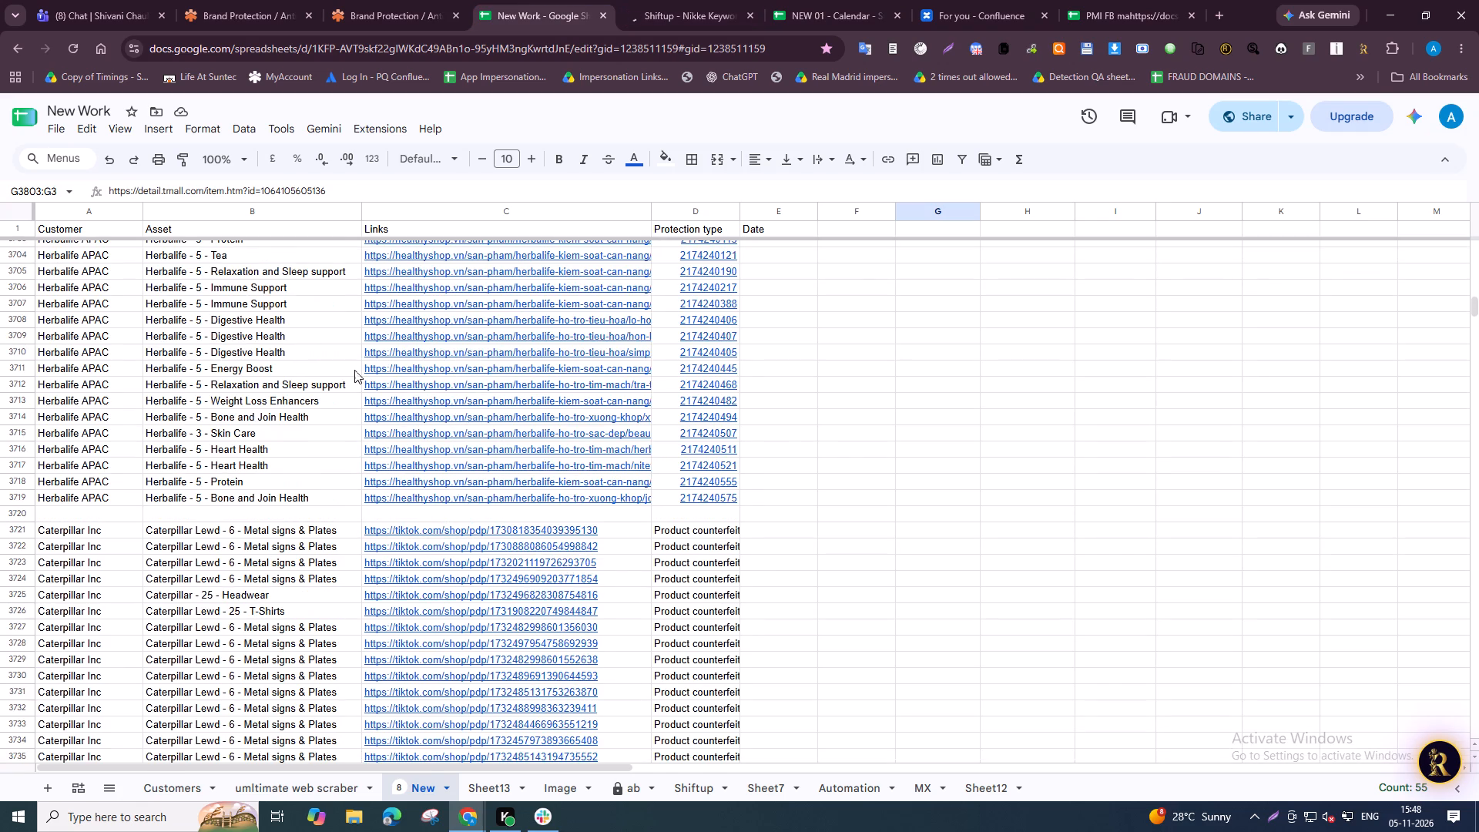
scroll(356, 335, up, 3)
Copy the last Taobao link, A4543, from the Taobao link generator and search for it in New Work.
key(alt+Tab)
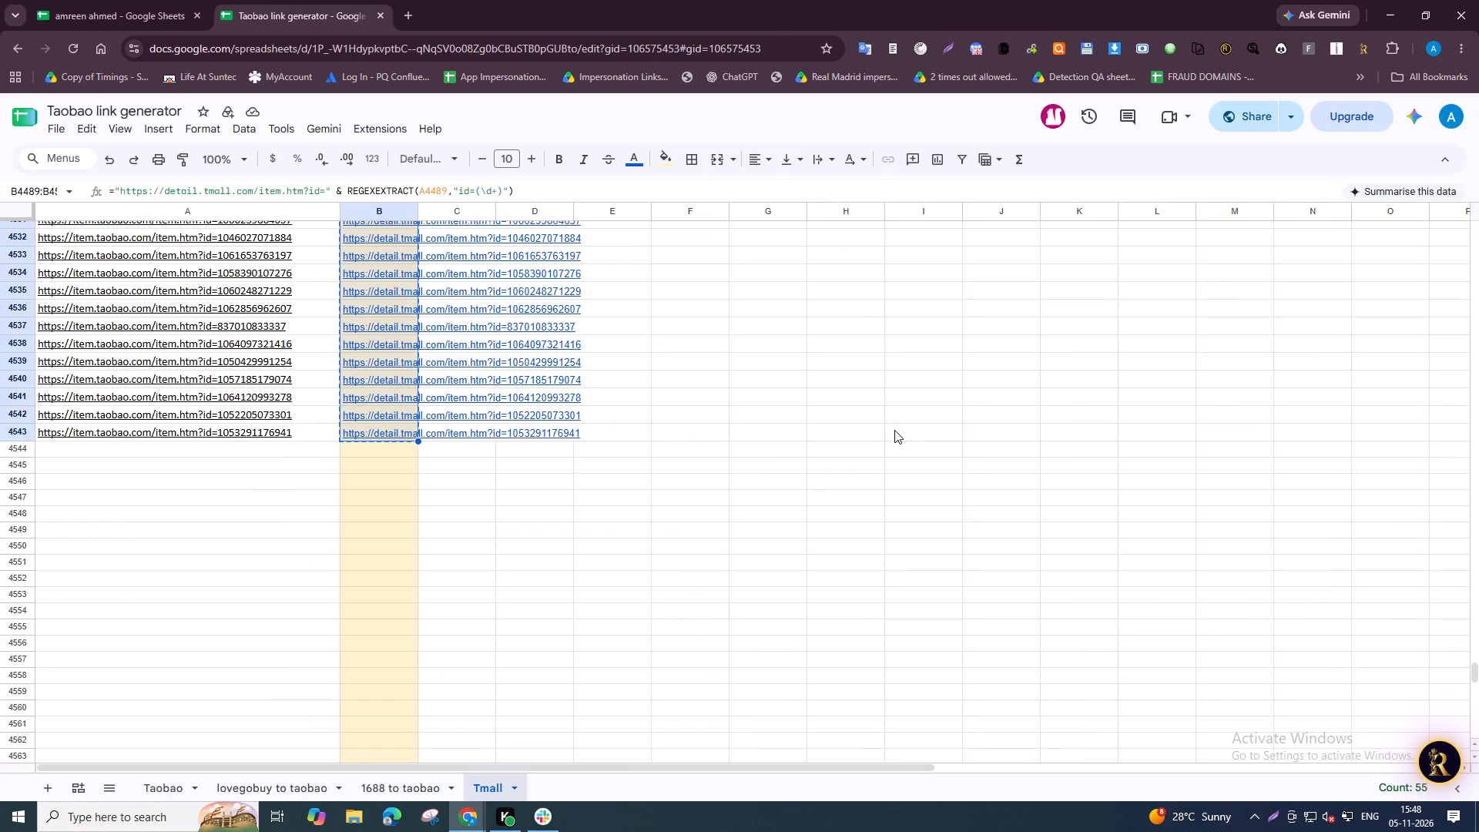
click(313, 431)
key(ctrl+c)
key(alt+Tab)
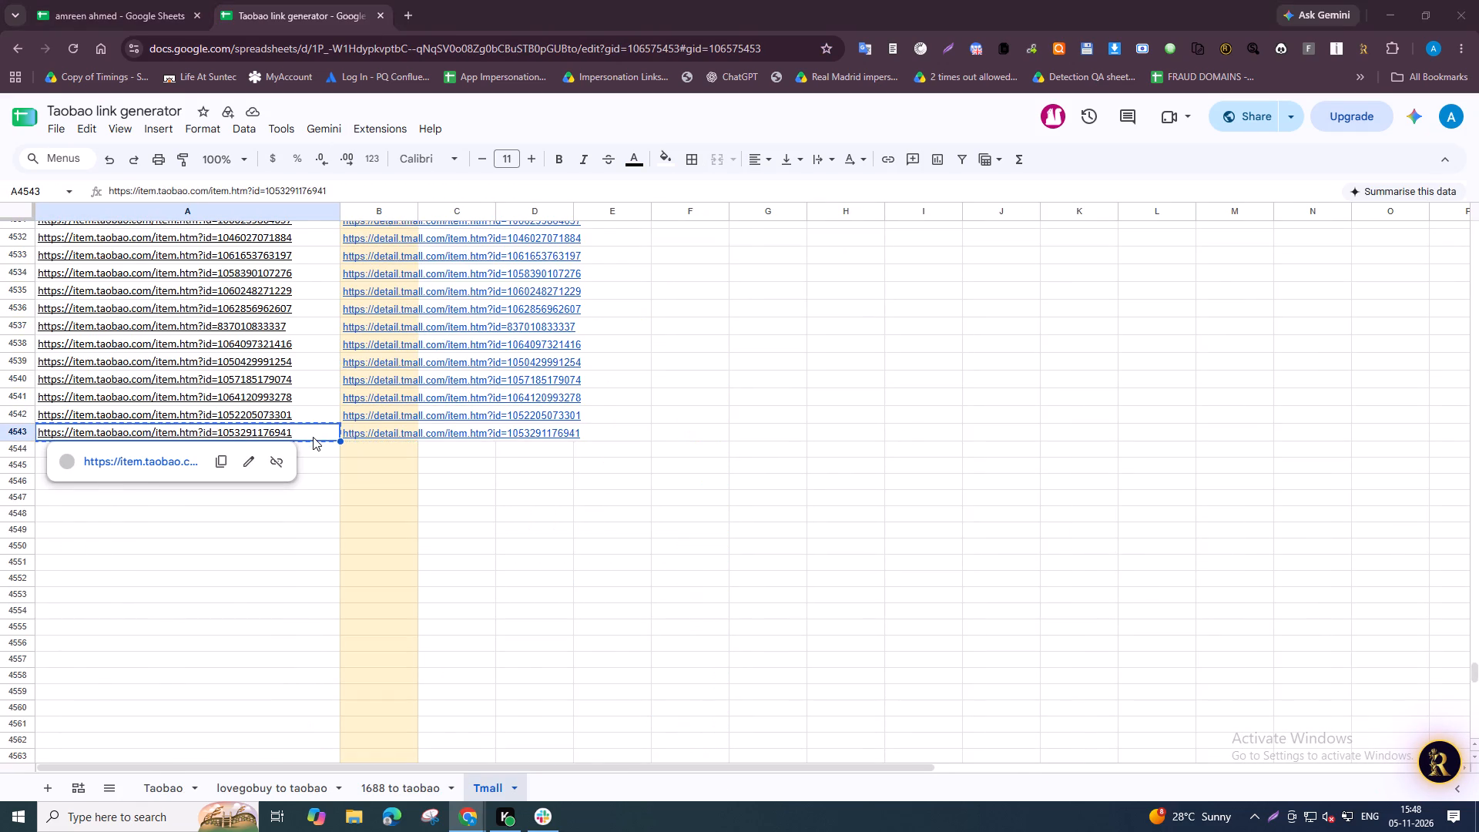
key(ctrl+f)
key(ctrl+v)
scroll(606, 464, down, 2)
scroll(606, 464, up, 4)
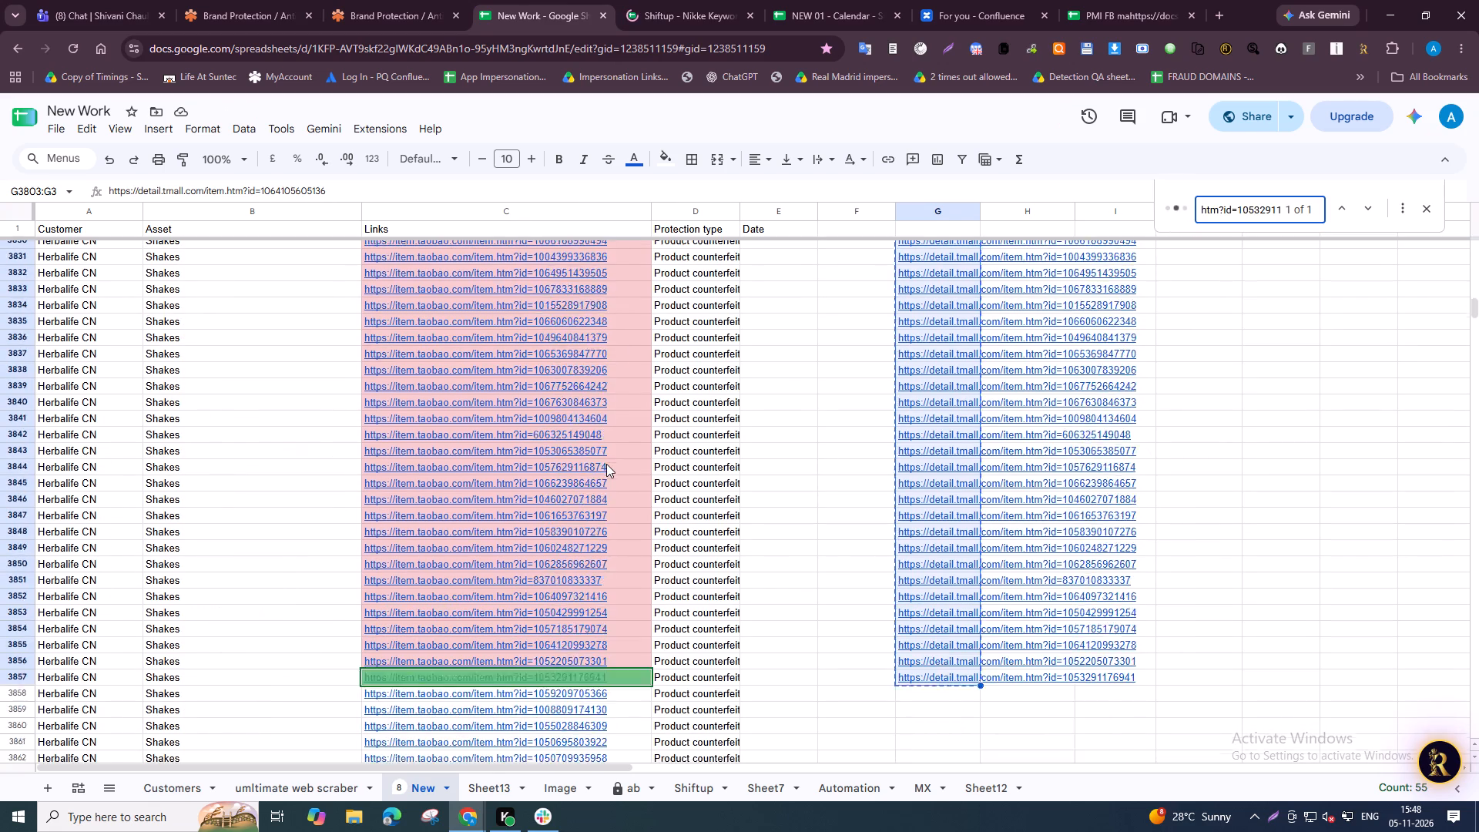
Switch back to the Brand Protection portal and save the Herbalife CN incident with the pasted Tmall links.
click(263, 0)
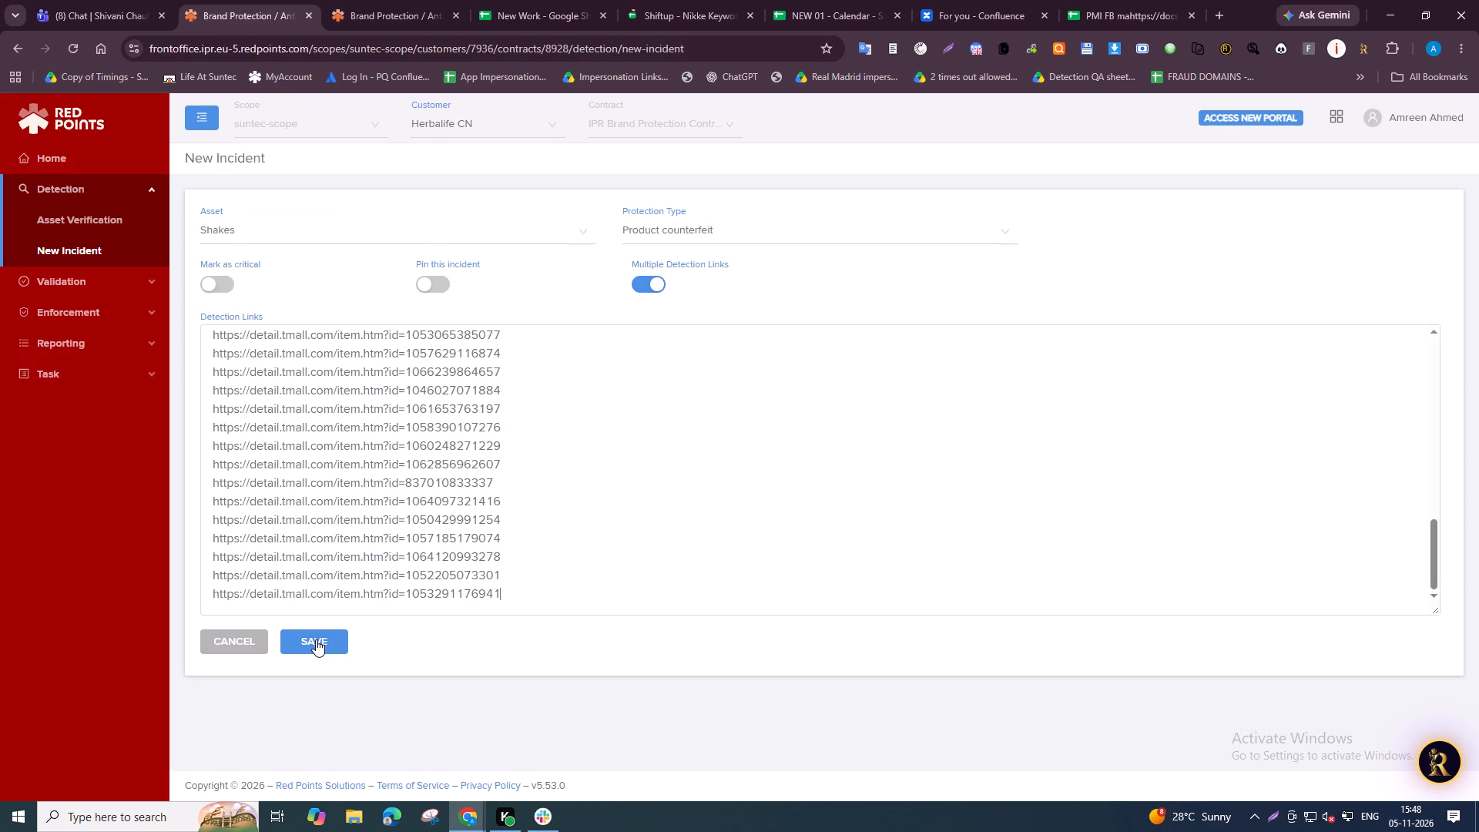
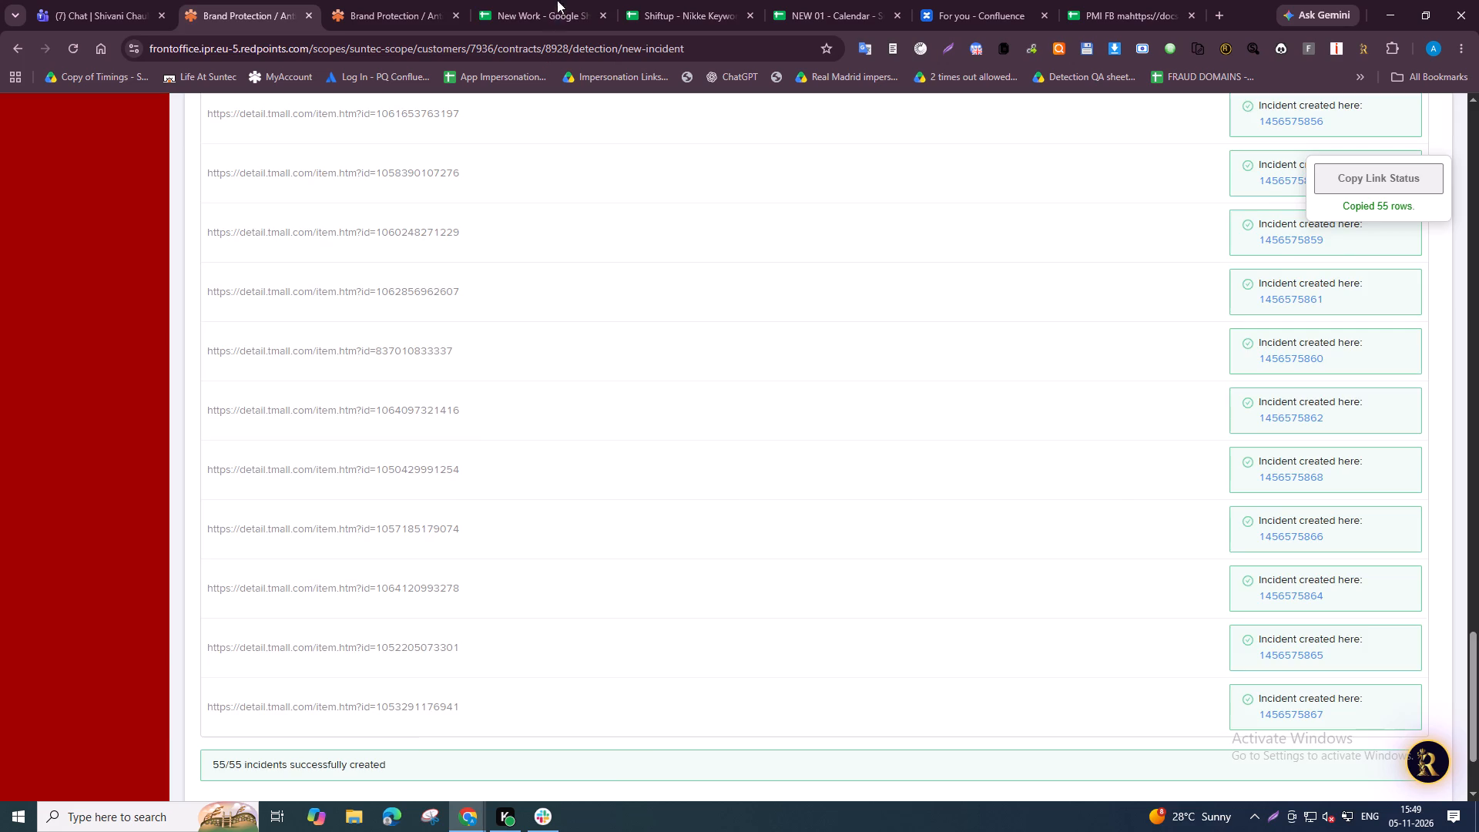
Return to New Work and paste the copied link statuses below the last logged row, moving the block so it starts in the Links column.
click(564, 0)
click(597, 447)
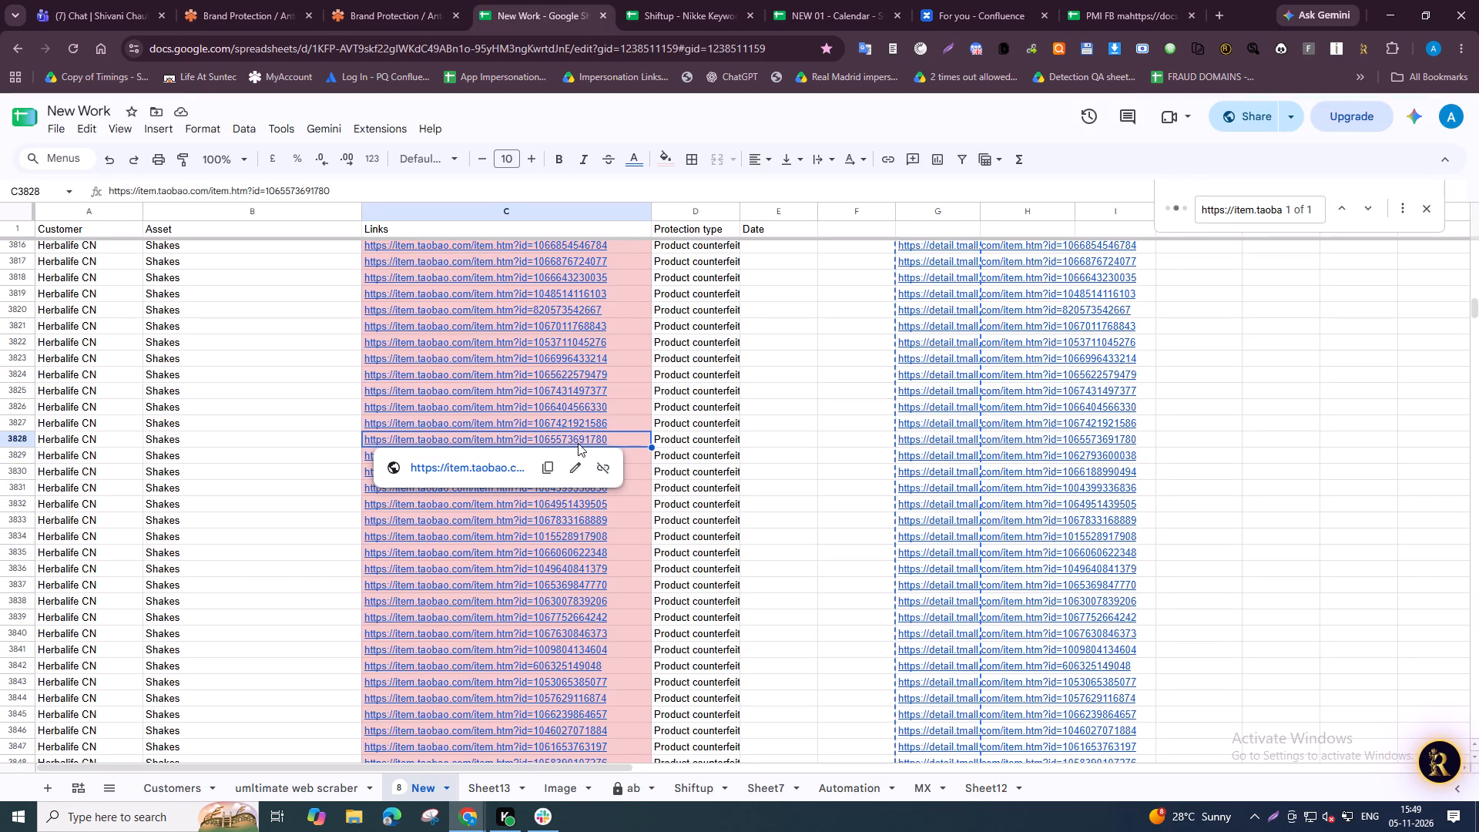
key(ctrl+End)
key(ctrl+Left)
key(ctrl+Left)
key(ctrl+Left)
key(ctrl+Up)
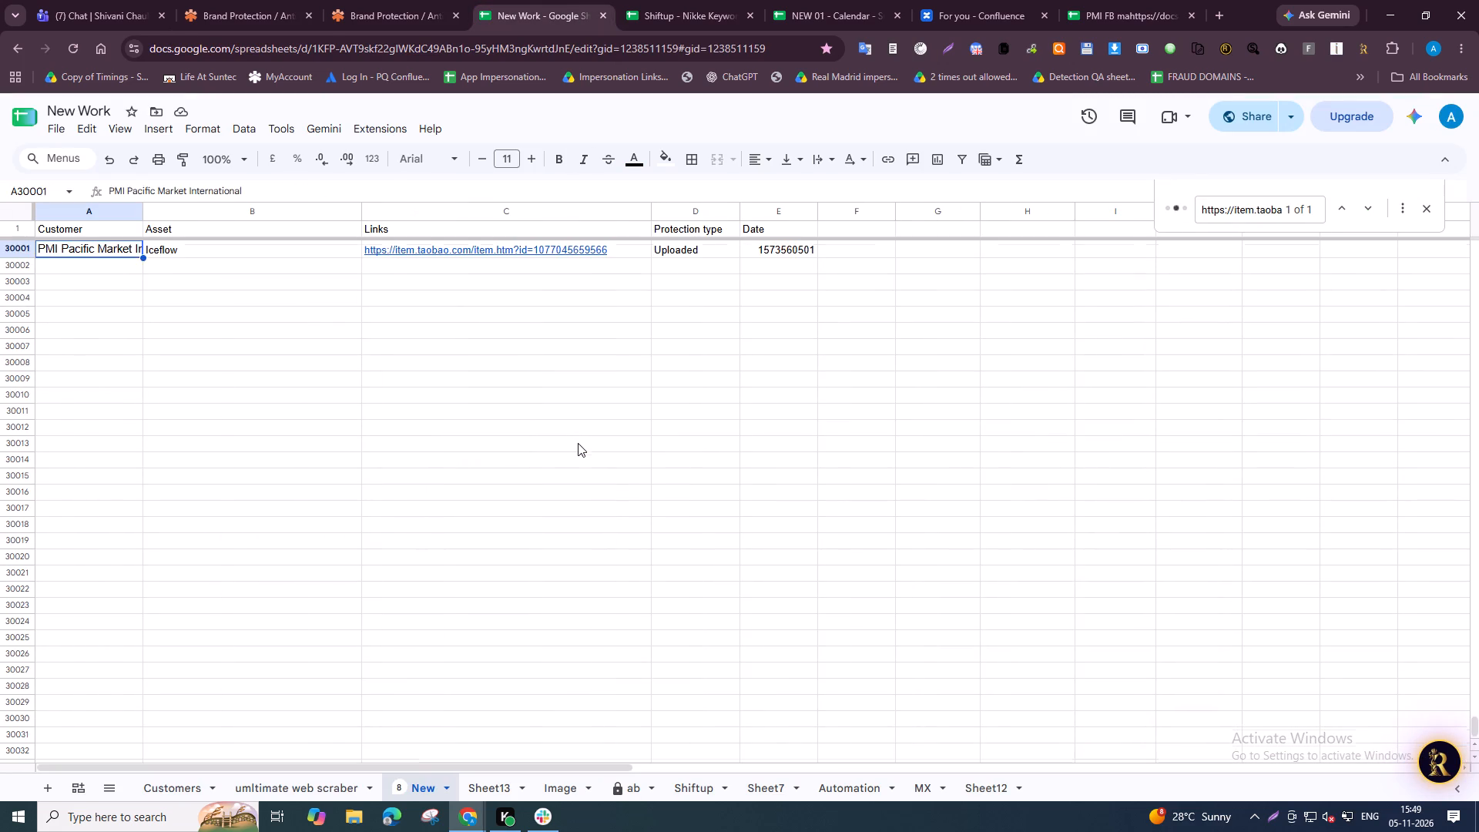
key(Down)
key(Right)
key(Right)
key(Right)
key(ctrl+v)
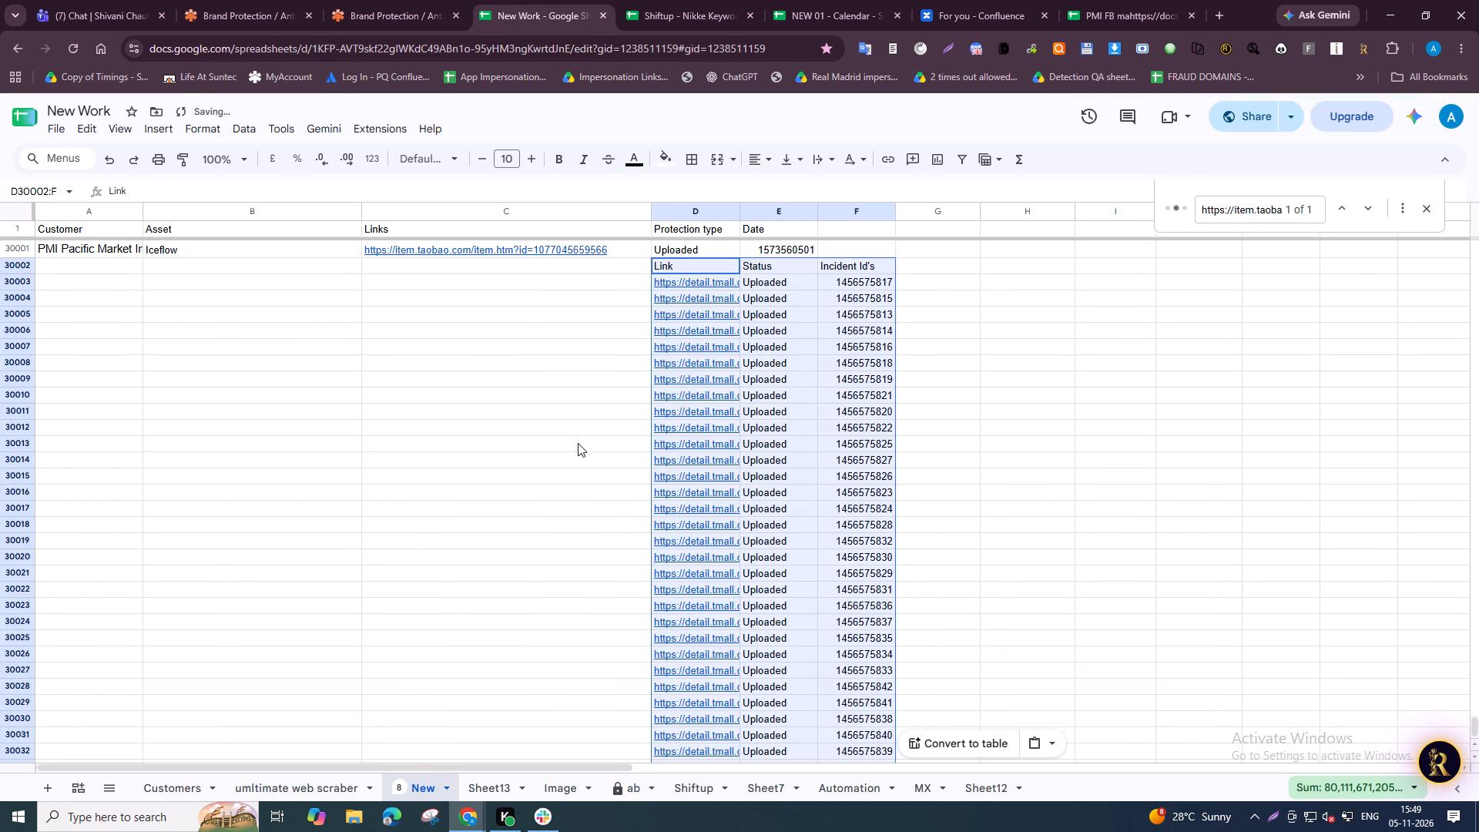
key(ctrl+x)
key(Left)
key(ctrl+v)
Copy the asset Shakes and customer Herbalife CN from the Brand Protection portal into the first logged Tmall link's row in New Work.
click(268, 0)
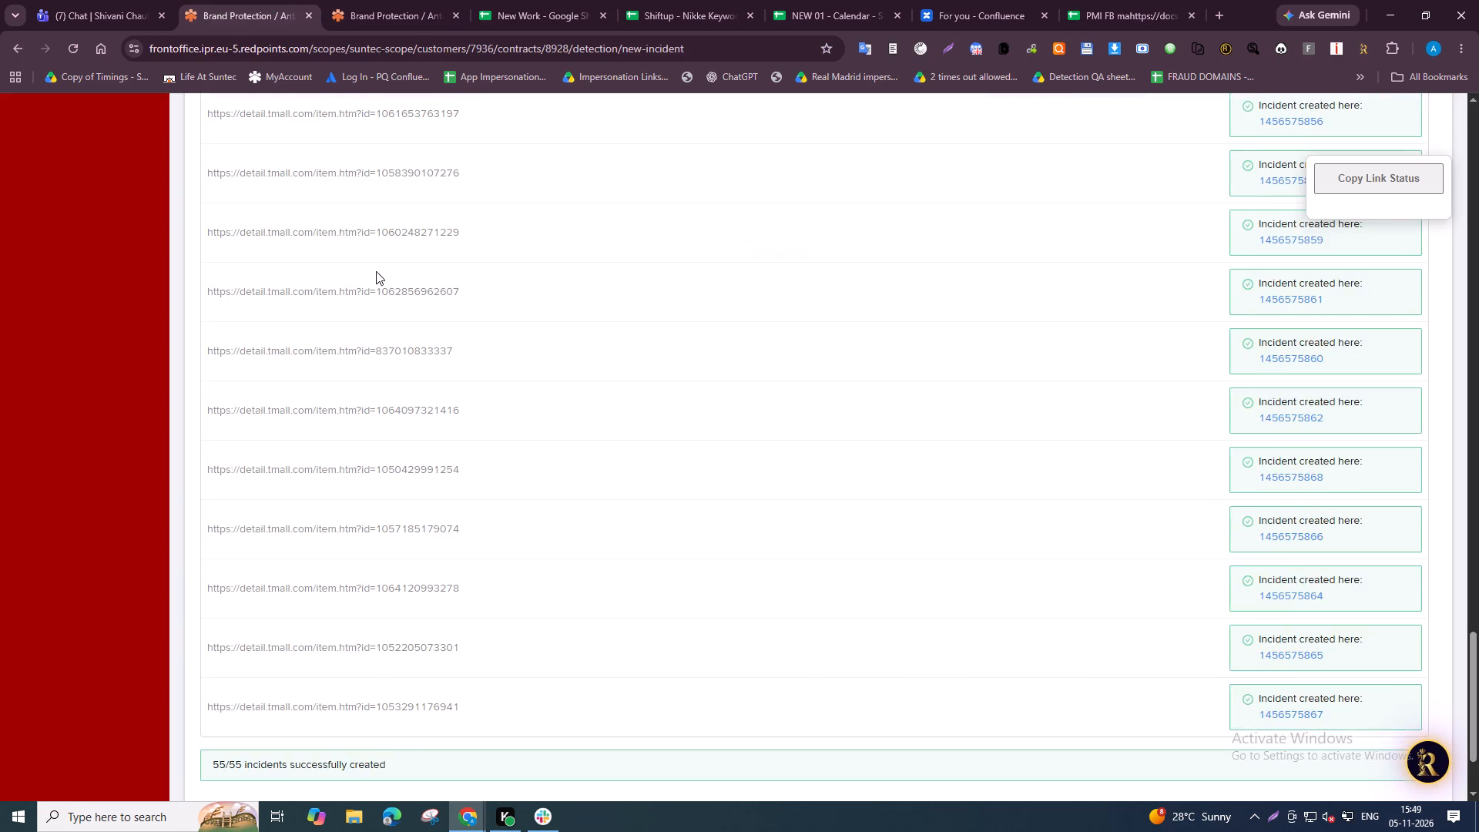
scroll(378, 280, up, 20)
scroll(378, 280, up, 20)
scroll(378, 280, up, 4)
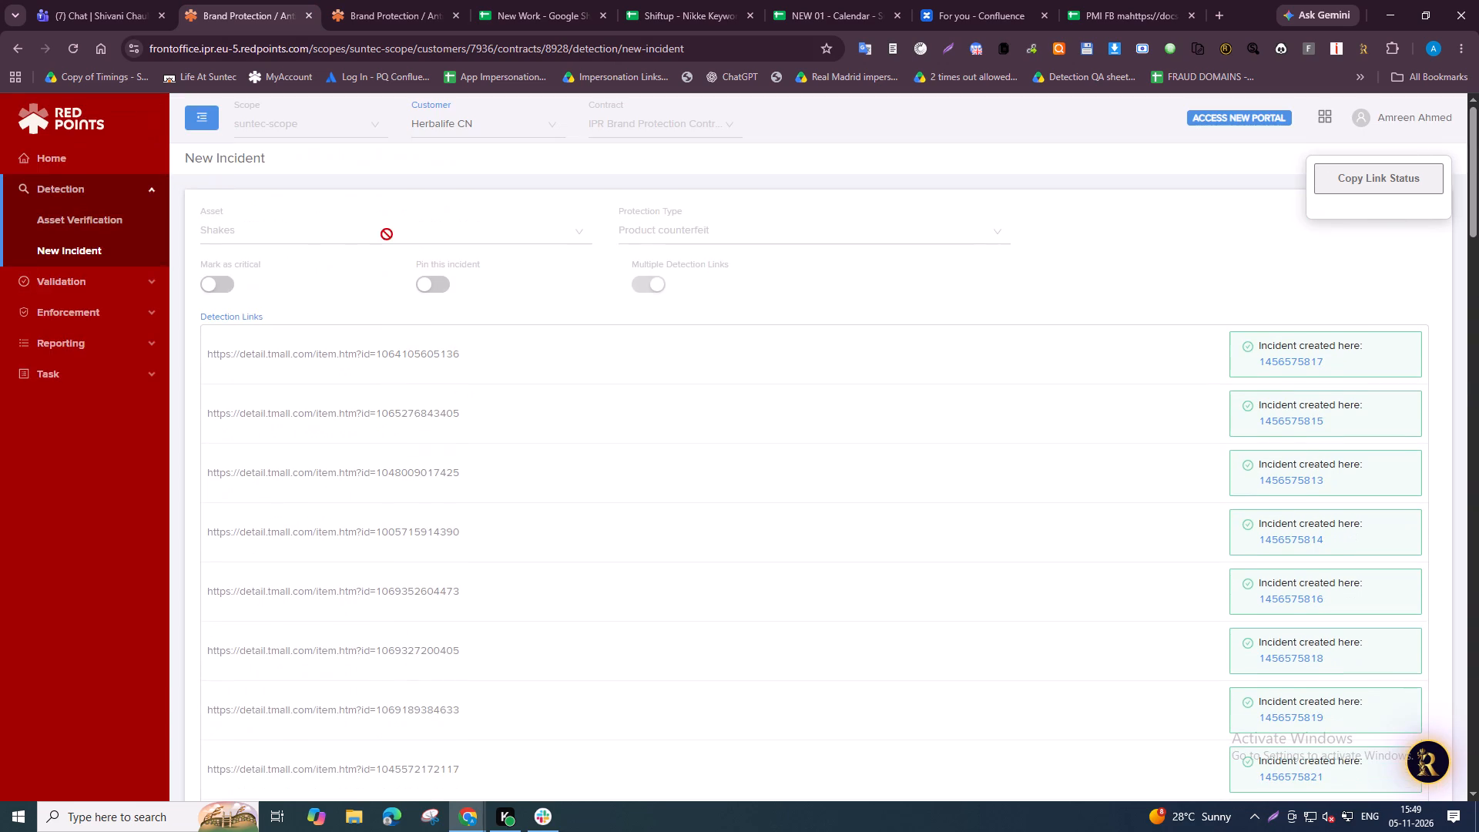
alt+click(387, 226)
click(532, 0)
click(344, 284)
key(ctrl+v)
drag(301, 376, 299, 367)
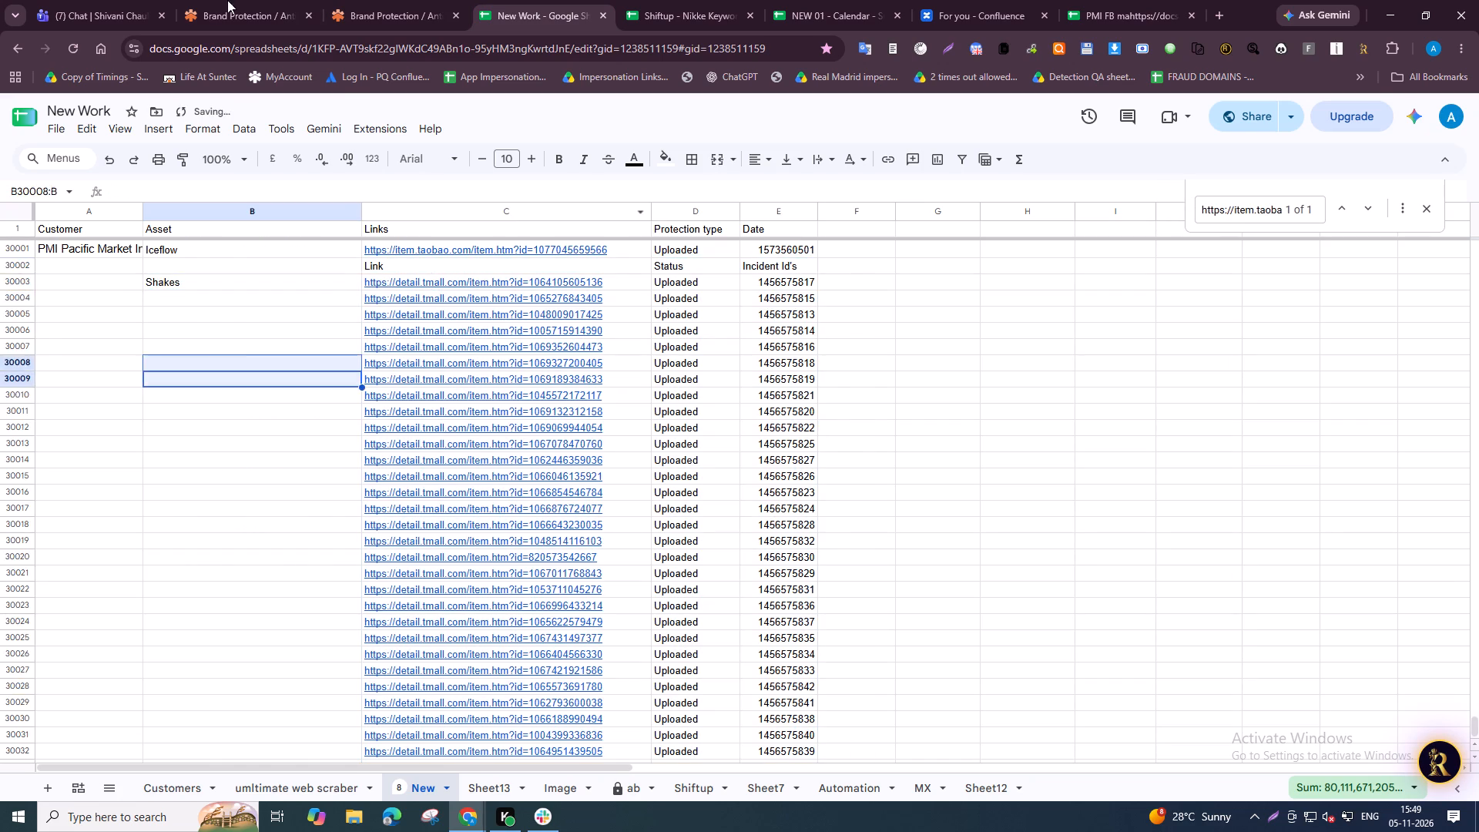
click(227, 0)
alt+click(491, 125)
click(518, 0)
click(102, 285)
key(ctrl+v)
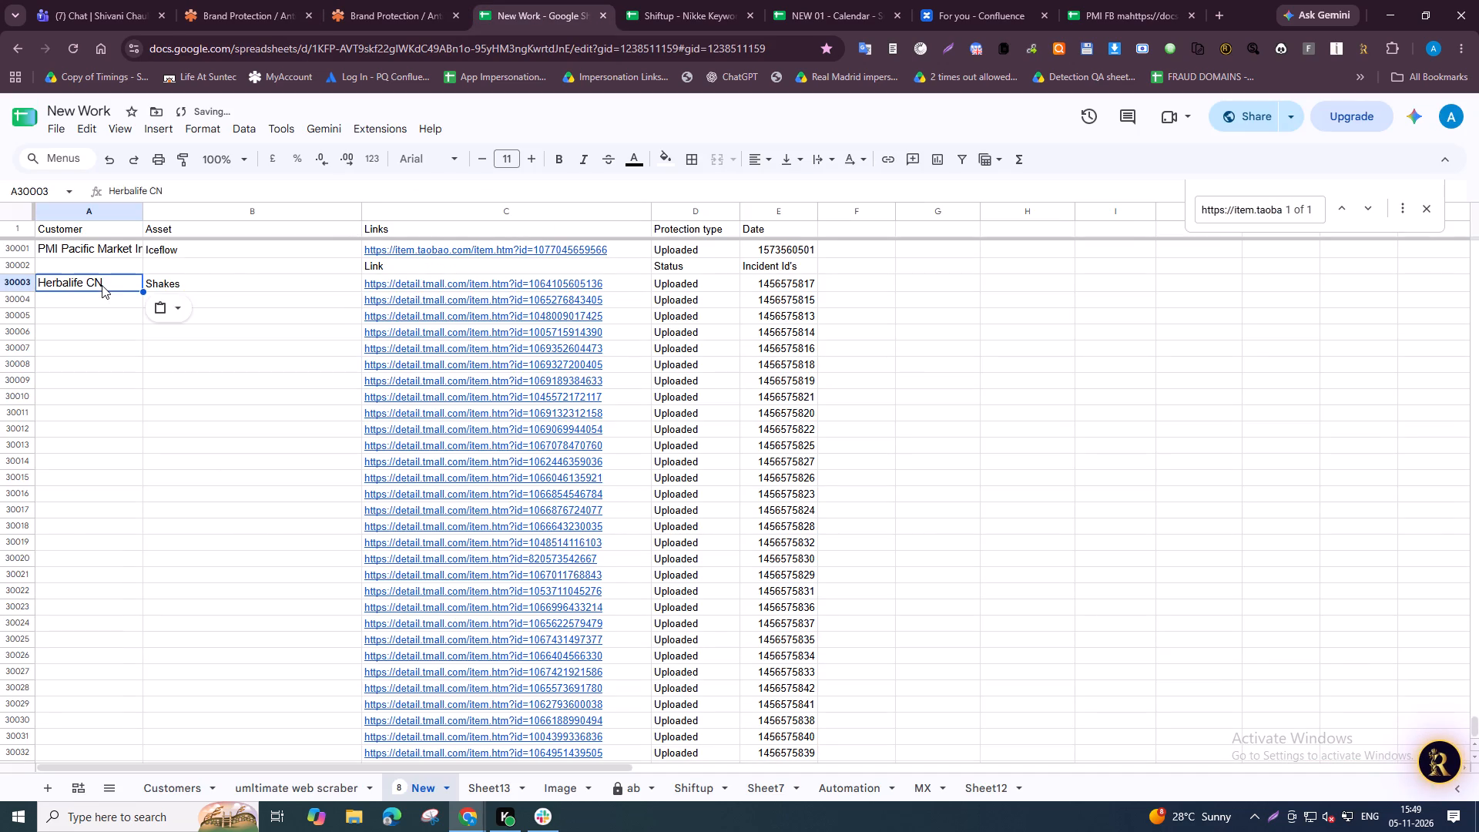
Fill Herbalife CN and Shakes down the Customer and Asset columns for all the pasted Tmall links.
key(Right)
key(Right)
key(ctrl+Down)
key(Left)
key(ctrl+shift+Up)
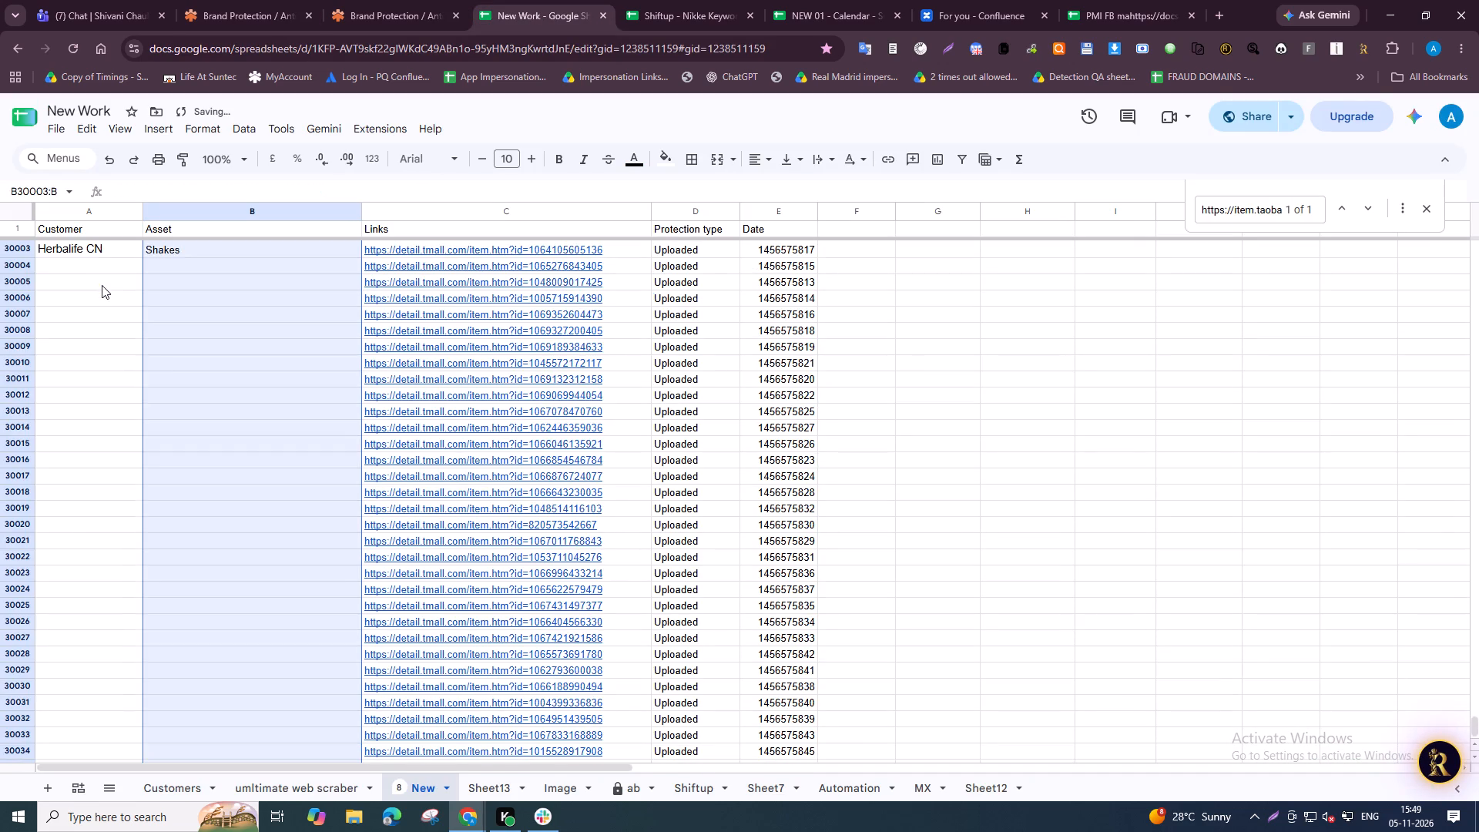
key(shift+Left)
key(ctrl+d)
Clear the pasted header row with Link, Status and Incident Id's above the Herbalife CN entries.
key(ctrl+Up)
key(Up)
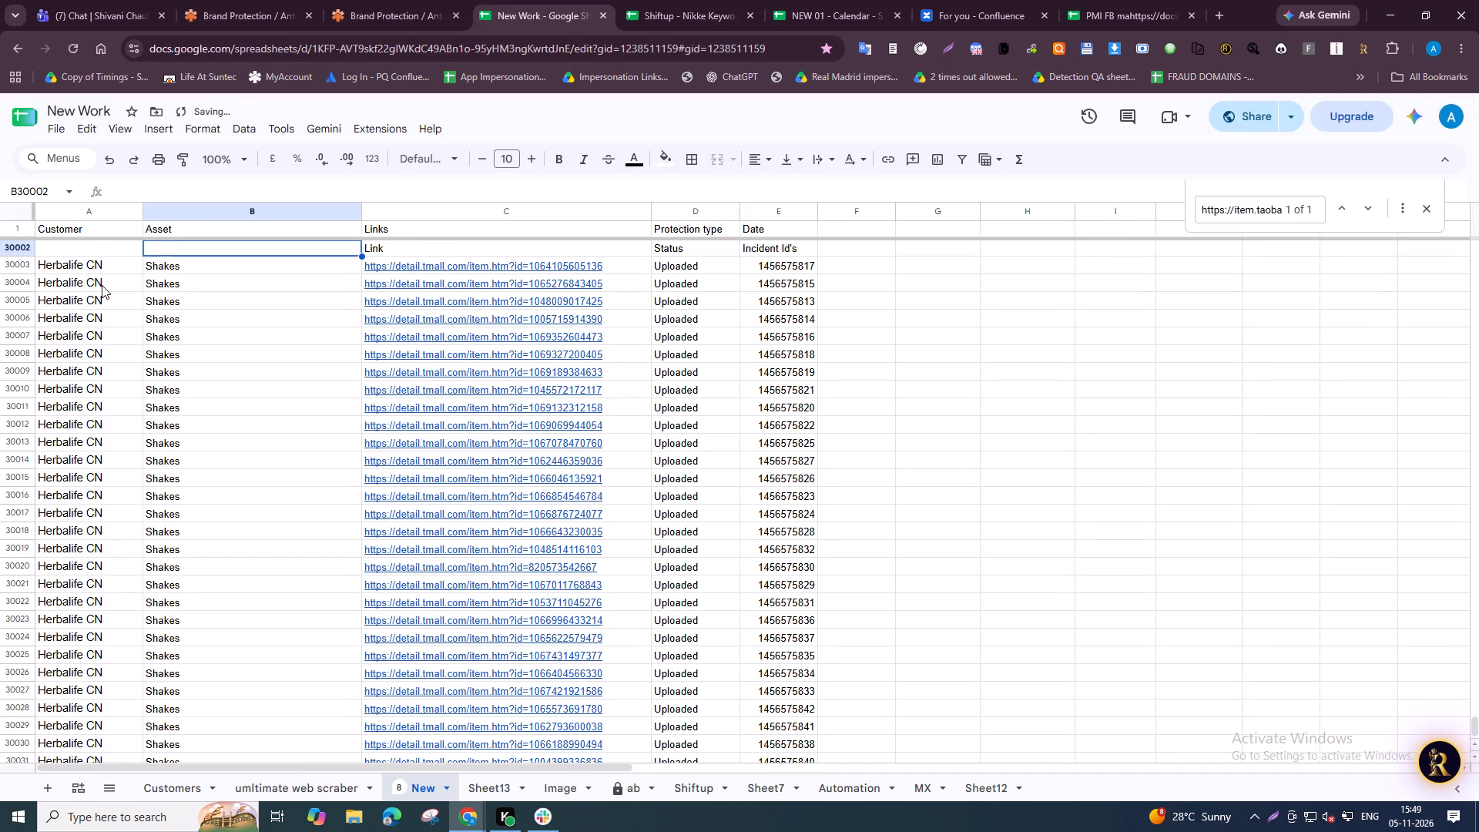
key(Left)
key(ctrl+shift+Right)
key(ctrl+shift+Right)
key(Delete)
Count the pasted Herbalife CN Tmall links and enter 55 in column I, directly below the Shiftup Corp row of the customer tally.
key(Down)
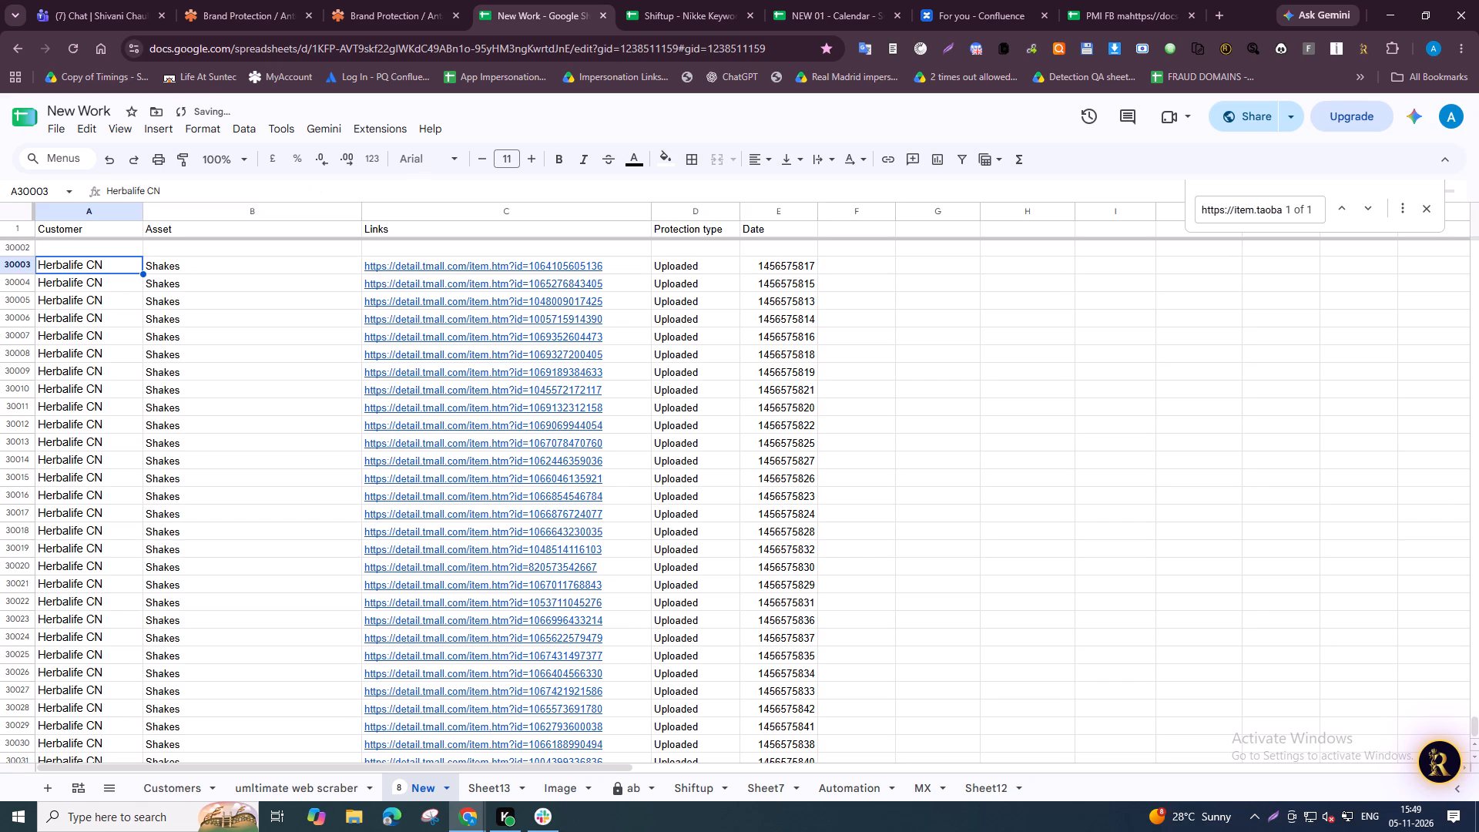
key(Right)
key(Right)
key(ctrl+shift+Down)
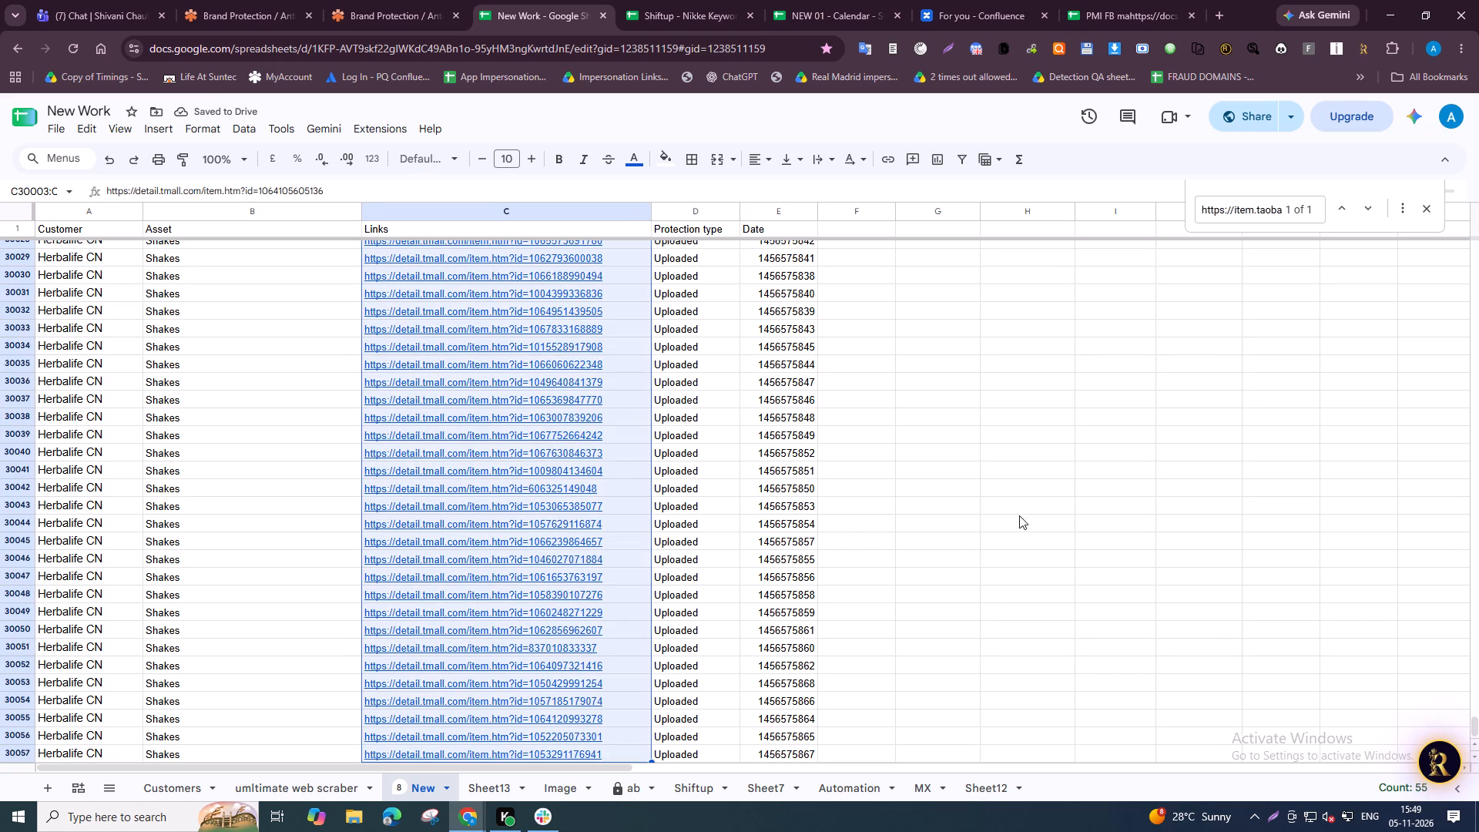
click(1055, 506)
key(ctrl+Up)
key(Right)
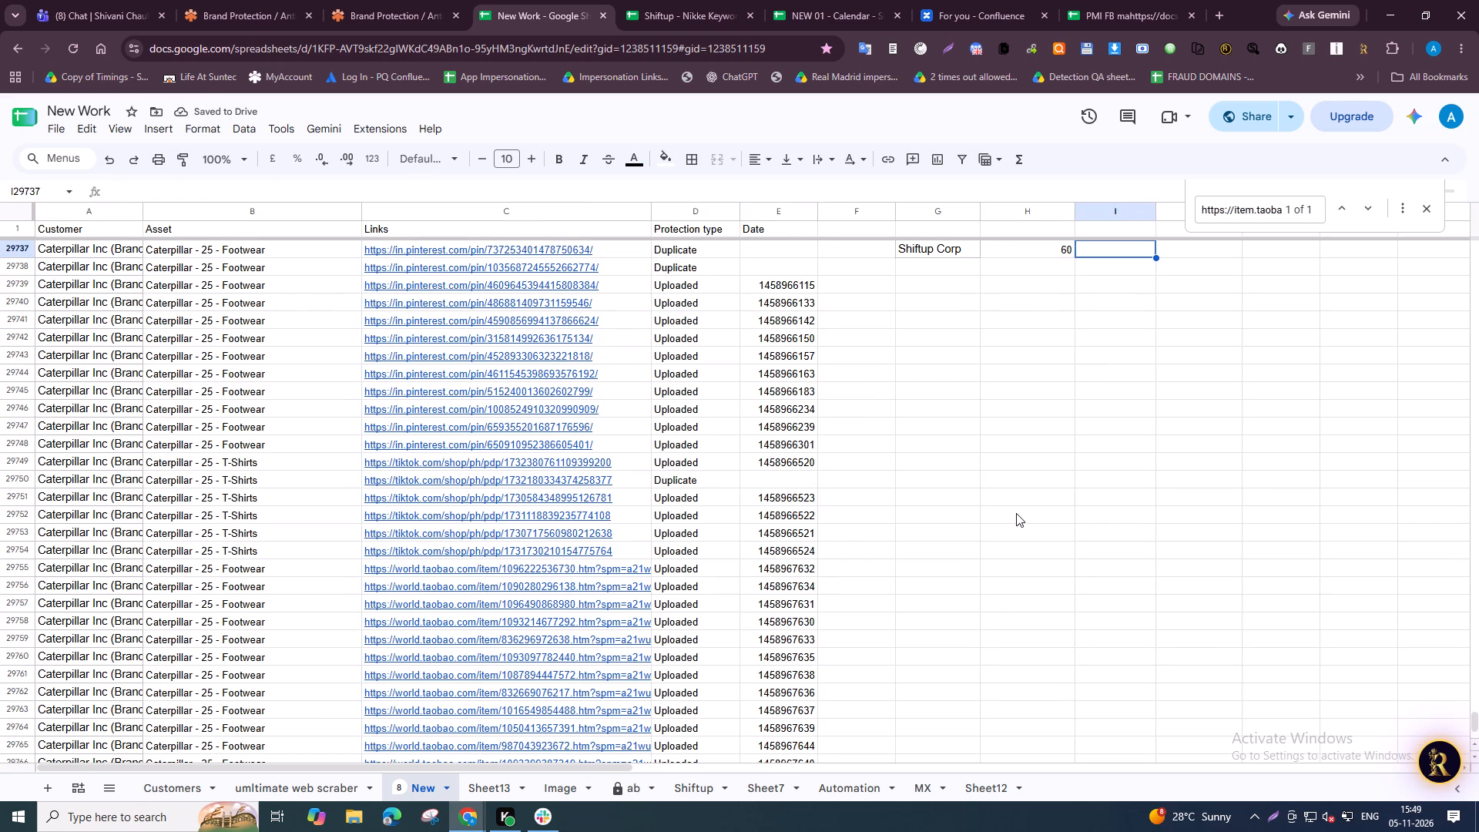
key(Up)
key(ctrl+Up)
scroll(1016, 513, up, 1)
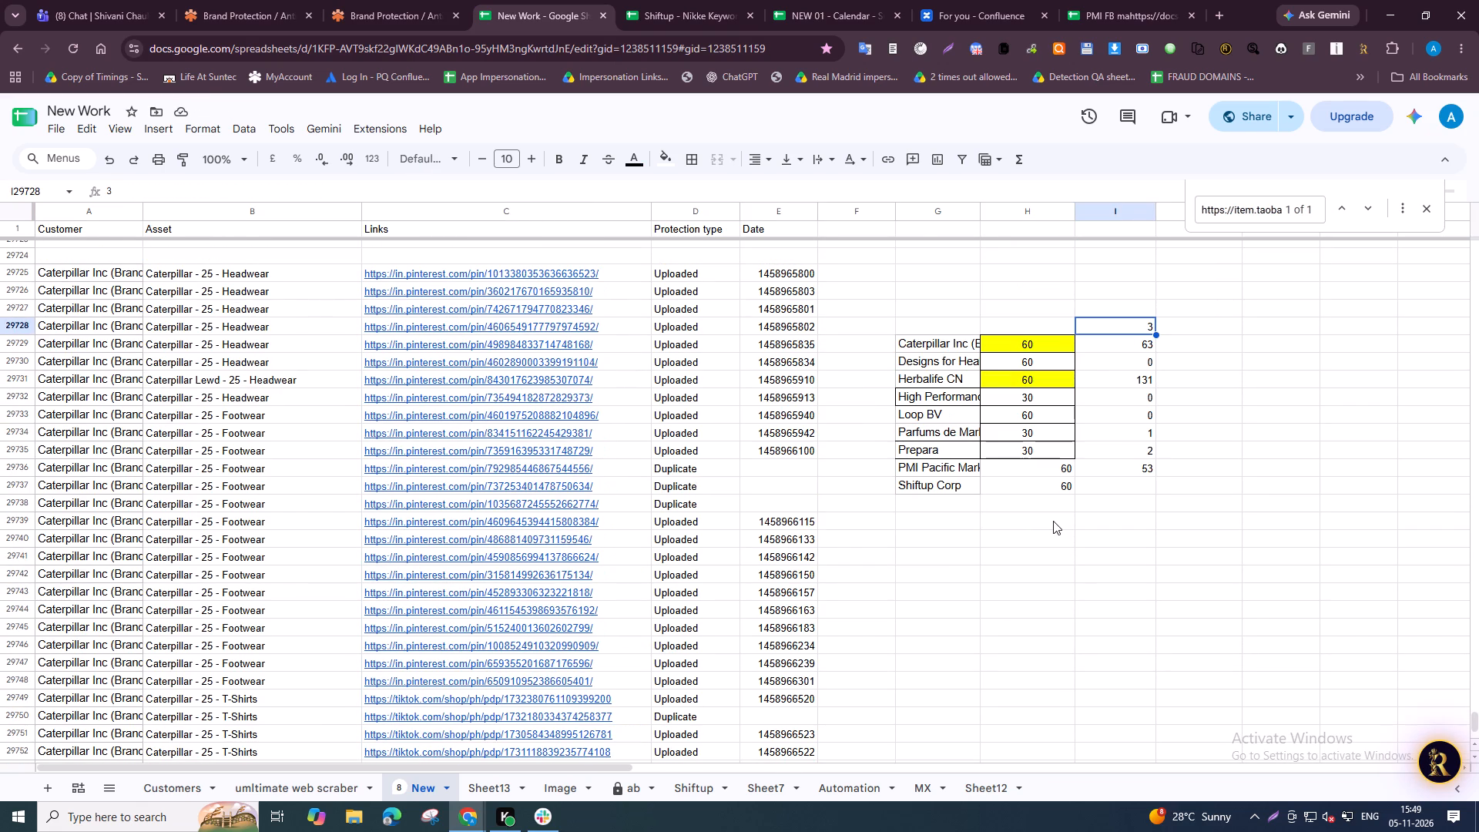
click(1146, 503)
text(55)
key(Up)
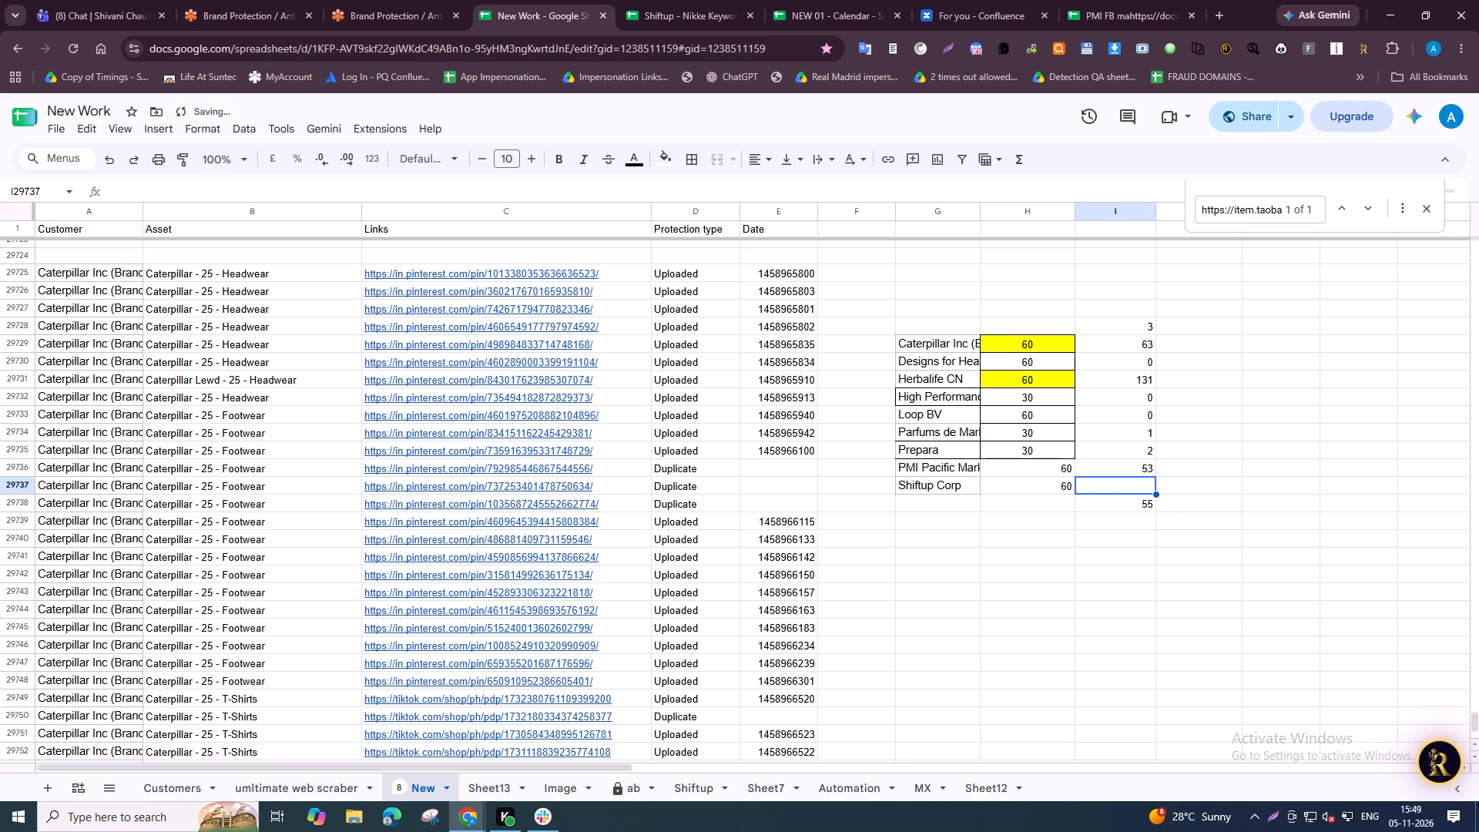
Count the incident IDs of the Shiftup Corp NIKKE Alice and NIKKE Dorothy rows and enter 7 for Shiftup Corp in the tally.
scroll(1088, 544, down, 17)
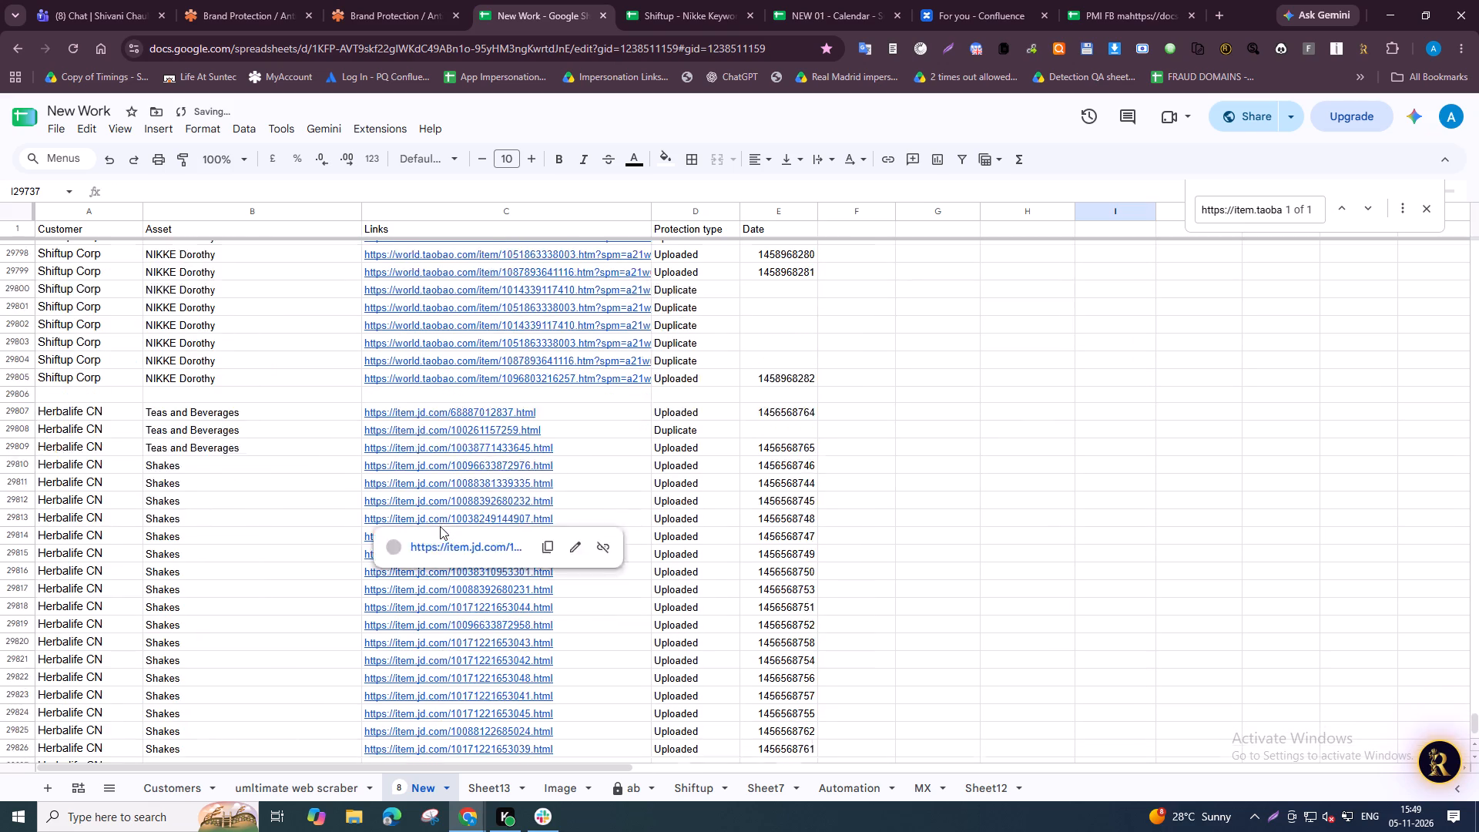
scroll(440, 526, up, 3)
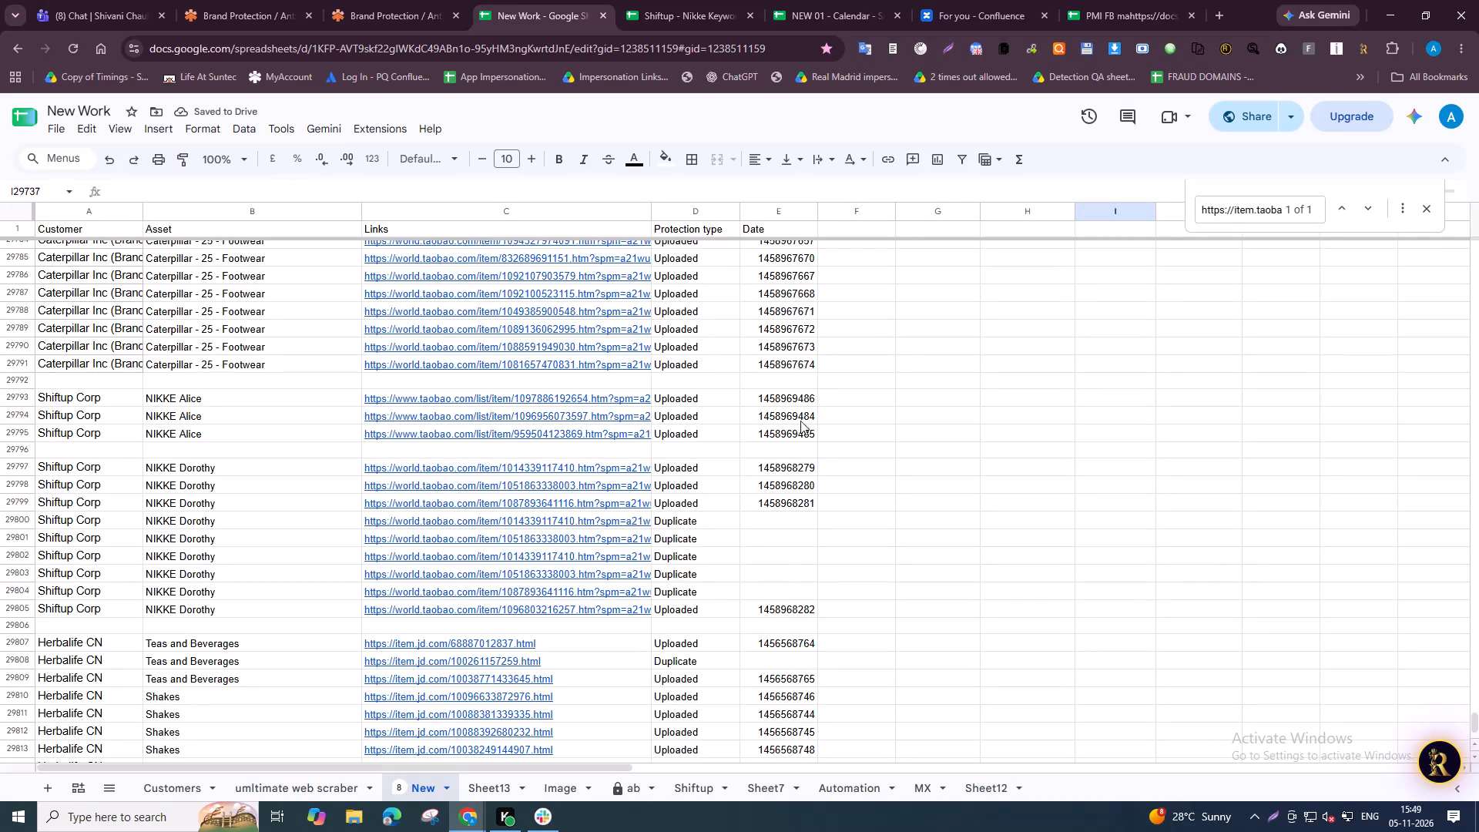
click(803, 404)
shift+click(803, 613)
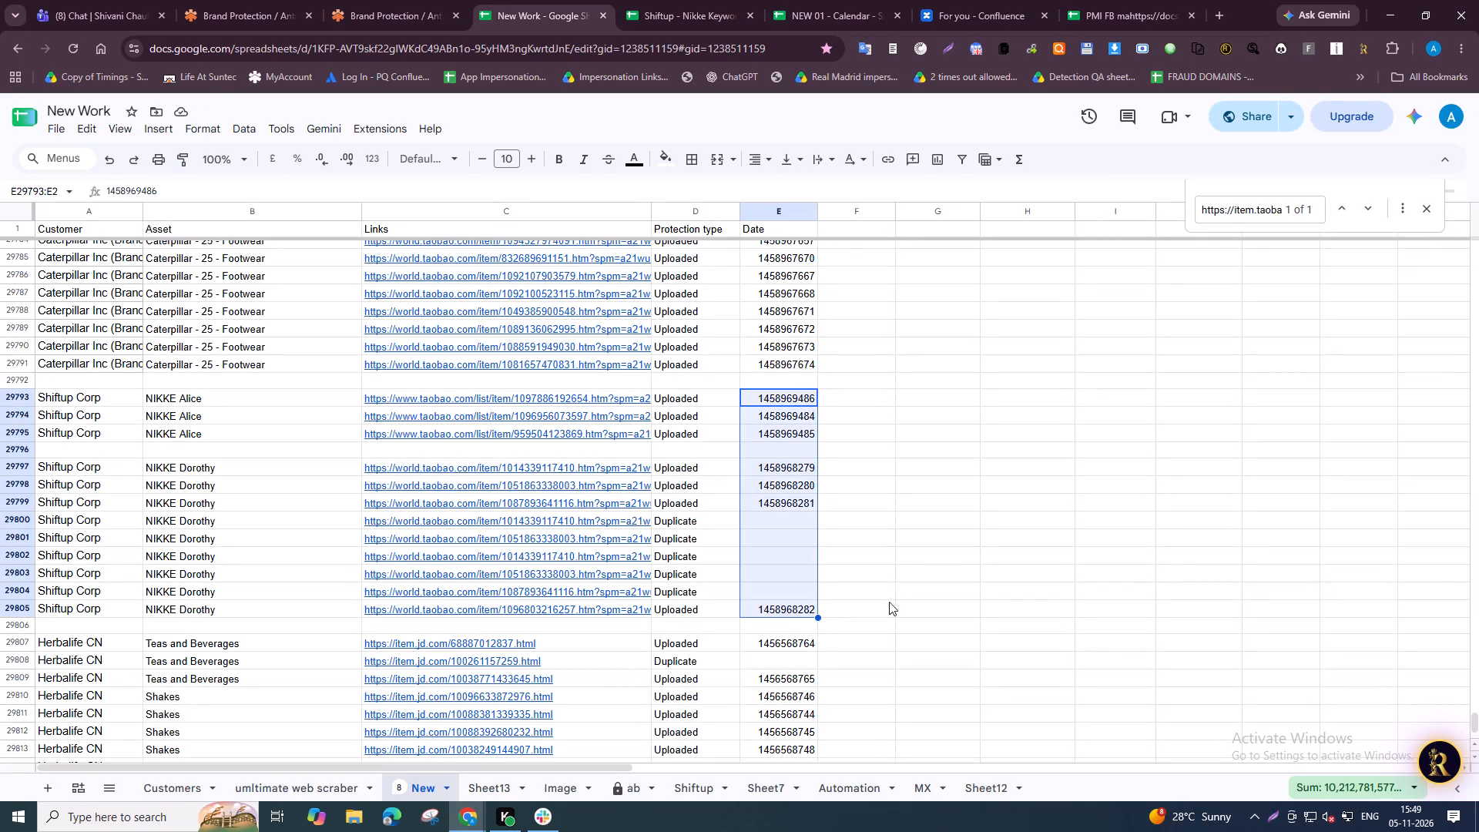
click(1308, 787)
click(1302, 762)
click(1113, 525)
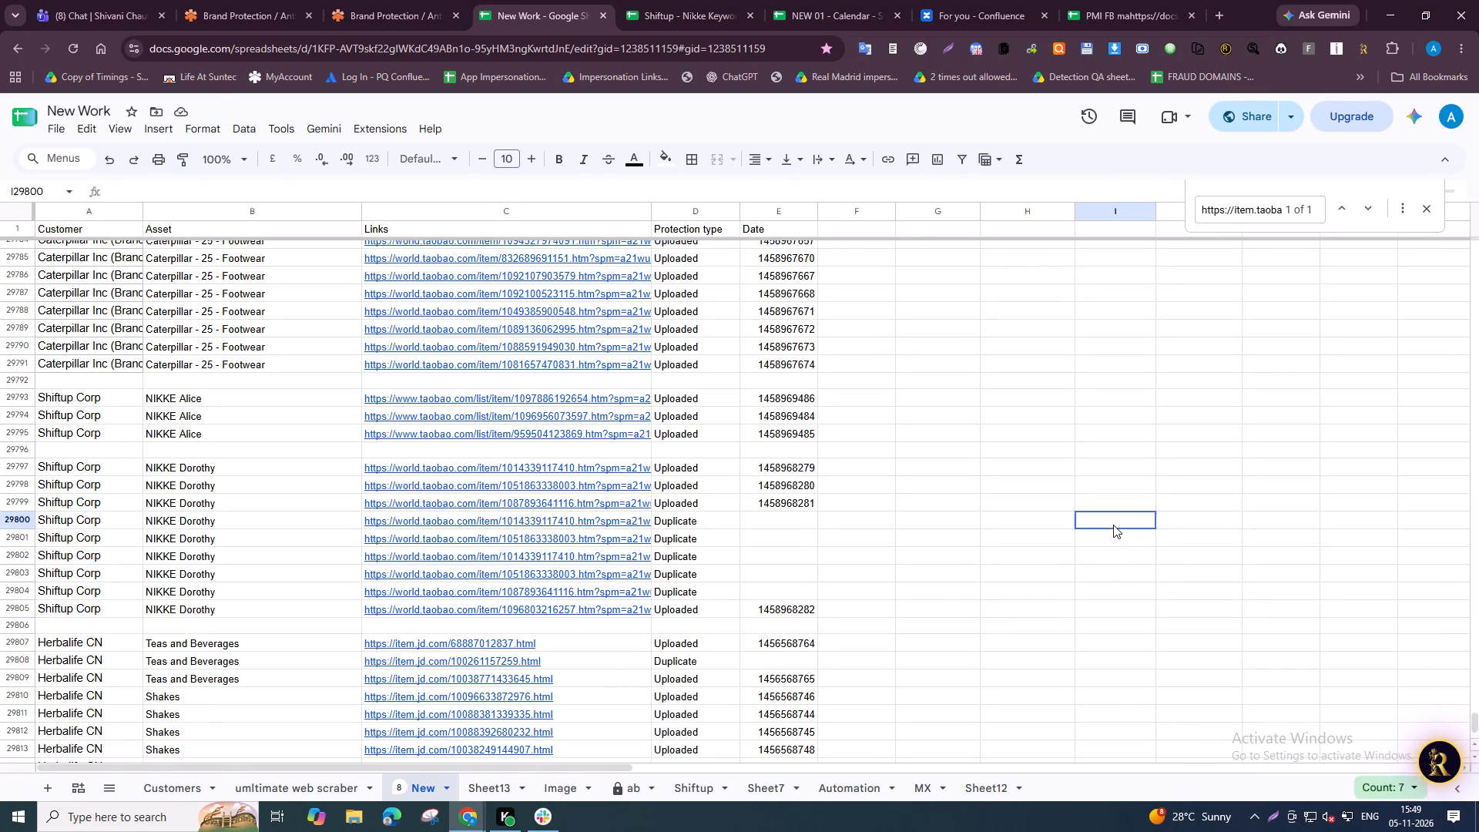
key(ctrl+Up)
key(ctrl+Up)
key(Down)
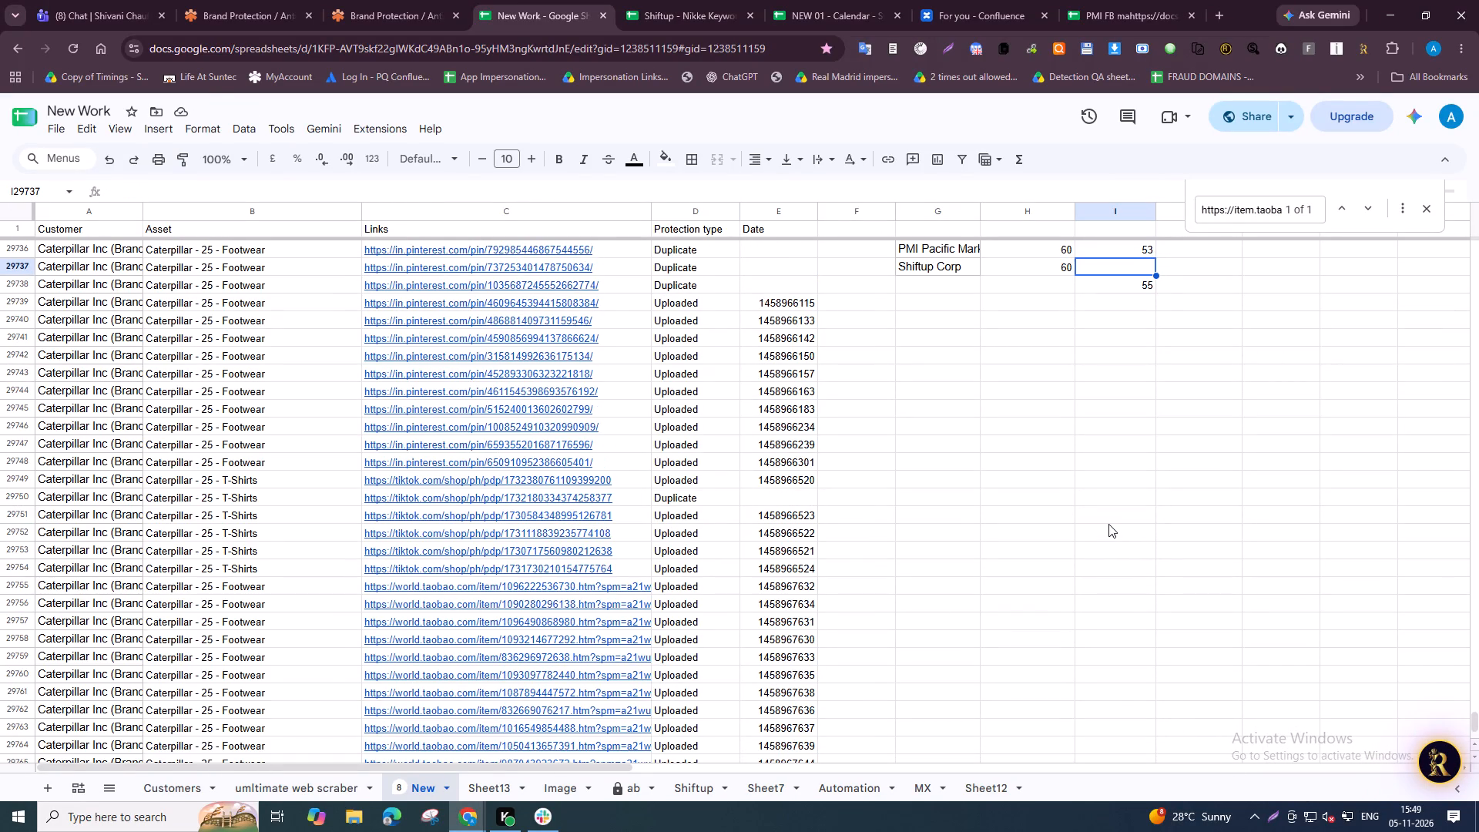
key(7)
Delete the stray 3 above the customer tally's count column.
key(ctrl+Up)
key(ctrl+Up)
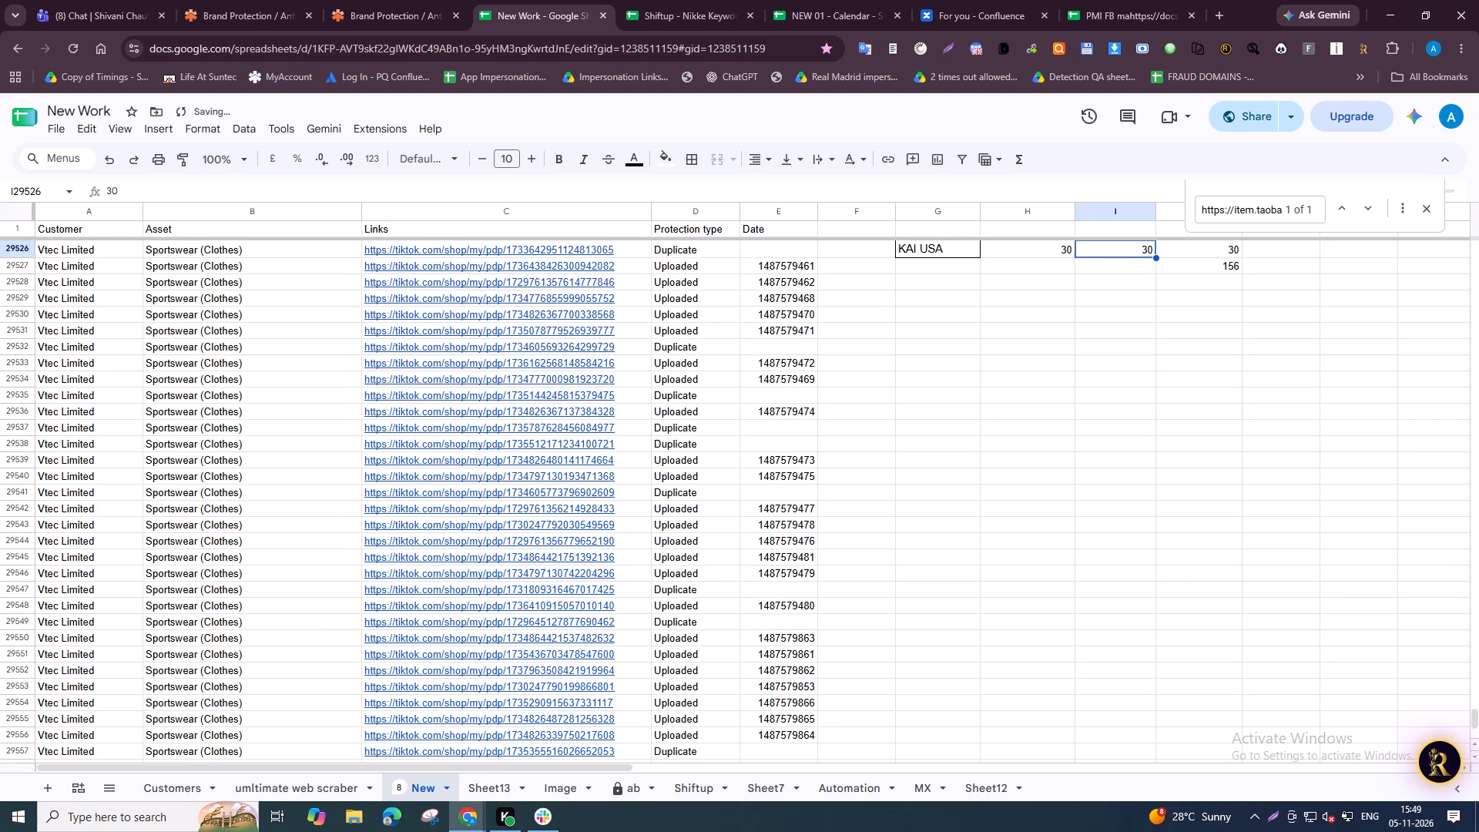
key(ctrl+Down)
scroll(1108, 524, down, 4)
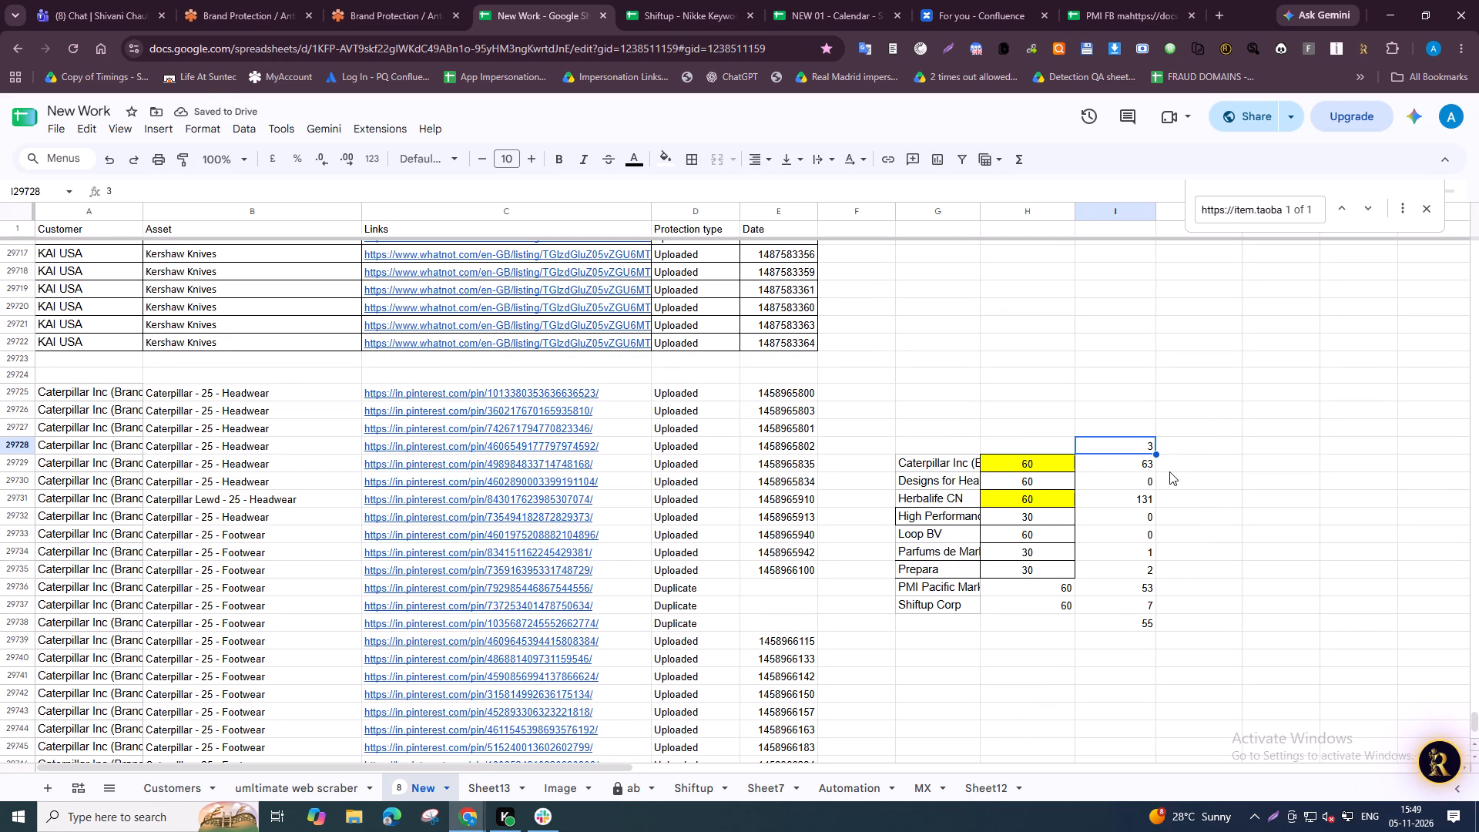
key(Delete)
Sum the tally's count column and enter 312 in the cell below the 55.
shift+click(1112, 656)
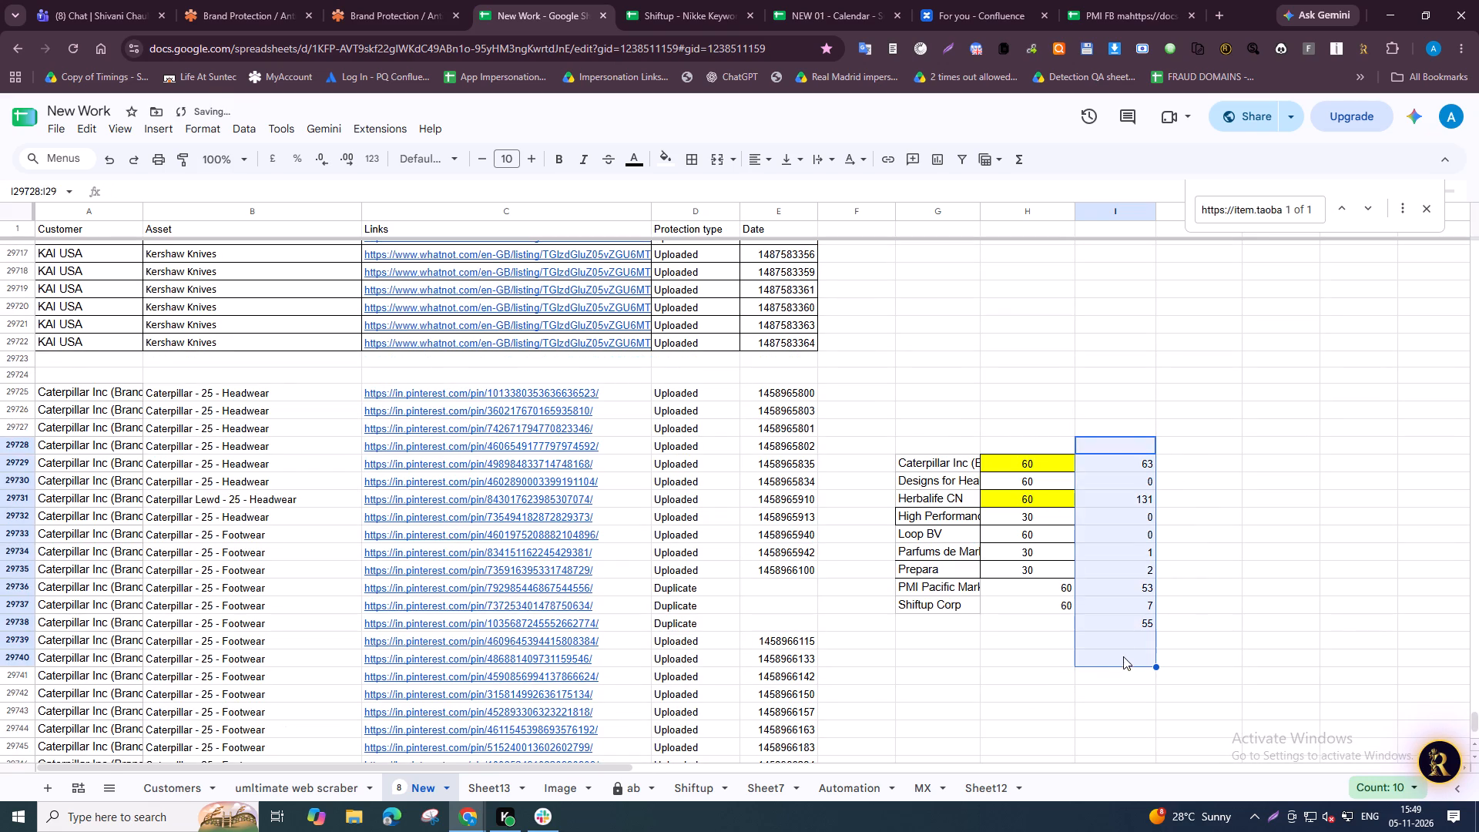
click(1357, 782)
click(1367, 785)
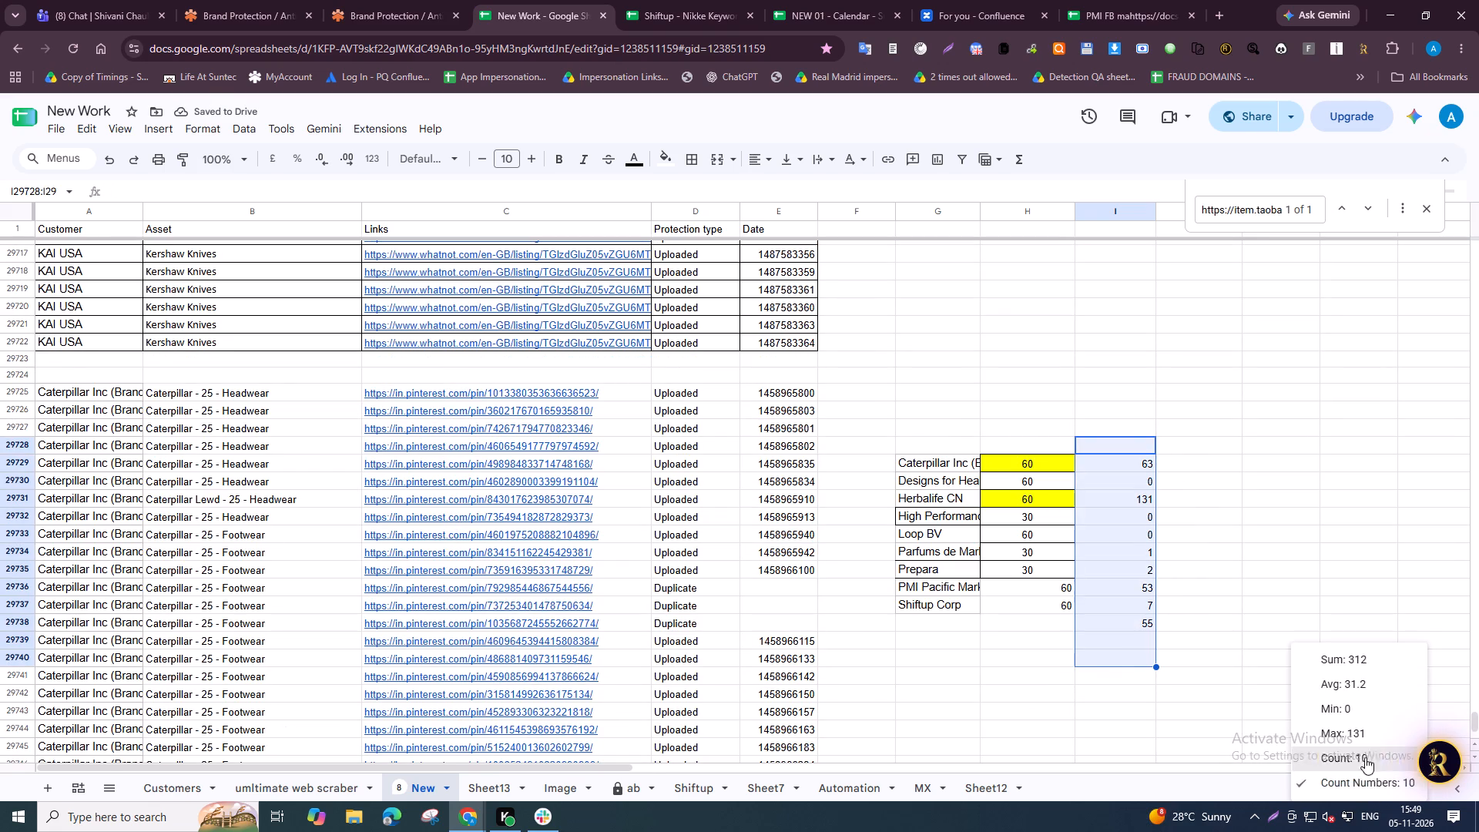
click(1370, 661)
click(1192, 686)
click(1145, 649)
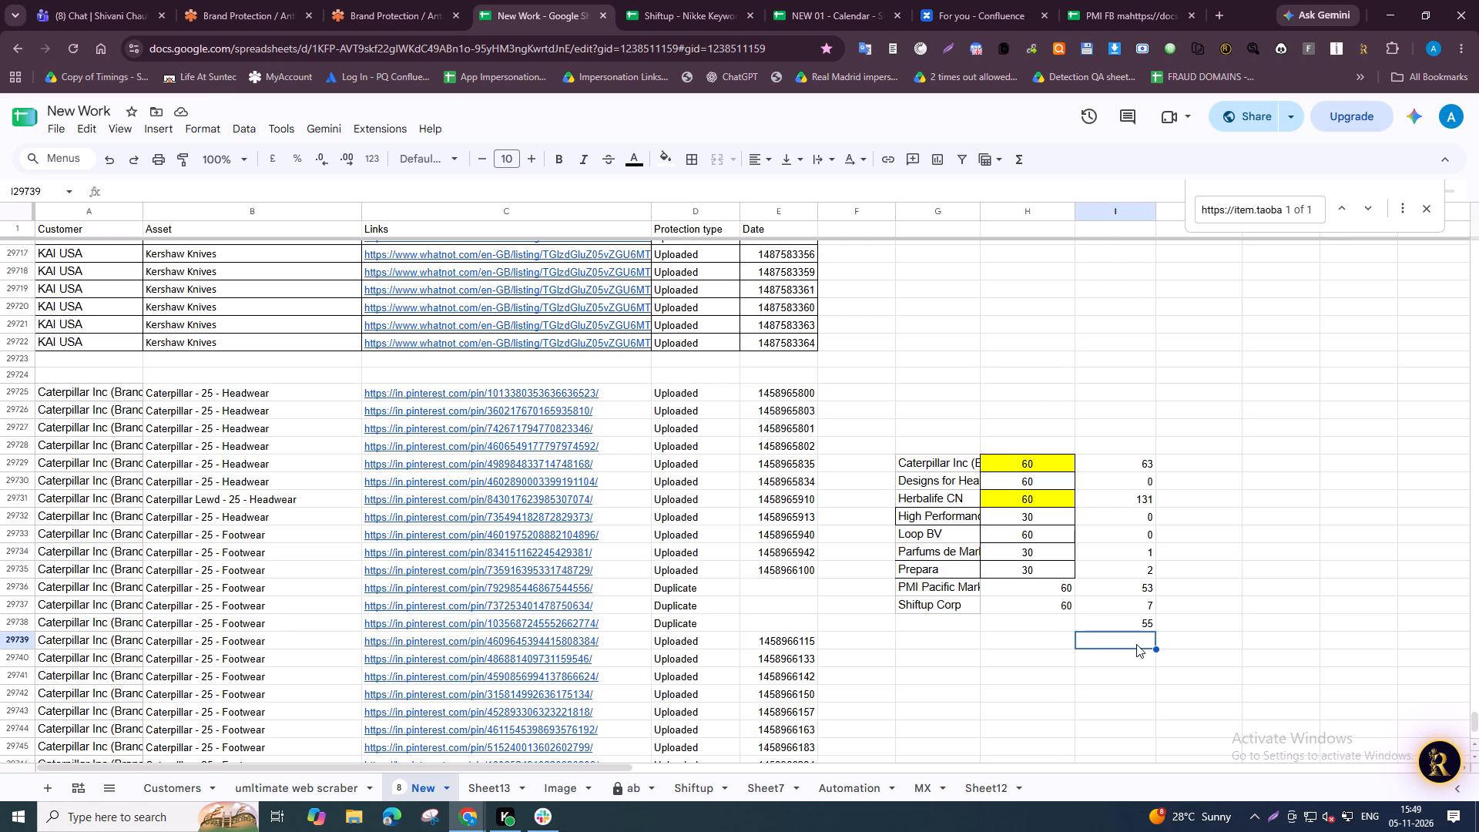
text(312)
Enter 55 in column H below Shiftup Corp's 60, beside the 55 in the count column.
key(Up)
key(Left)
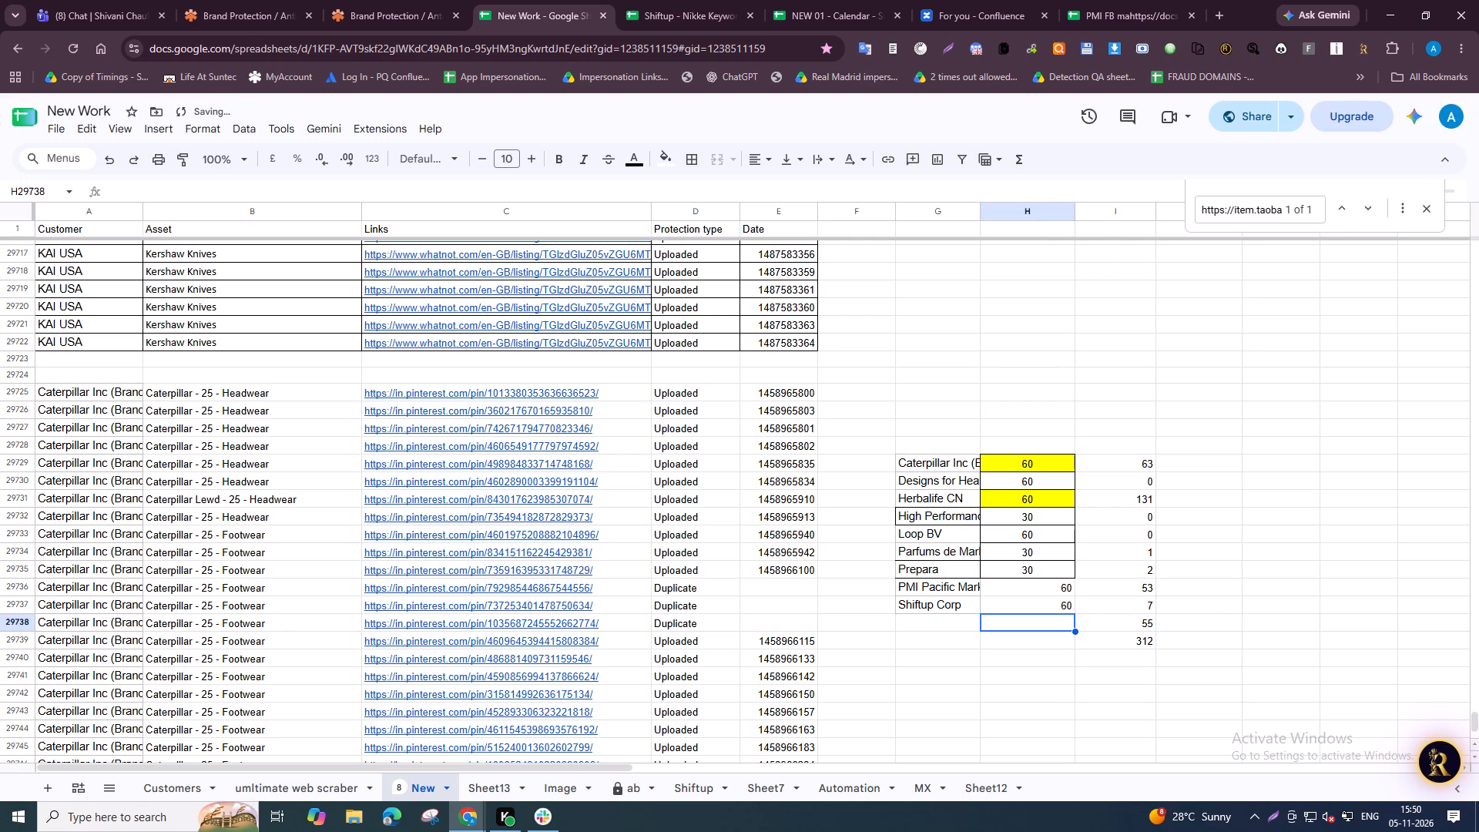
text(55)
key(Up)
Centre-align the tally numbers in column H, from the Caterpillar row through the 55.
key(Down)
key(ctrl+shift+Up)
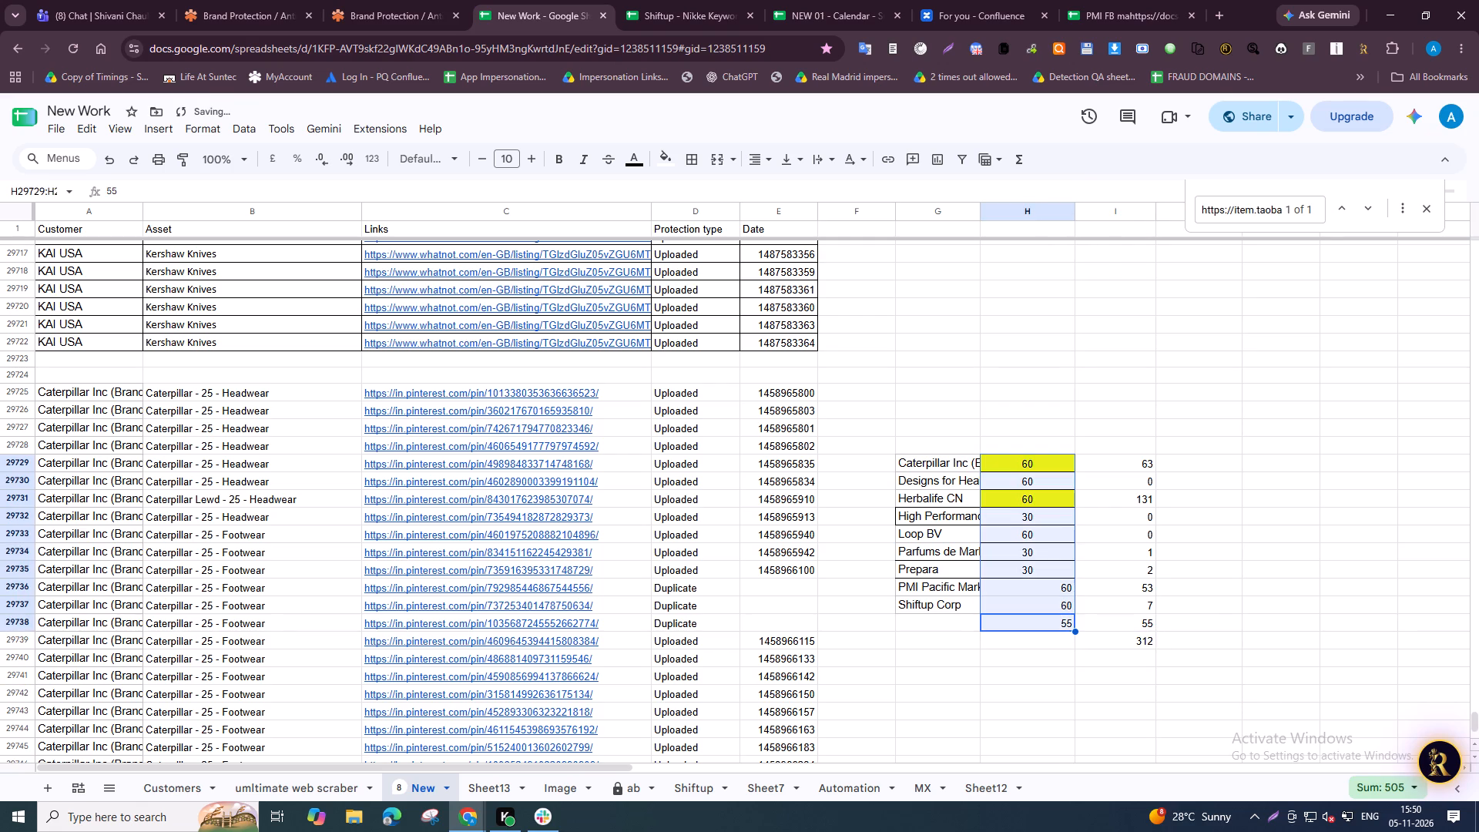
click(753, 152)
click(791, 185)
click(1013, 624)
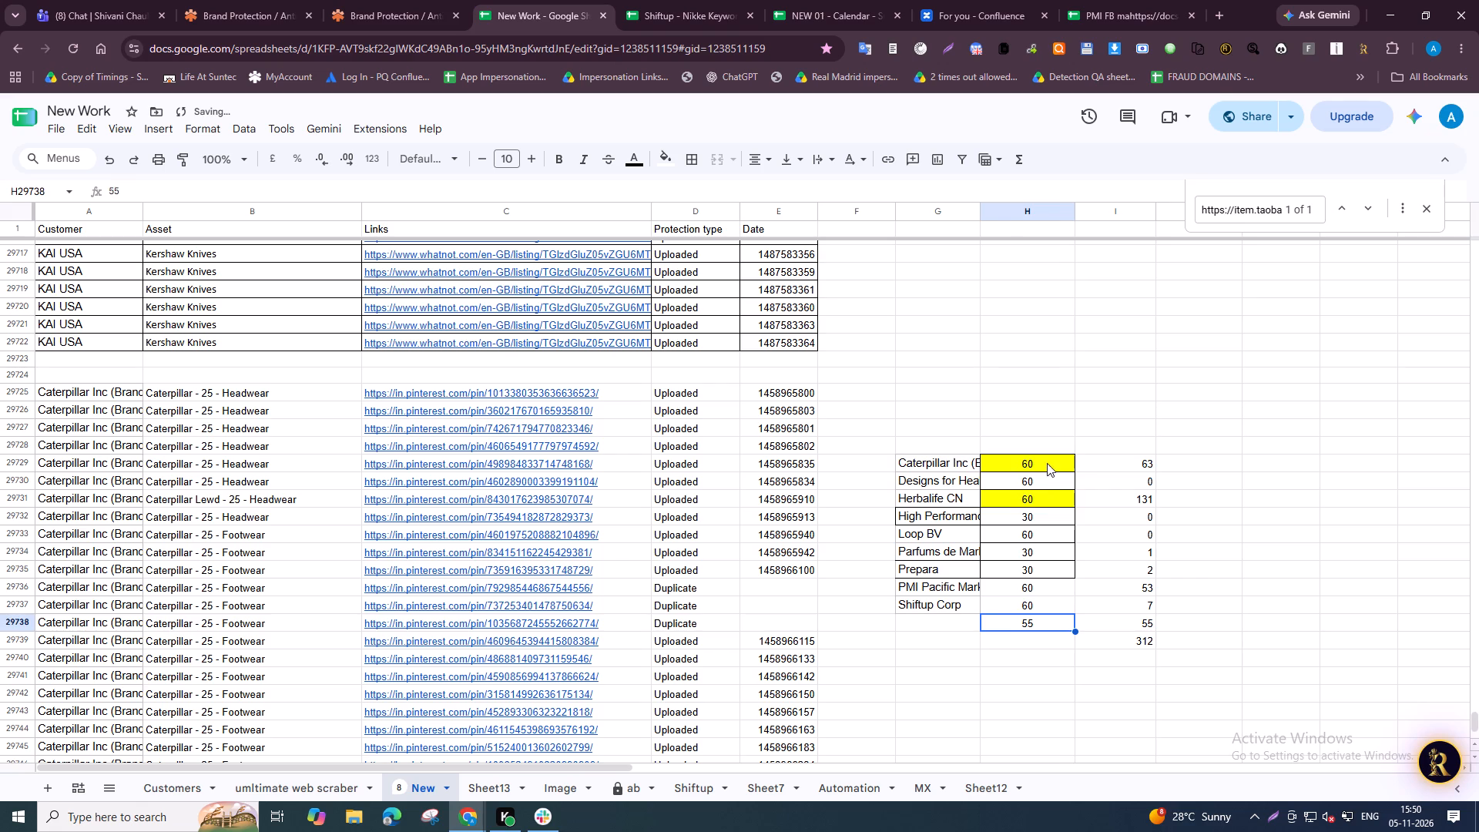
Check the sum of the customers' column H values, and move the 55, 55 and 312 block down one row, to H29739.
drag(1047, 463, 1048, 603)
click(1045, 622)
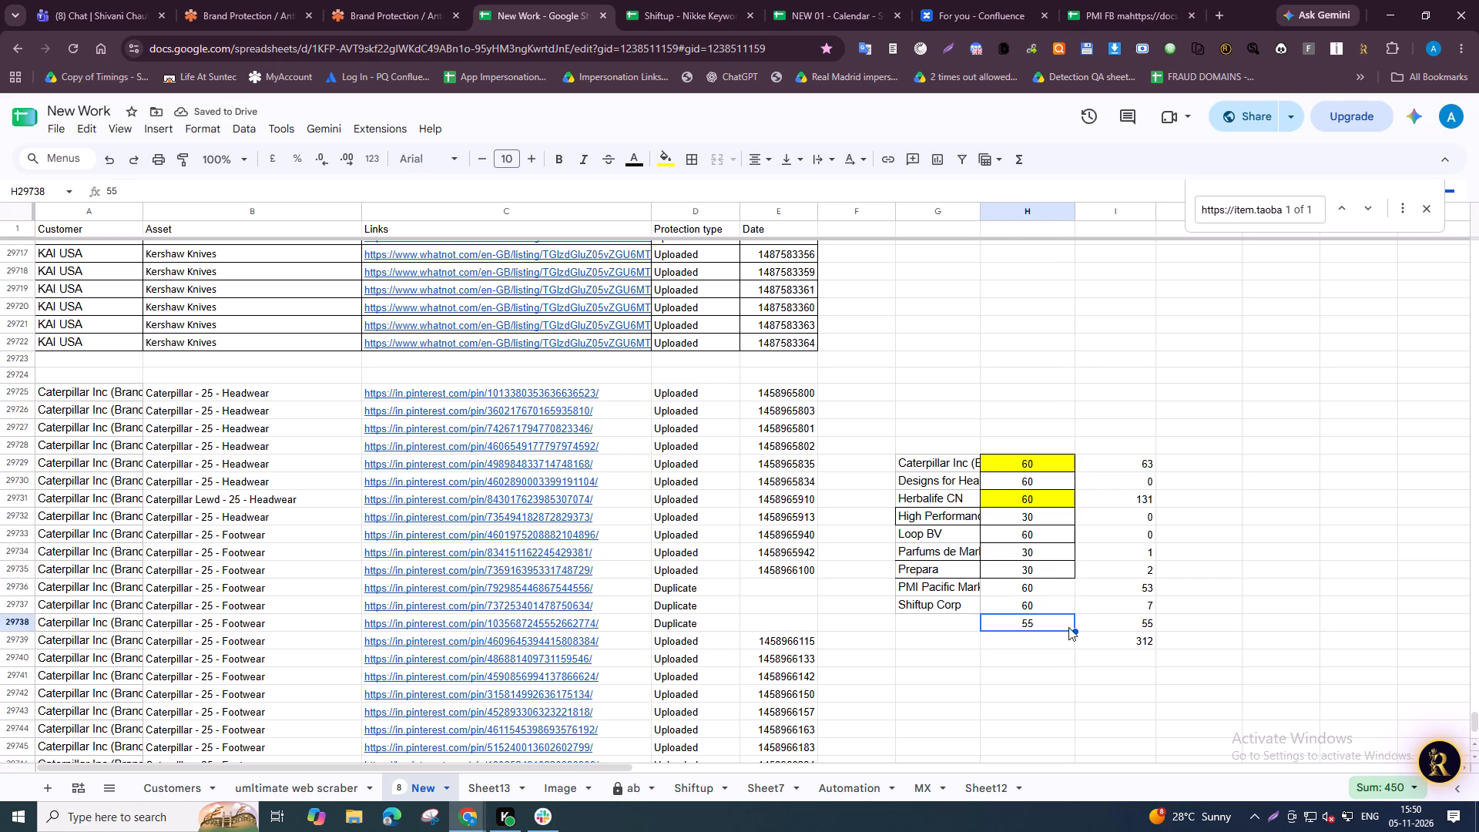
shift+click(1130, 642)
key(ctrl+x)
click(1045, 637)
key(ctrl+v)
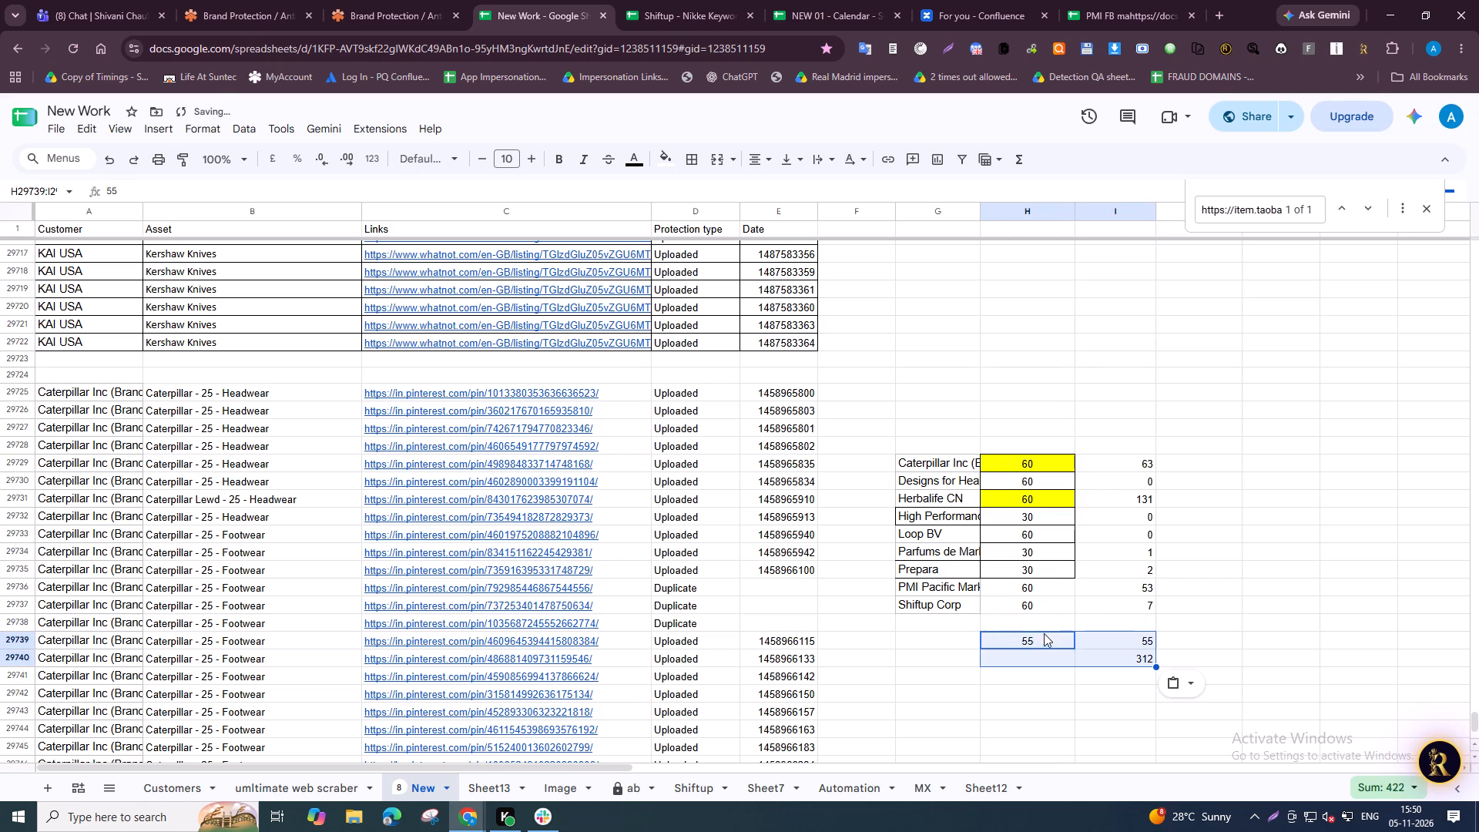
click(1045, 613)
Close the Shiftup - Nikke Keywords spreadsheet.
click(684, 0)
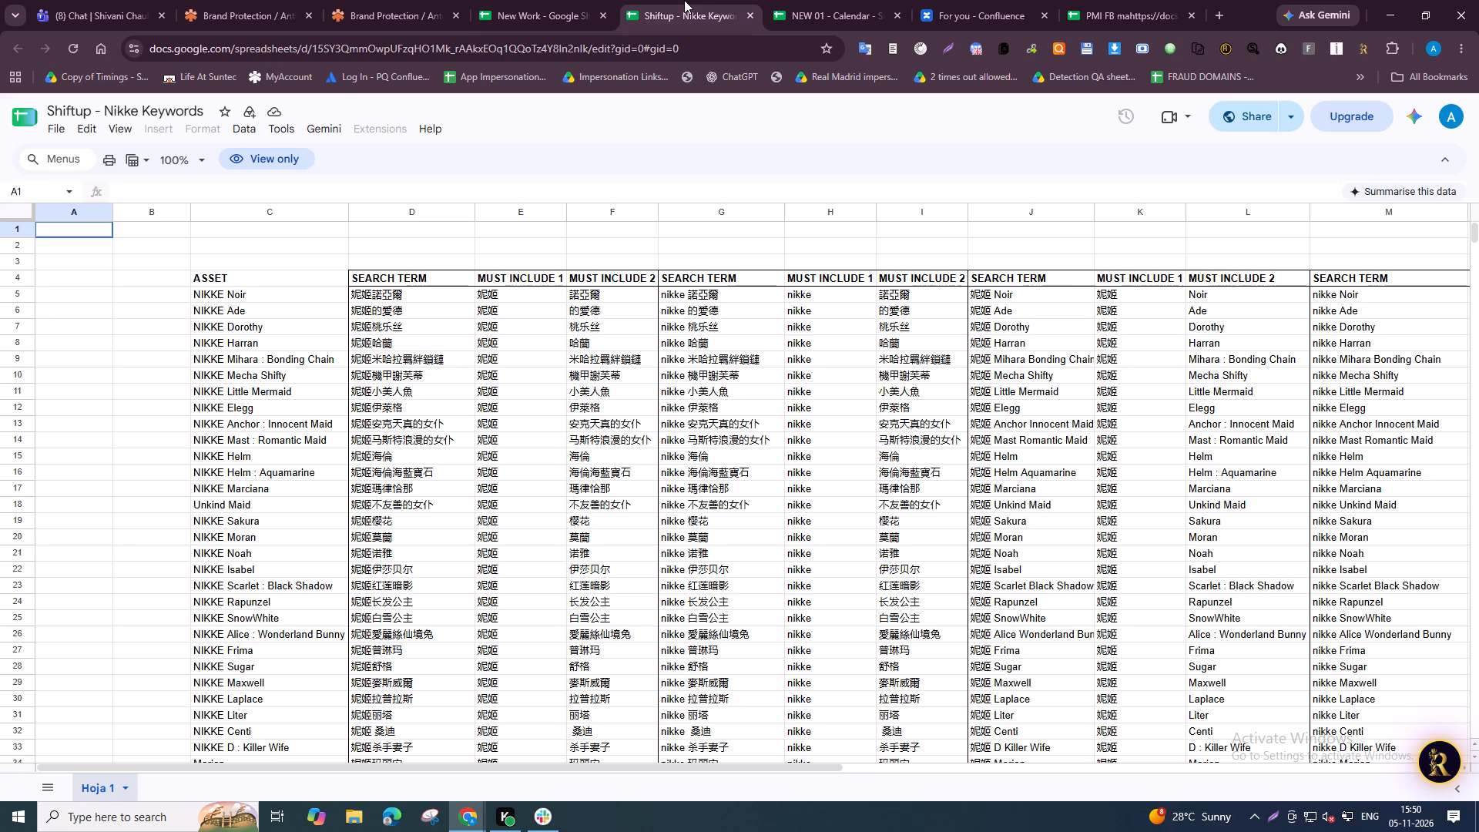
click(751, 12)
Return to the NEW 01 calendar and select all values in the 5/11 column's filter.
click(699, 0)
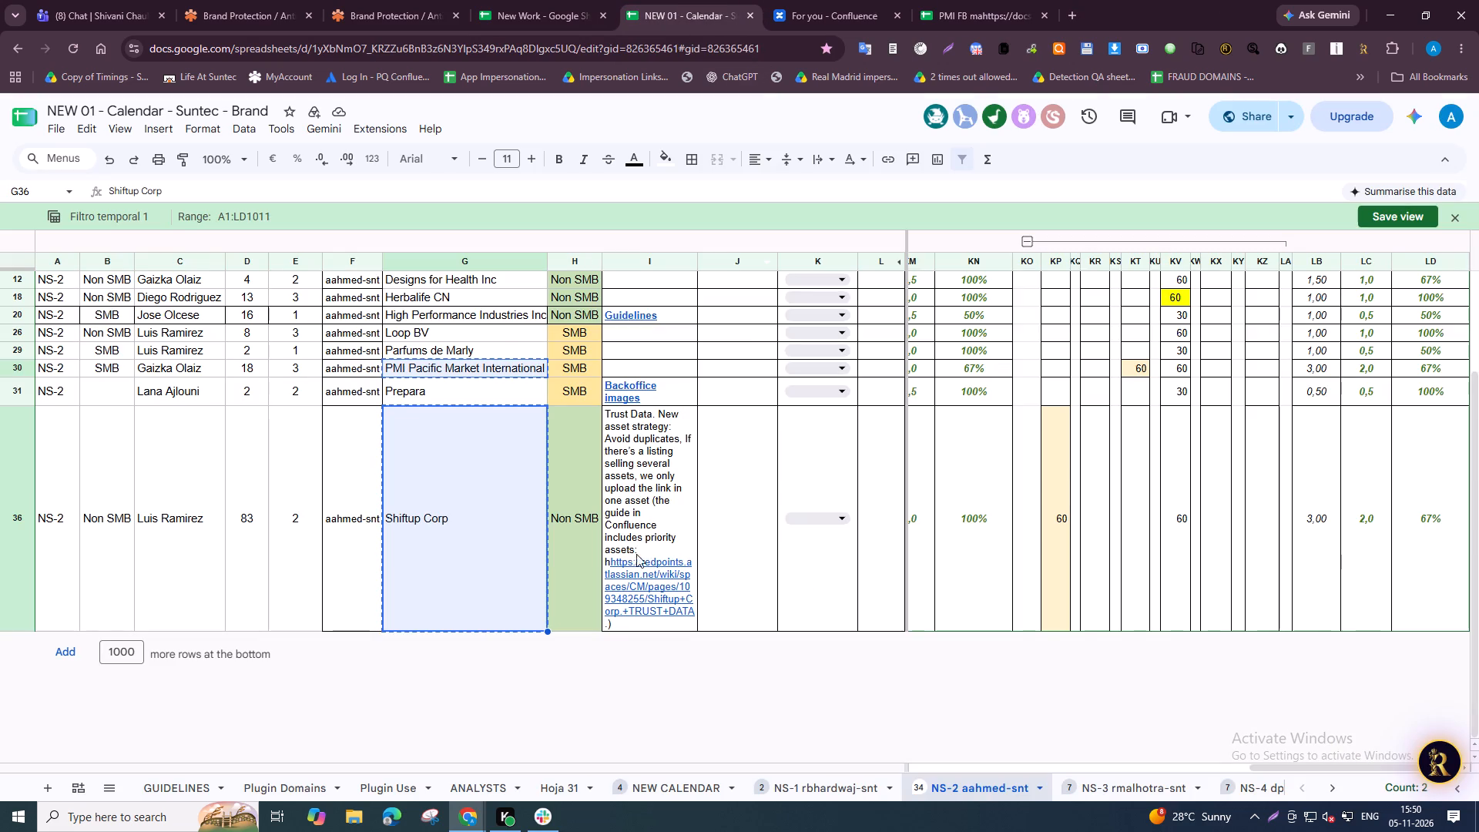
scroll(1181, 576, up, 5)
scroll(1179, 549, down, 5)
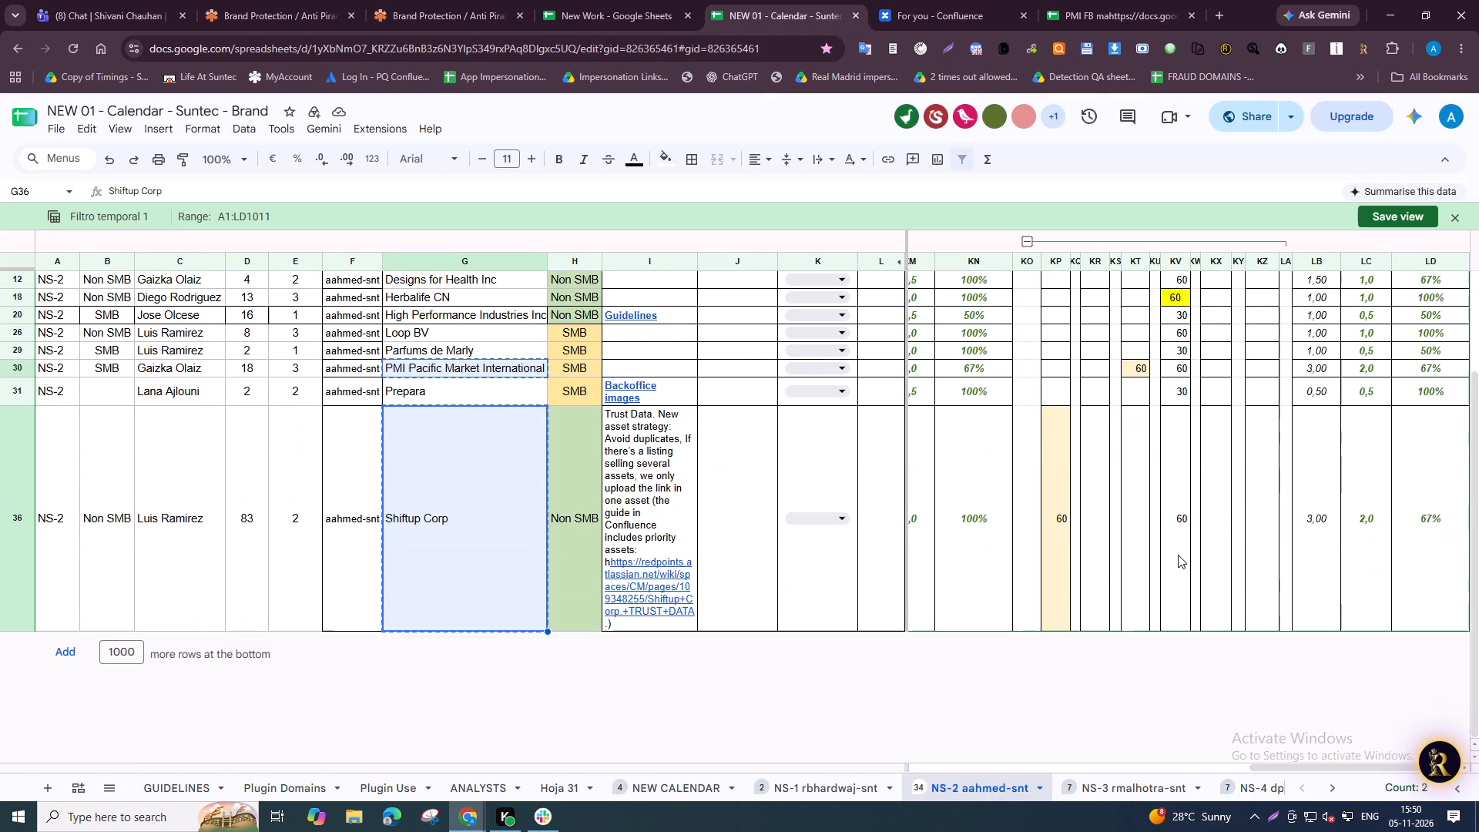
scroll(1175, 300, up, 5)
click(1460, 304)
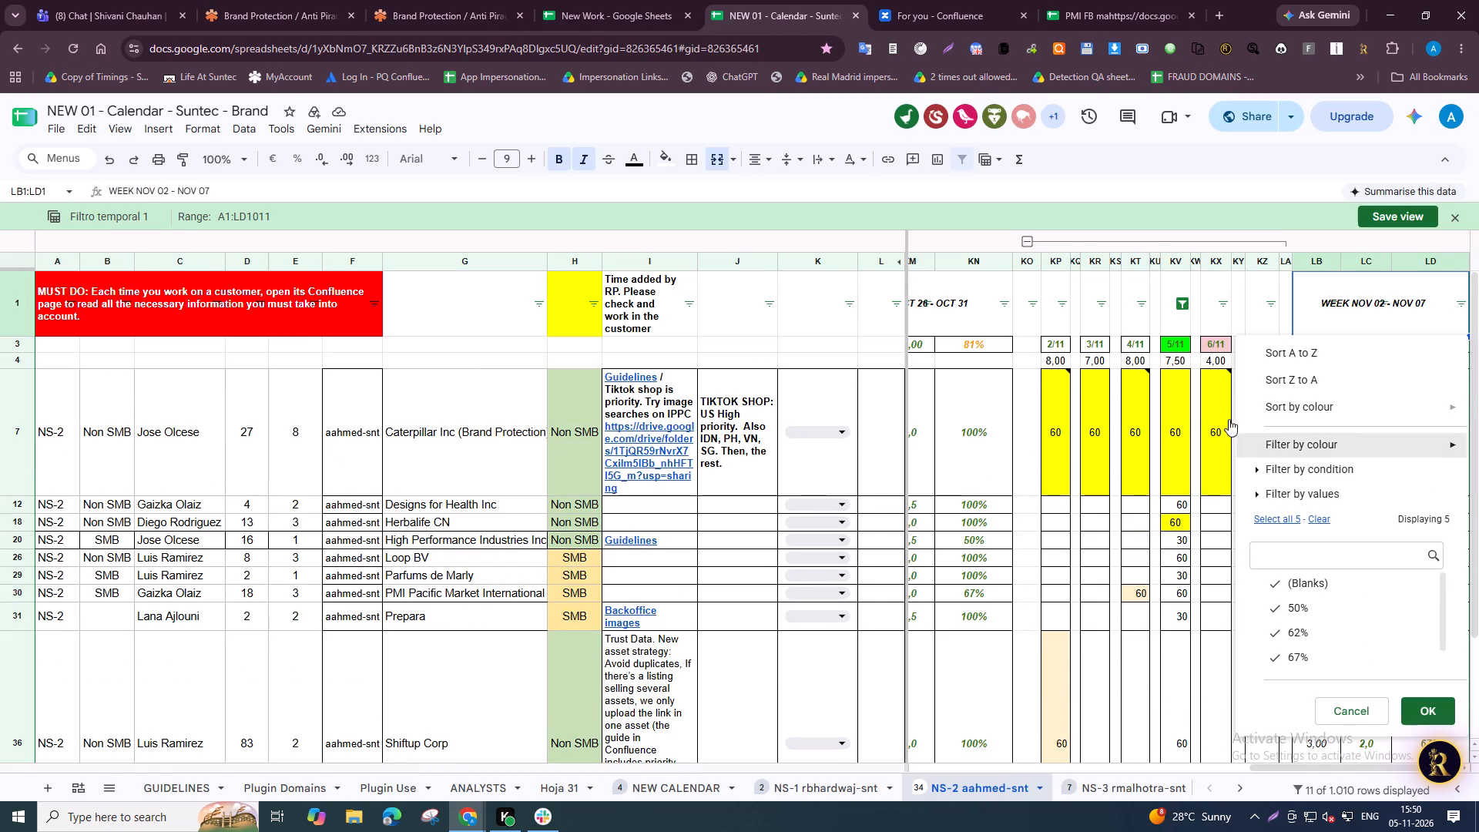
click(1187, 304)
click(998, 495)
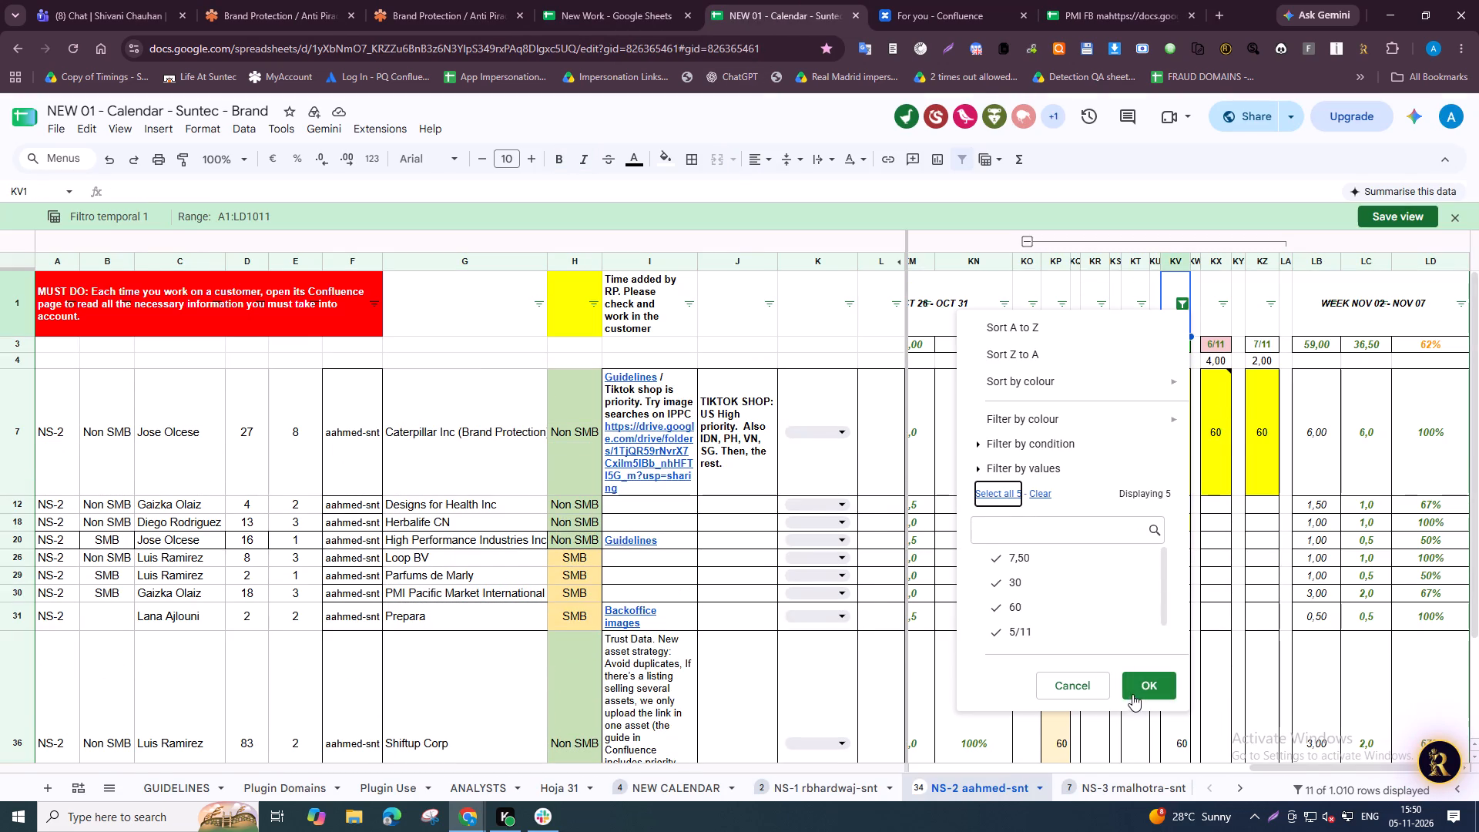
click(1135, 694)
Filter the WEEK NOV 02 - NOV 07 column to show only the 0% rows.
click(1456, 310)
click(1461, 305)
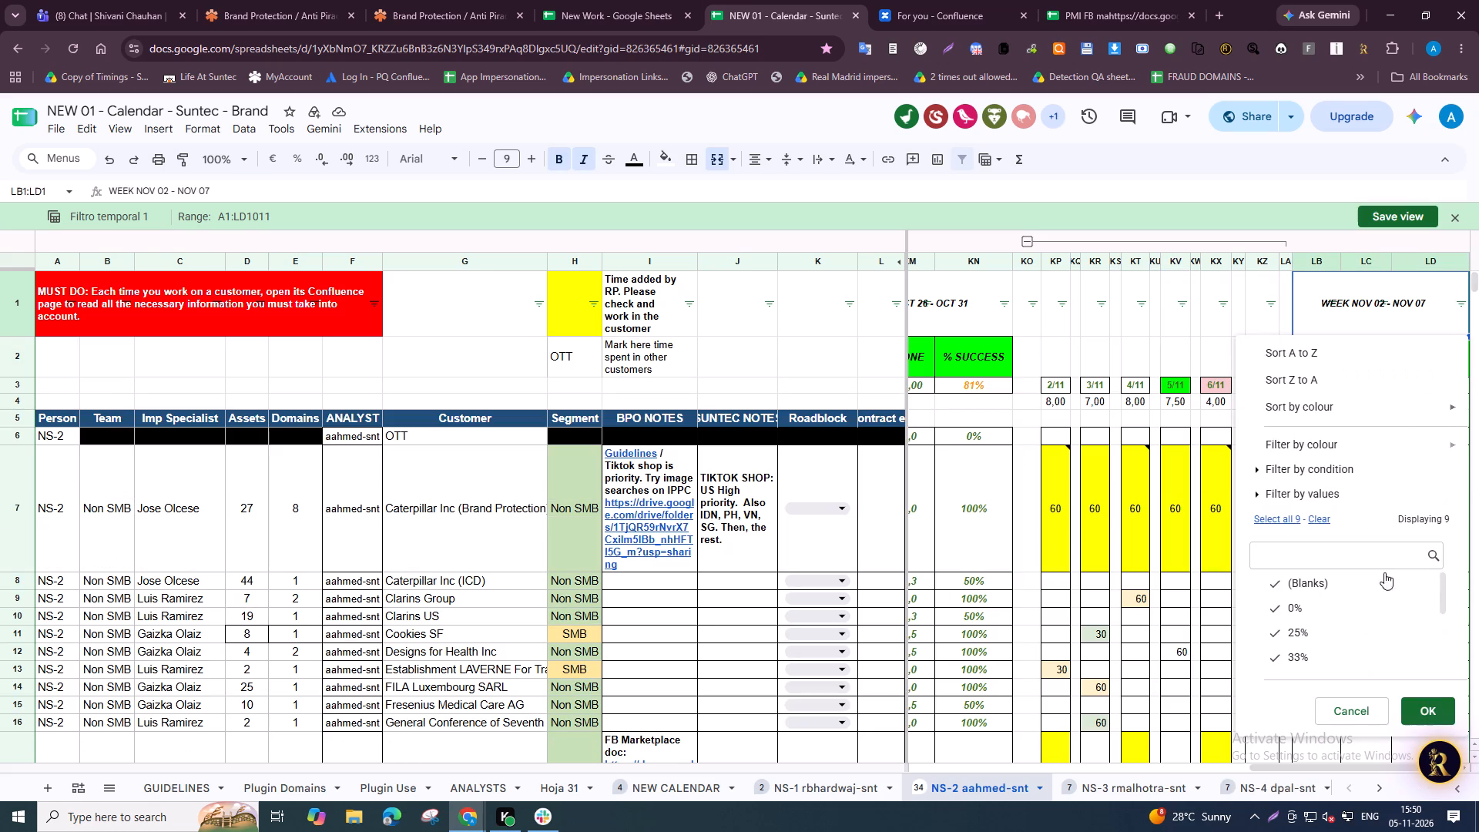
click(1324, 512)
click(1323, 606)
click(1438, 713)
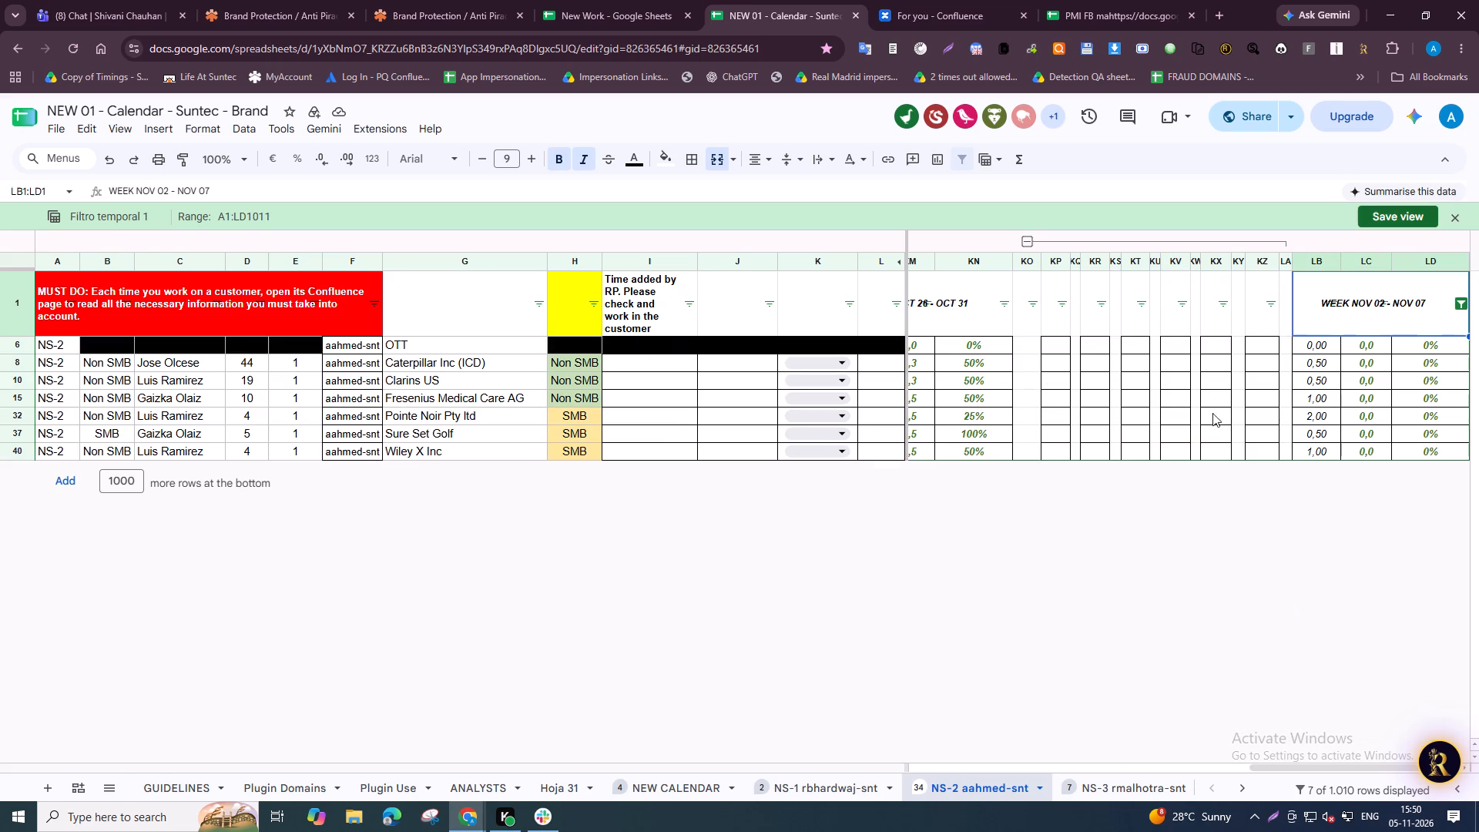
Enter 30 in the 5/11 column, KV, for Pointe Noir Pty ltd.
click(1182, 356)
click(1182, 379)
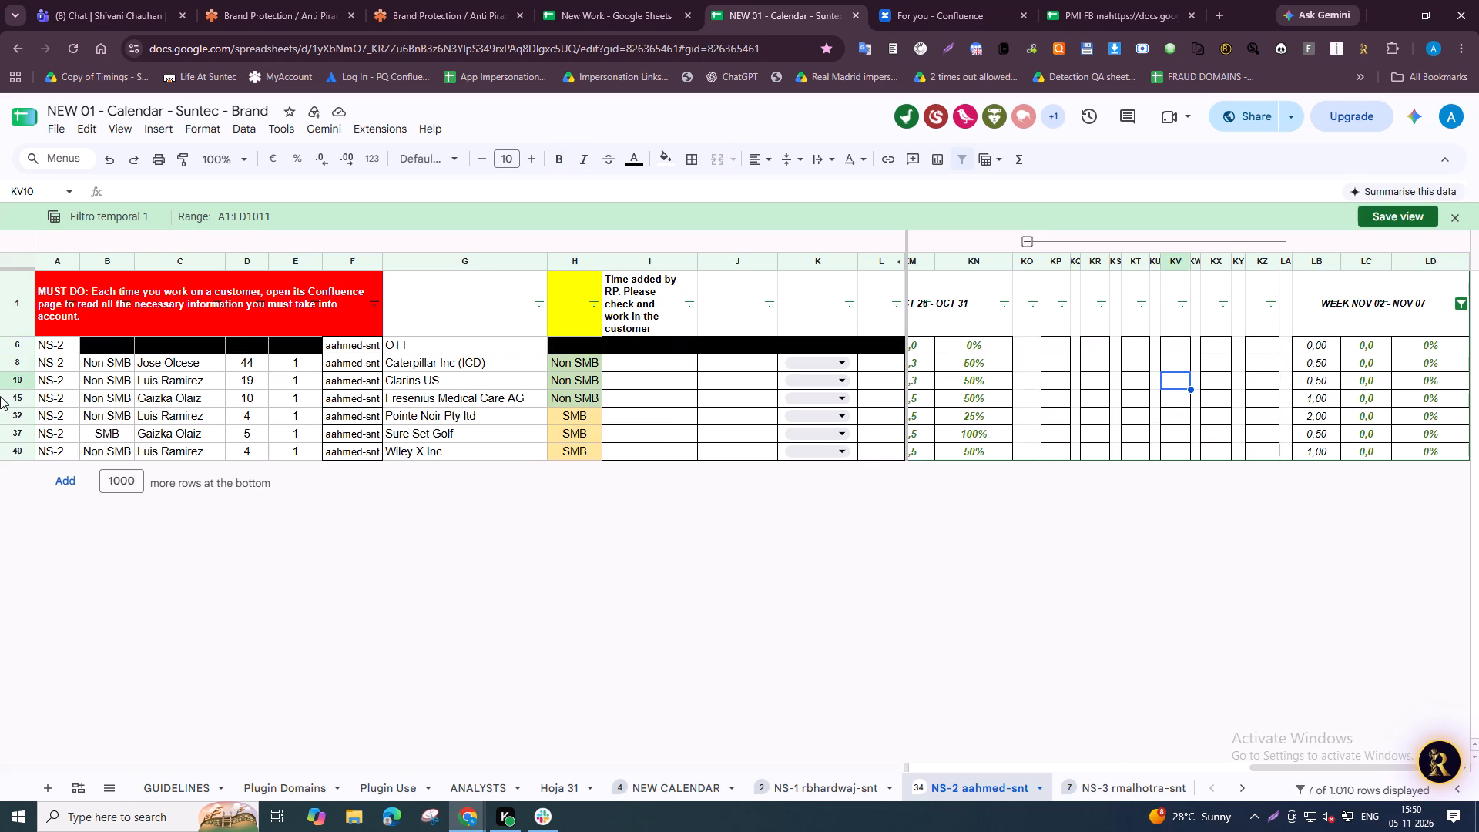
click(12, 395)
click(15, 415)
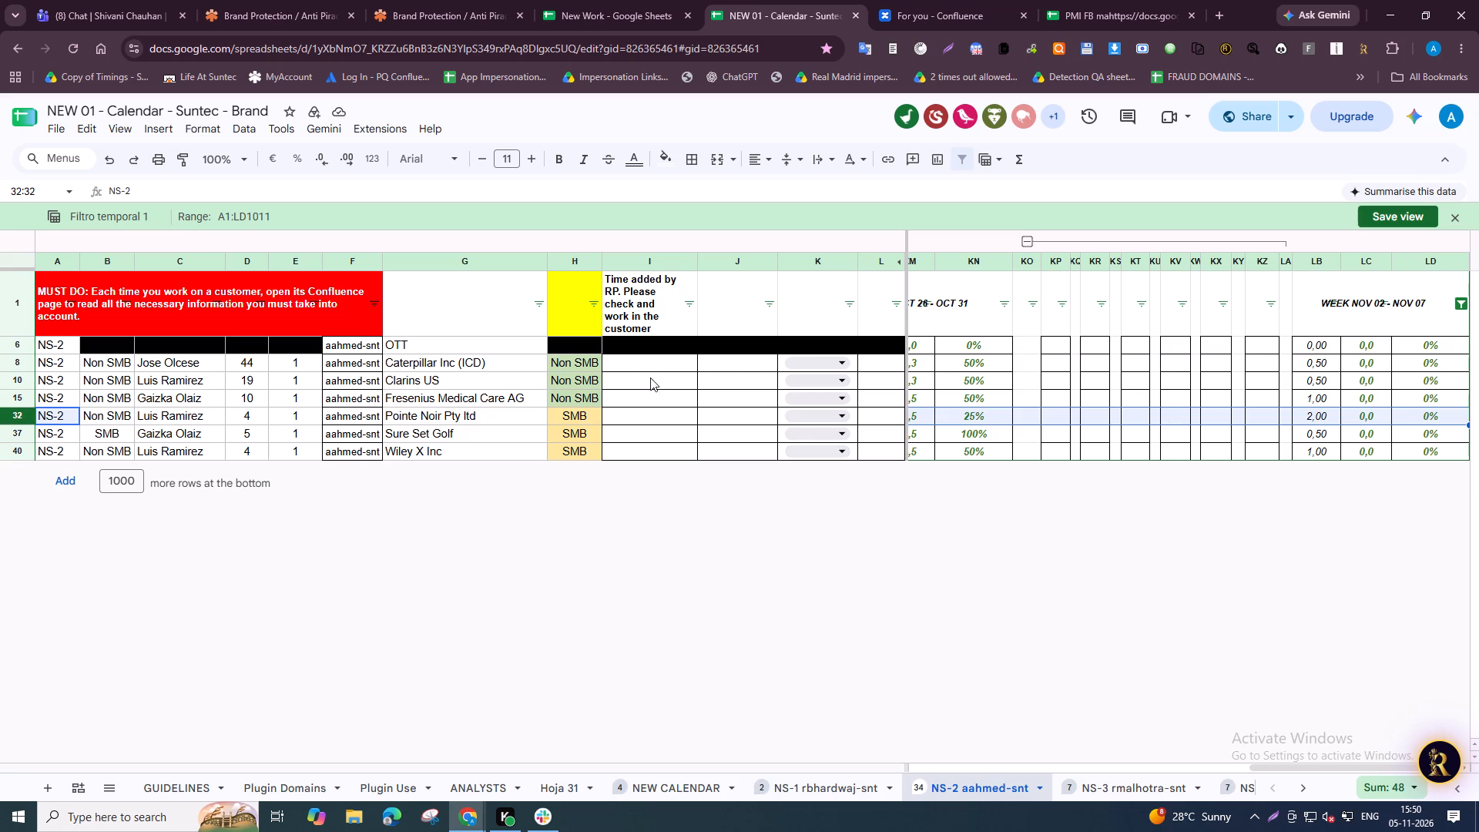
click(1175, 437)
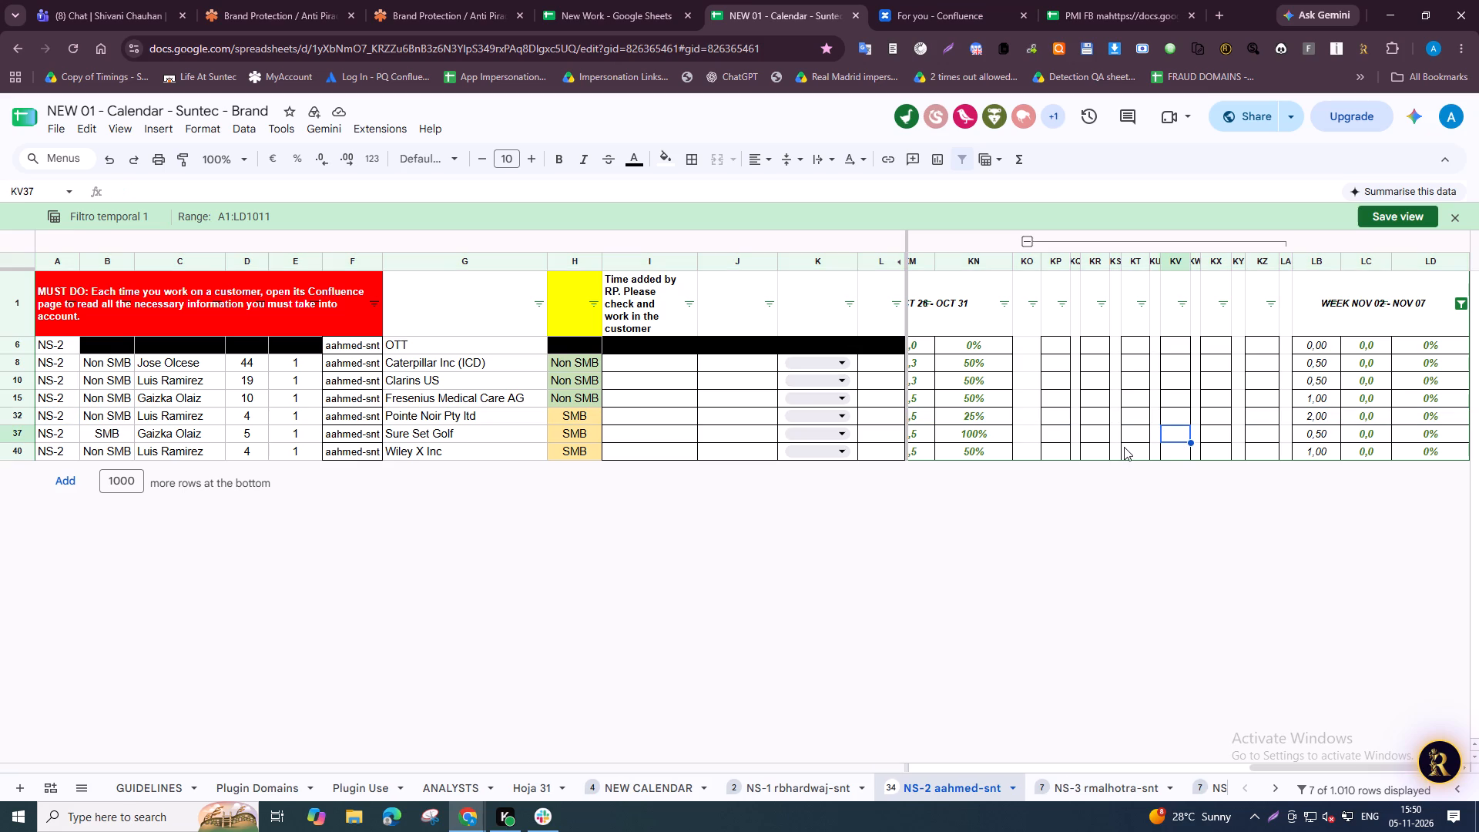
click(23, 417)
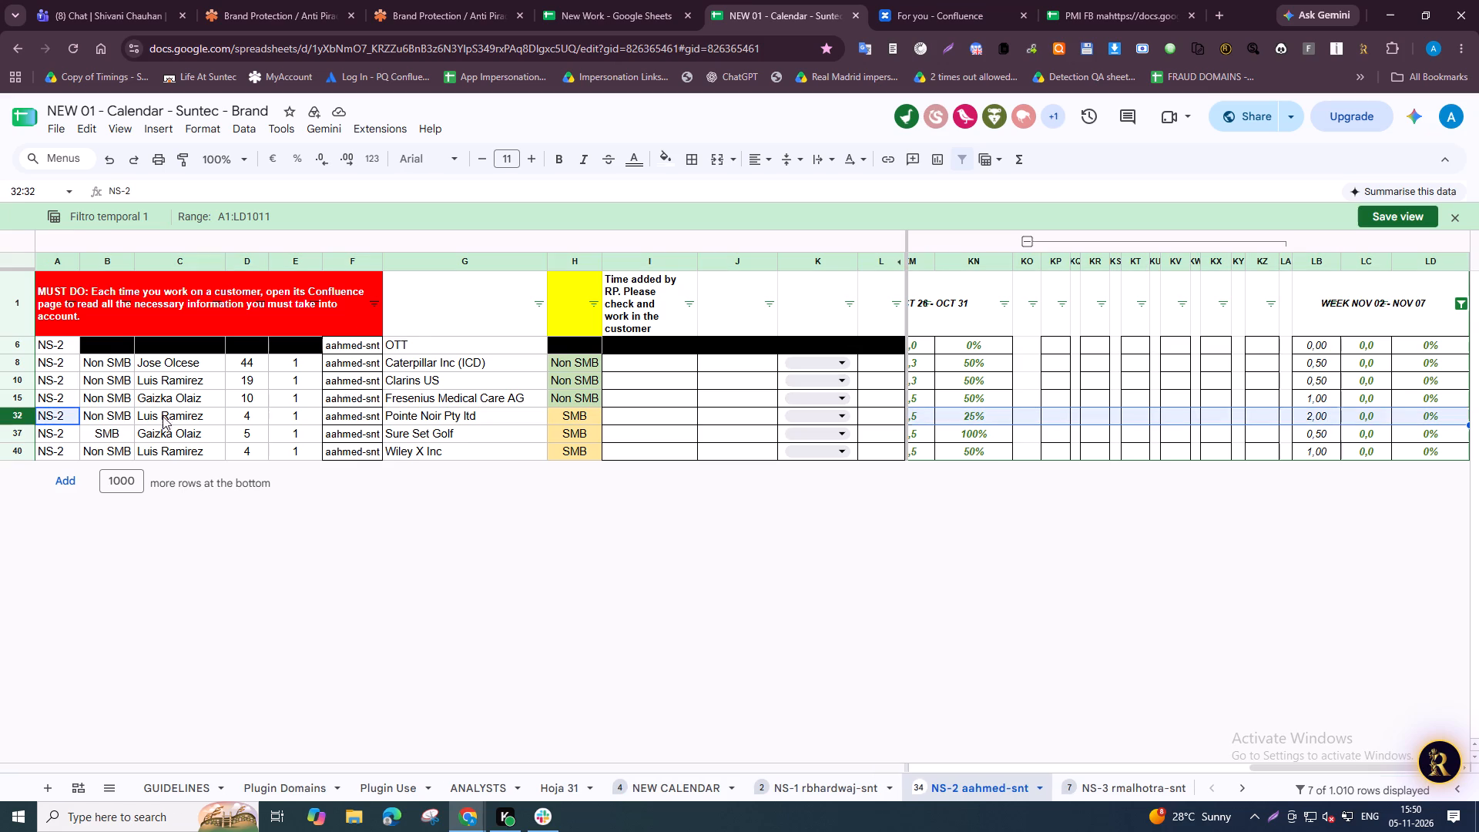
click(1179, 417)
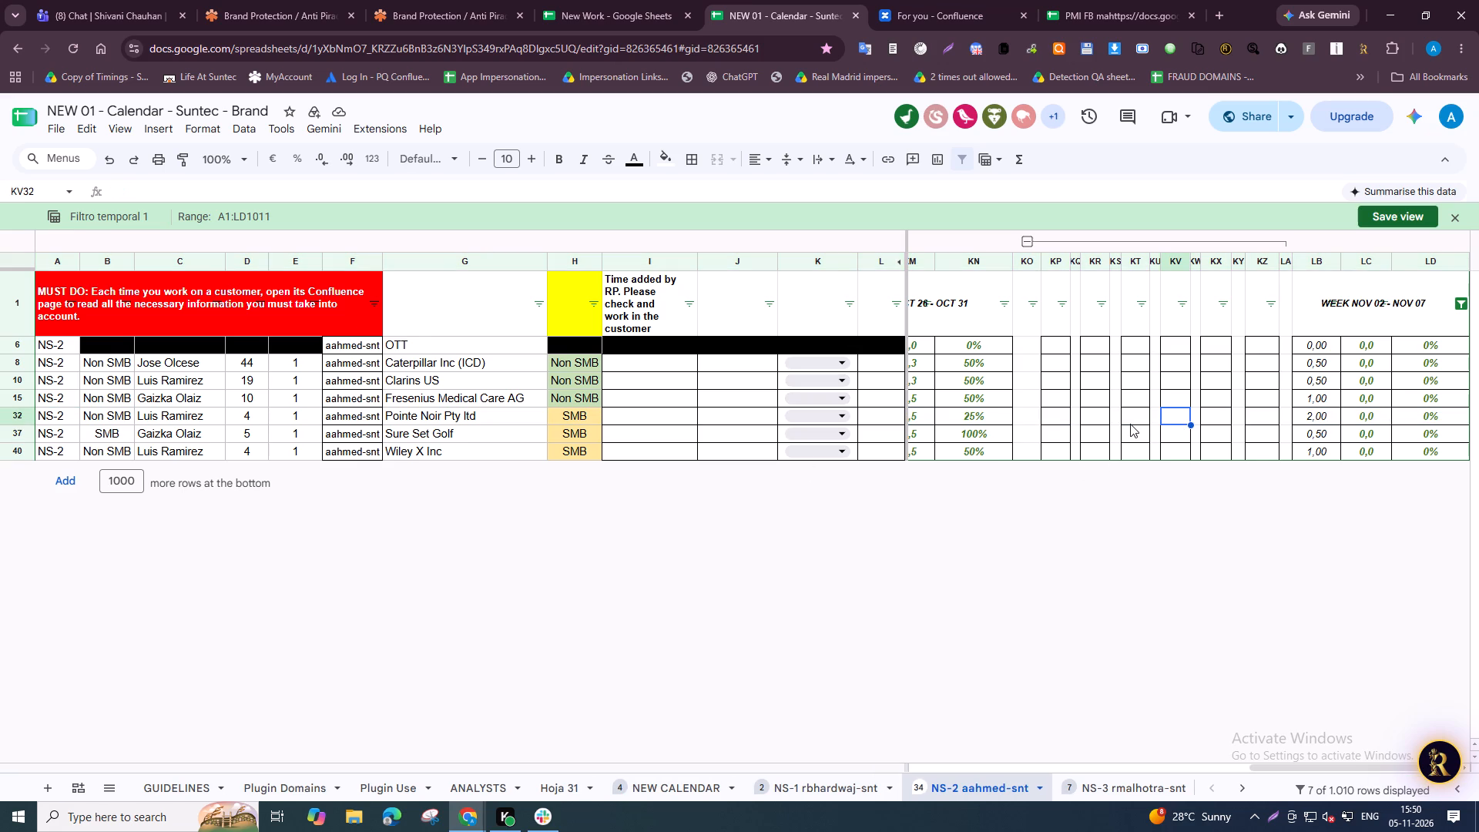
text(30)
Copy the customer name Pointe Noir Pty ltd and reselect all values in the WEEK NOV 02 - NOV 07 filter.
click(505, 421)
key(ctrl+c)
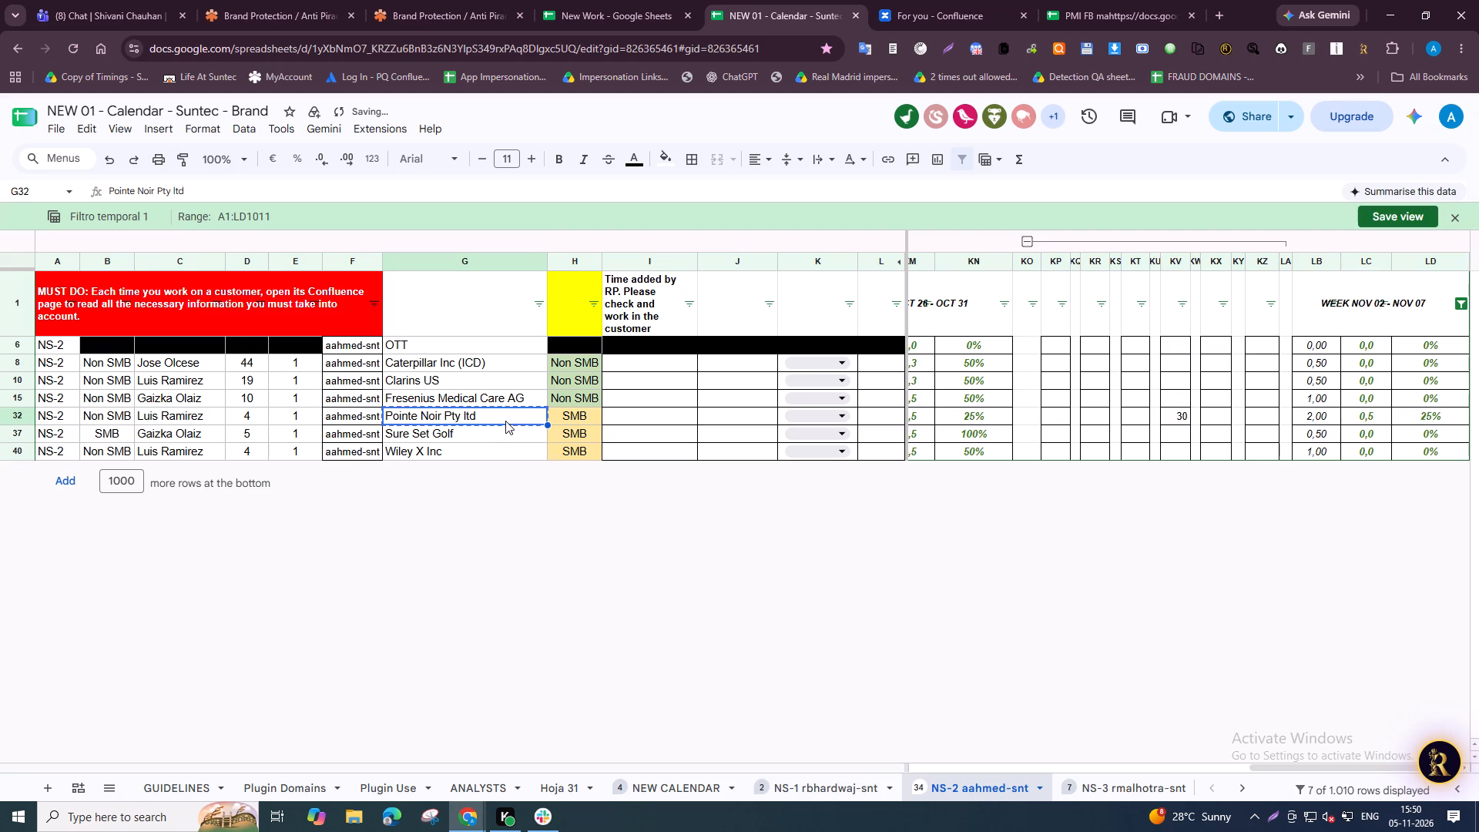
click(1466, 302)
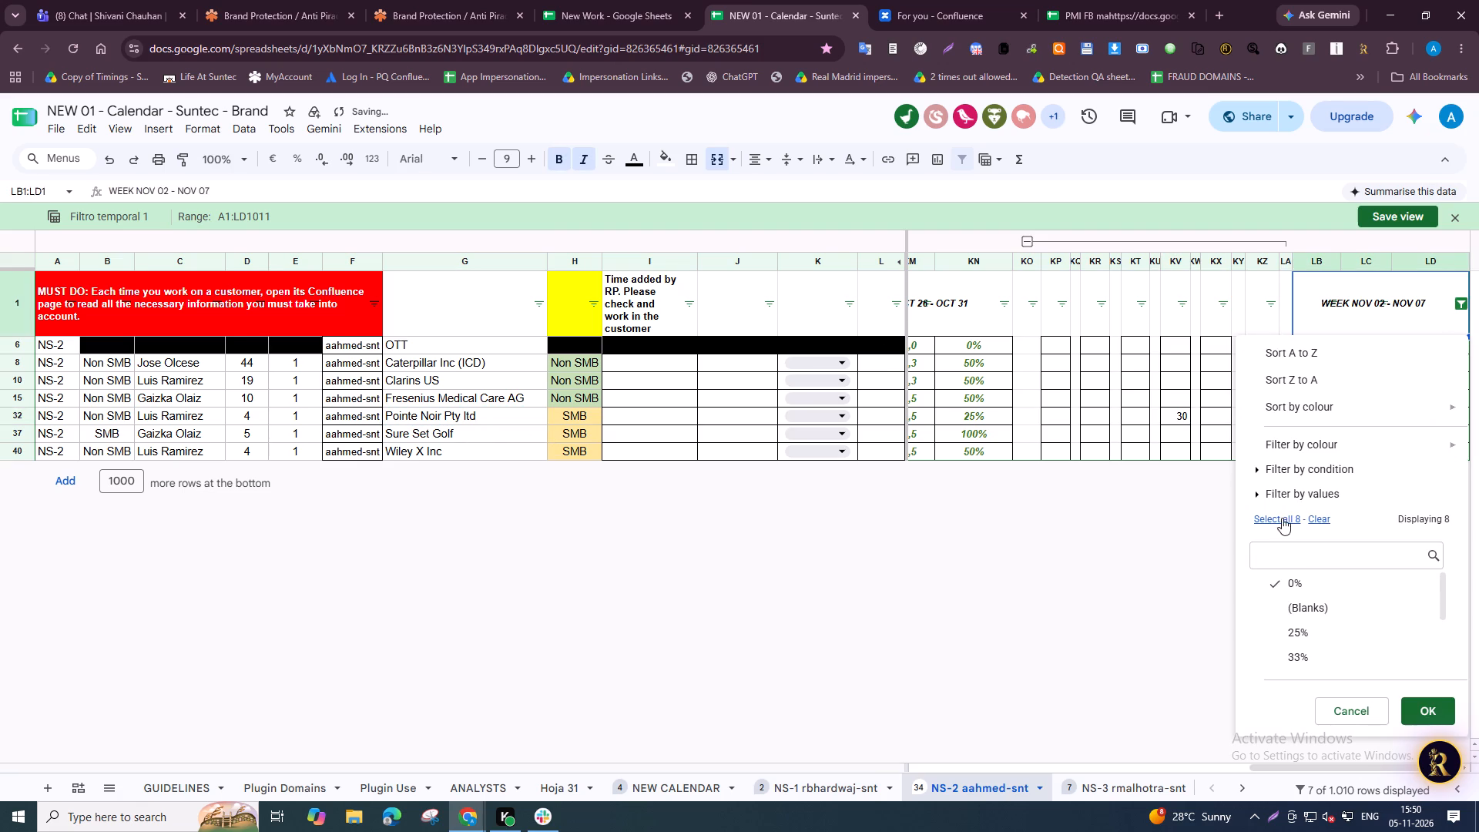
click(1282, 518)
click(1441, 712)
In New Work, add the copied Pointe Noir Pty ltd below Shiftup Corp in the tally, with 30 in column H and 0 in column I.
click(557, 0)
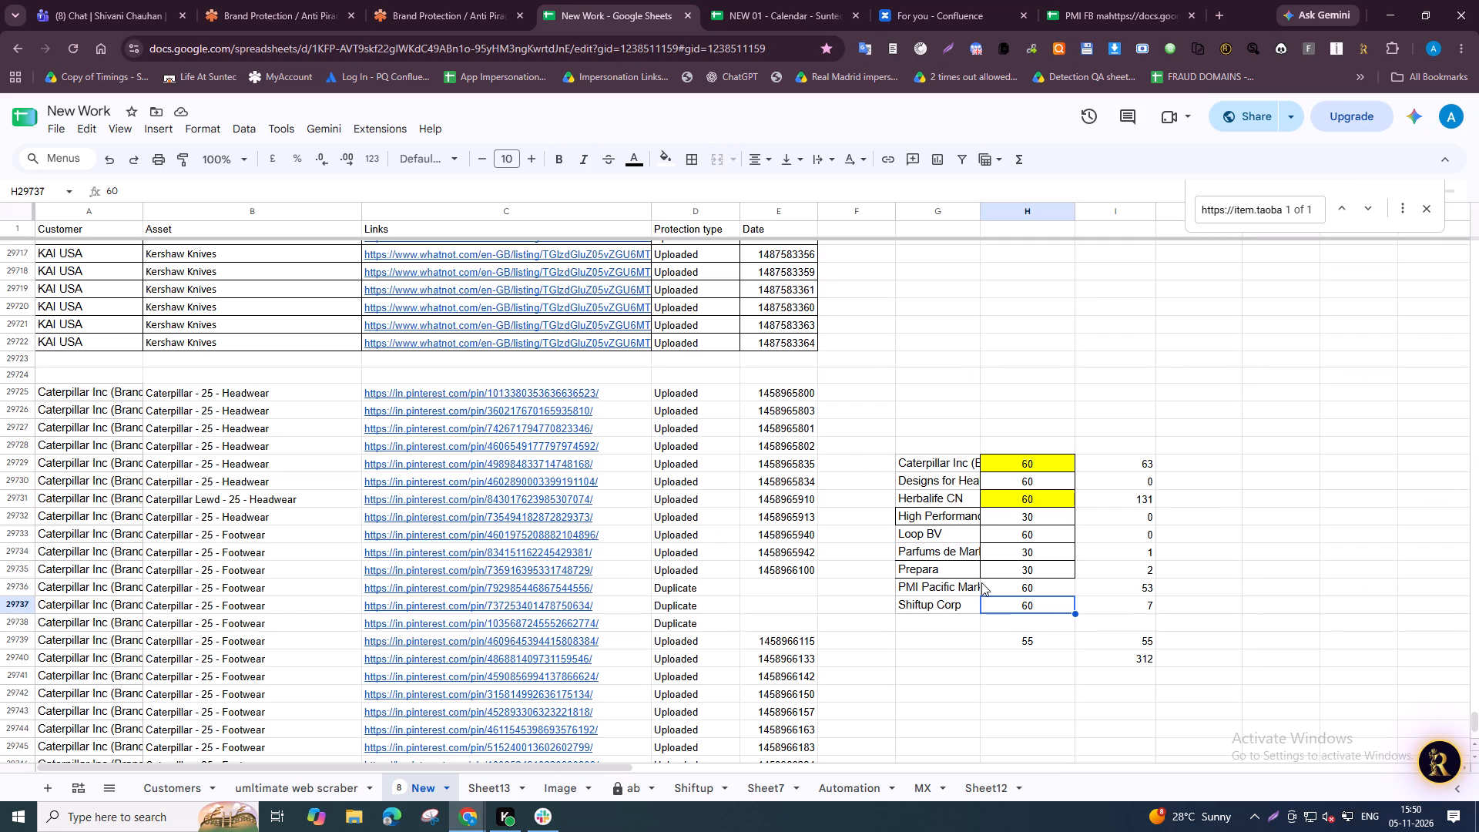
click(957, 621)
key(ctrl+v)
click(1016, 618)
text(30)
key(Right)
key(Left)
key(Right)
key(0)
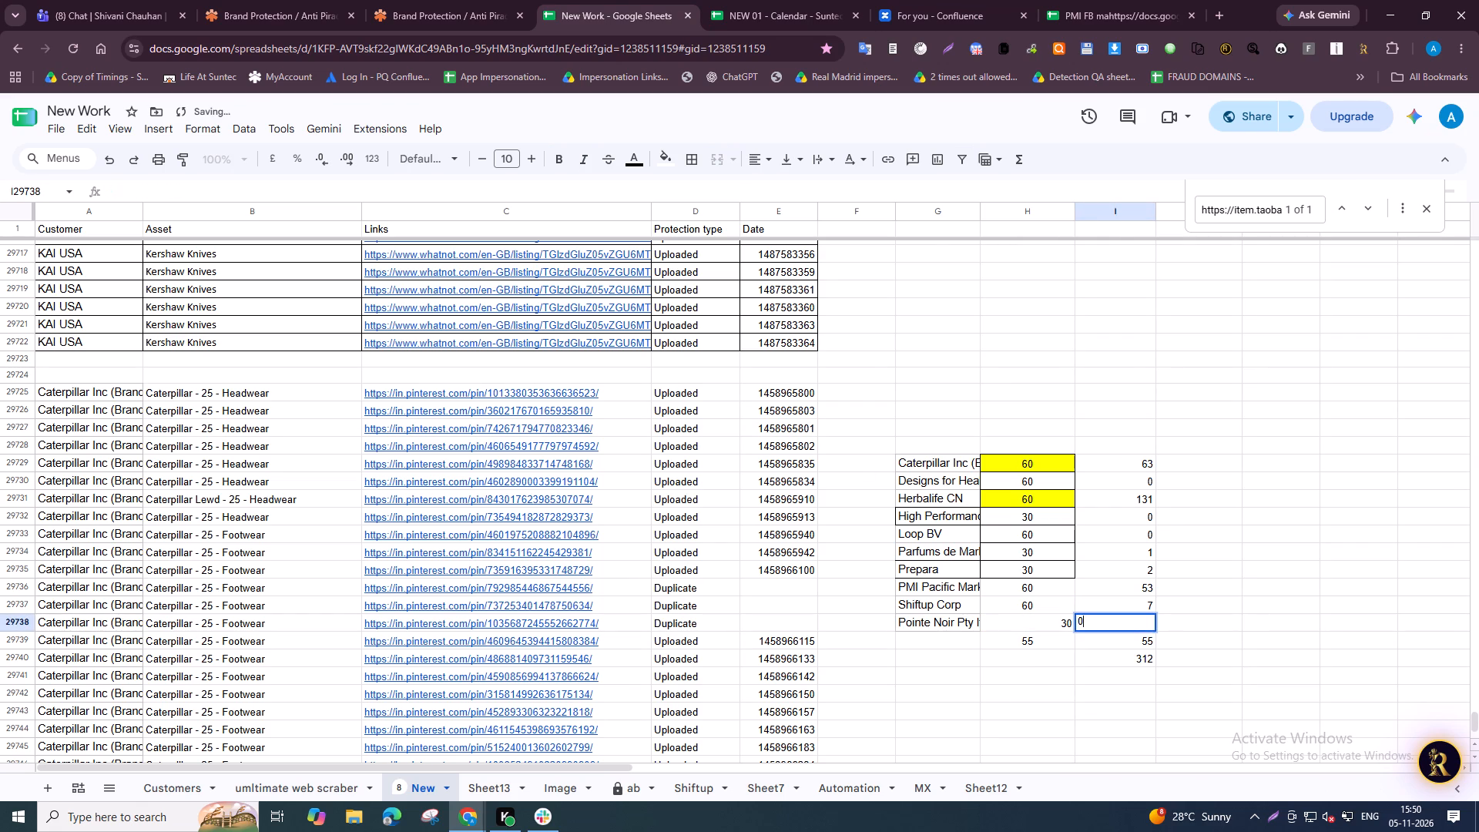
key(Left)
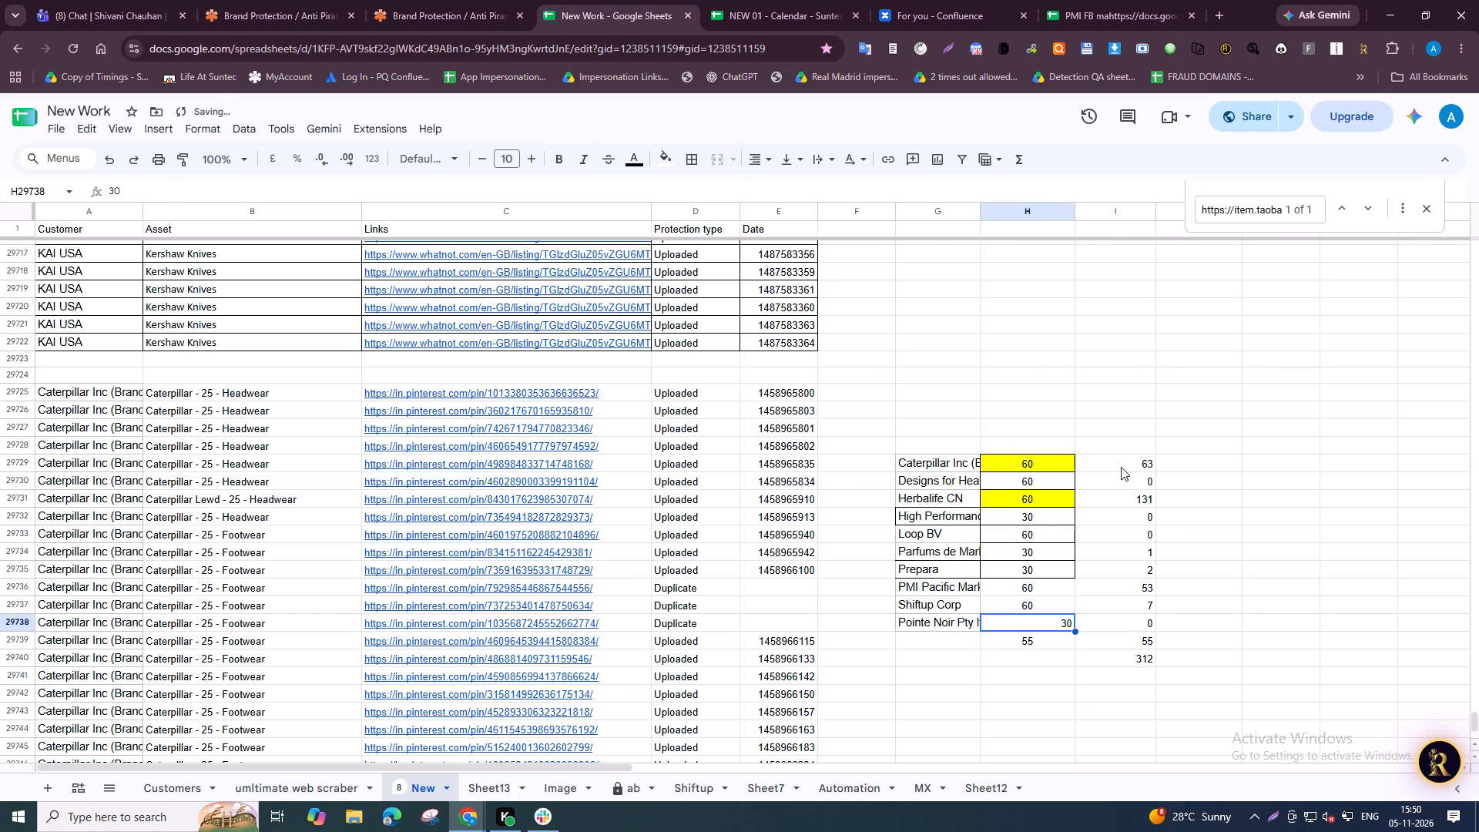
Centre-align the tally values in columns H and I, from the Caterpillar row through the 55 and 312 rows.
shift+click(1122, 467)
click(760, 158)
click(780, 191)
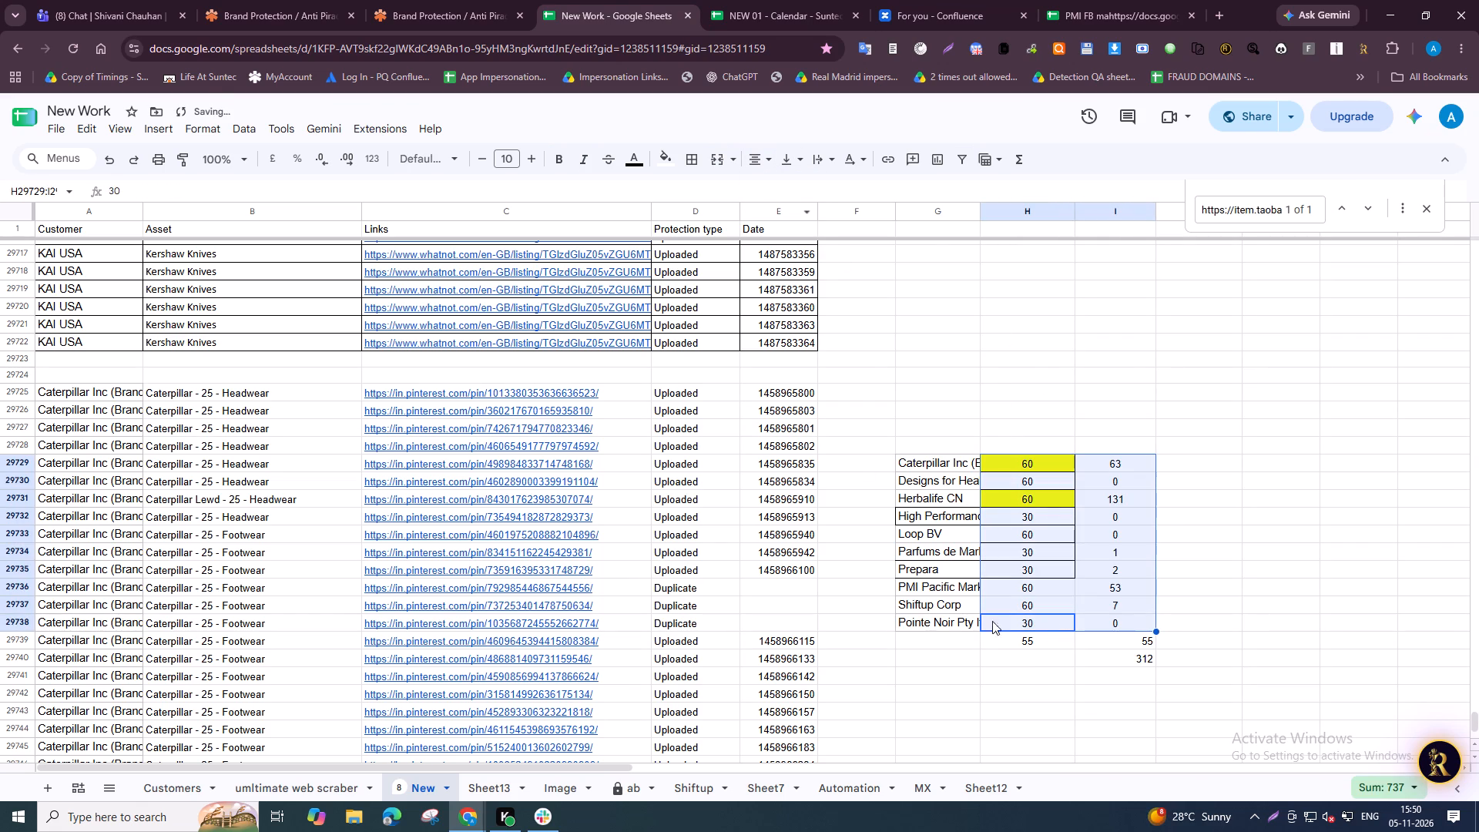
double_click(1035, 638)
shift+click(1115, 663)
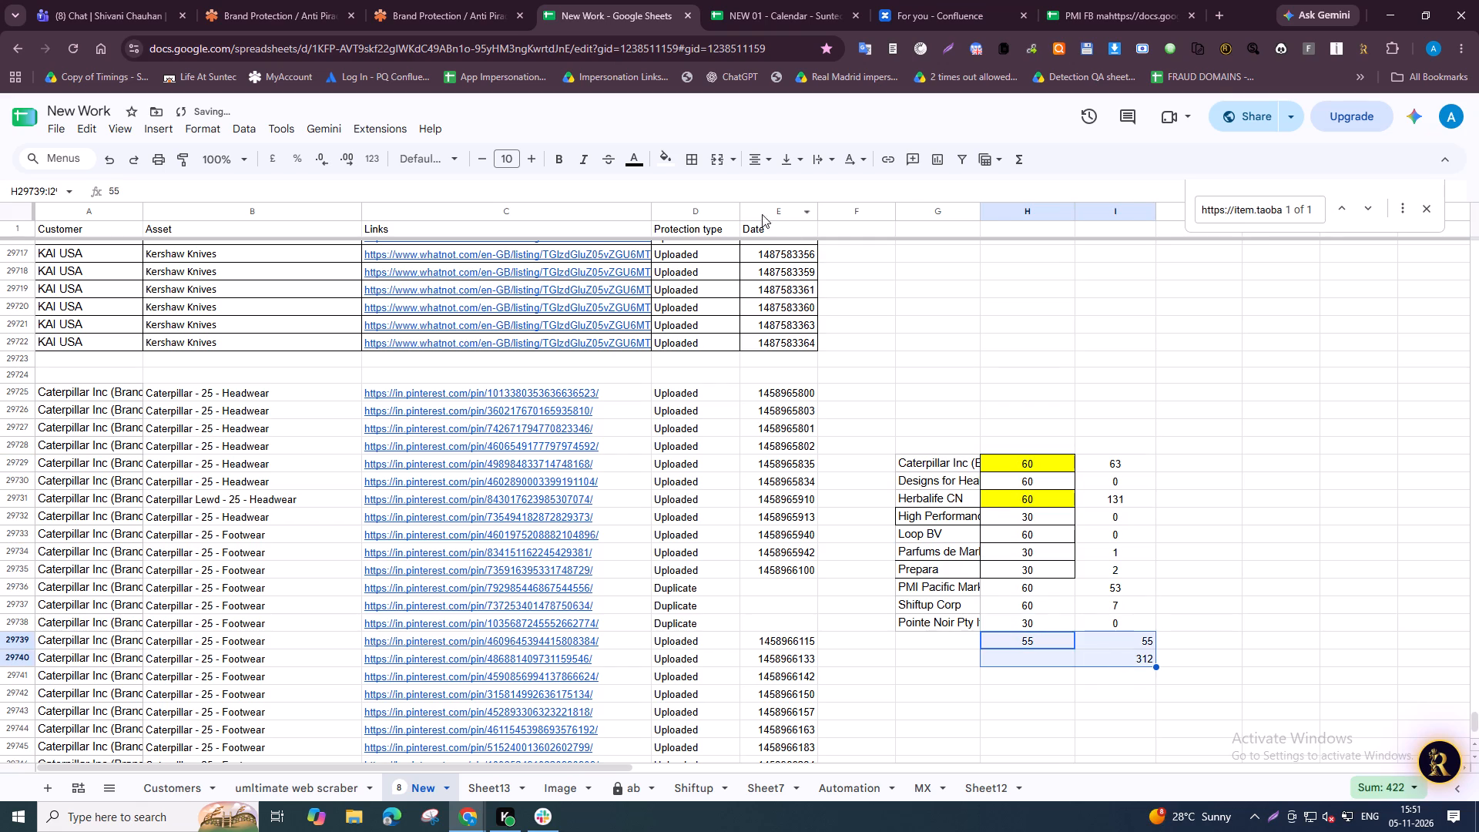
click(756, 160)
click(786, 184)
click(1318, 592)
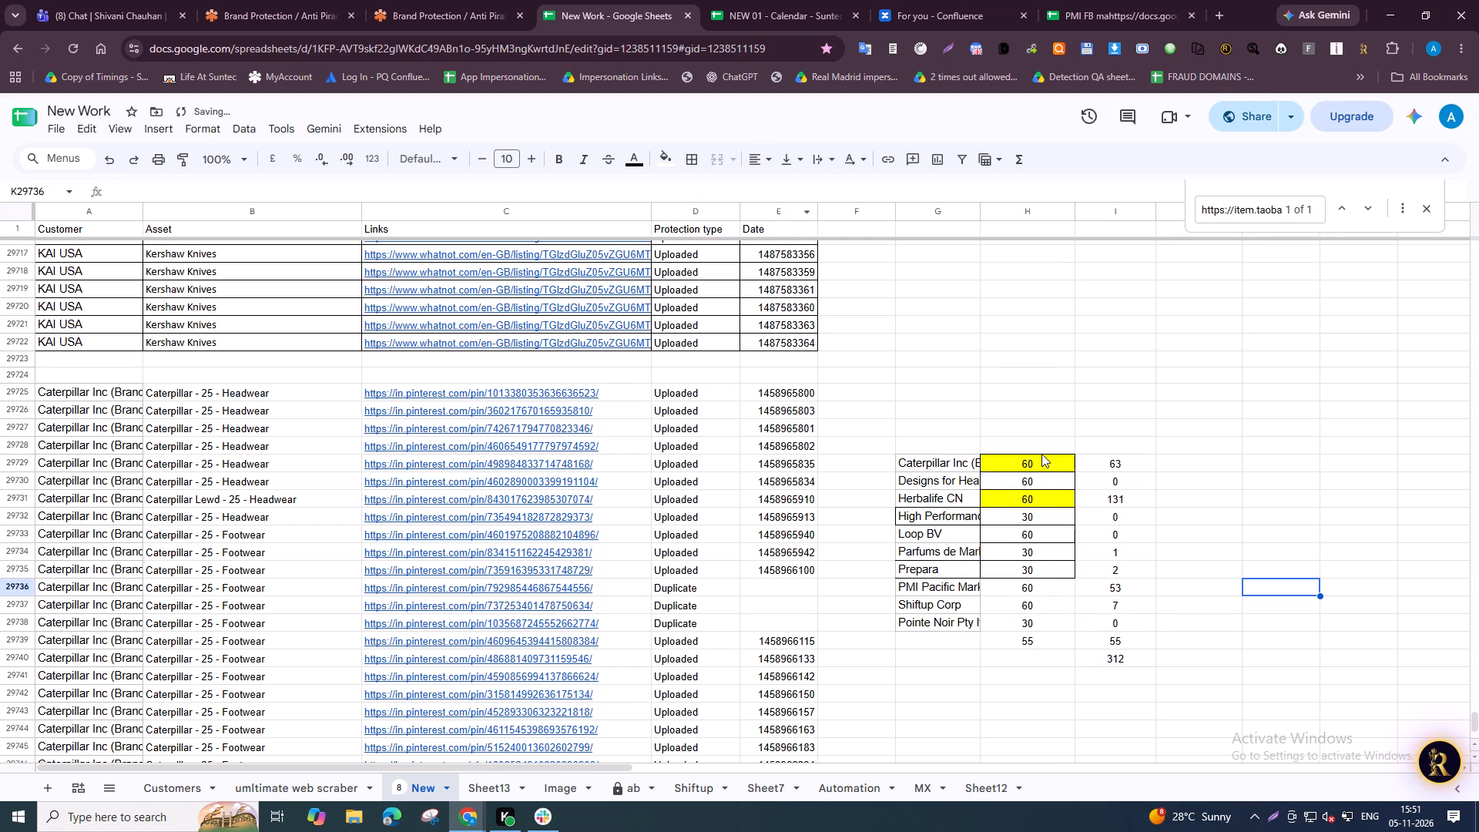
Move the 55 from H29739 to J29739 and enter the customers' time total, 480, in H29739.
drag(1041, 454, 1051, 636)
click(1050, 644)
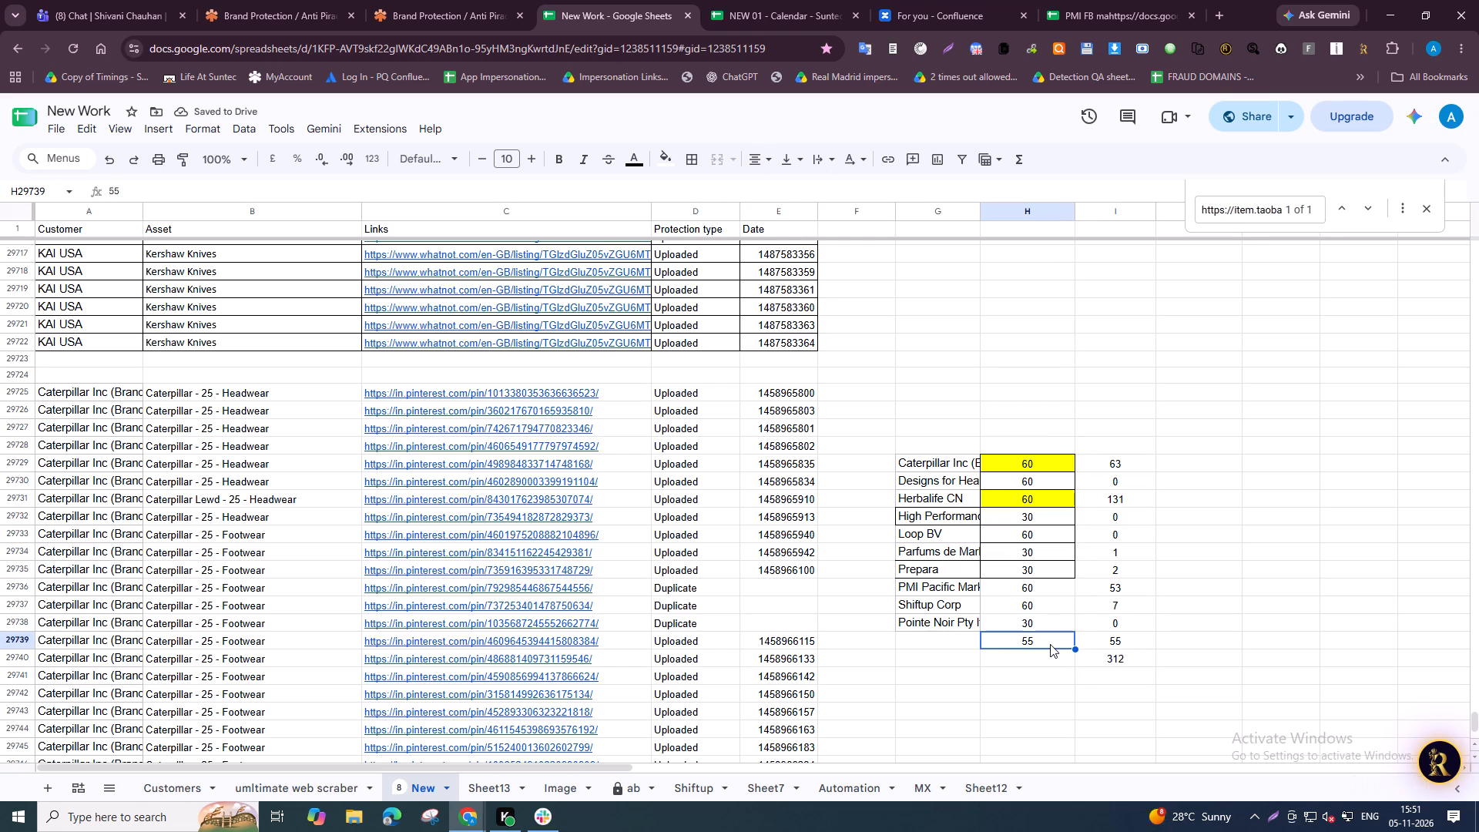
key(ctrl+x)
click(1187, 646)
key(ctrl+v)
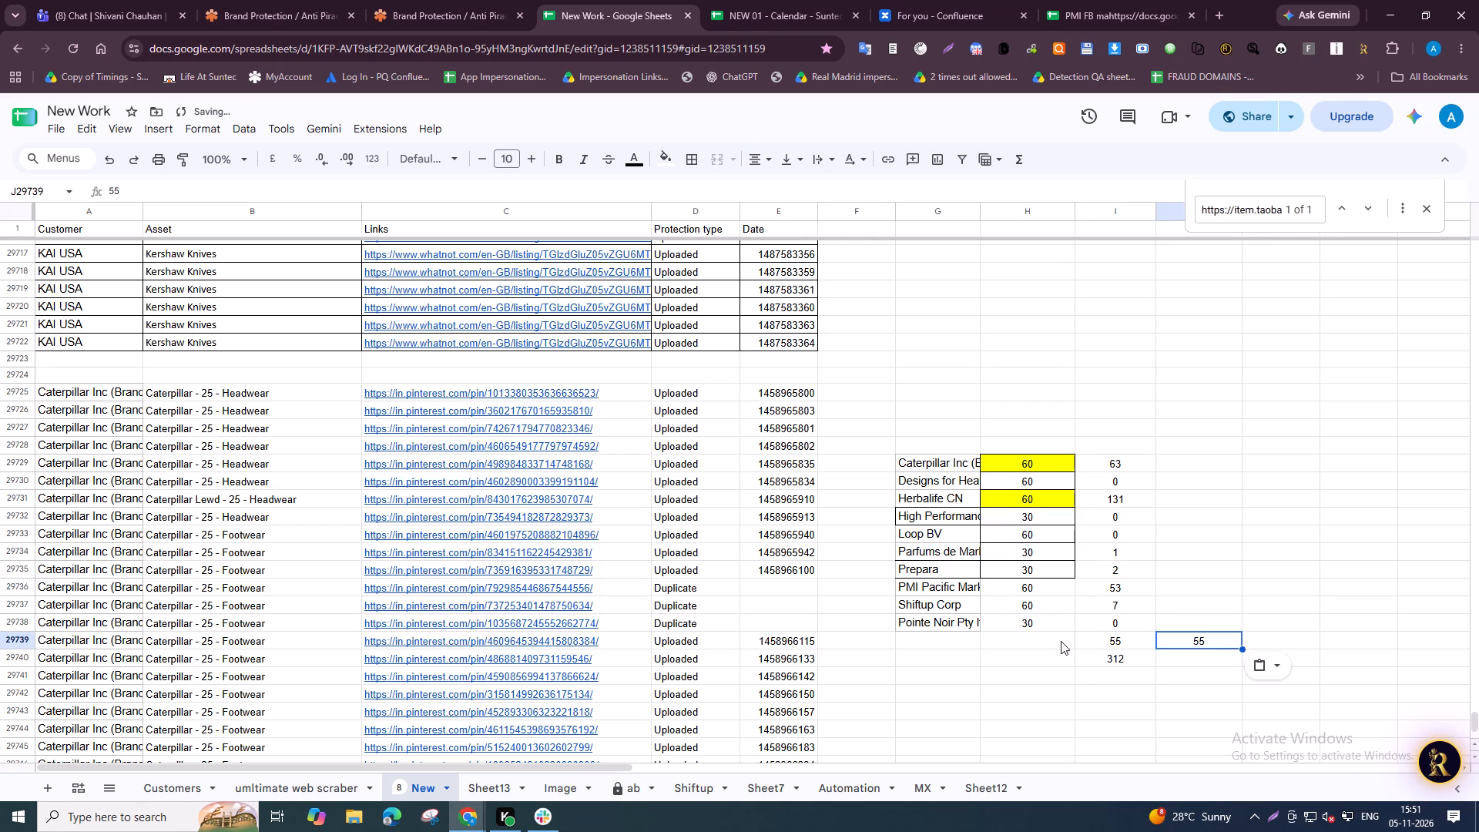
click(1047, 646)
text(480)
key(Up)
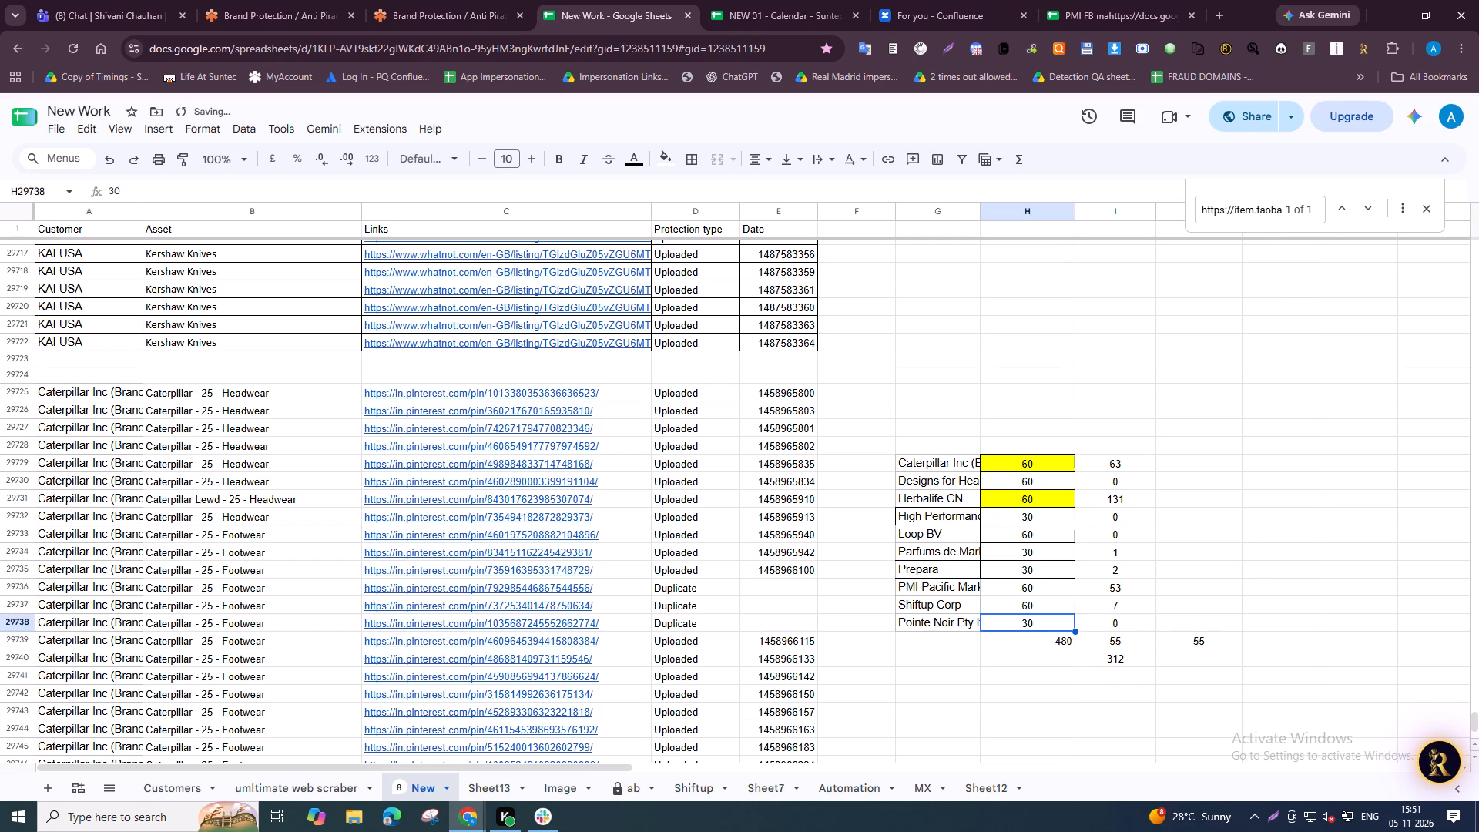
Copy the customers' counts from column I, Caterpillar through Pointe Noir, into column J beside them.
key(ctrl+shift+Up)
key(Right)
key(ctrl+shift+Up)
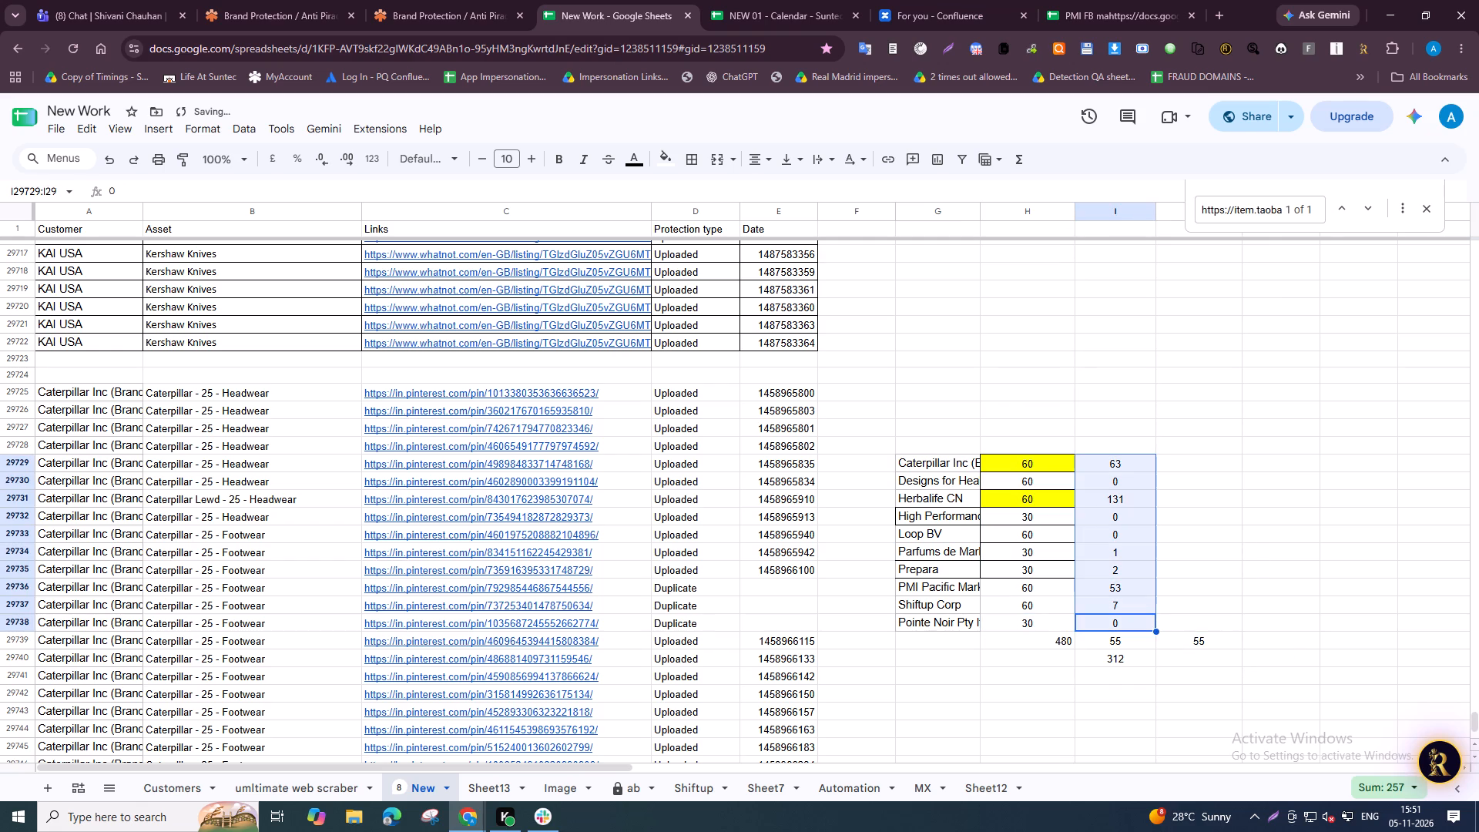
key(ctrl+c)
key(Right)
key(Left)
key(ctrl+Up)
key(Right)
key(ctrl+v)
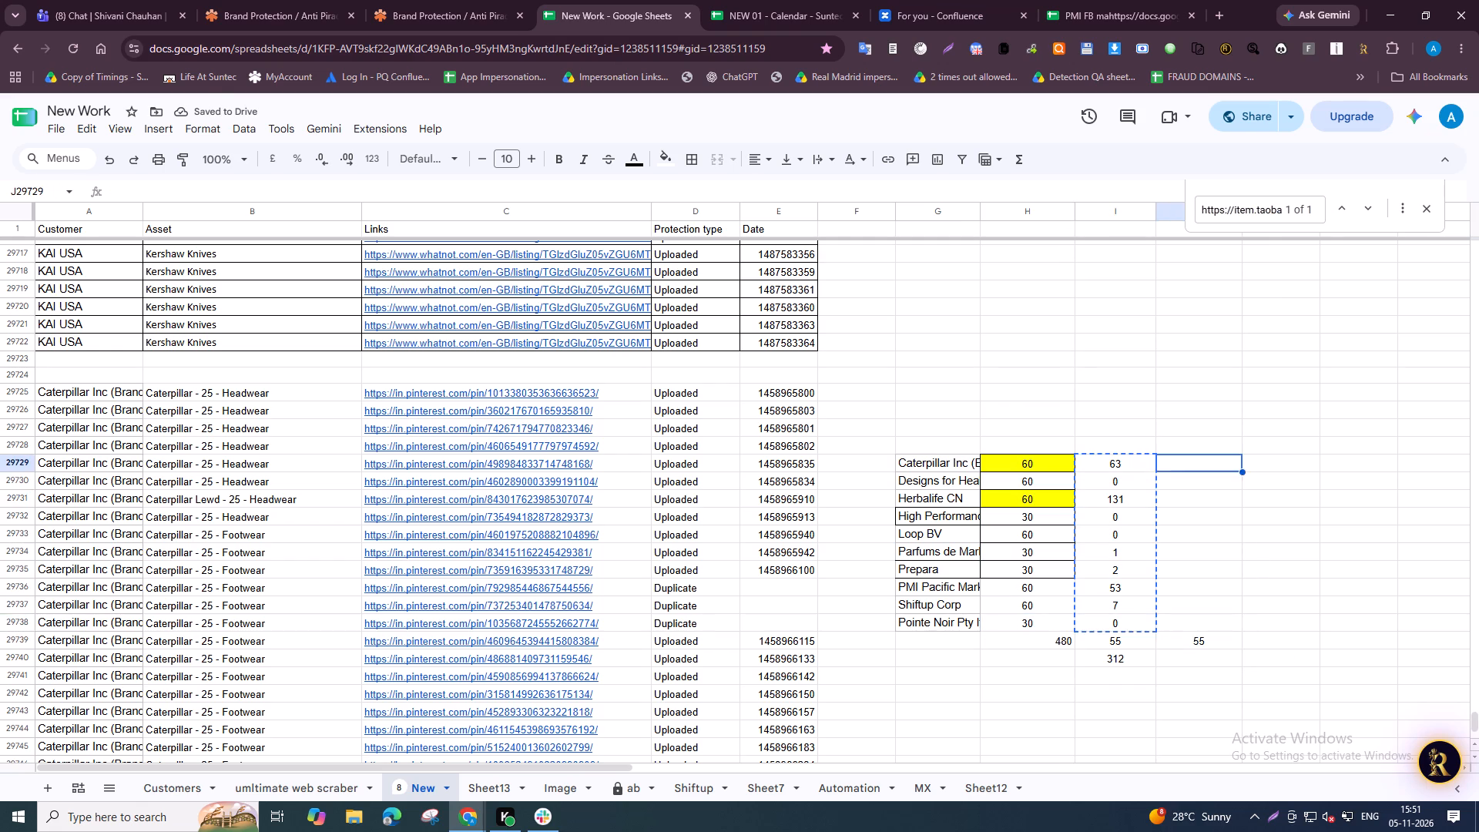
Add the headers Customer, Time, Links found and Uploaded above the tally in G29728 to J29728.
click(918, 452)
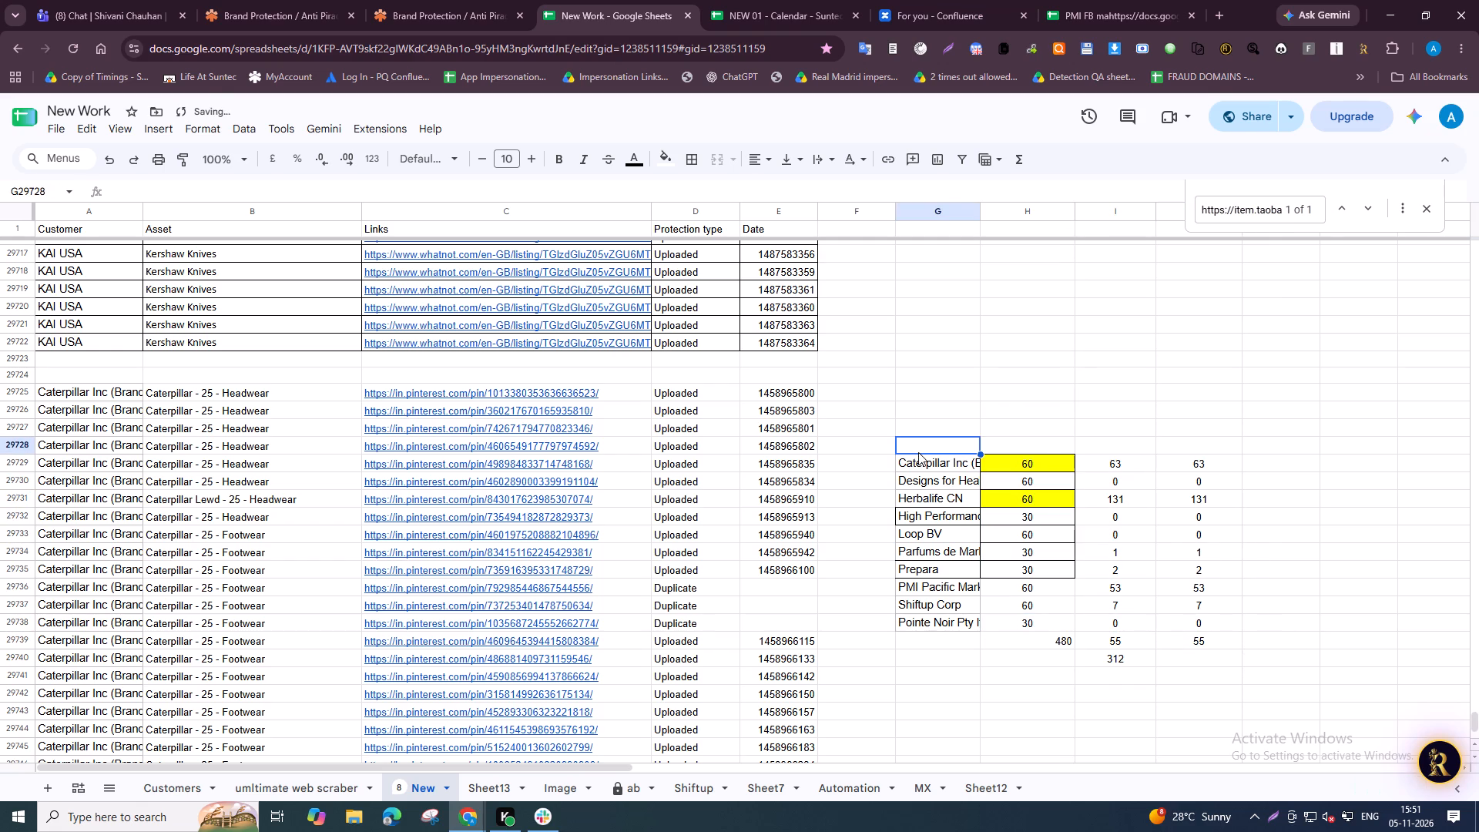
text(Customer)
key(Right)
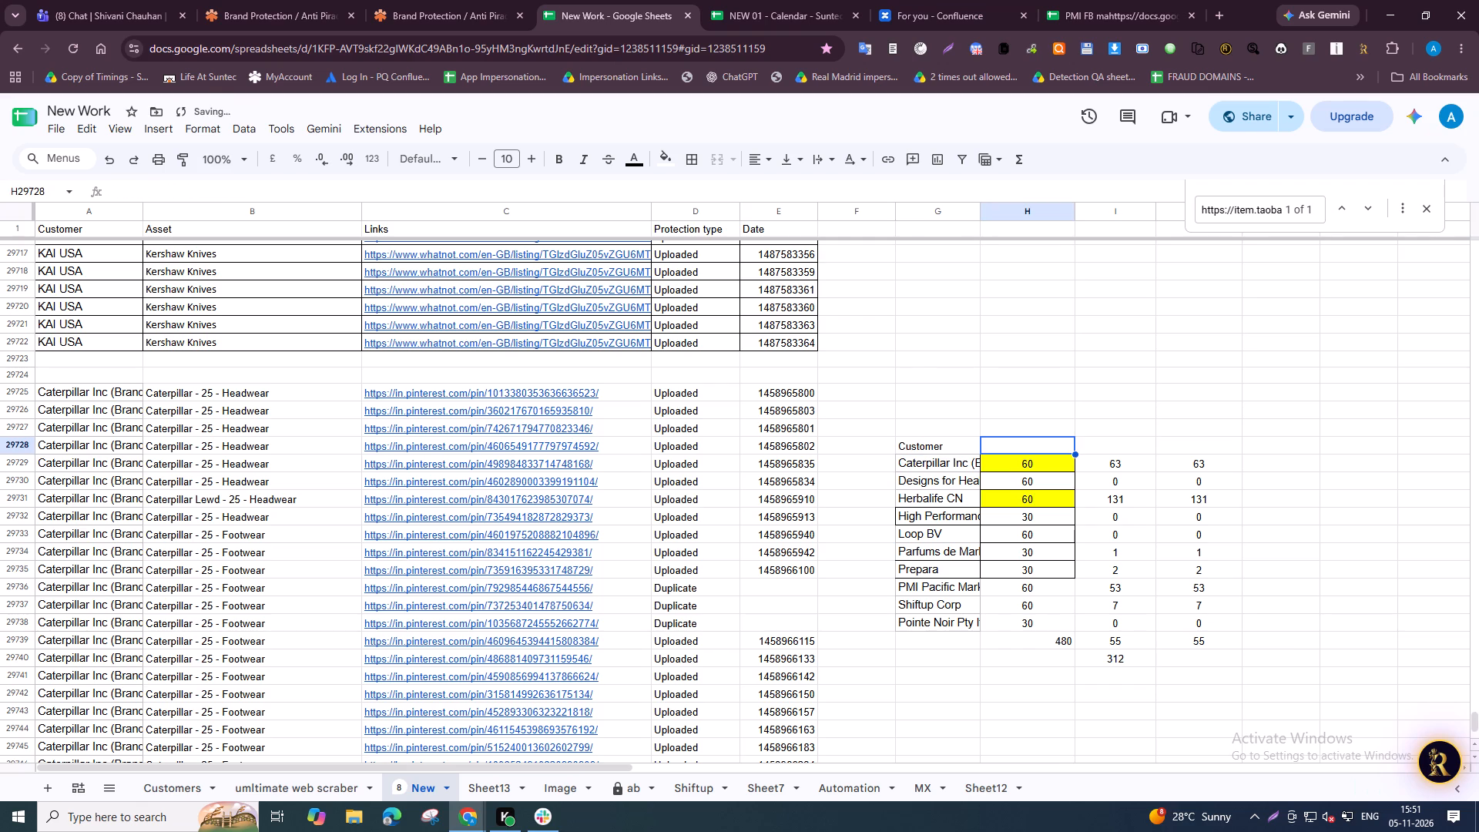
text(Time)
key(space)
key(Right)
text(Links found)
key(Right)
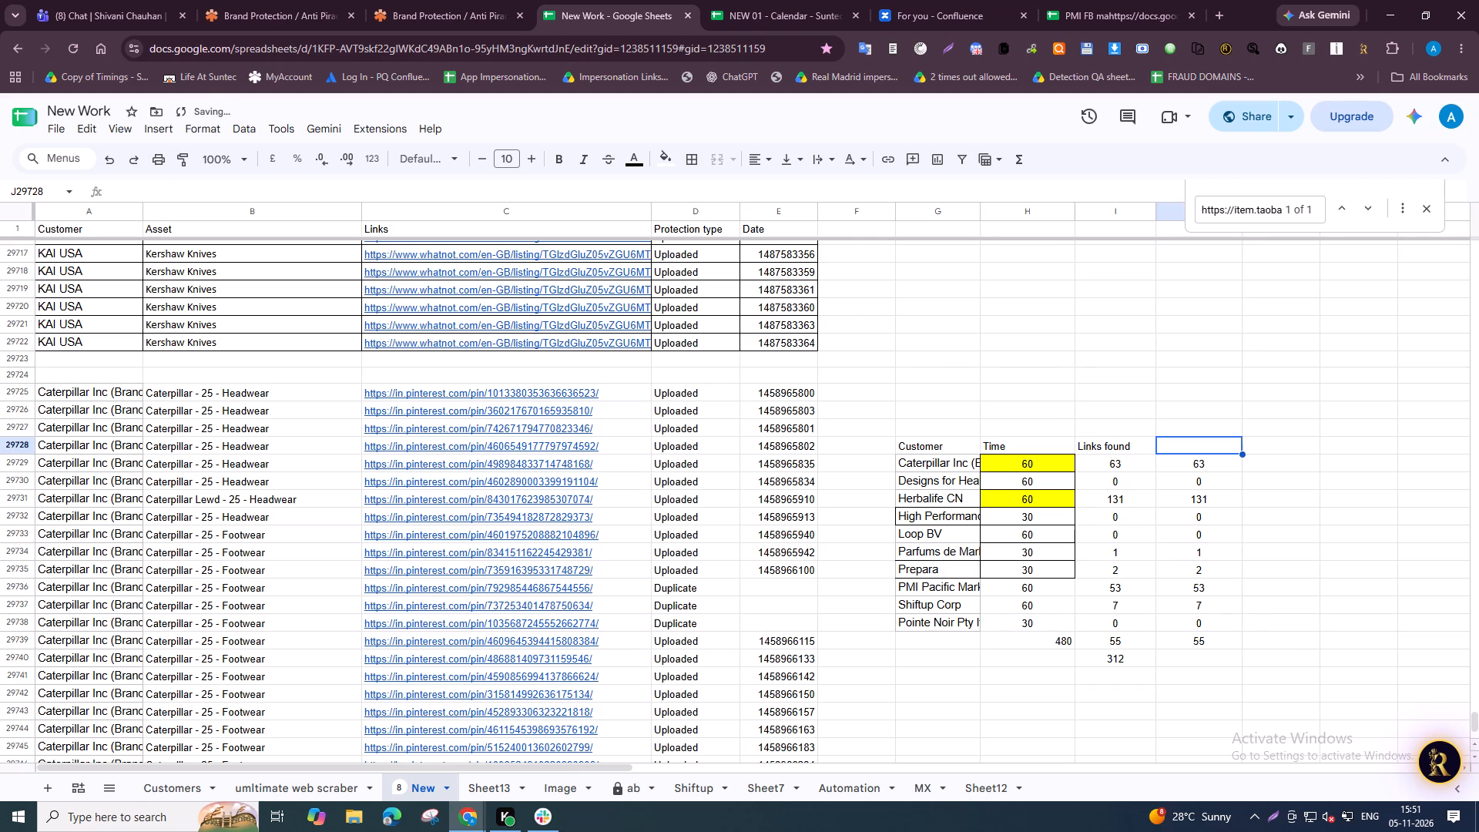
text(Uploaded)
key(Return)
Merge H29727 and I29727 above the headers, insert the date 05/11/2026 and centre-align it.
key(Up)
key(Up)
key(Left)
key(Left)
key(shift+Right)
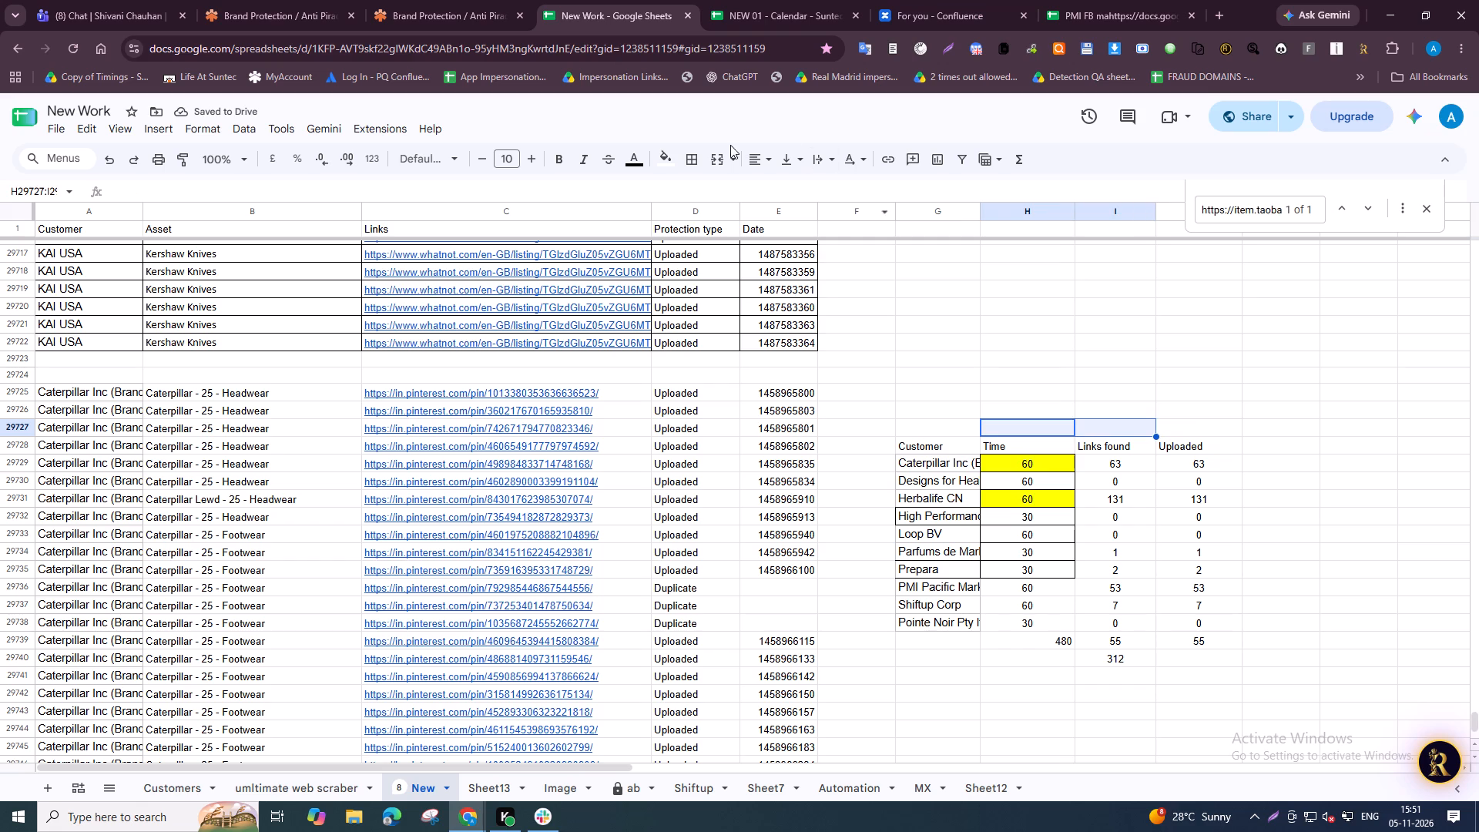
click(719, 159)
key(ctrl+semicolon)
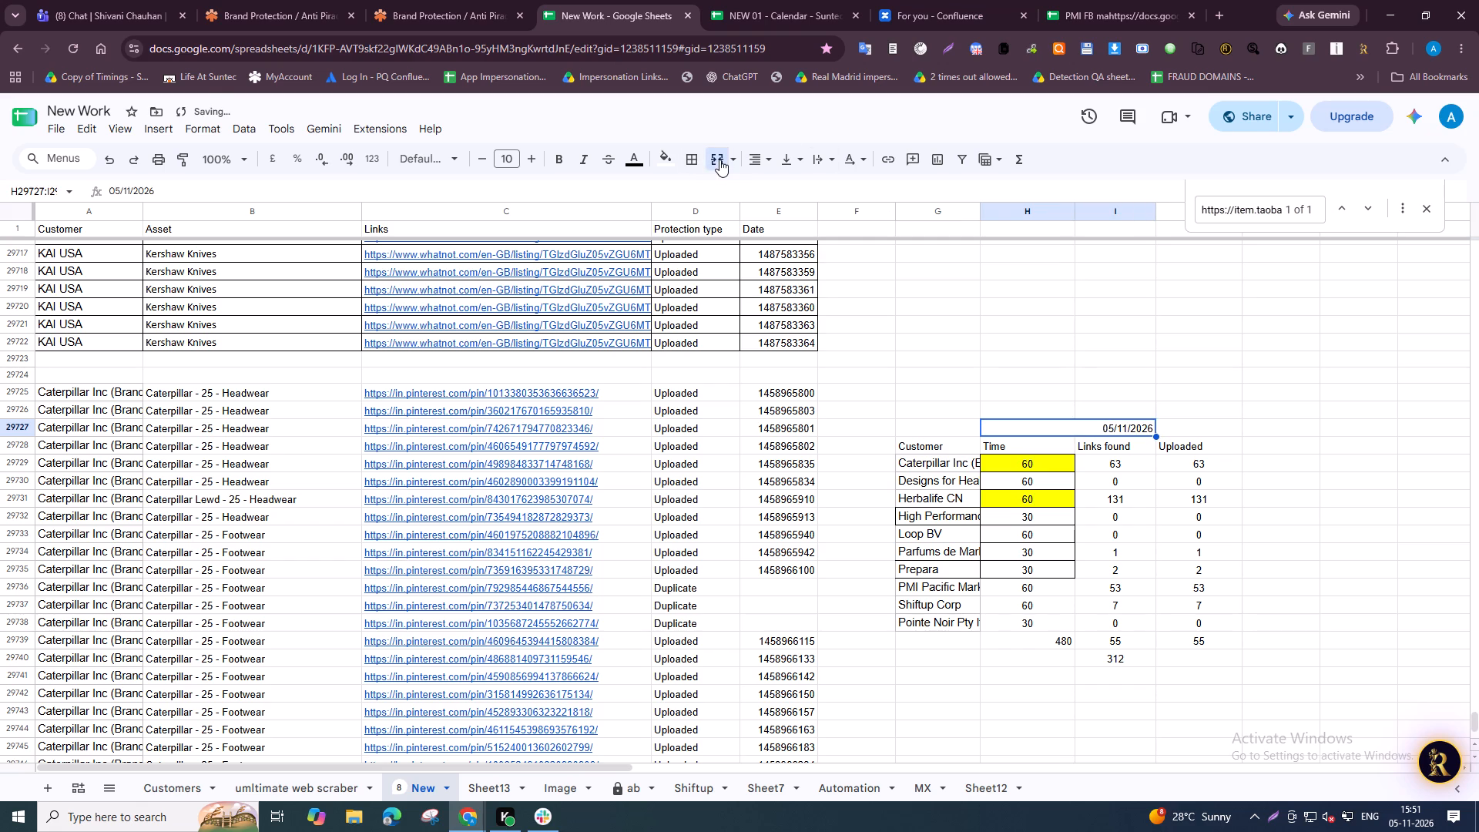
click(751, 158)
click(784, 191)
click(1377, 543)
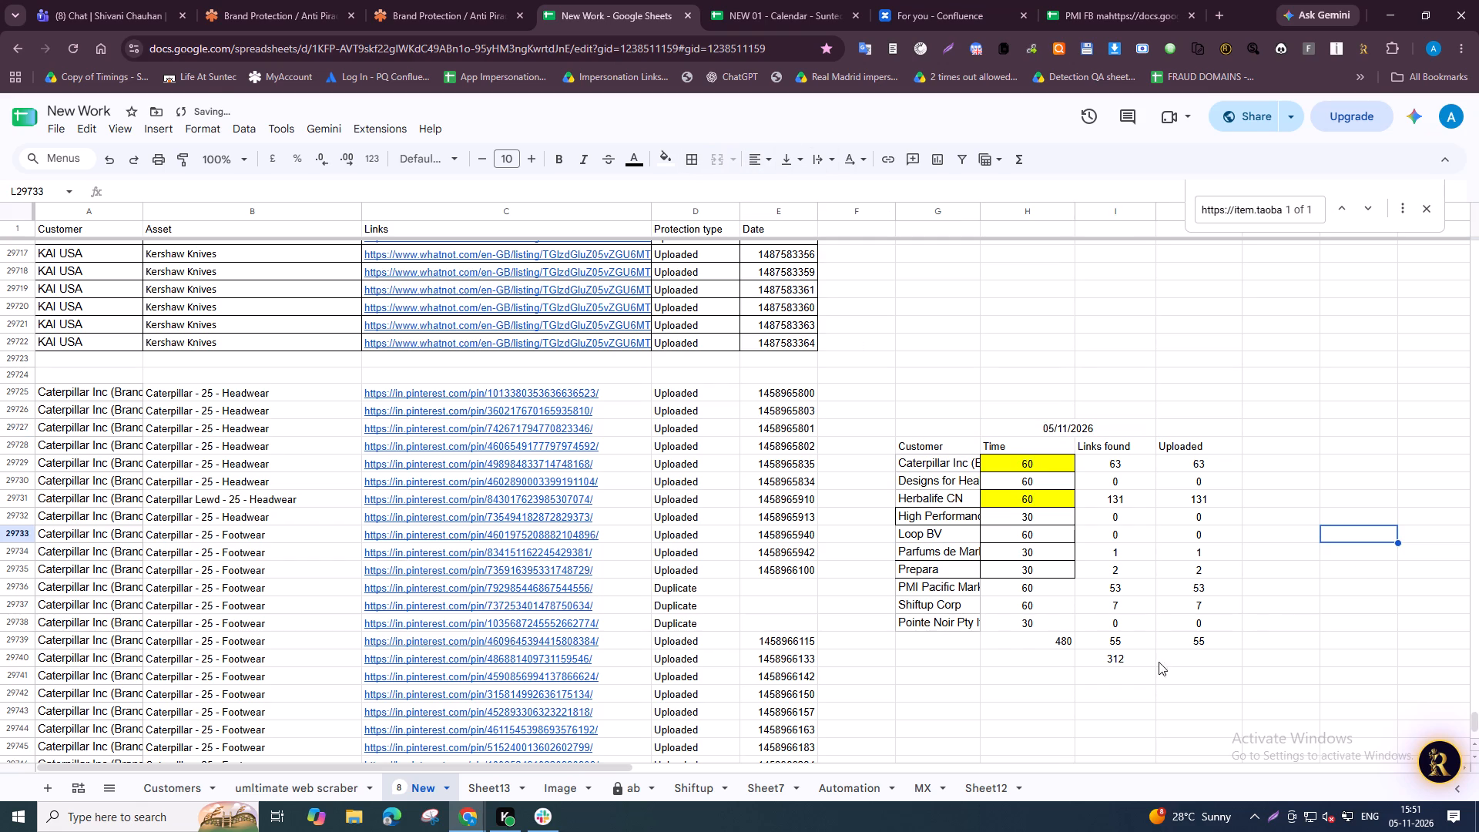
Centre-align the 480 total at the bottom of the Time column.
click(1047, 642)
click(750, 159)
click(781, 188)
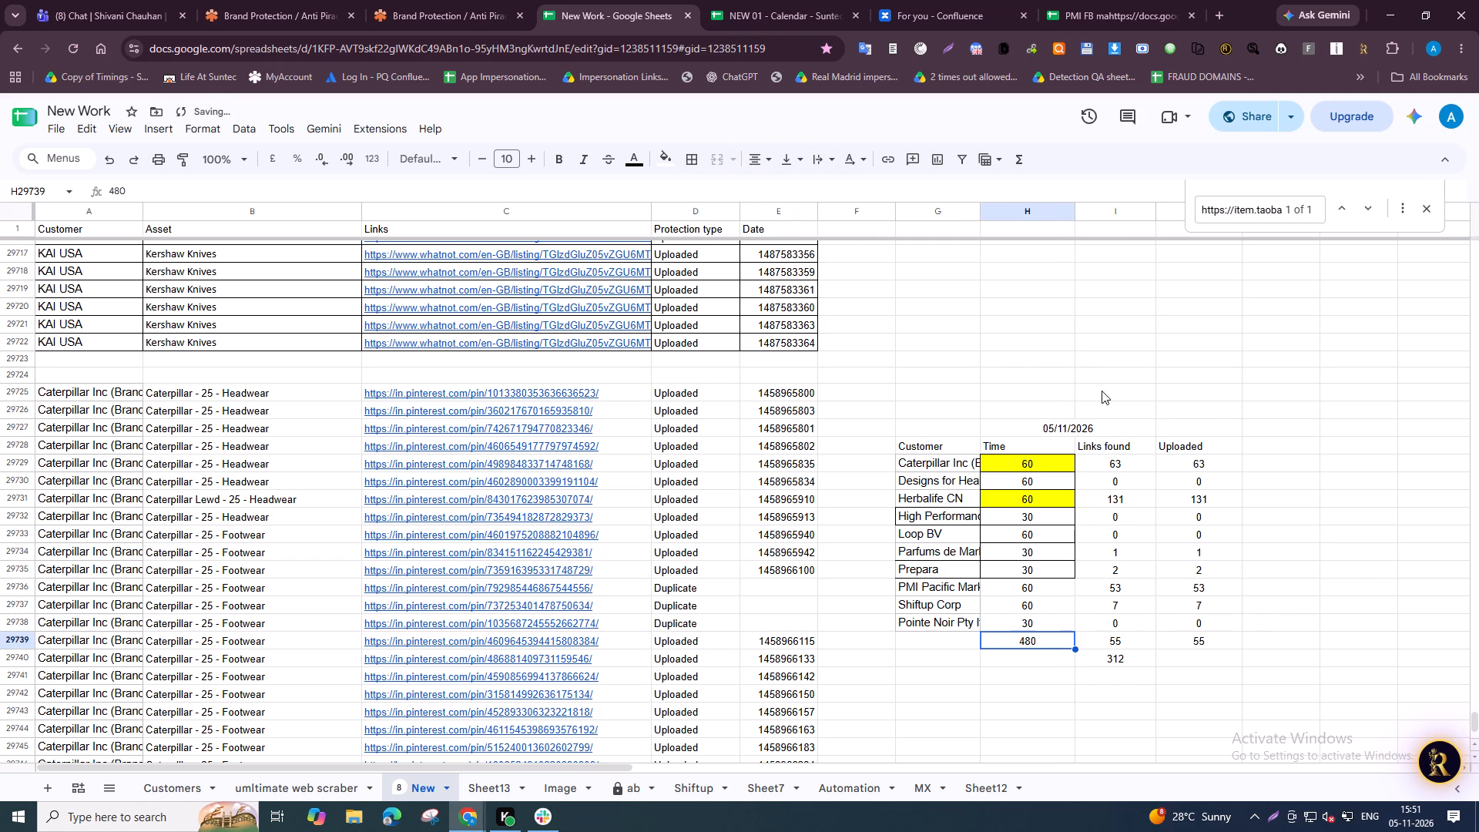
click(1212, 387)
Enter 312 in J29740 under the Uploaded column and centre-align both 312 values in row 29740.
click(1179, 659)
text(312)
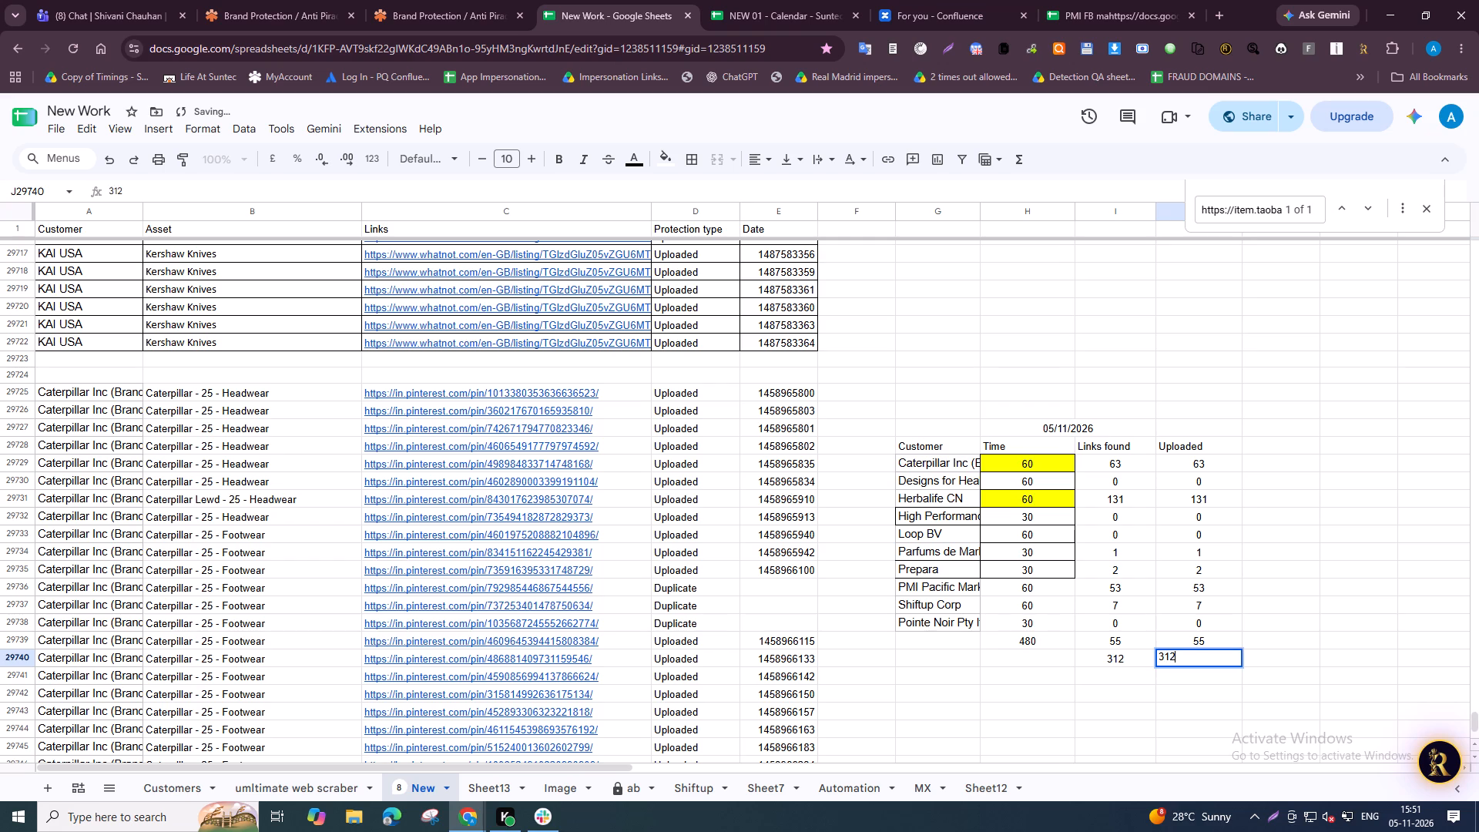
key(Up)
click(1130, 654)
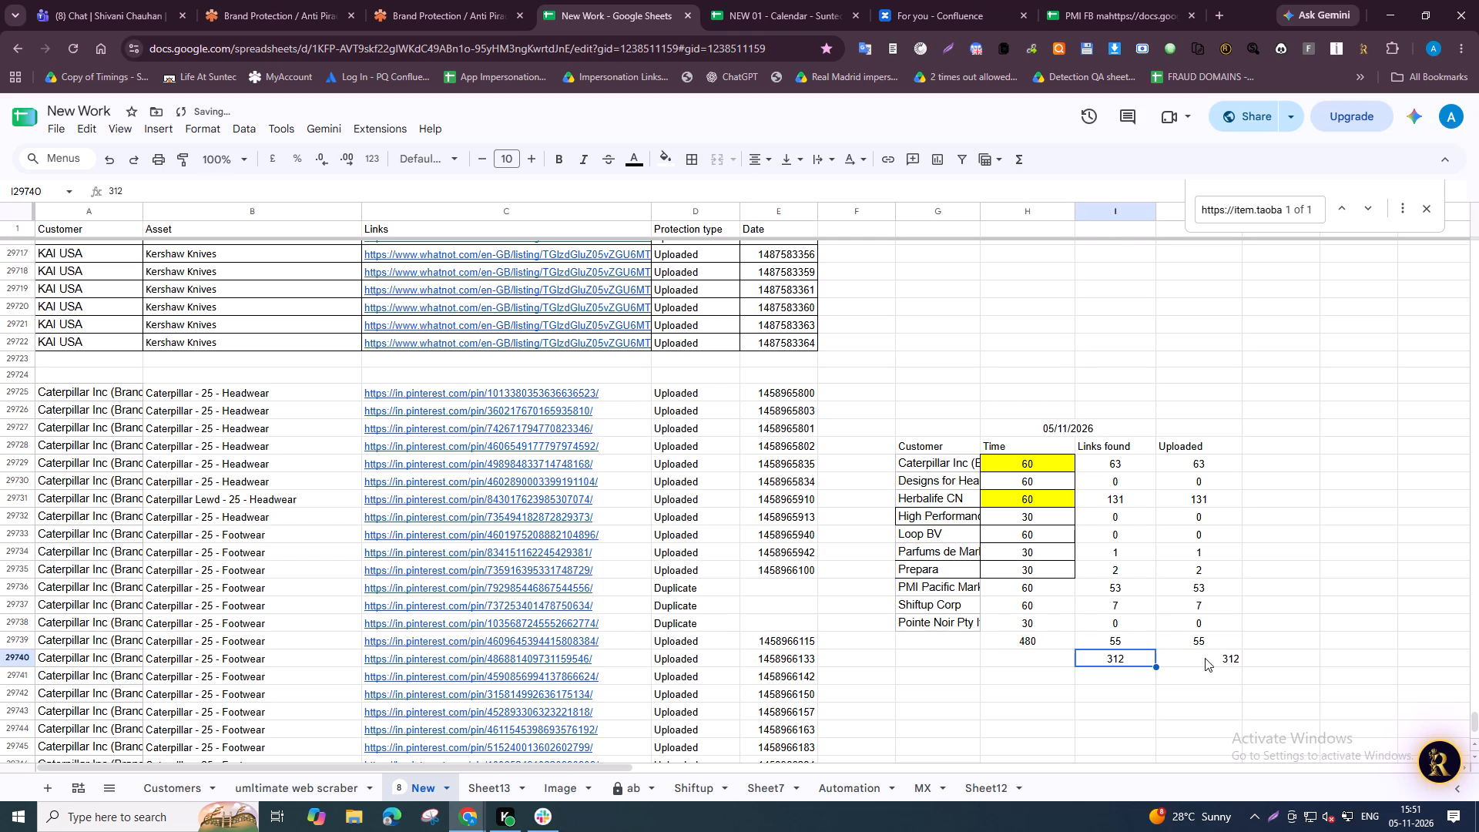
shift+click(1206, 658)
click(753, 158)
click(786, 180)
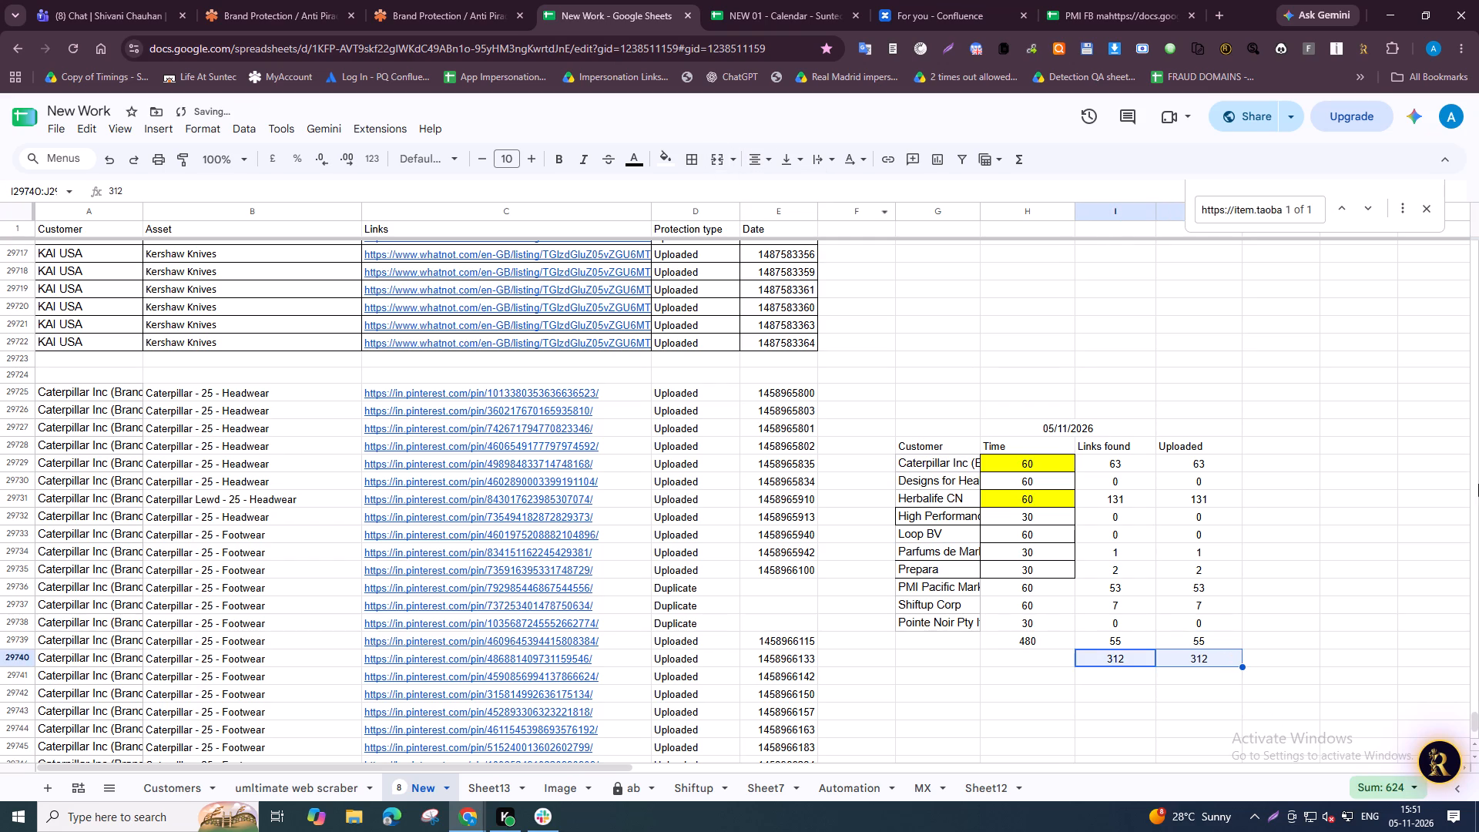
click(1464, 473)
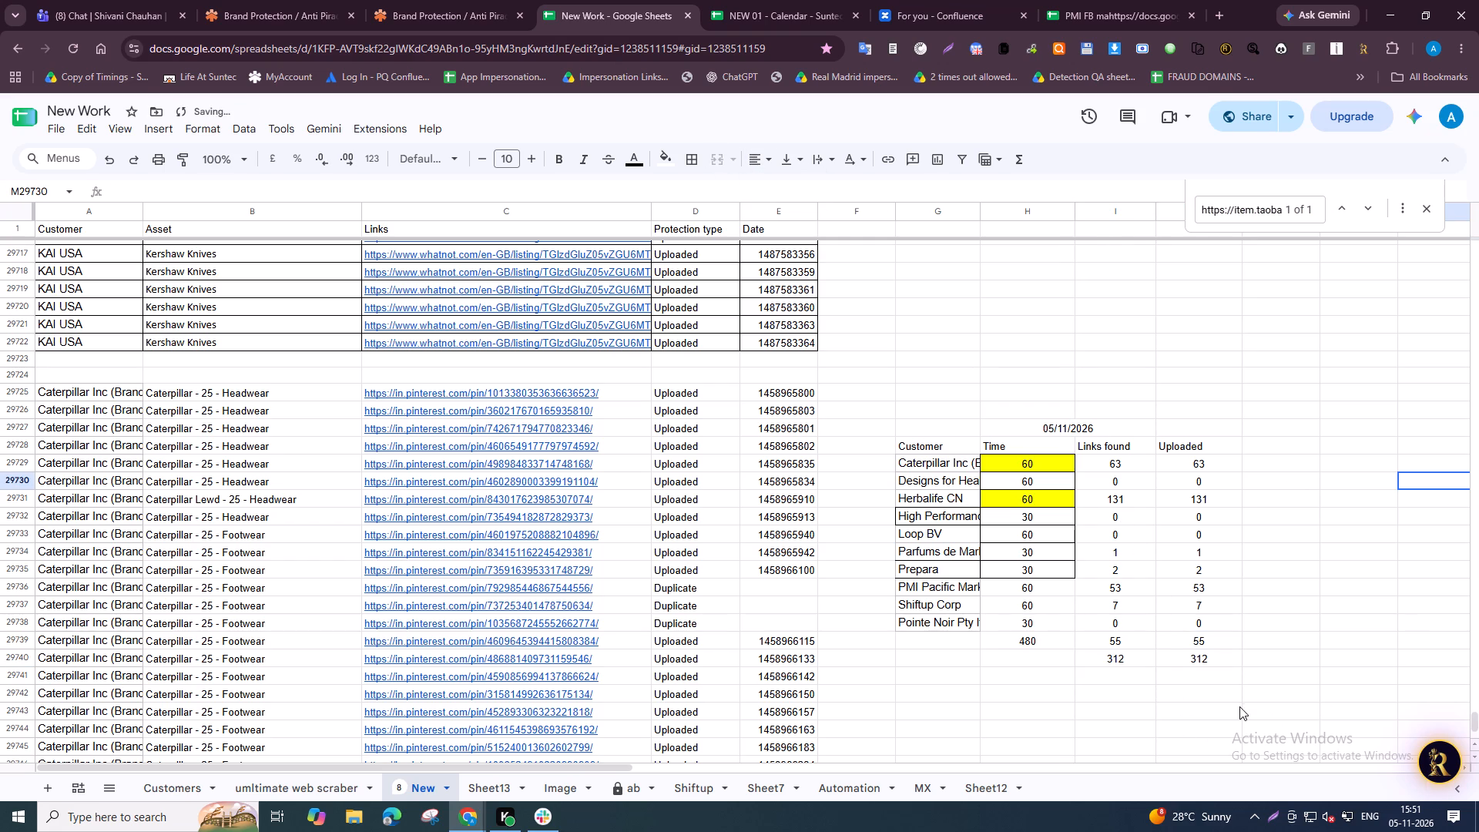
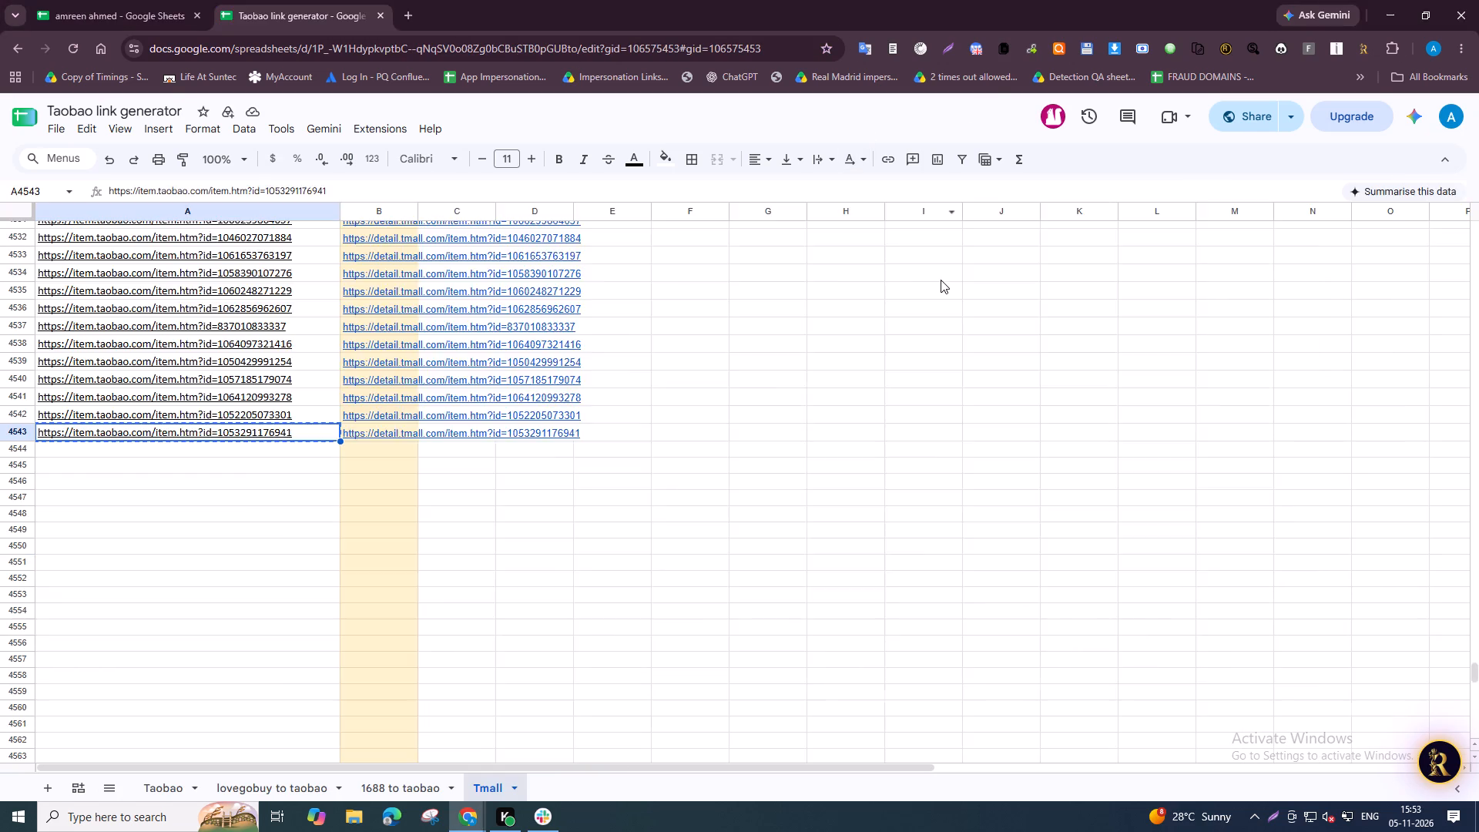
In the Tuinet Brand tracker, set day 5 to S for PMI Pacific Market International's taobao.com and temu.com sites.
key(alt+Tab)
key(alt+Tab)
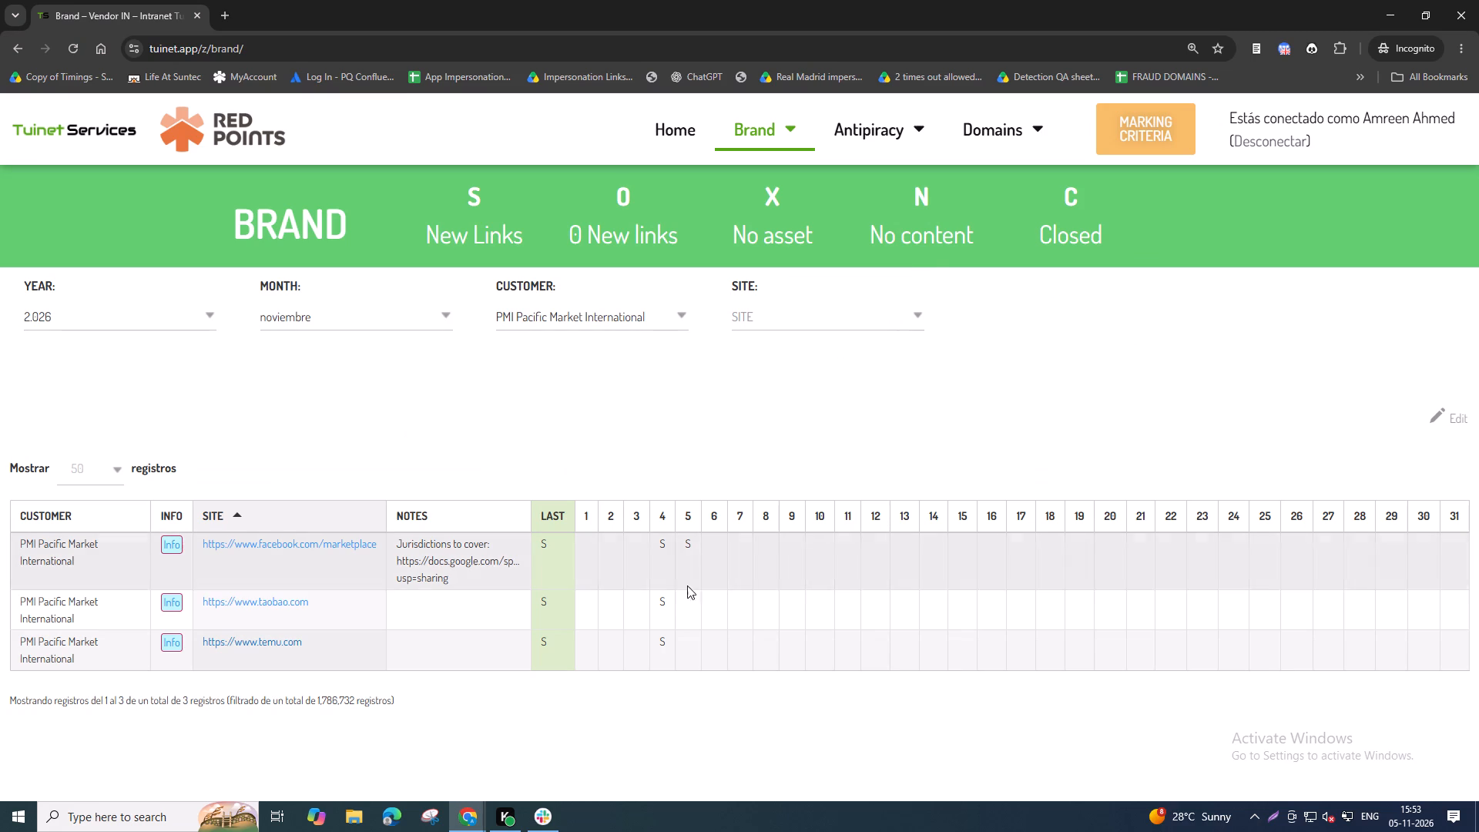
double_click(689, 614)
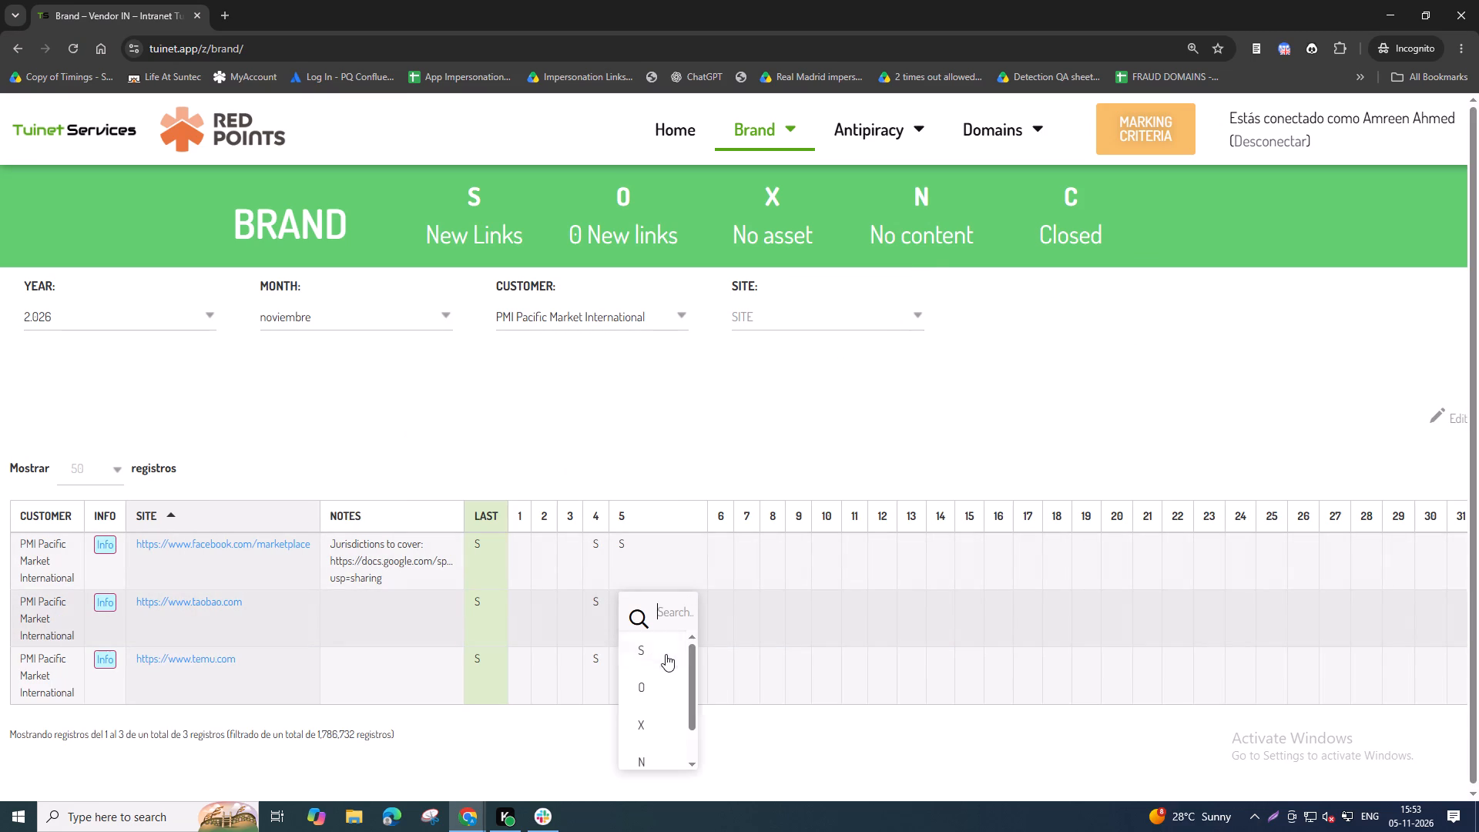
click(665, 652)
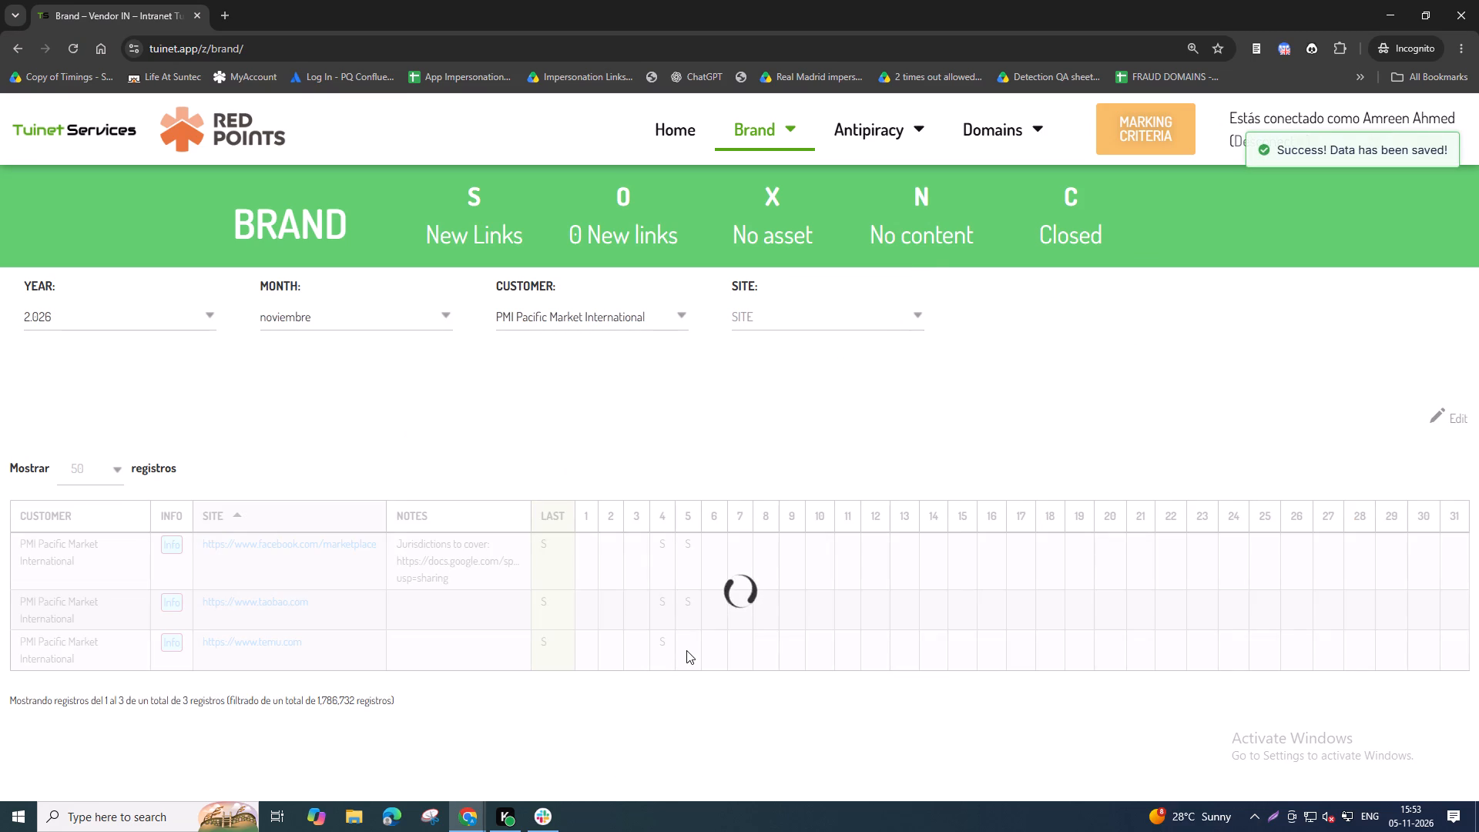
double_click(691, 649)
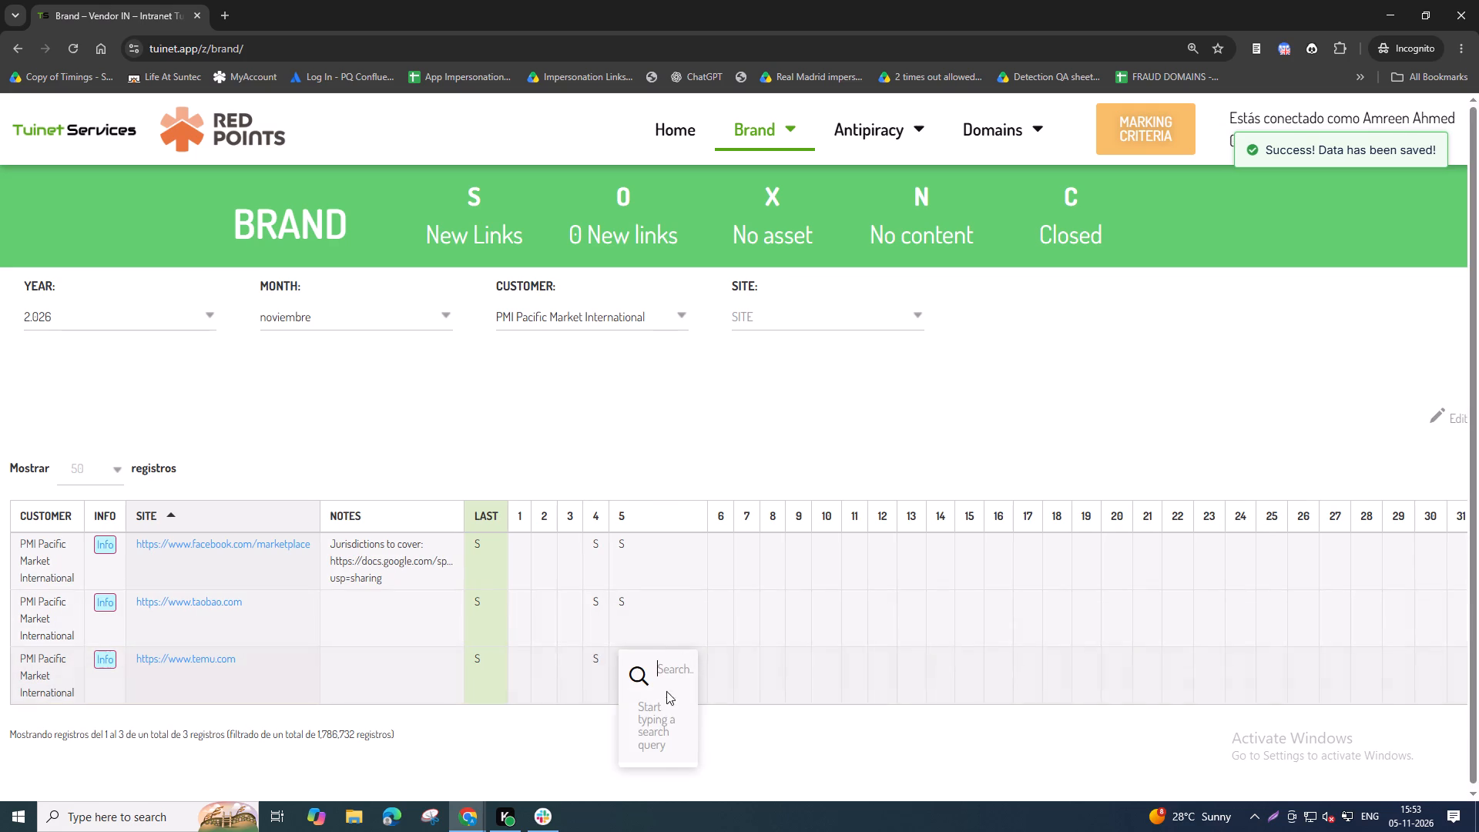
click(667, 712)
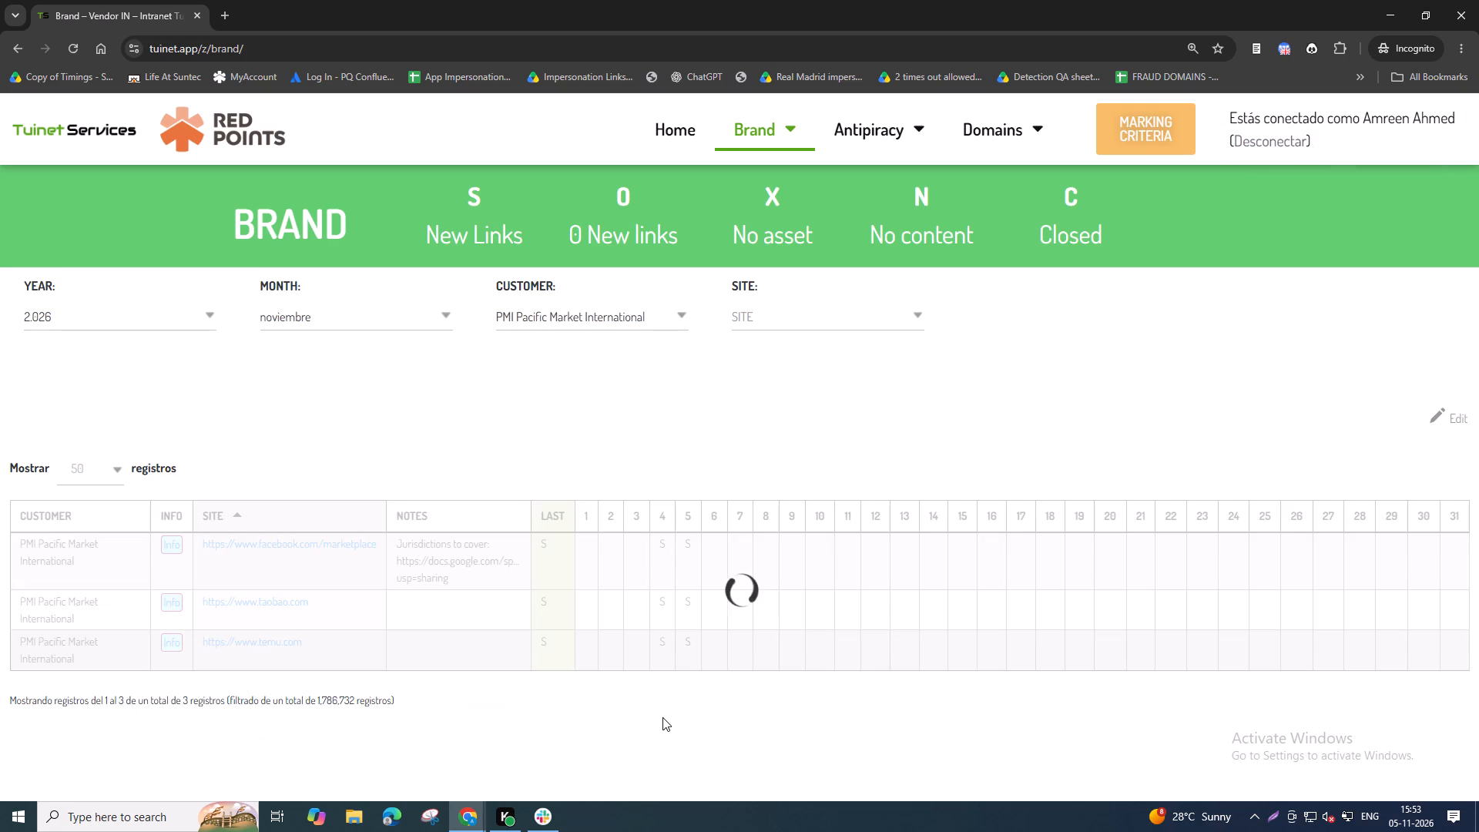
Close the Taobao link generator spreadsheet and the other spreadsheet open beside it.
key(alt+Tab)
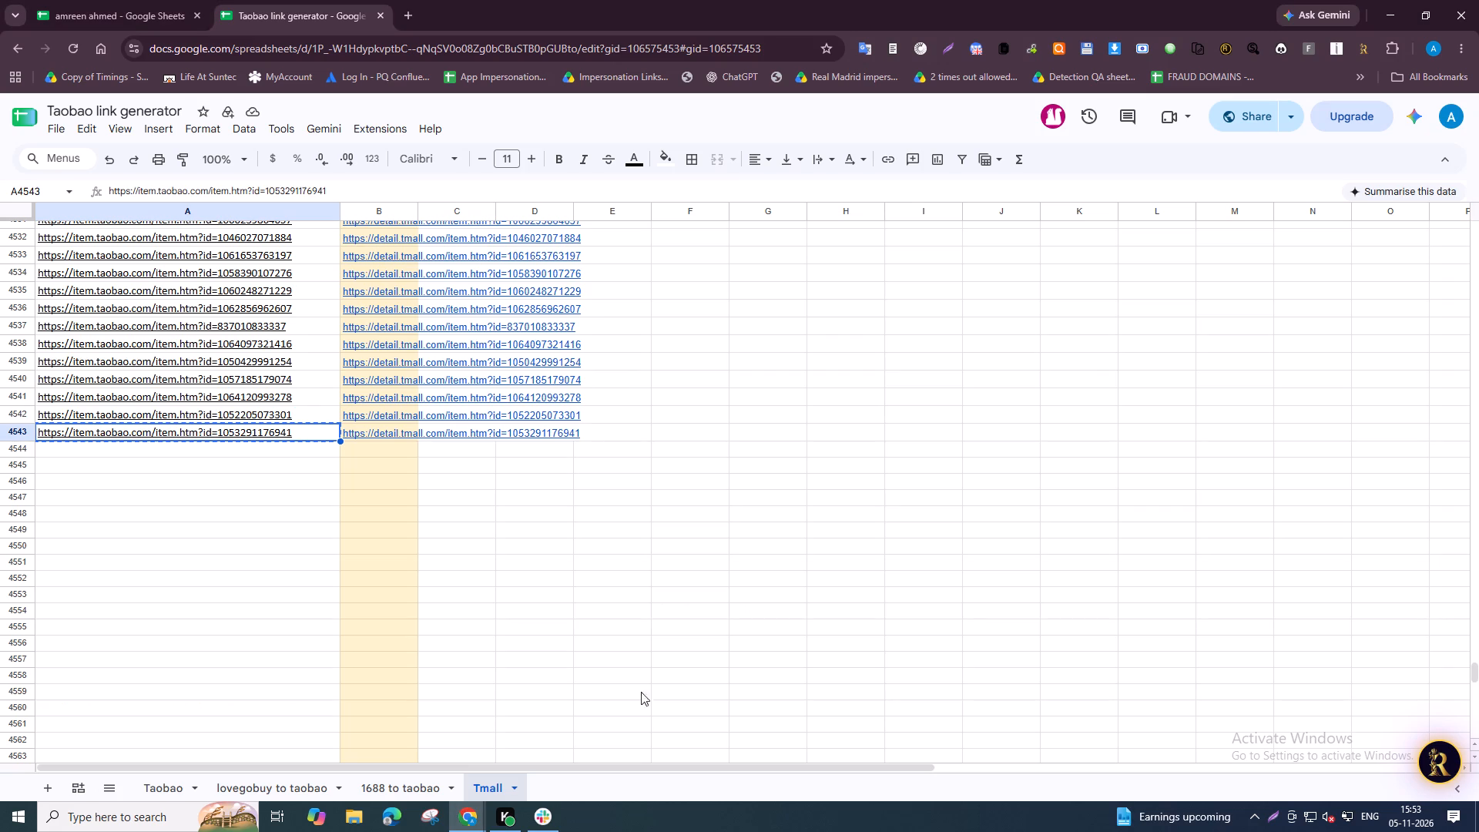
key(ctrl+w)
key(ctrl+w)
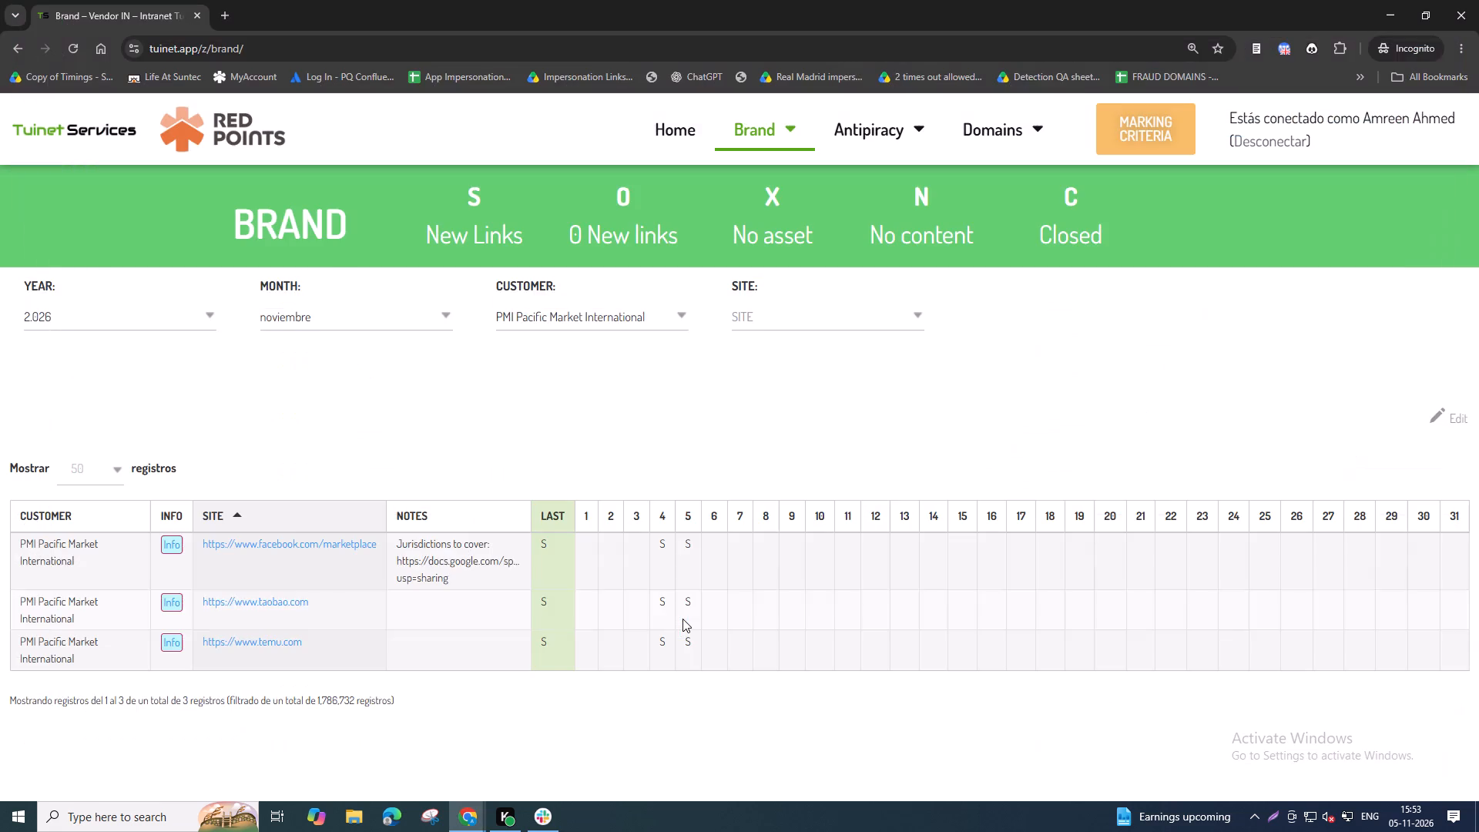
Copy Designs for Health Inc from the New Work tally and filter the Brand tracker by that customer to check day 5.
key(alt+Tab)
click(934, 488)
key(ctrl+c)
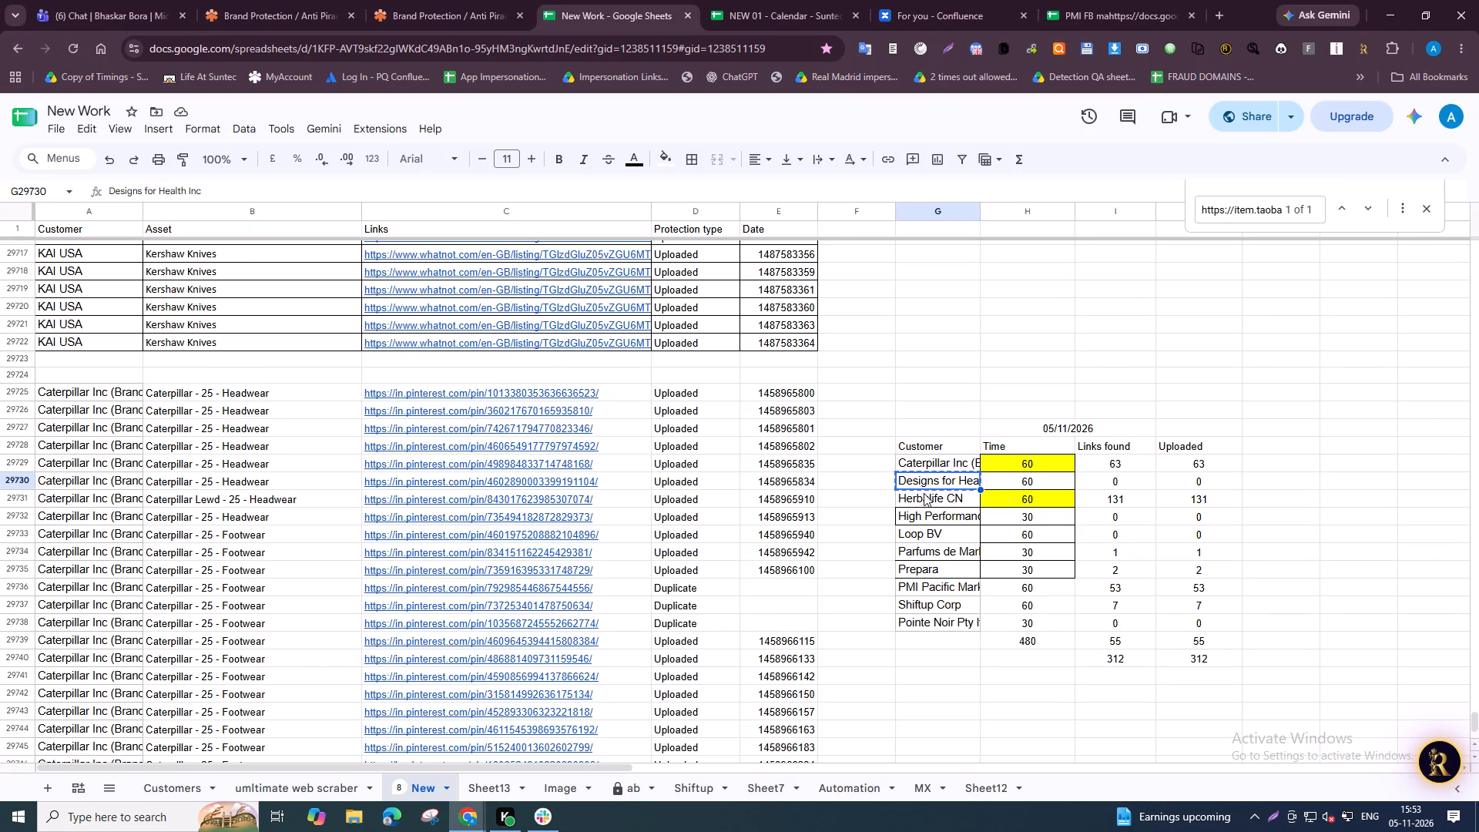
key(alt+Tab)
click(621, 324)
key(ctrl+v)
click(616, 389)
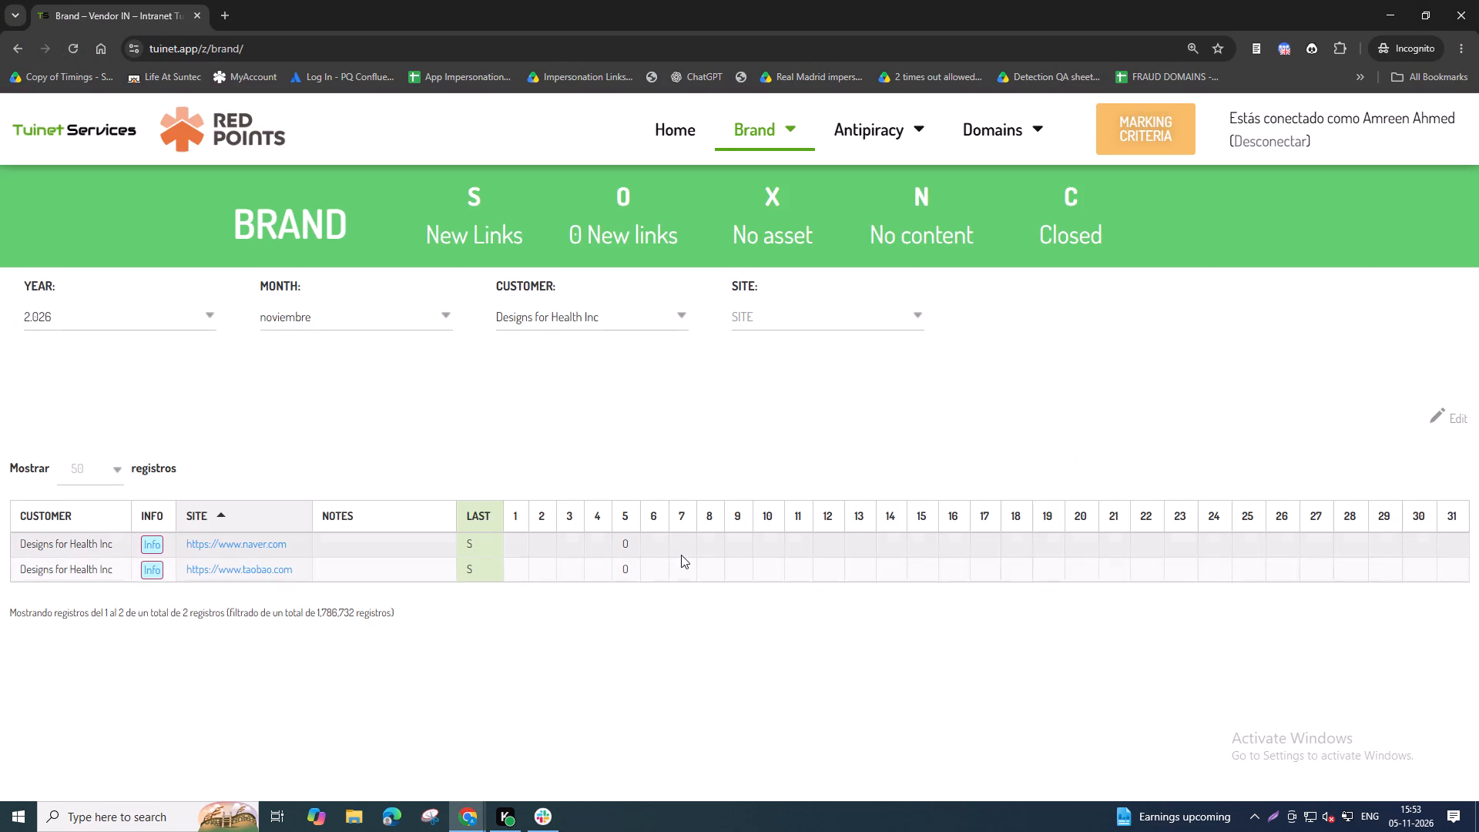
Filter the Brand tracker by Herbalife CN from the tally and set day 5 to S for jd.com, taobao.com and tmall.com.
key(alt+Tab)
click(921, 499)
key(ctrl+c)
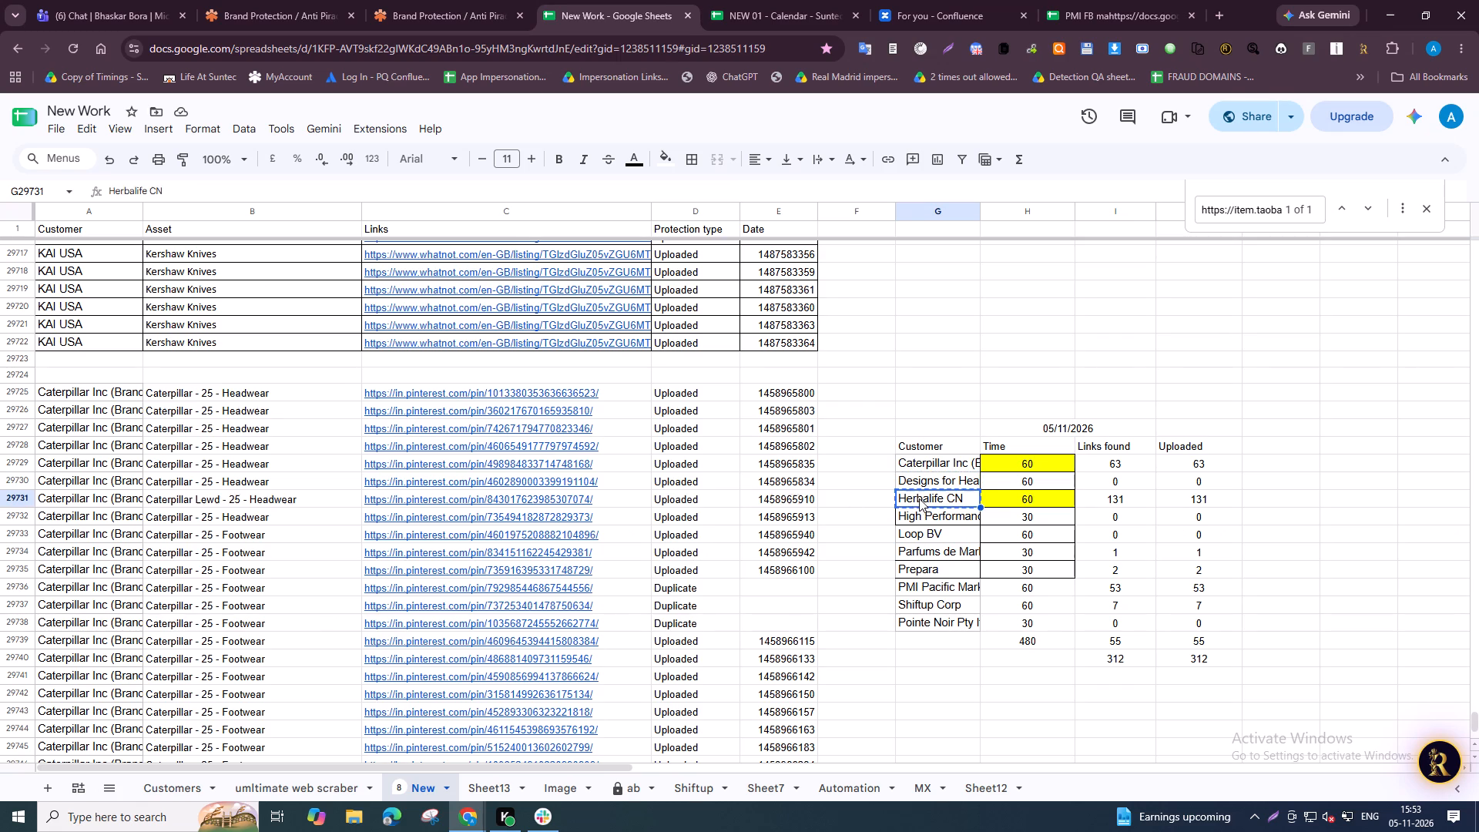
key(alt+Tab)
click(596, 315)
key(ctrl+v)
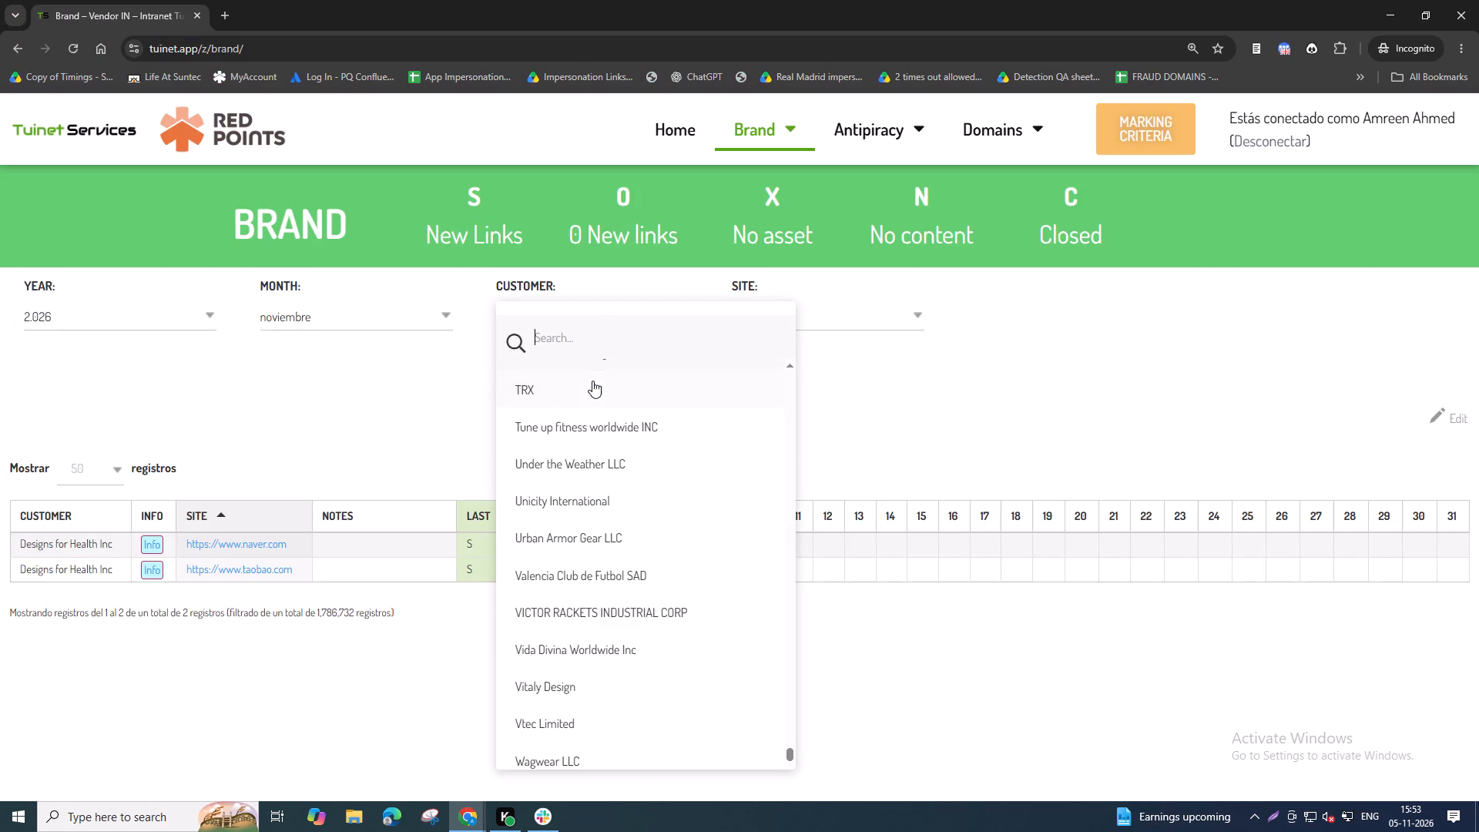
key(ctrl+v)
click(601, 377)
key(alt+Tab)
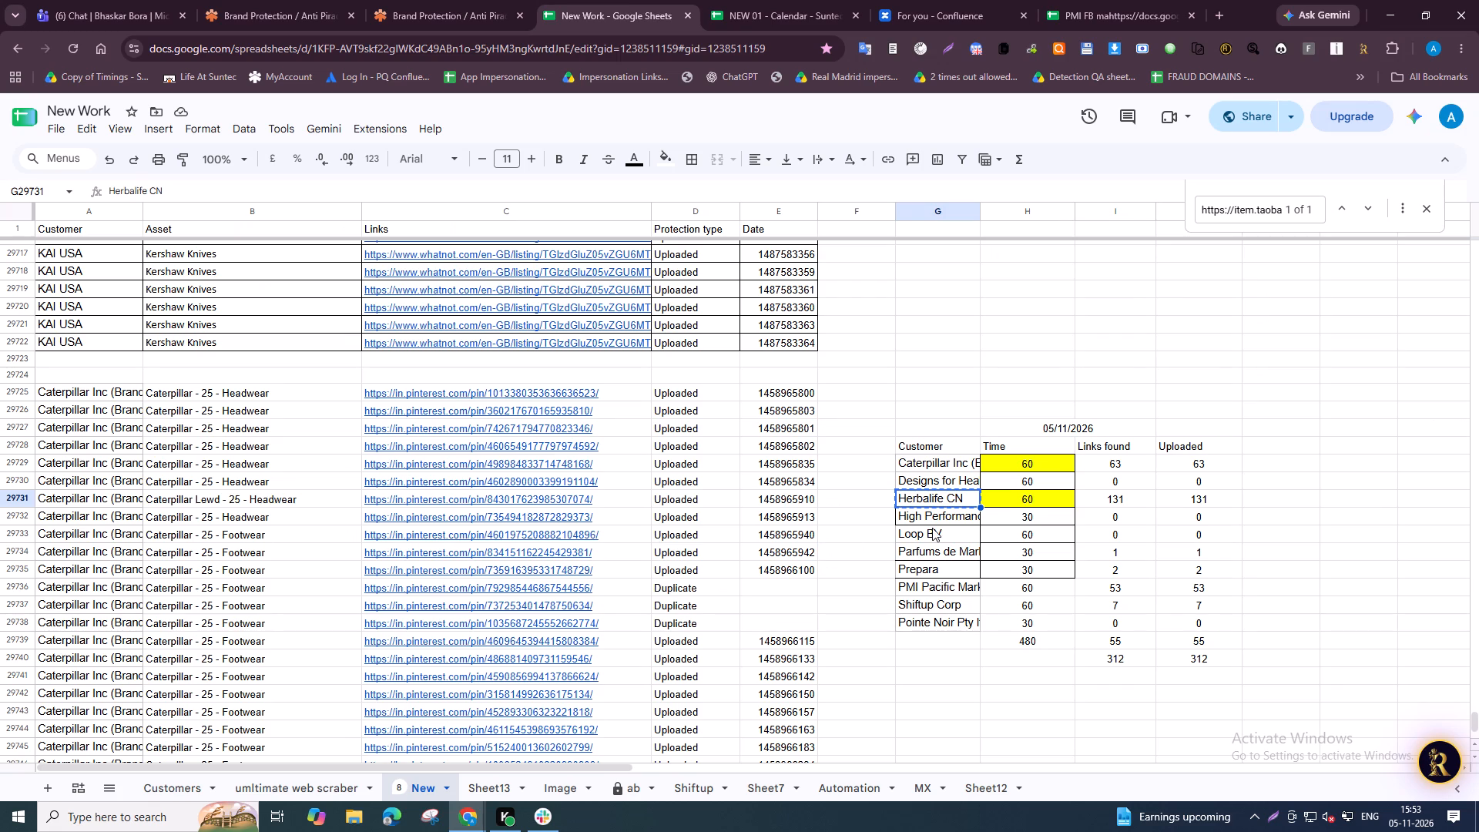
click(932, 522)
key(ctrl+c)
key(alt+Tab)
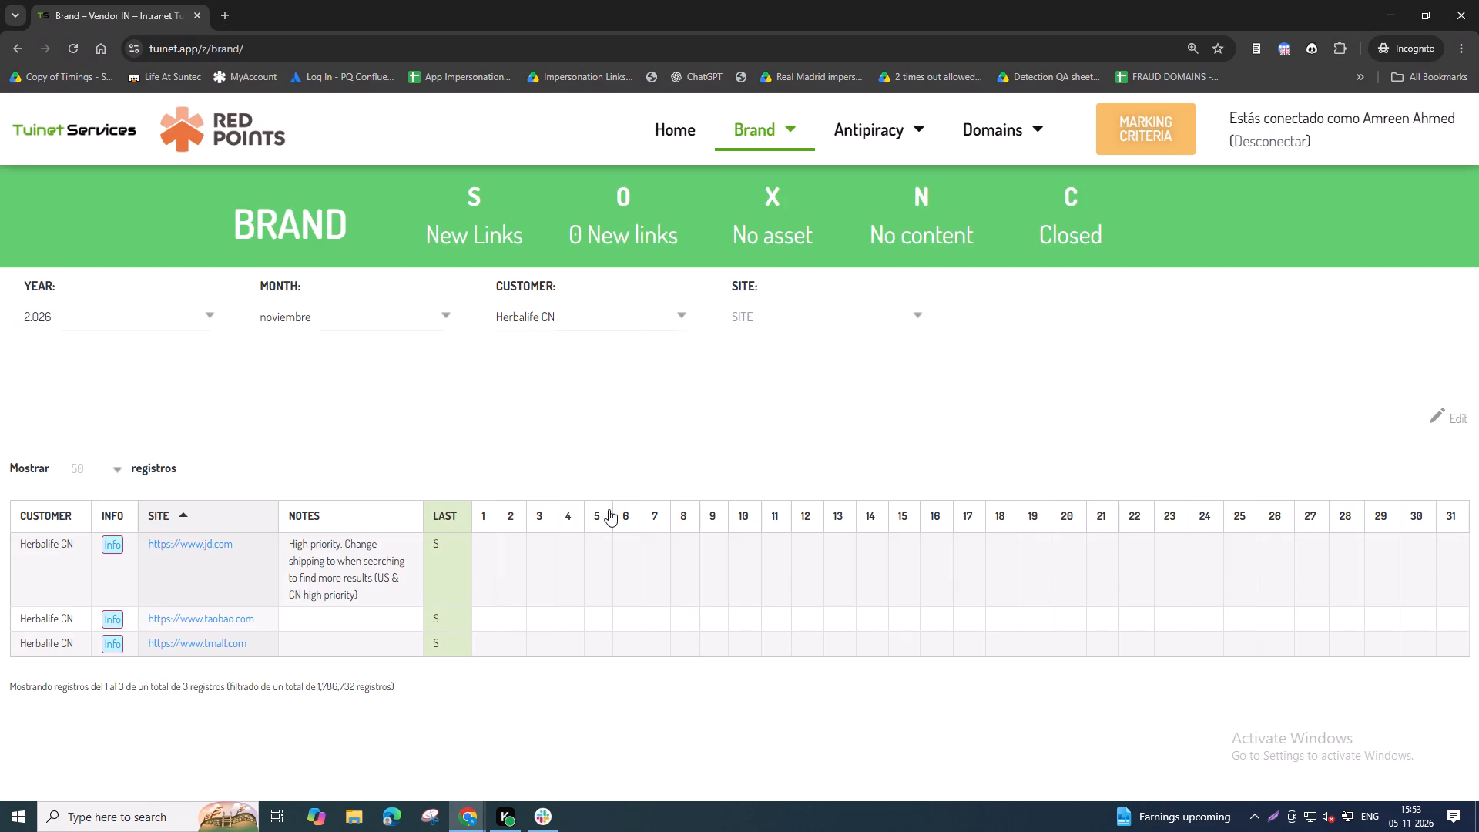
double_click(597, 552)
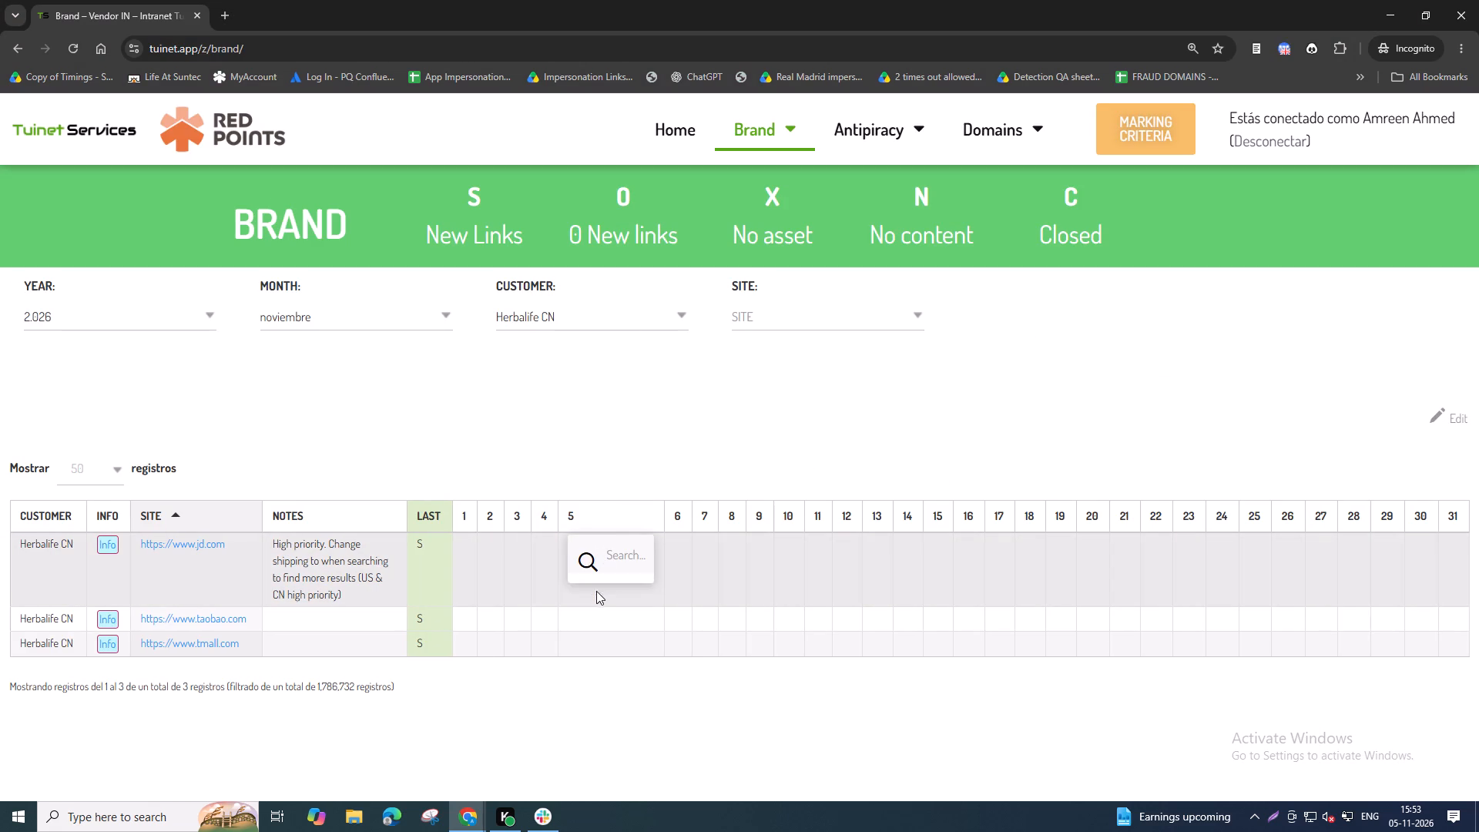
click(601, 594)
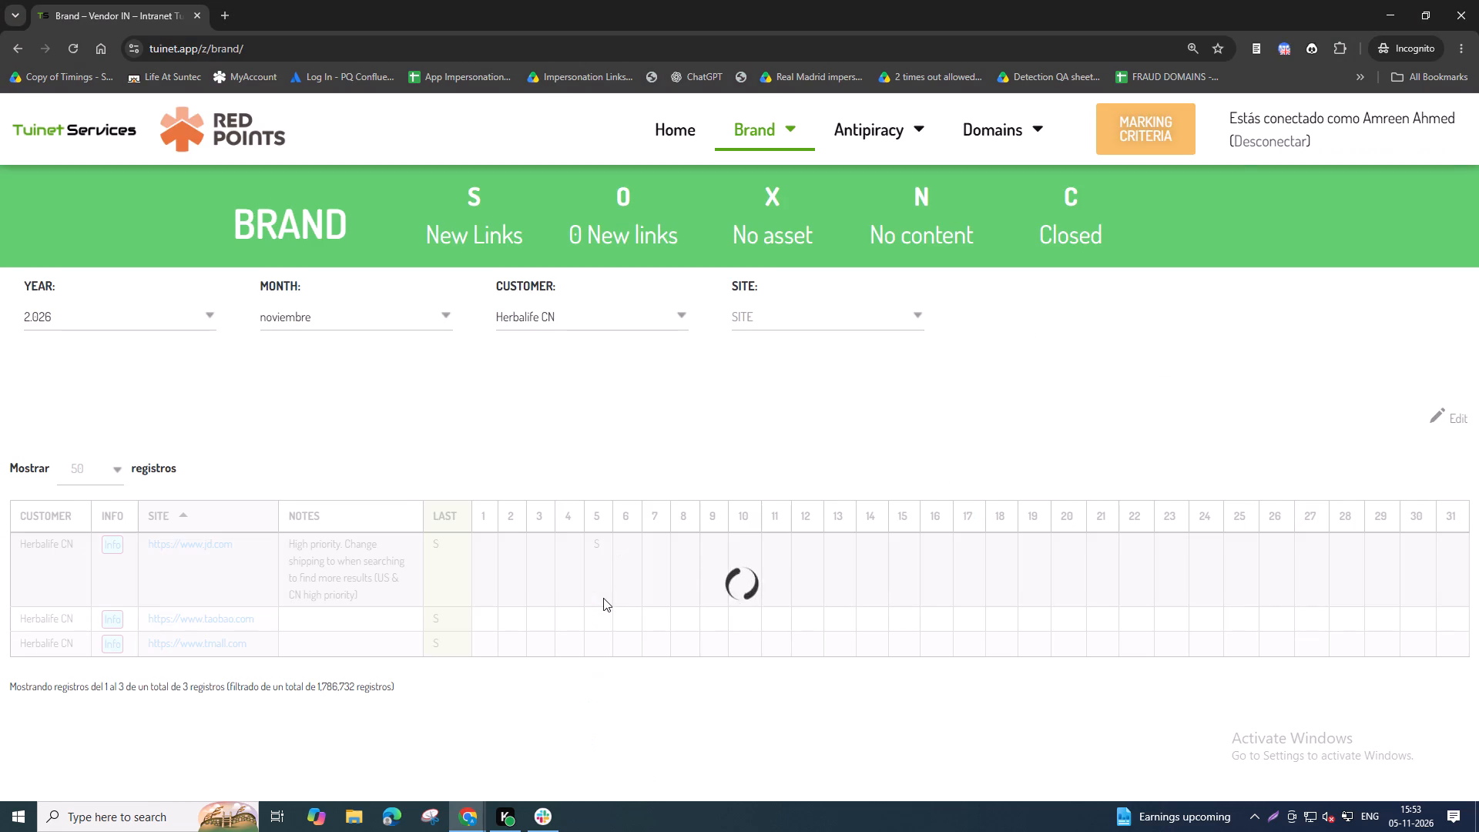
double_click(600, 619)
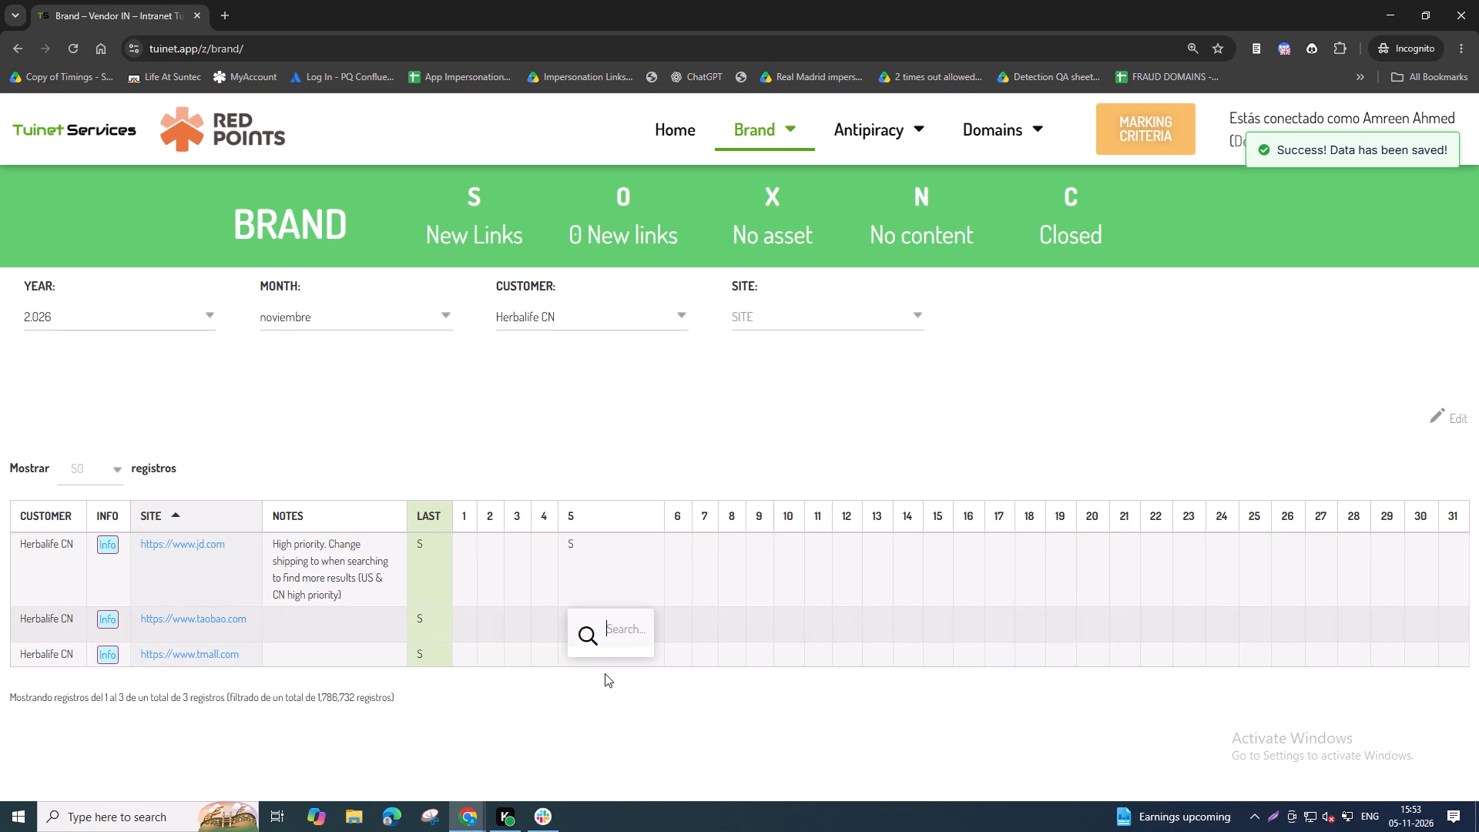
click(613, 674)
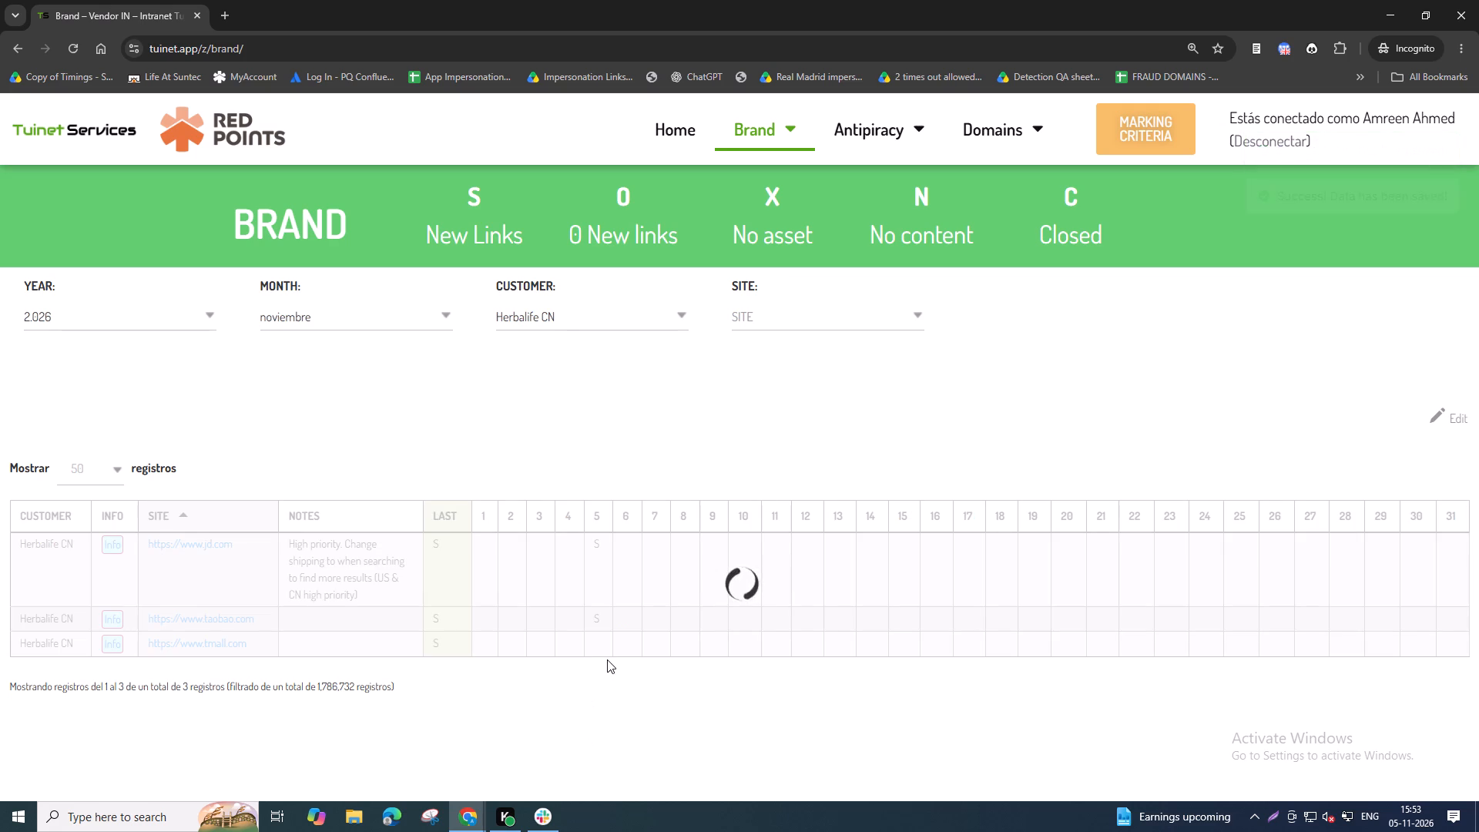
double_click(601, 648)
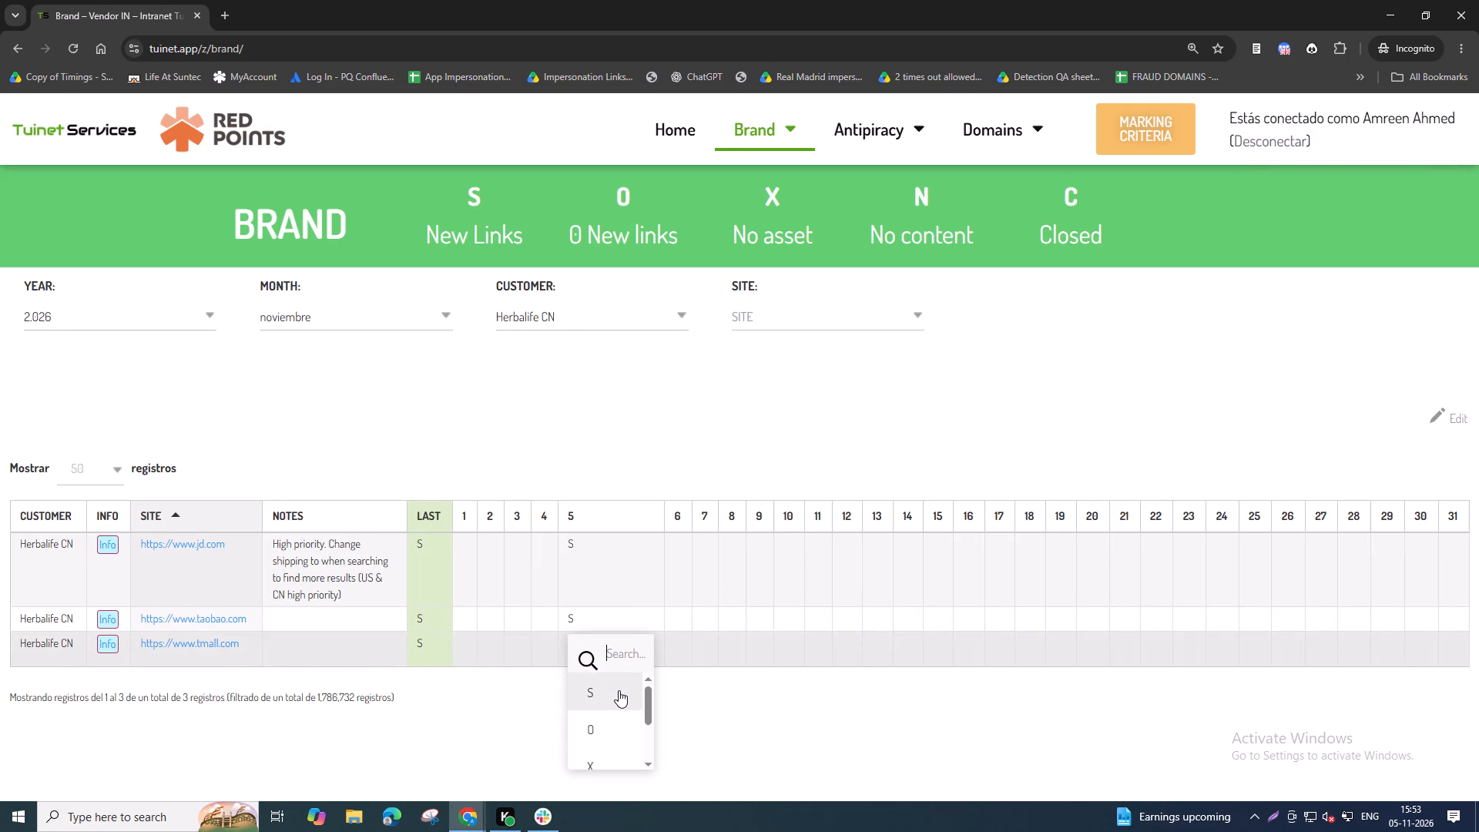
click(619, 690)
Filter the Brand tracker by High Performance Industries Inc from the tally and set day 5 to 0 for temu.com.
key(alt+Tab)
key(ctrl+c)
key(alt+Tab)
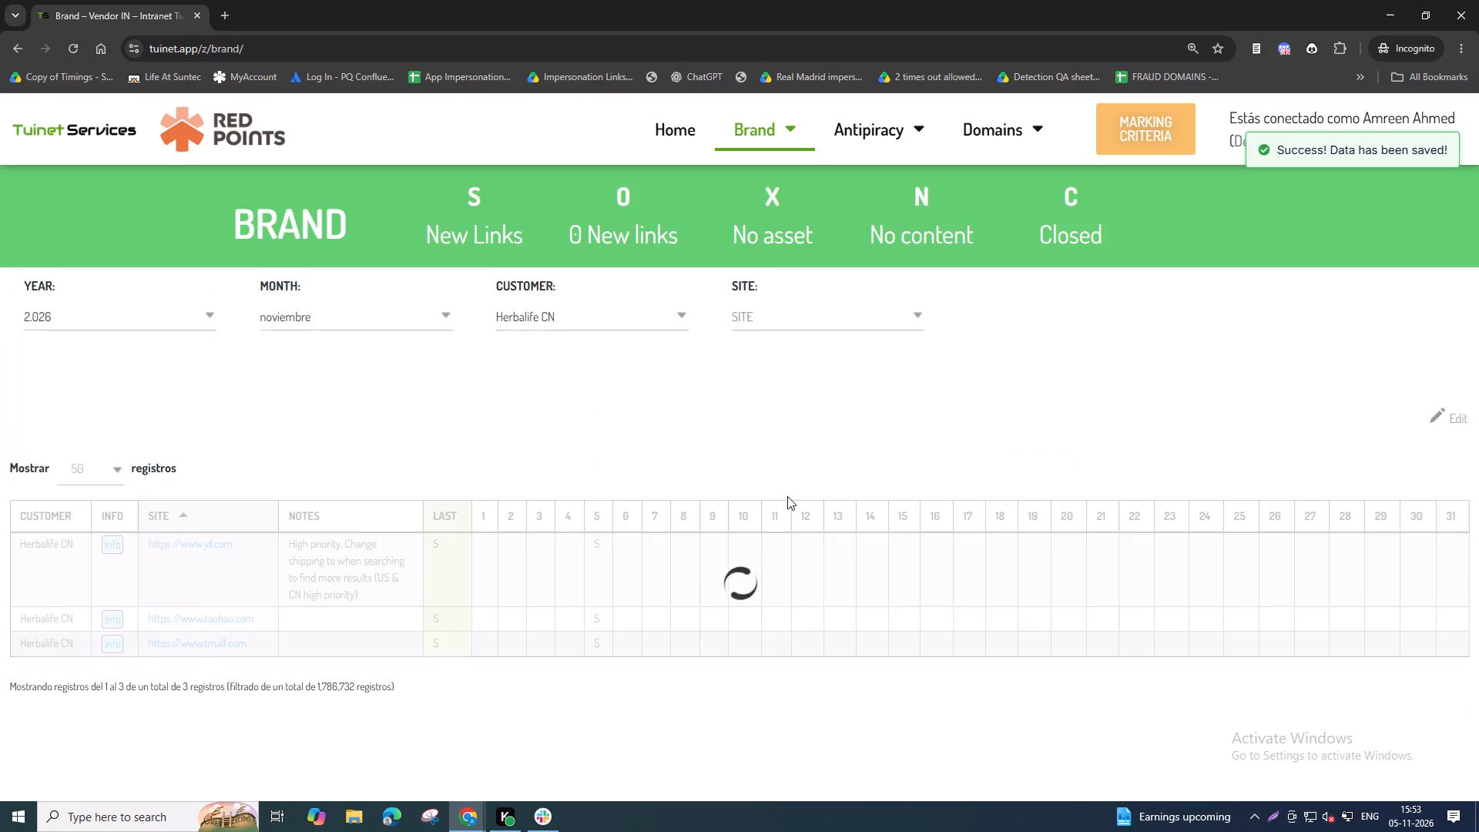
click(588, 323)
key(ctrl+v)
click(588, 375)
key(alt+Tab)
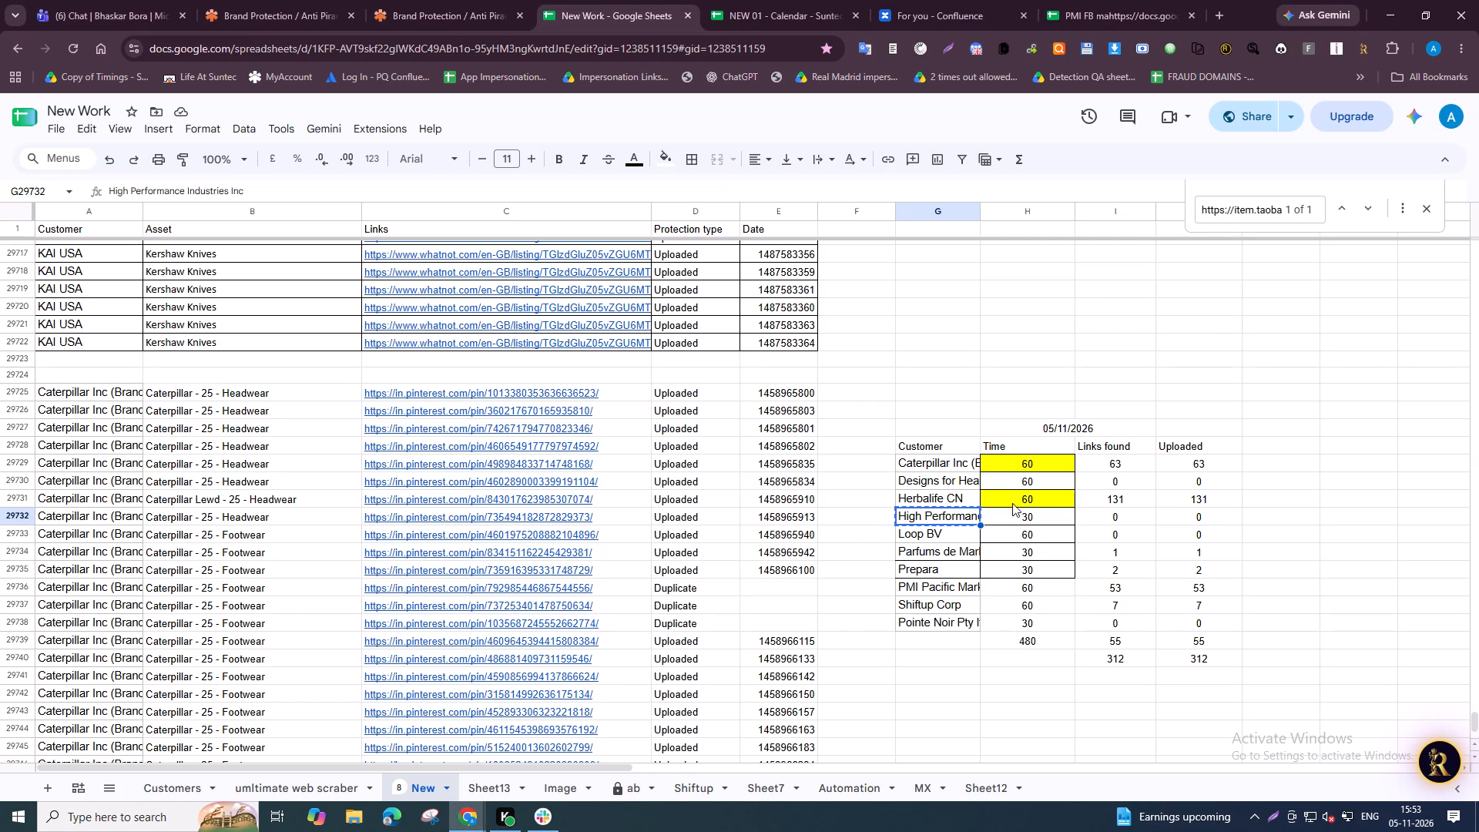
click(941, 539)
key(ctrl+c)
key(alt+Tab)
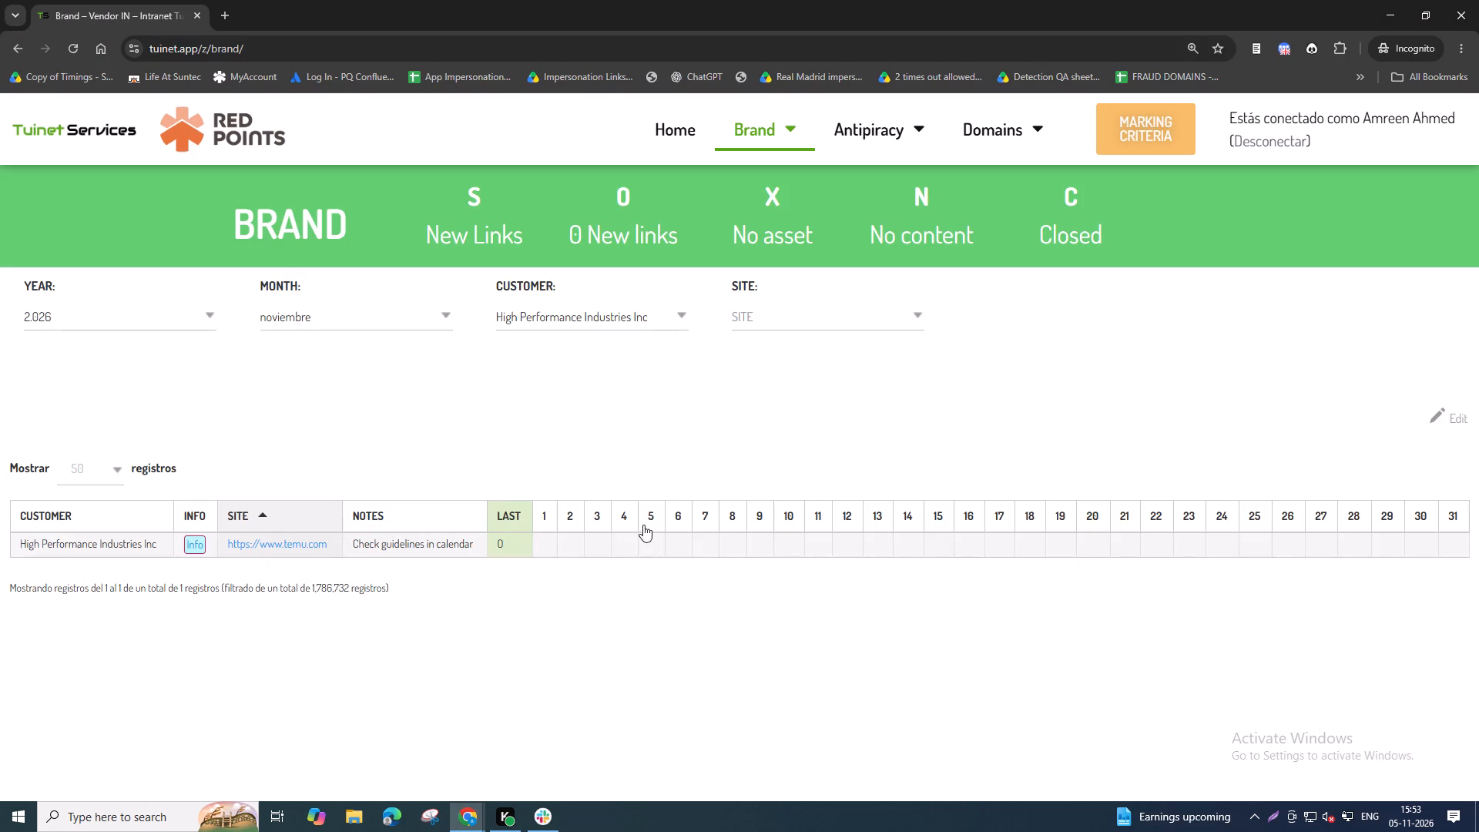
double_click(653, 543)
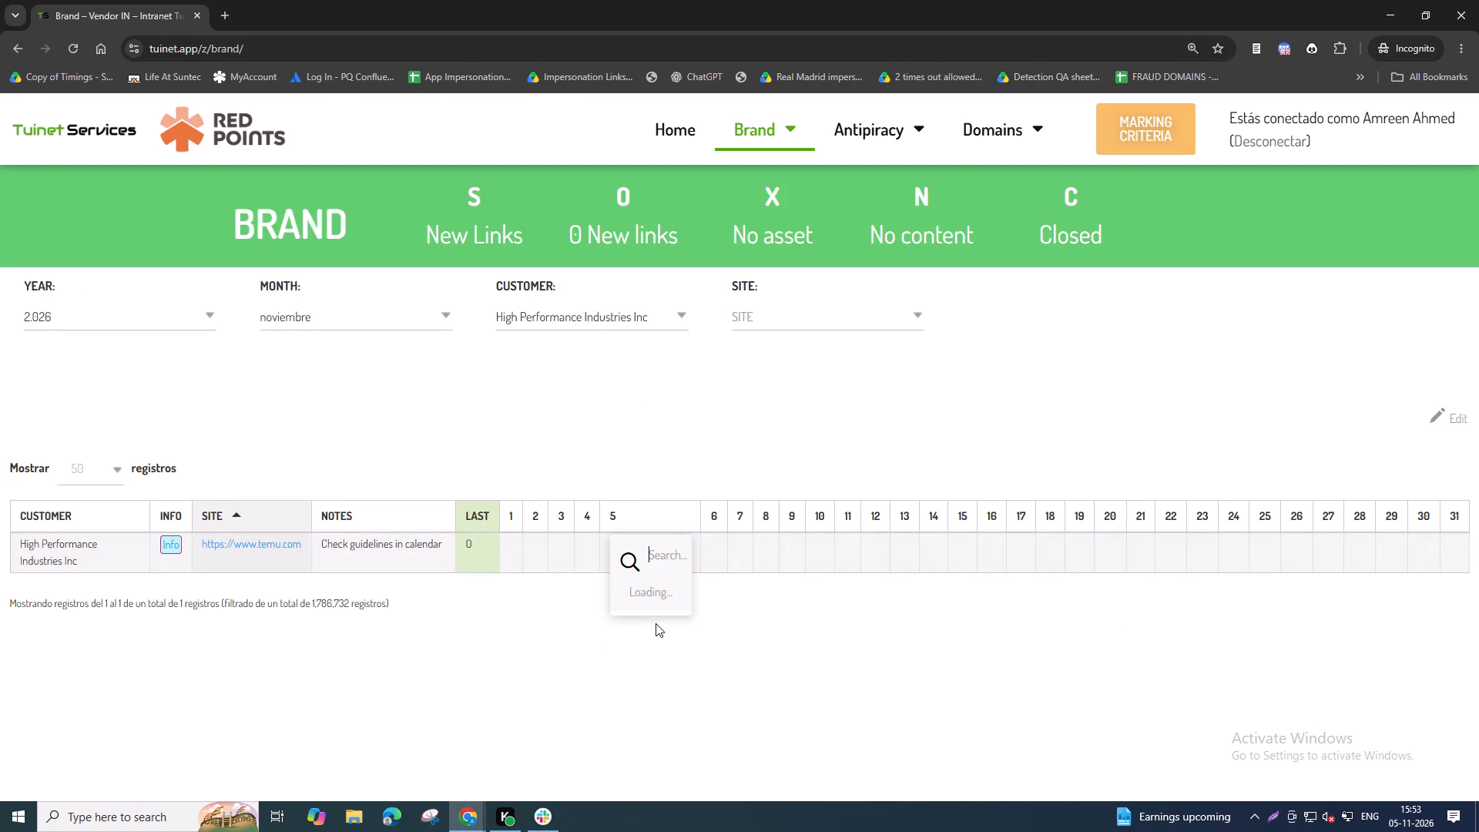
click(651, 631)
Filter the Brand tracker by Loop BV to check its day 5 entries.
click(612, 323)
key(ctrl+v)
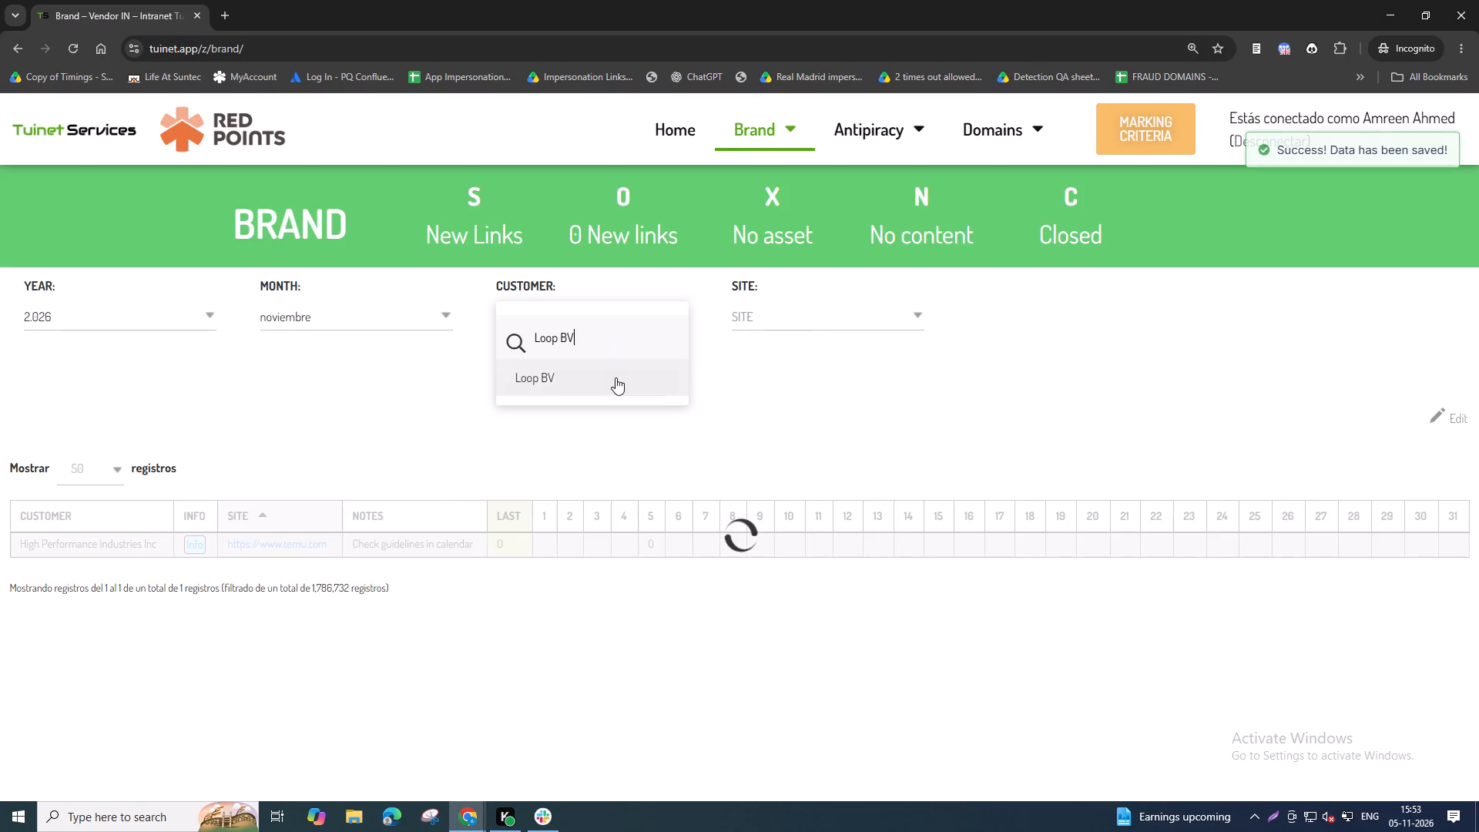
click(615, 377)
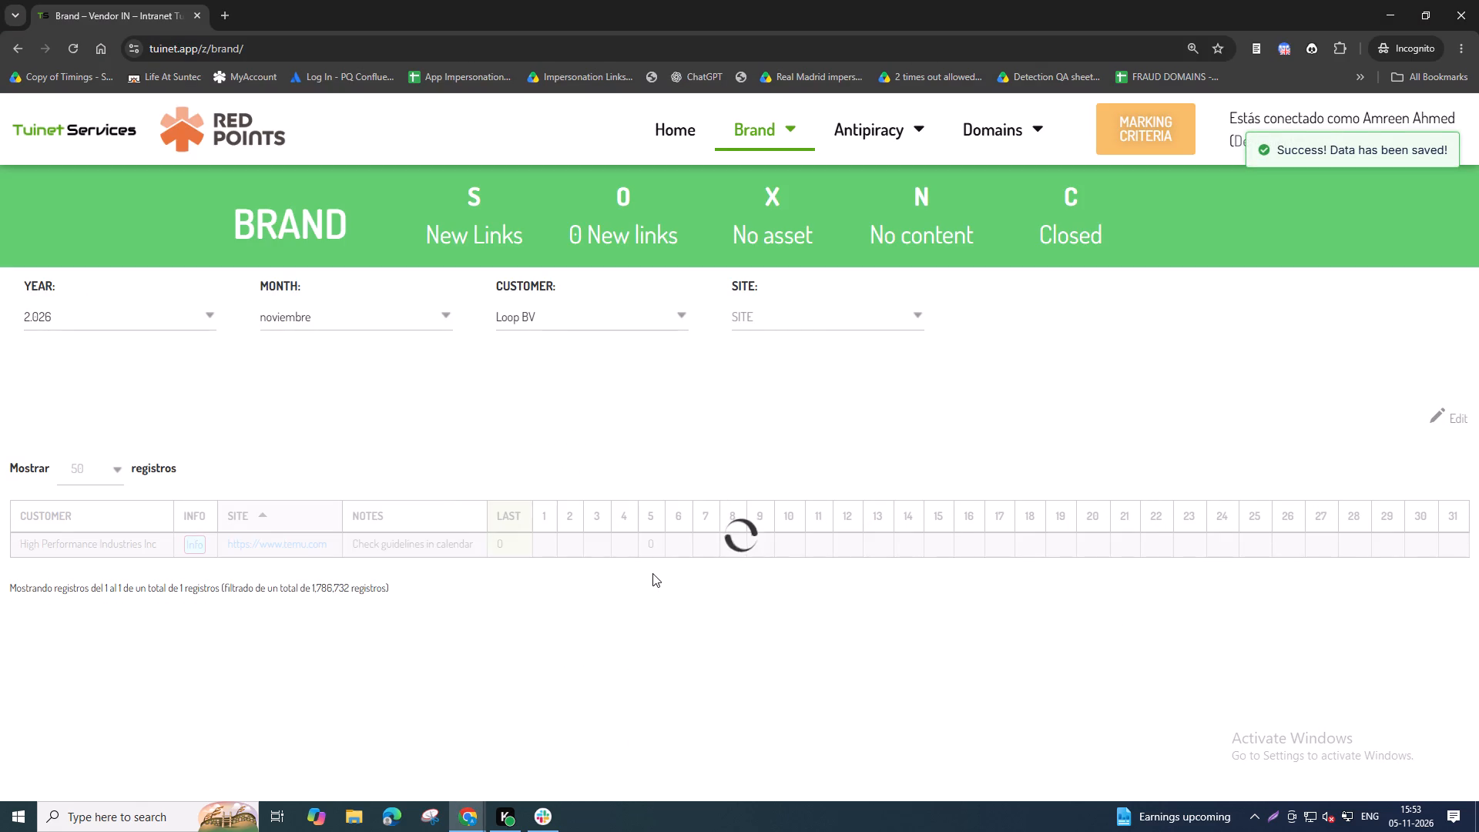
Filter the Brand tracker by Parfums de Marly from the tally and set day 5 to S for taobao.com.
key(alt+Tab)
click(915, 552)
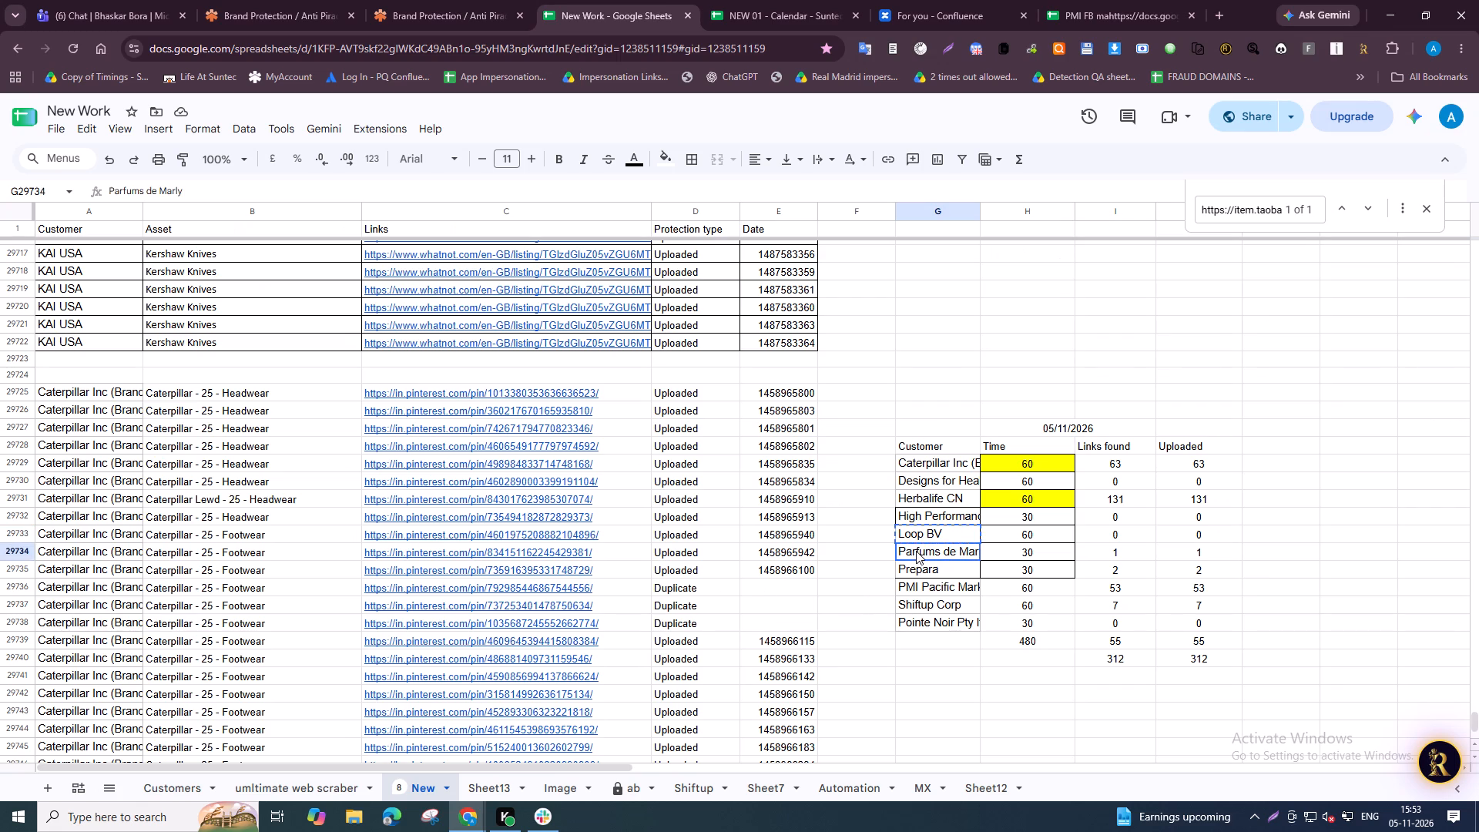
key(ctrl+c)
key(alt+Tab)
click(607, 330)
key(ctrl+v)
click(612, 371)
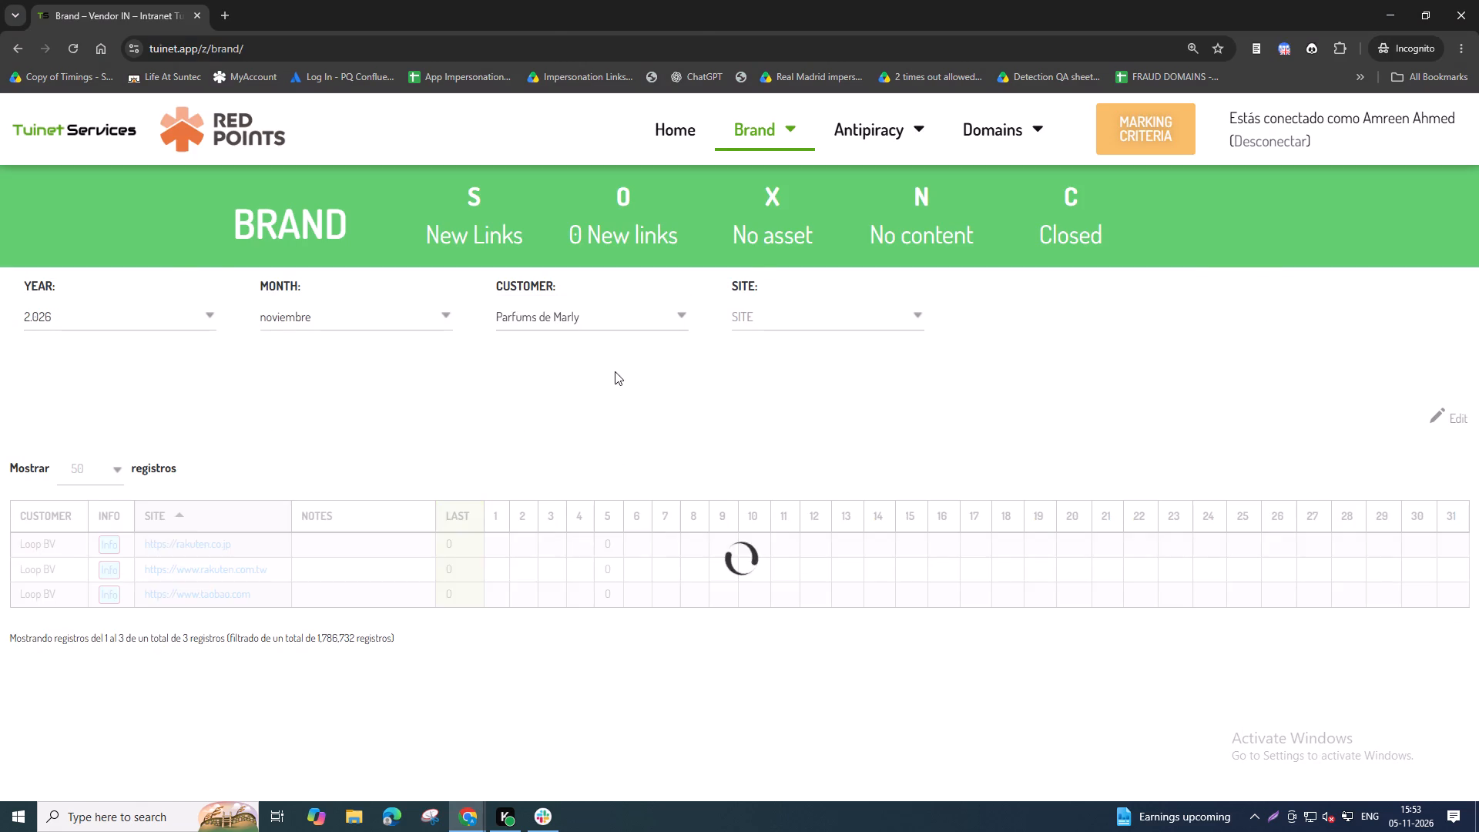
key(alt+Tab)
click(923, 569)
key(ctrl+c)
key(alt+Tab)
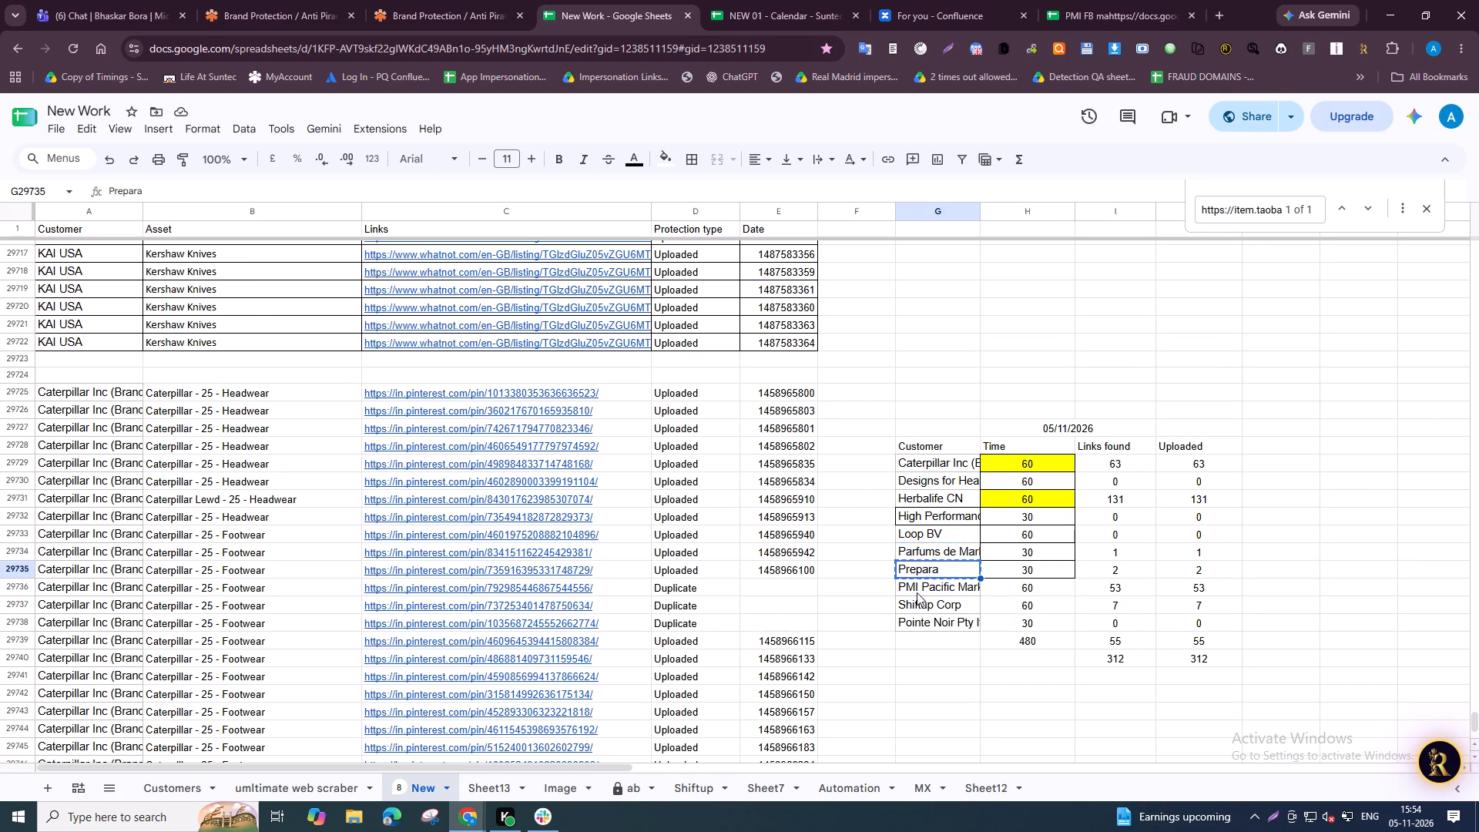
double_click(620, 544)
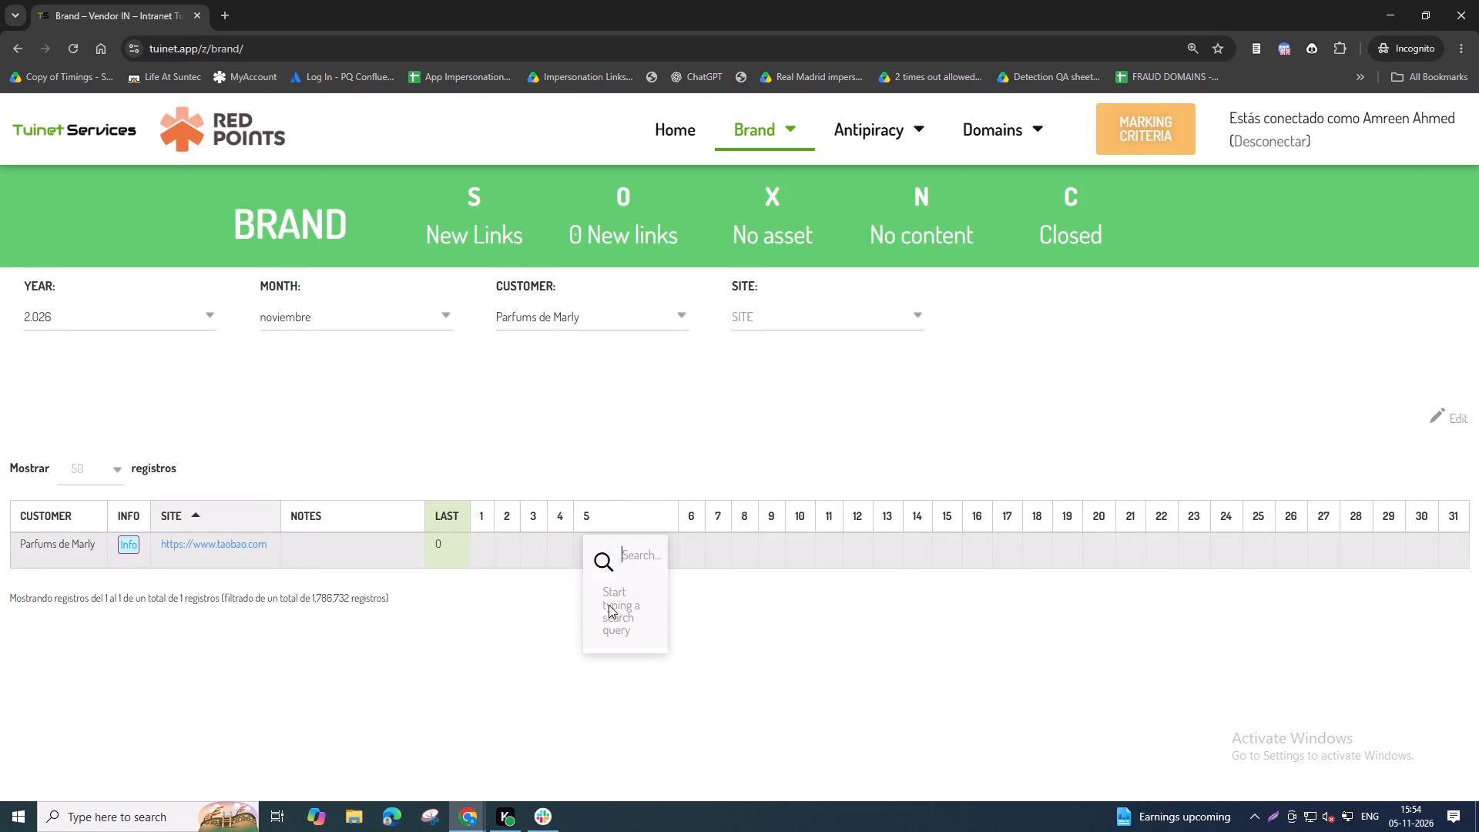
click(618, 595)
Filter the Brand tracker by Prepara to check its day 5 entries.
click(595, 321)
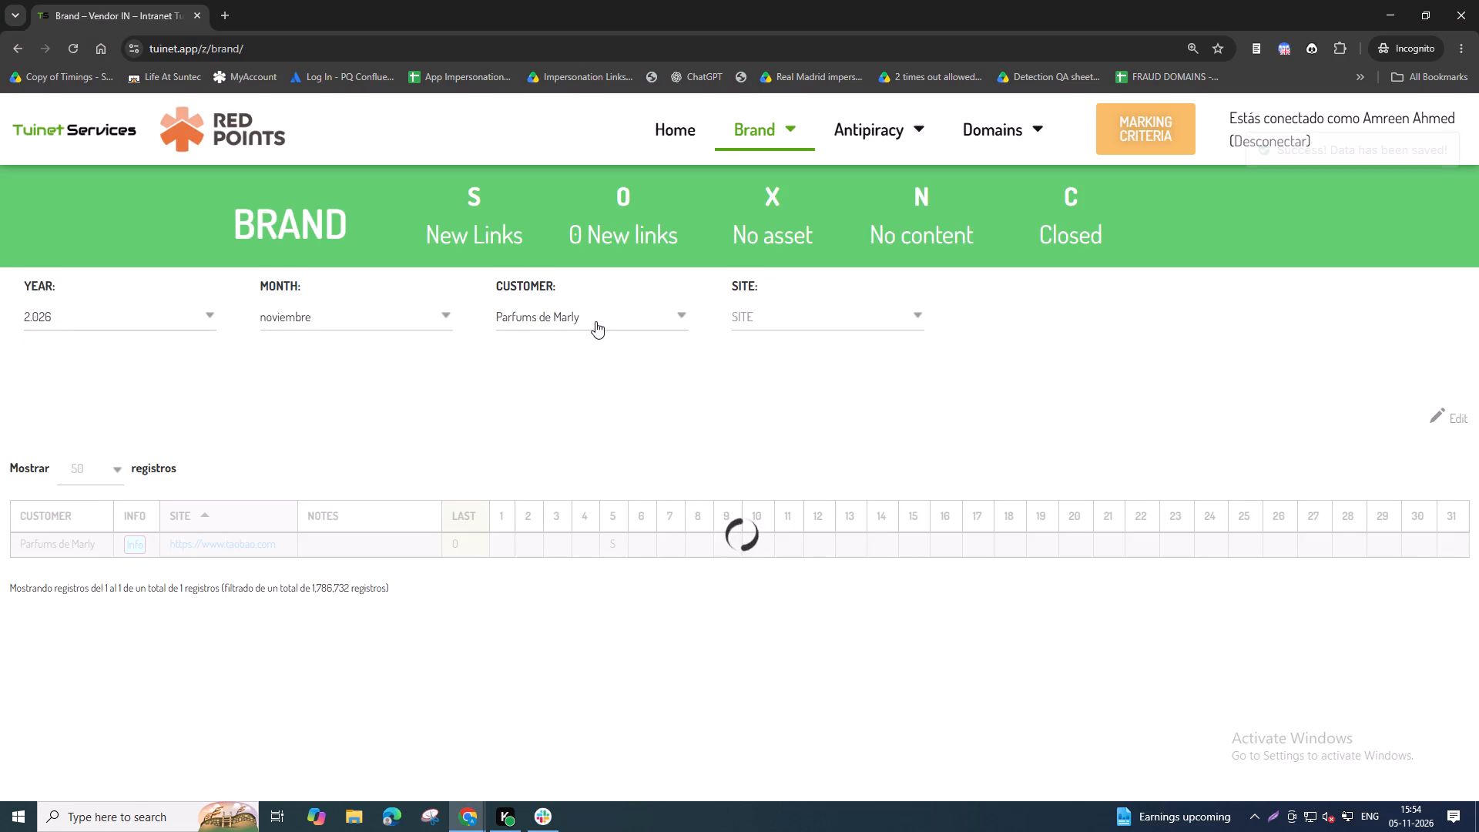
key(ctrl+v)
click(602, 387)
Copy PMI Pacific Market International from the tally and filter the Brand tracker by it to check day 5.
key(alt+Tab)
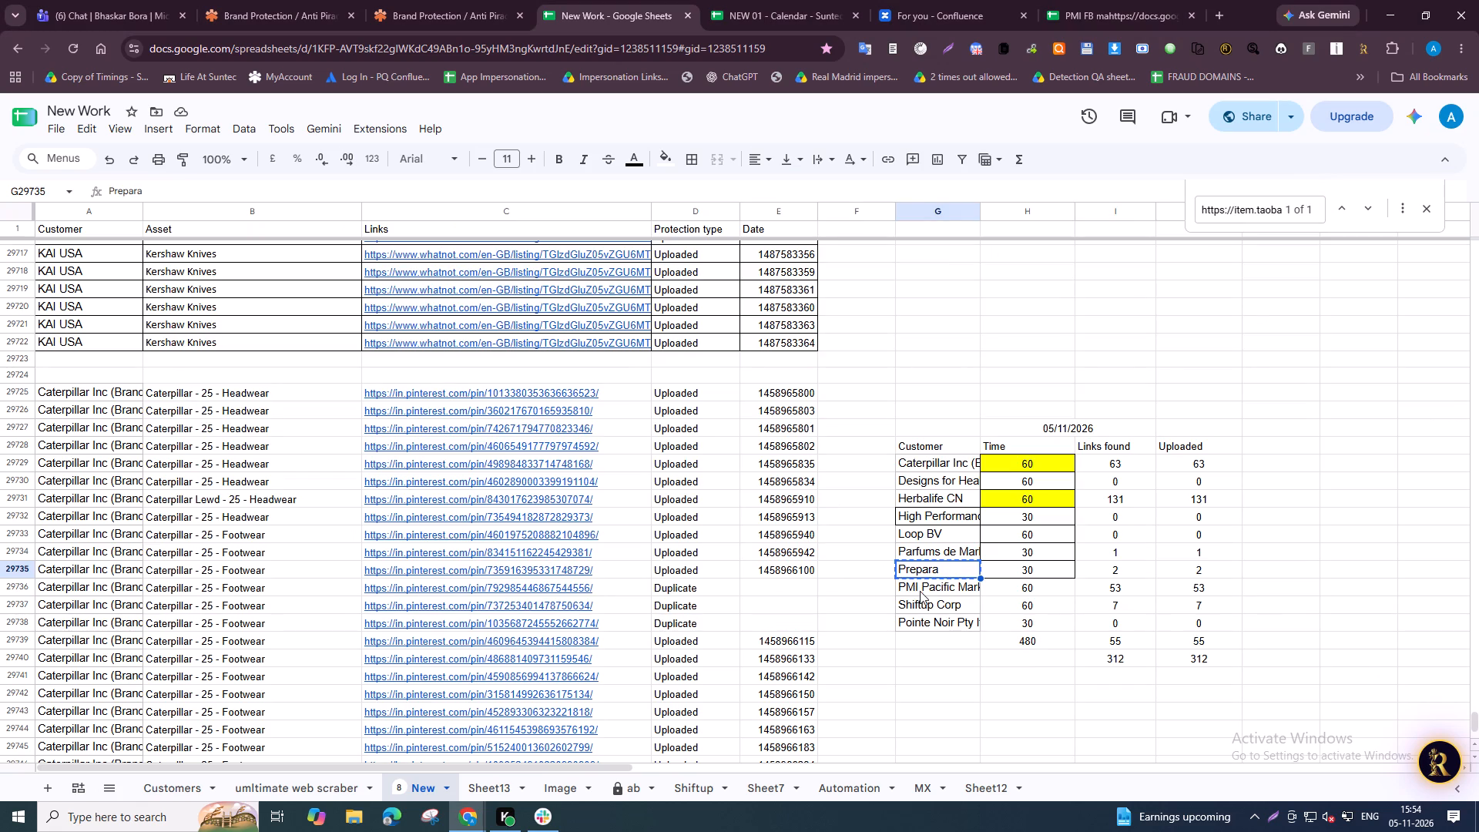
click(920, 591)
key(ctrl+c)
key(alt+Tab)
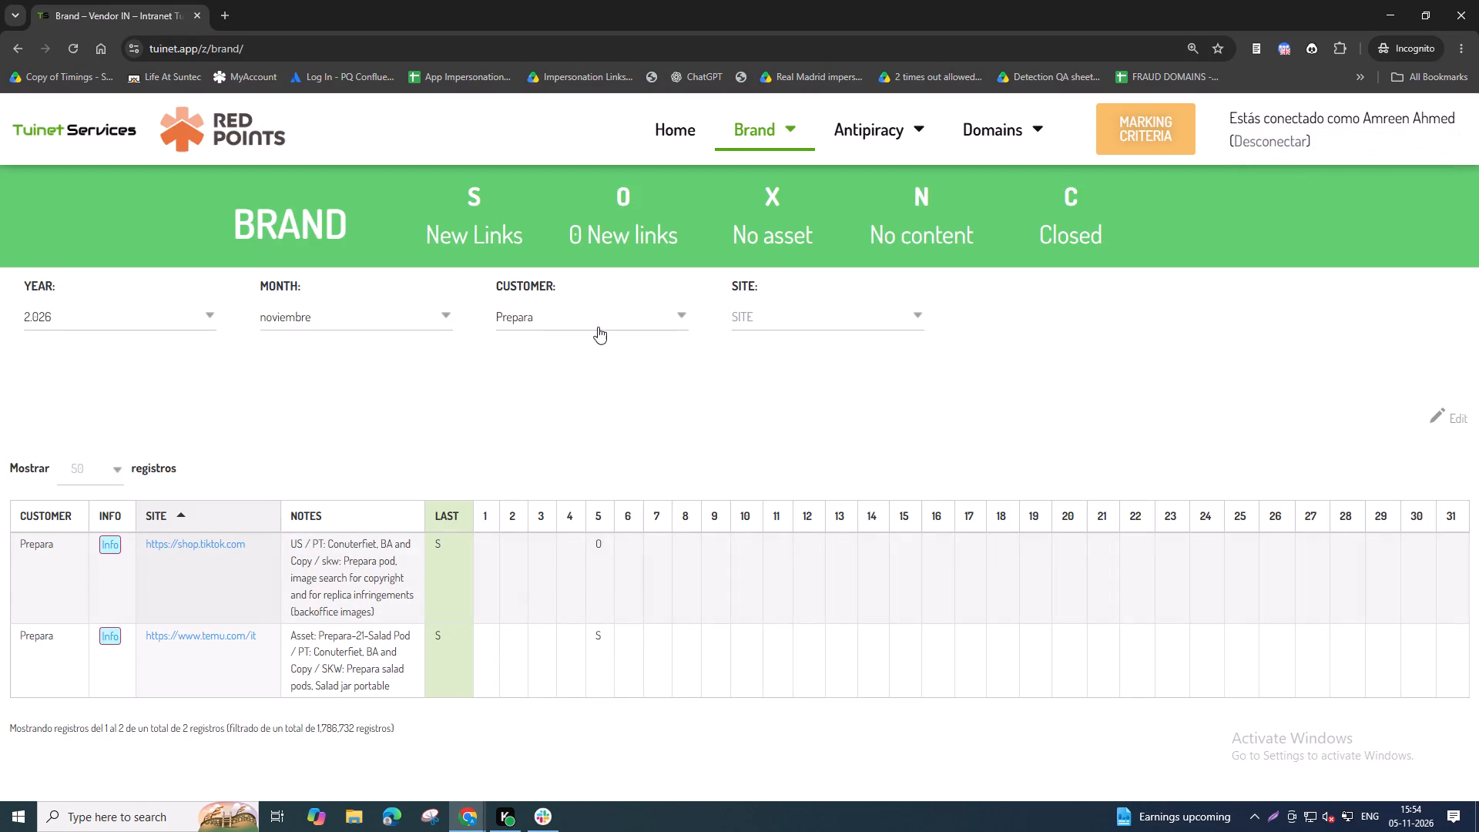
click(598, 327)
key(ctrl+v)
click(596, 381)
Copy Shiftup Corp from the New Work tally and filter the Brand tracker by that customer.
key(alt+Tab)
click(961, 600)
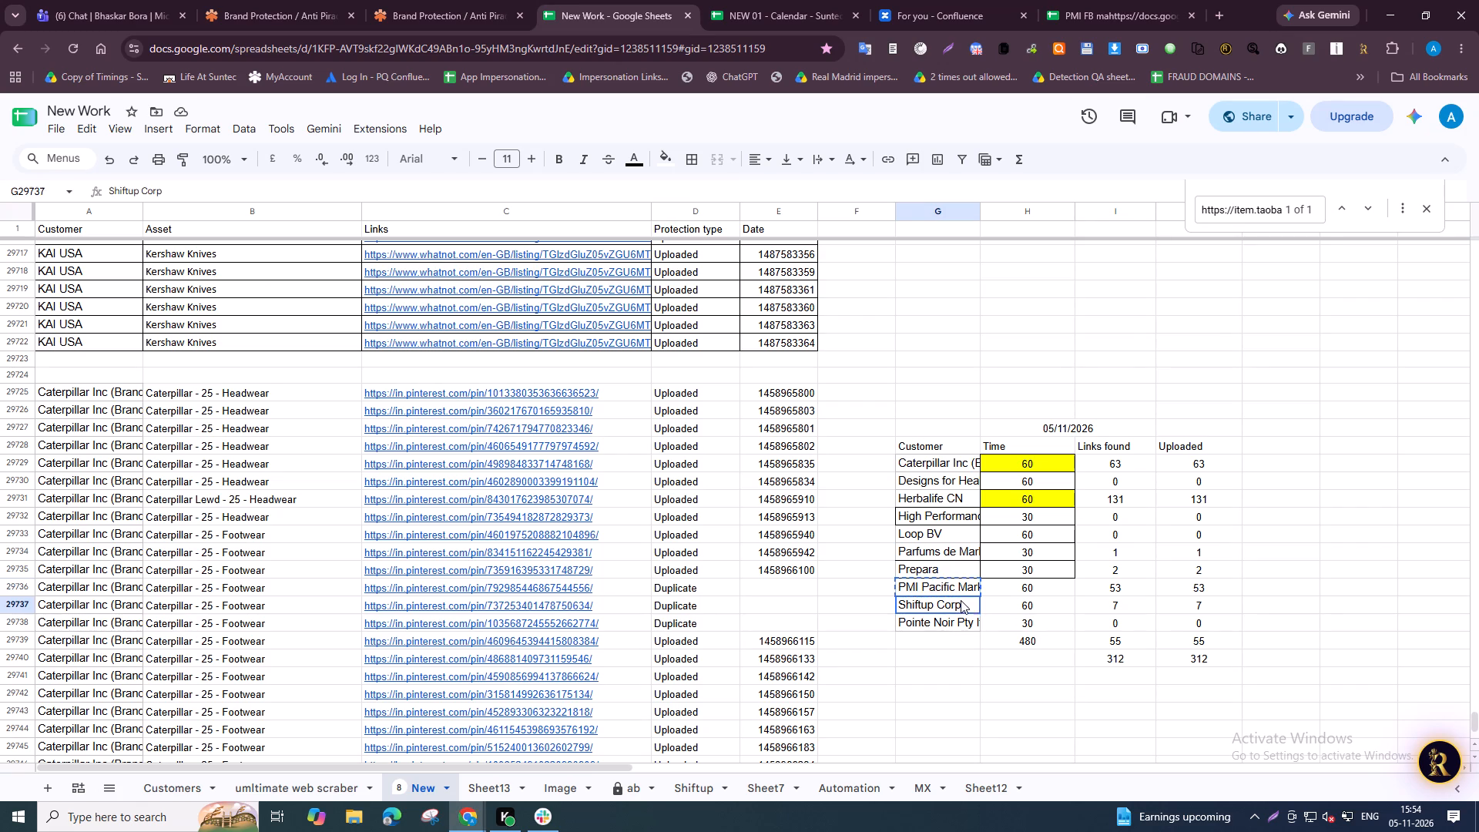
key(ctrl+c)
key(alt+Tab)
click(582, 327)
key(ctrl+v)
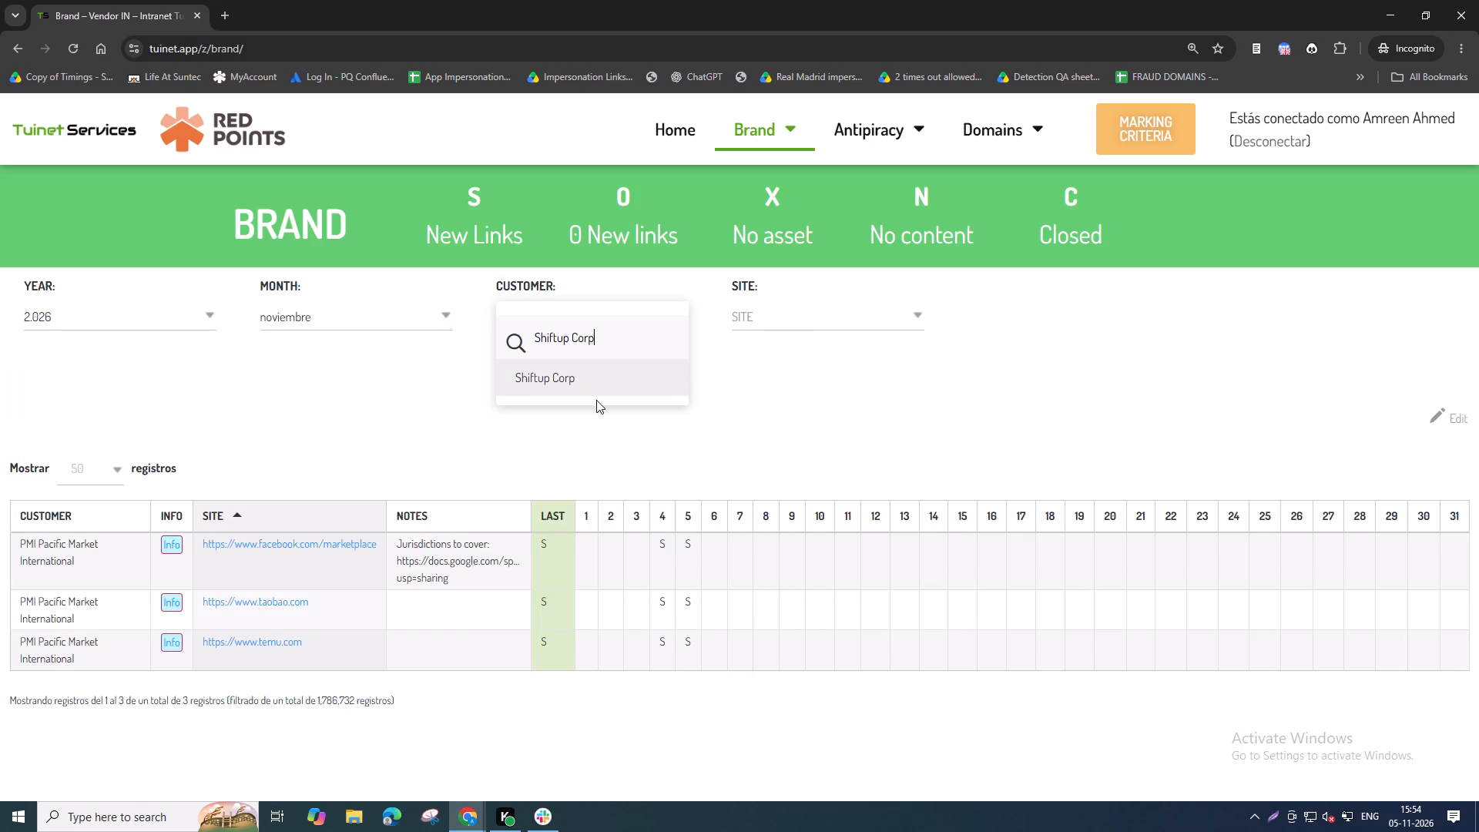
click(595, 383)
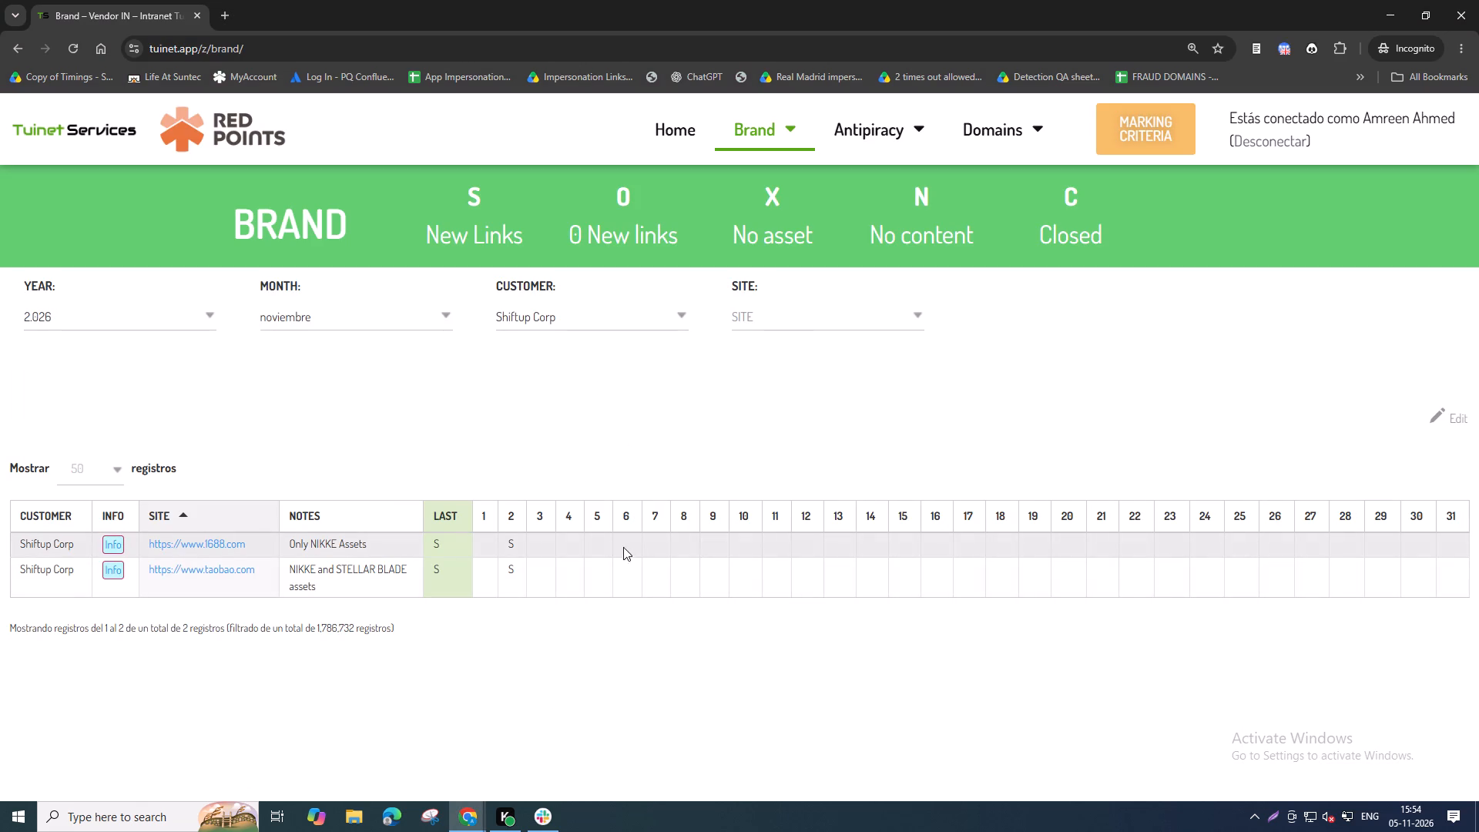
Set Shiftup Corp's day 5 status to 0 for 1688.com and S for taobao.com.
double_click(598, 545)
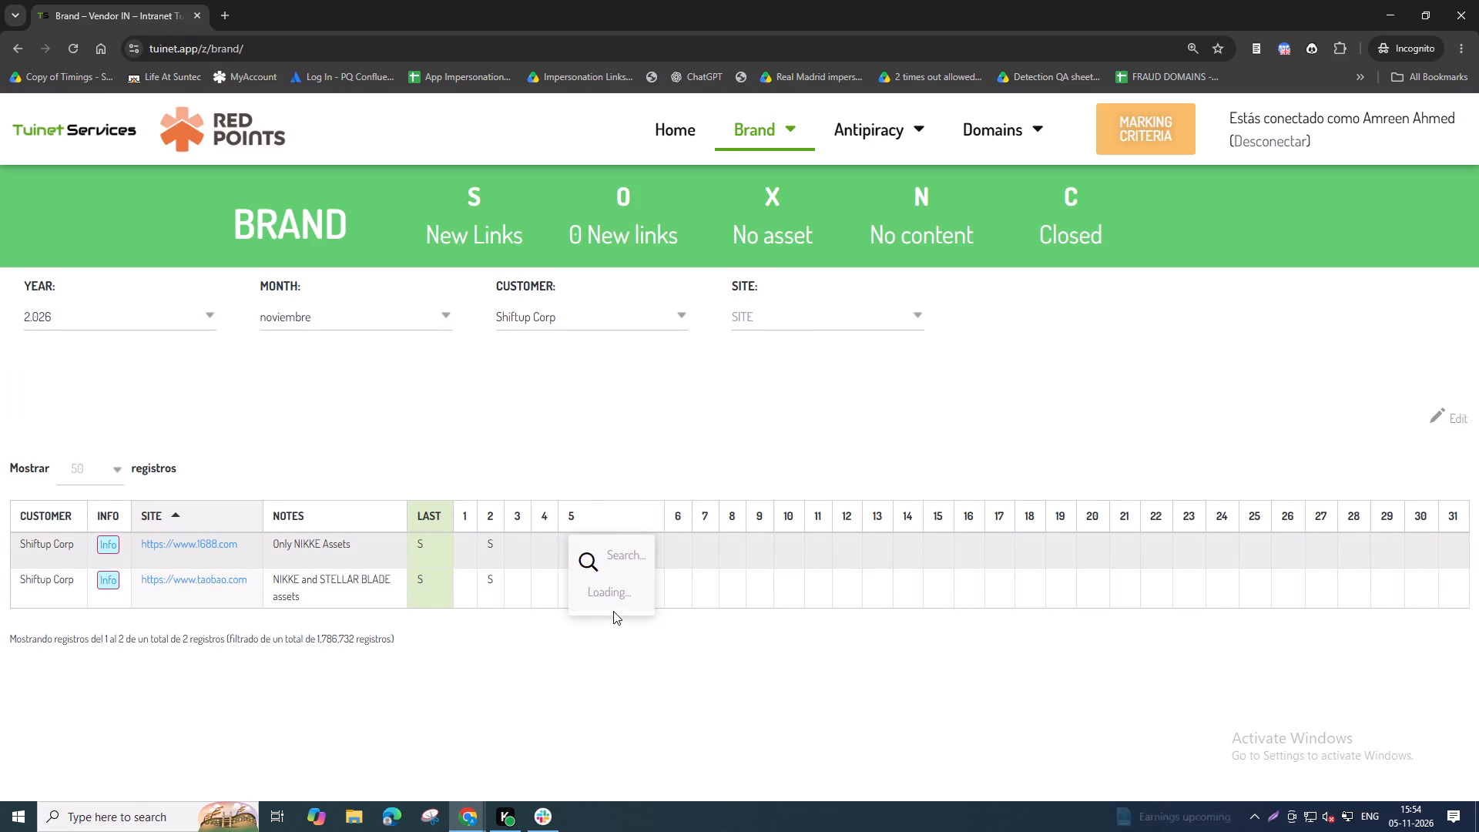
click(619, 619)
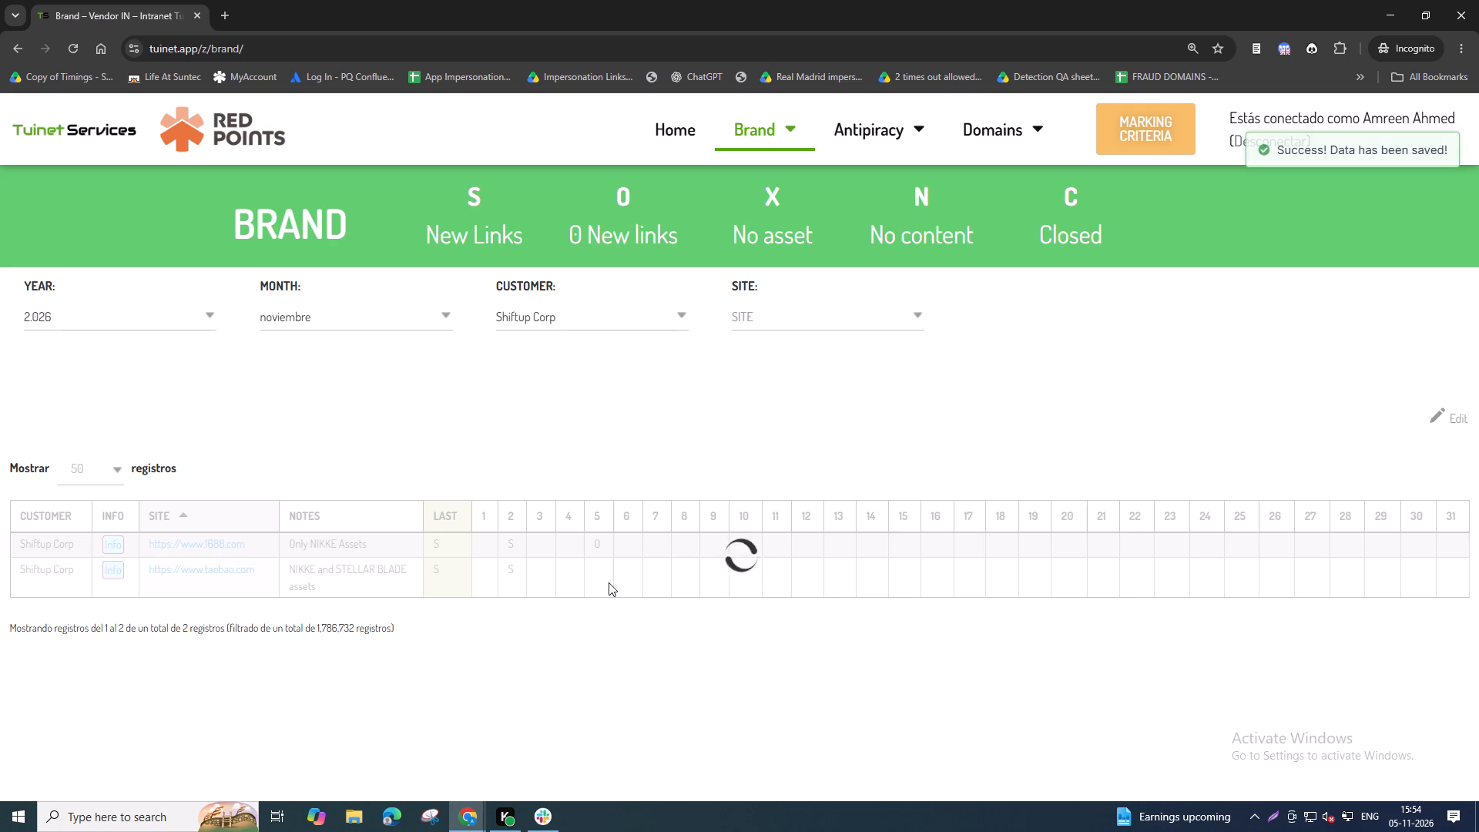
double_click(609, 582)
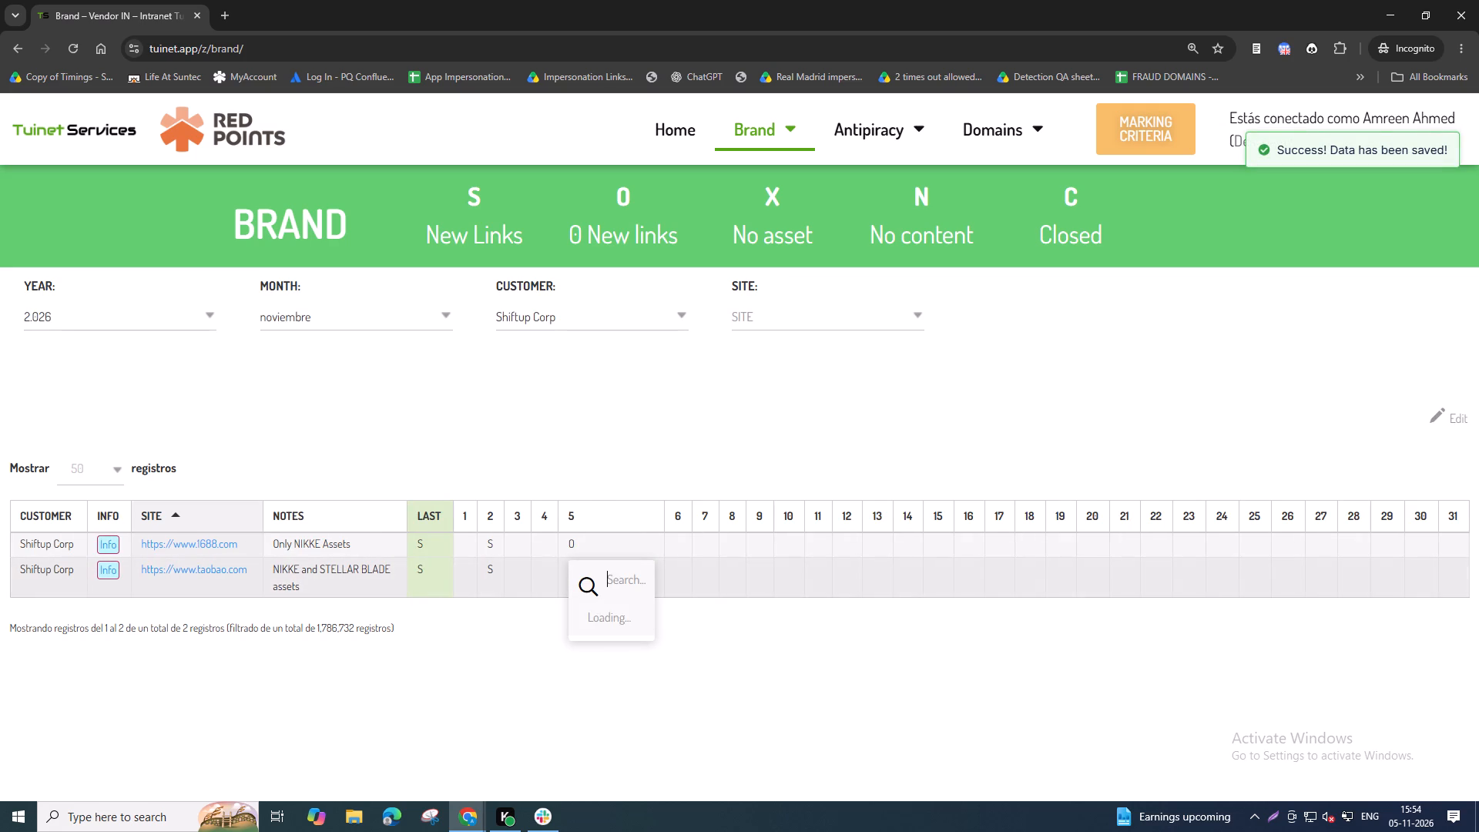
click(613, 622)
Filter the Brand tracker by Pointe Noir Pty ltd from the tally and mark its day 5 status for taobao.com.
key(alt+Tab)
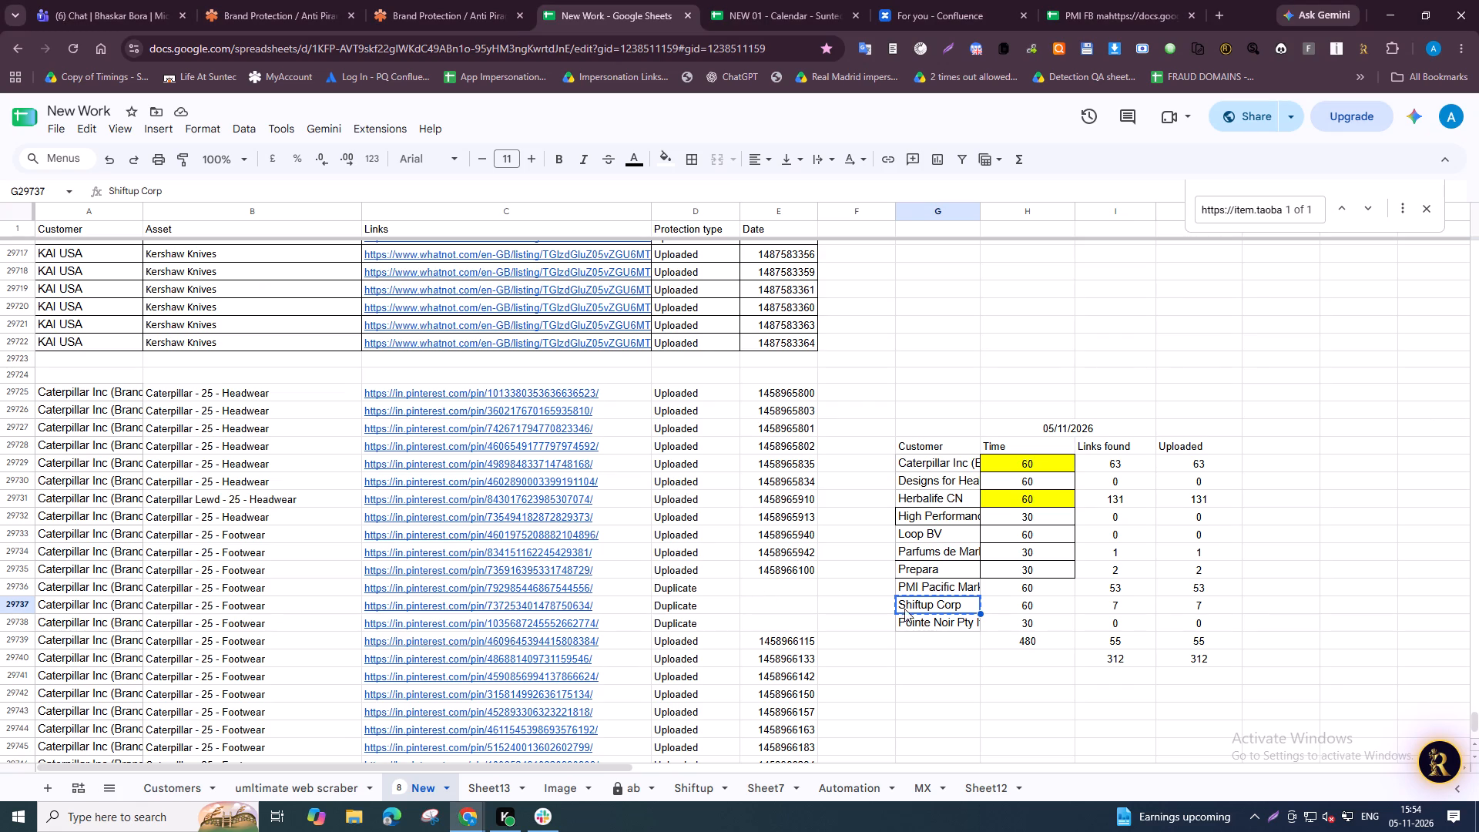
click(906, 626)
key(ctrl+c)
key(alt+Tab)
click(569, 321)
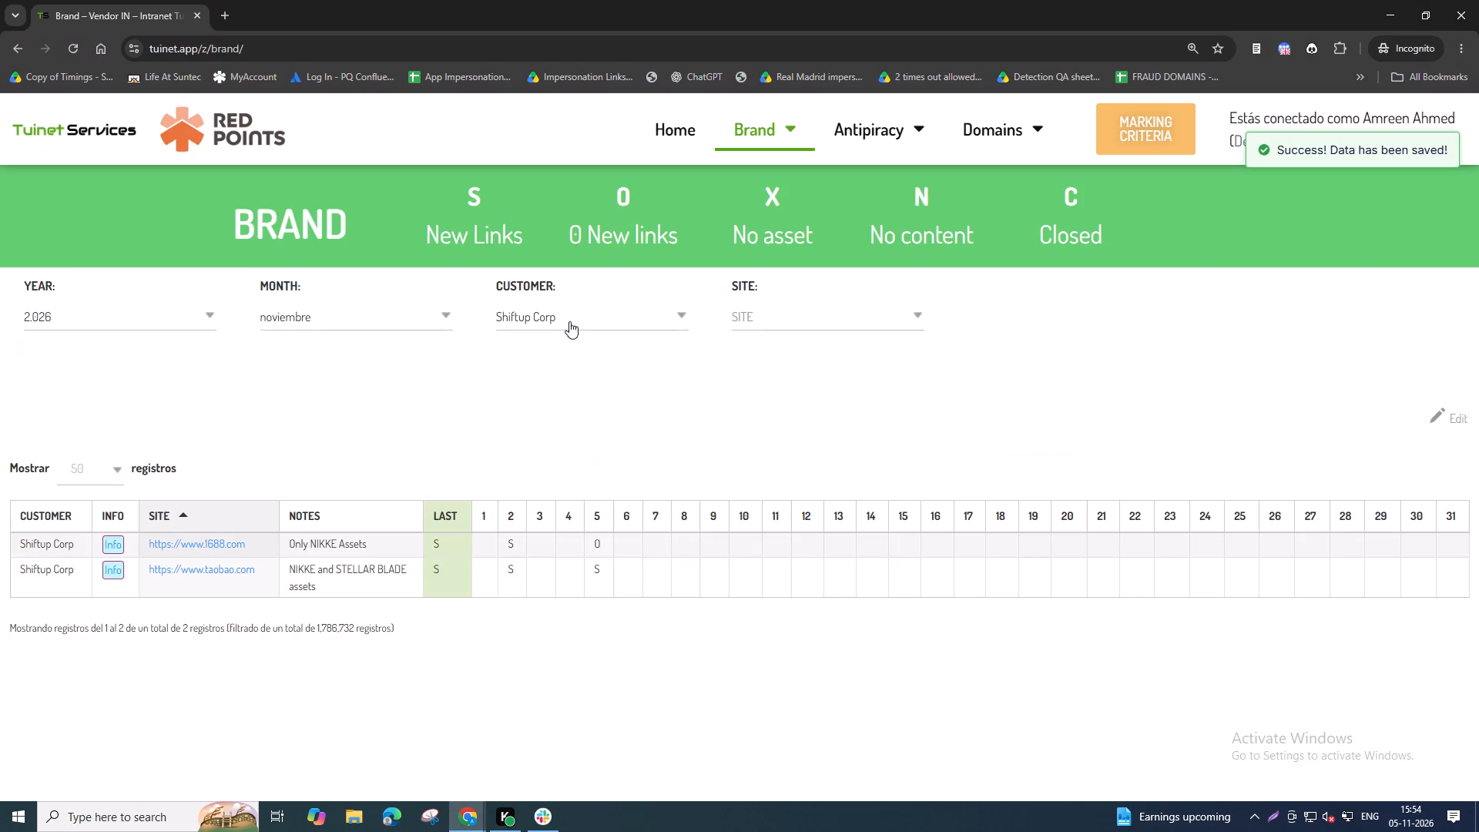
key(ctrl+v)
click(569, 371)
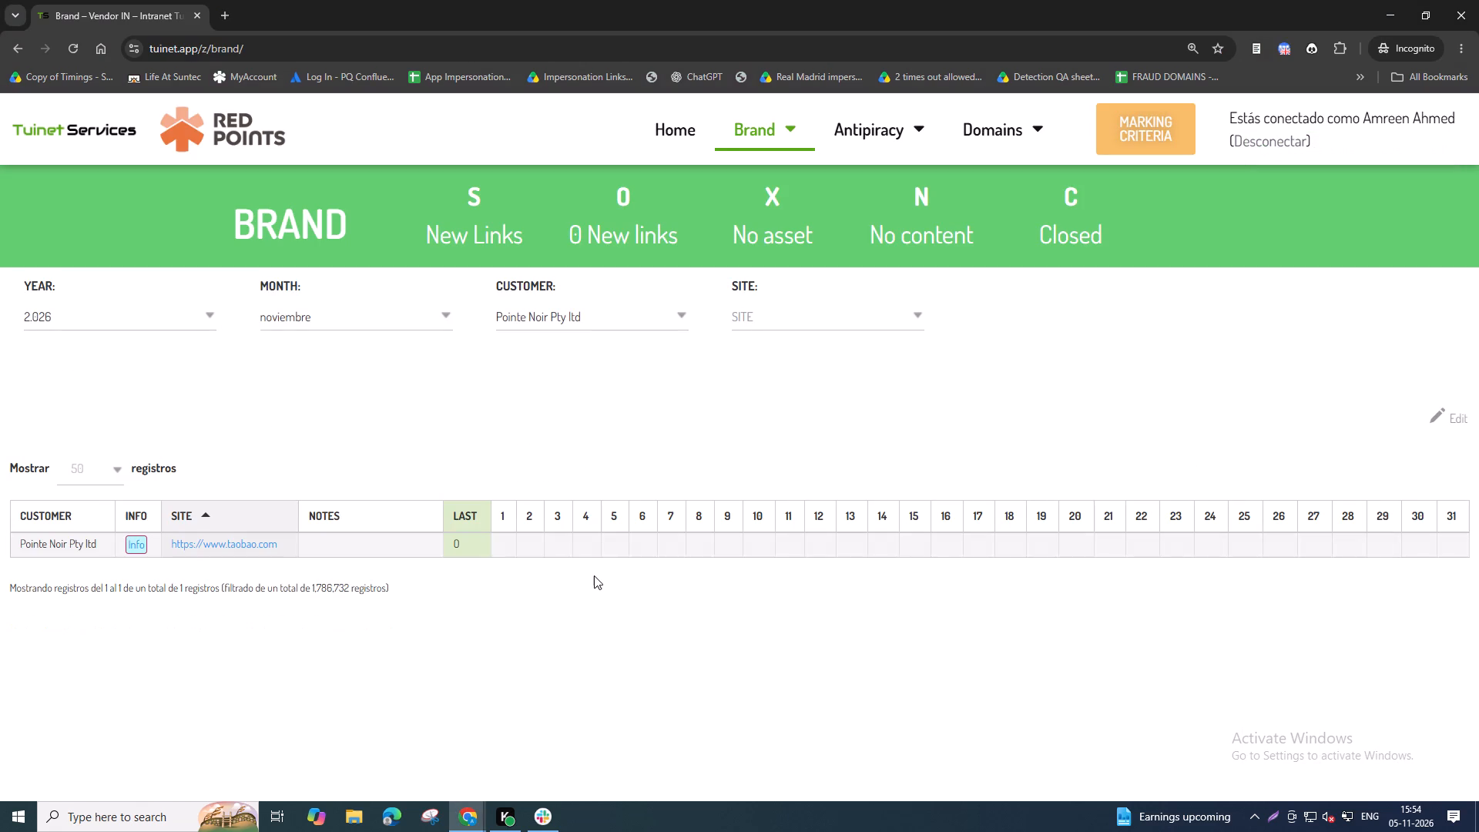
double_click(613, 539)
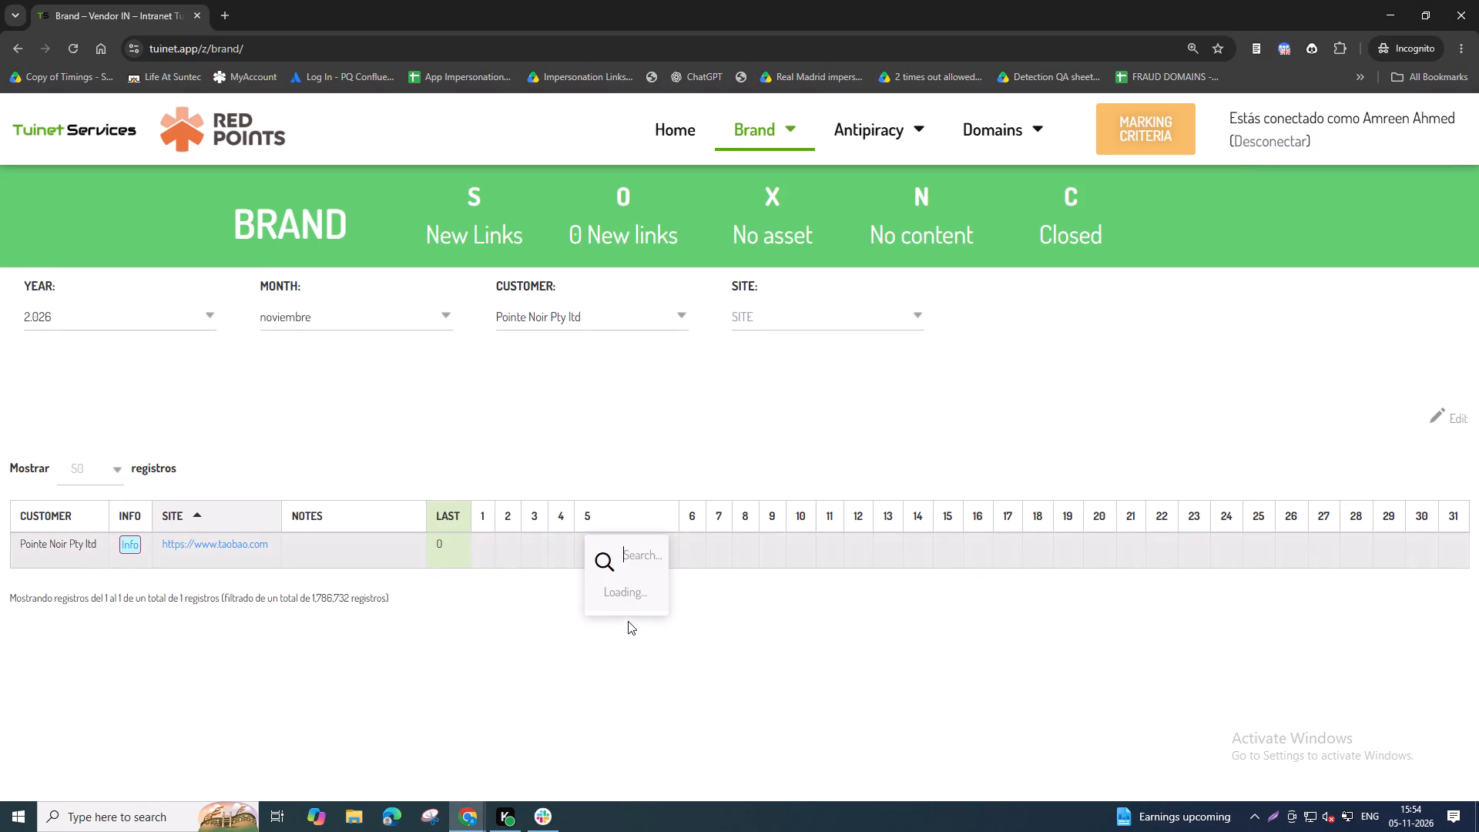
click(628, 623)
Return to the New Work tally and select the empty customer cell two rows below Pointe Noir Pty ltd.
key(alt+Tab)
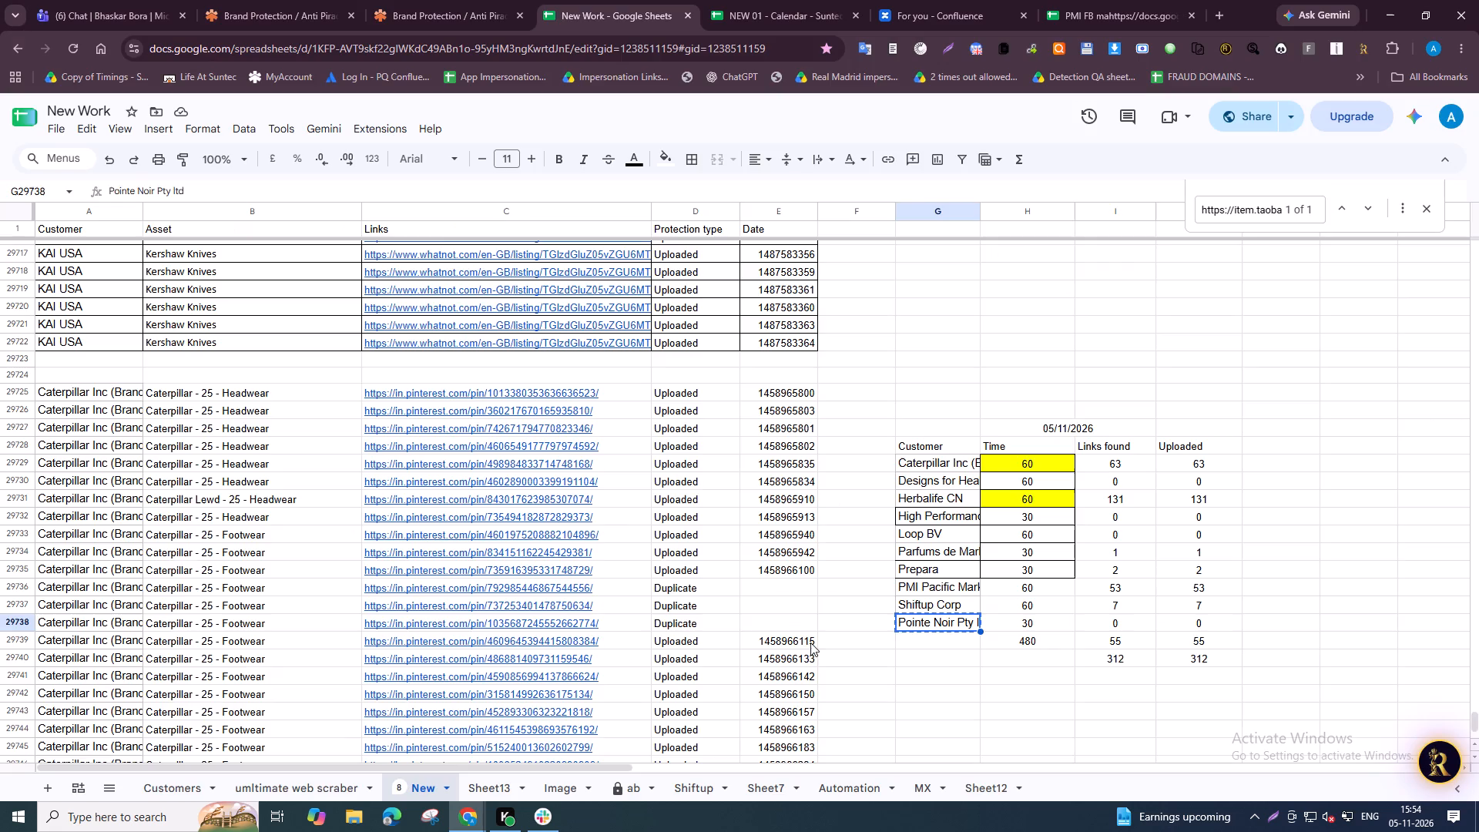
click(941, 652)
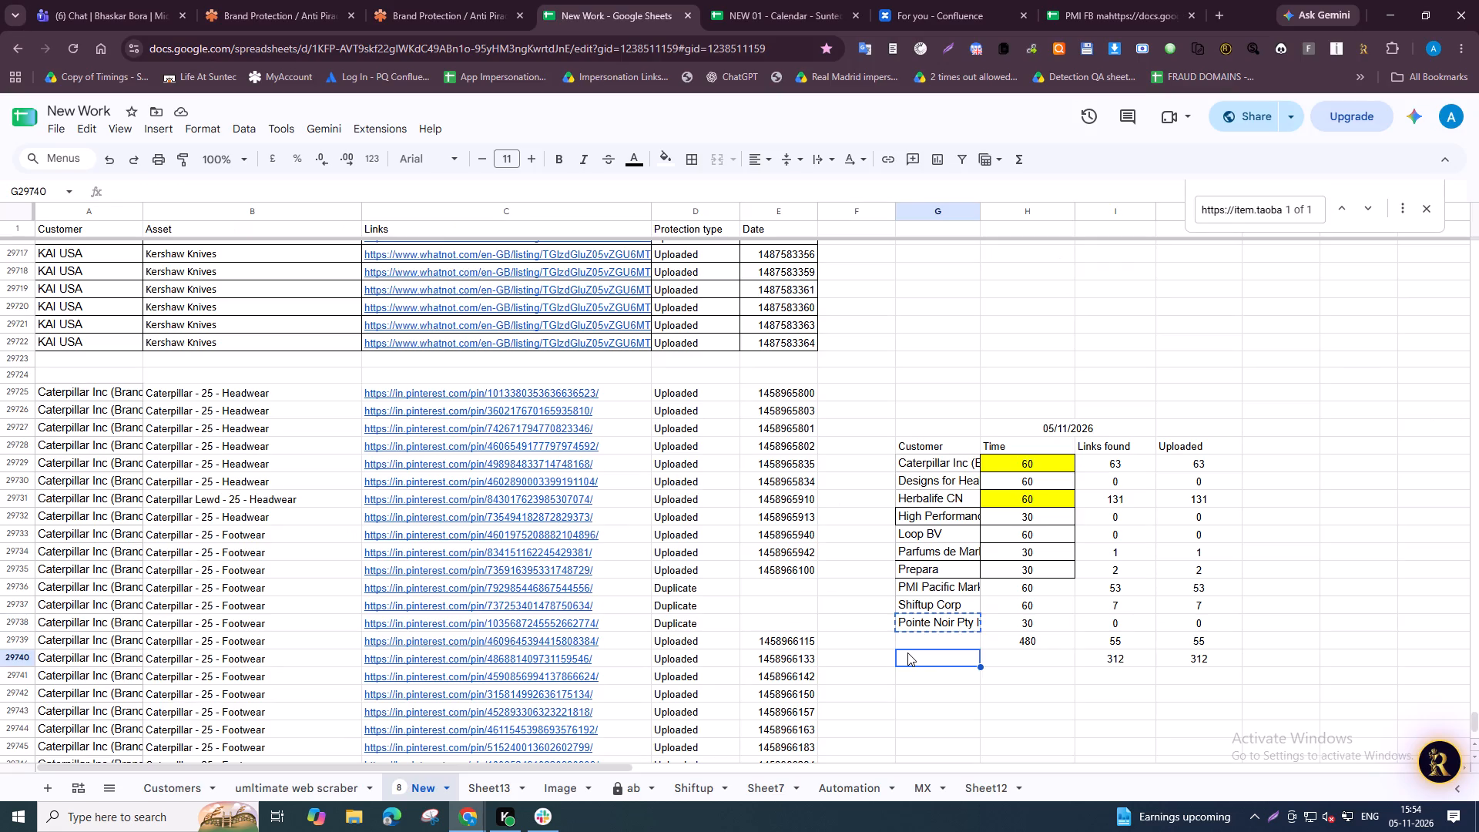